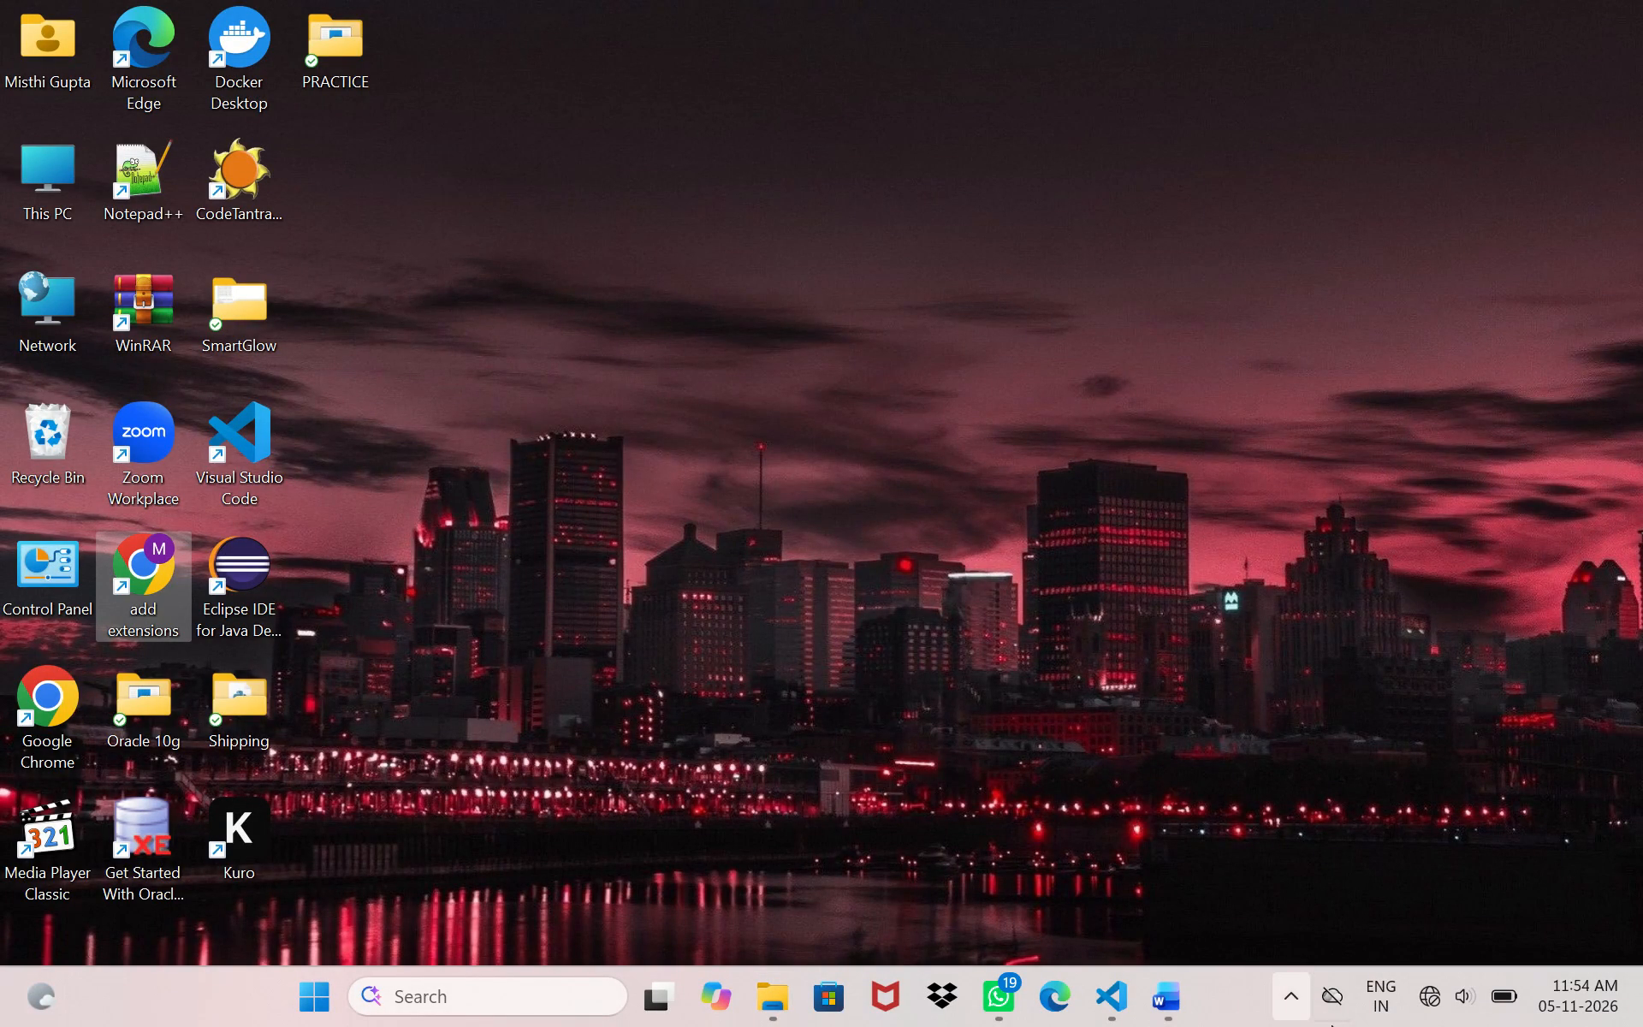
Bring up the available Wi-Fi networks and select the KIET network for connection.
click(1430, 1006)
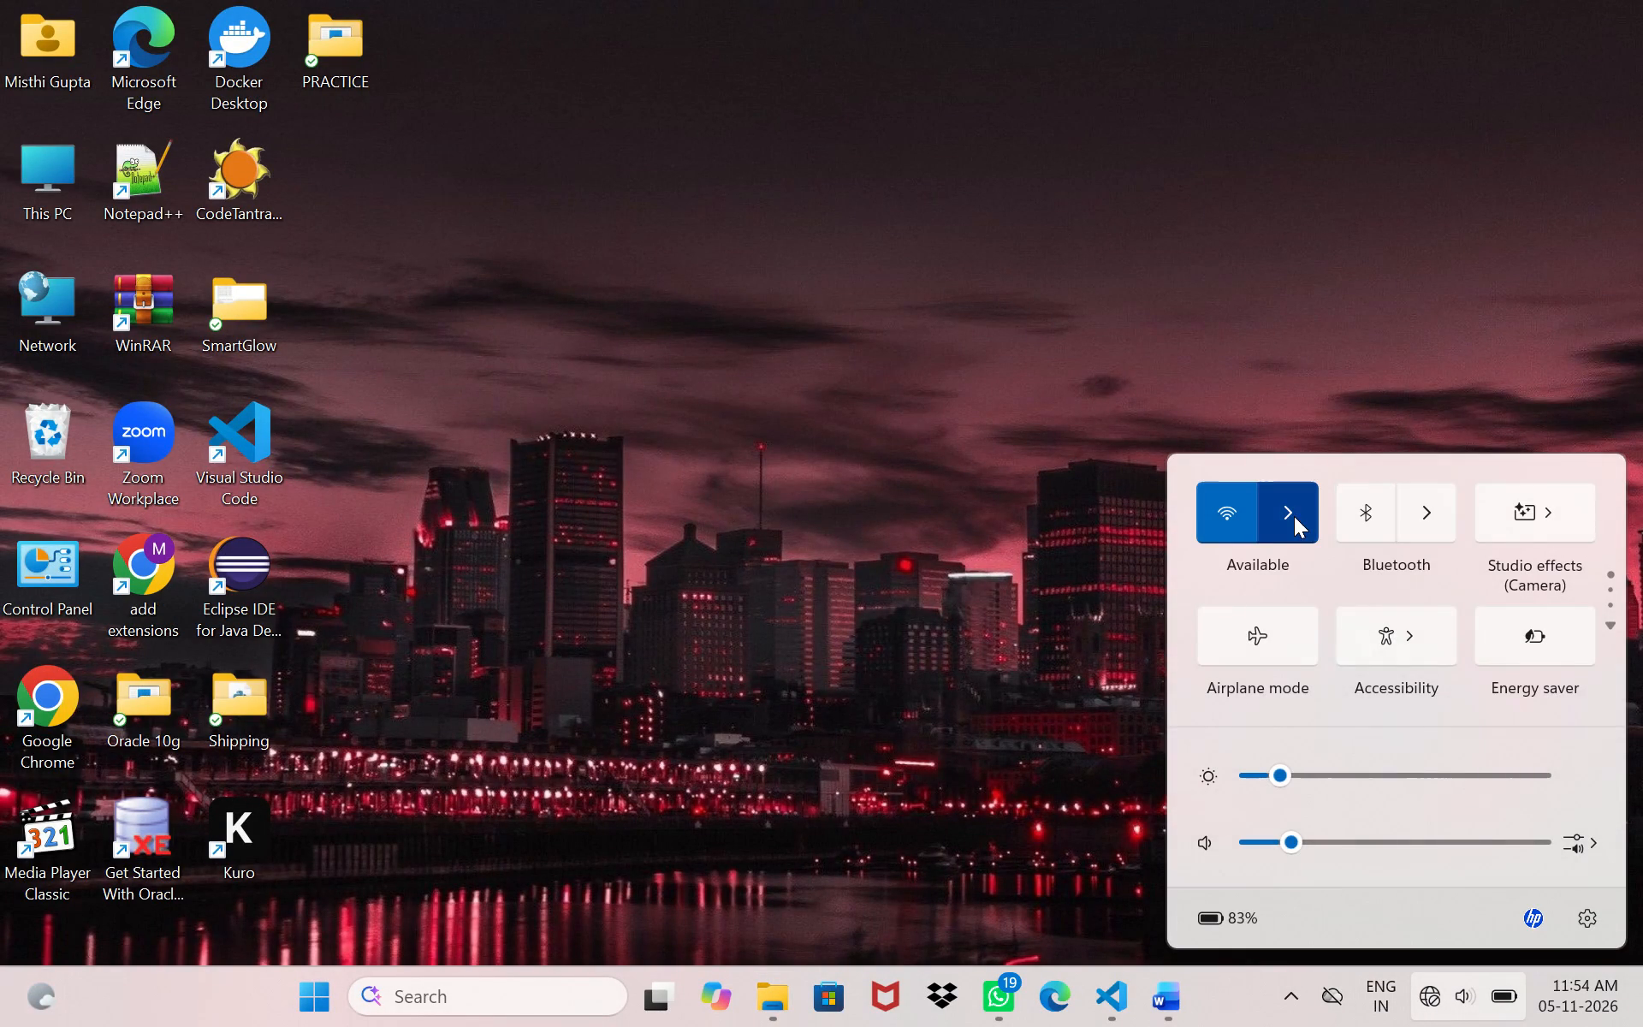
click(1296, 515)
click(1320, 608)
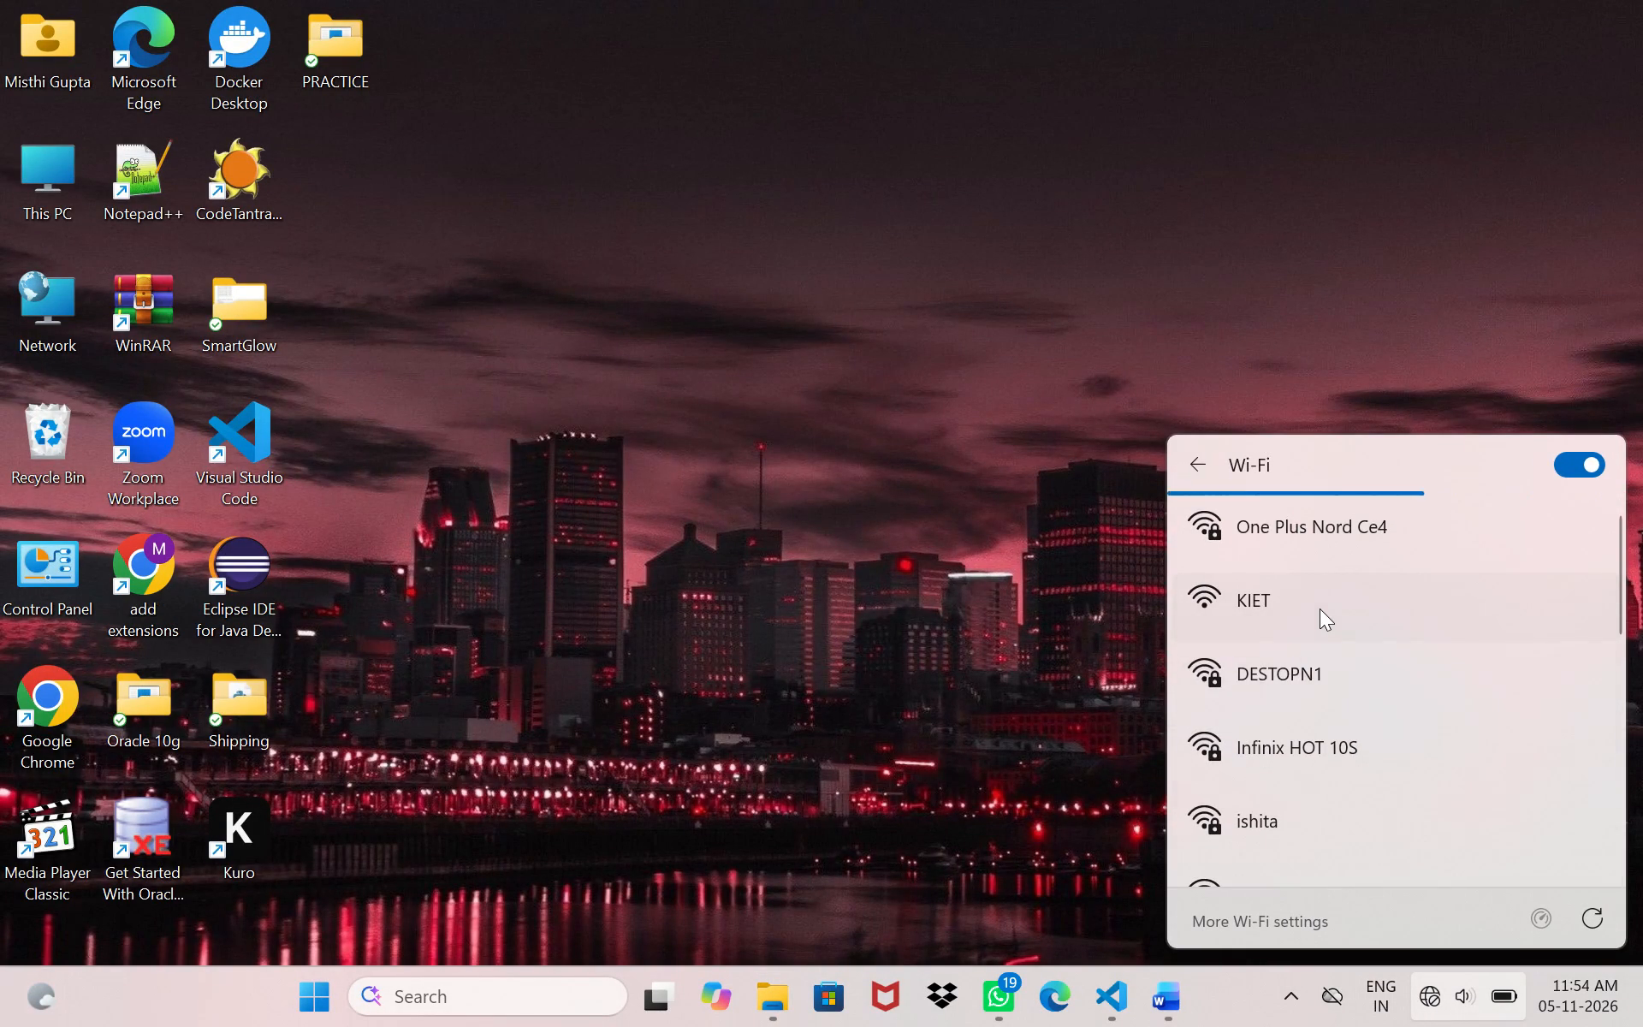
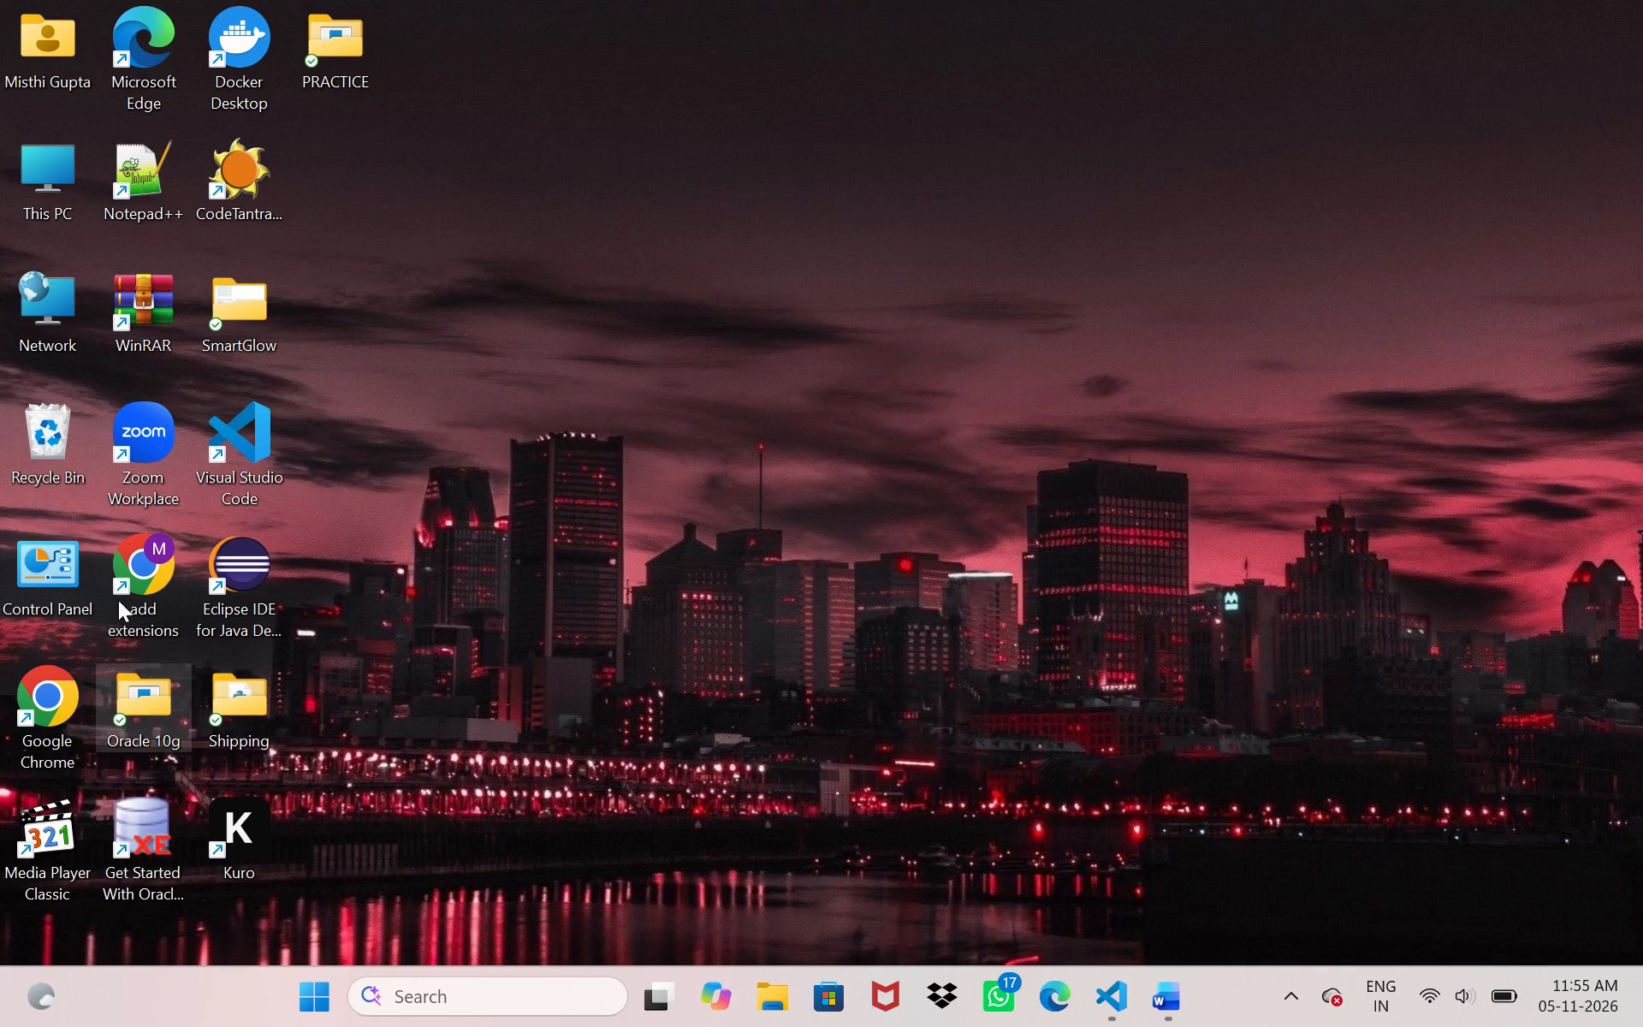
In Google Chrome, search for "lms moodle kiet" and open the KIET-LMS site from the results.
double_click(138, 587)
click(392, 573)
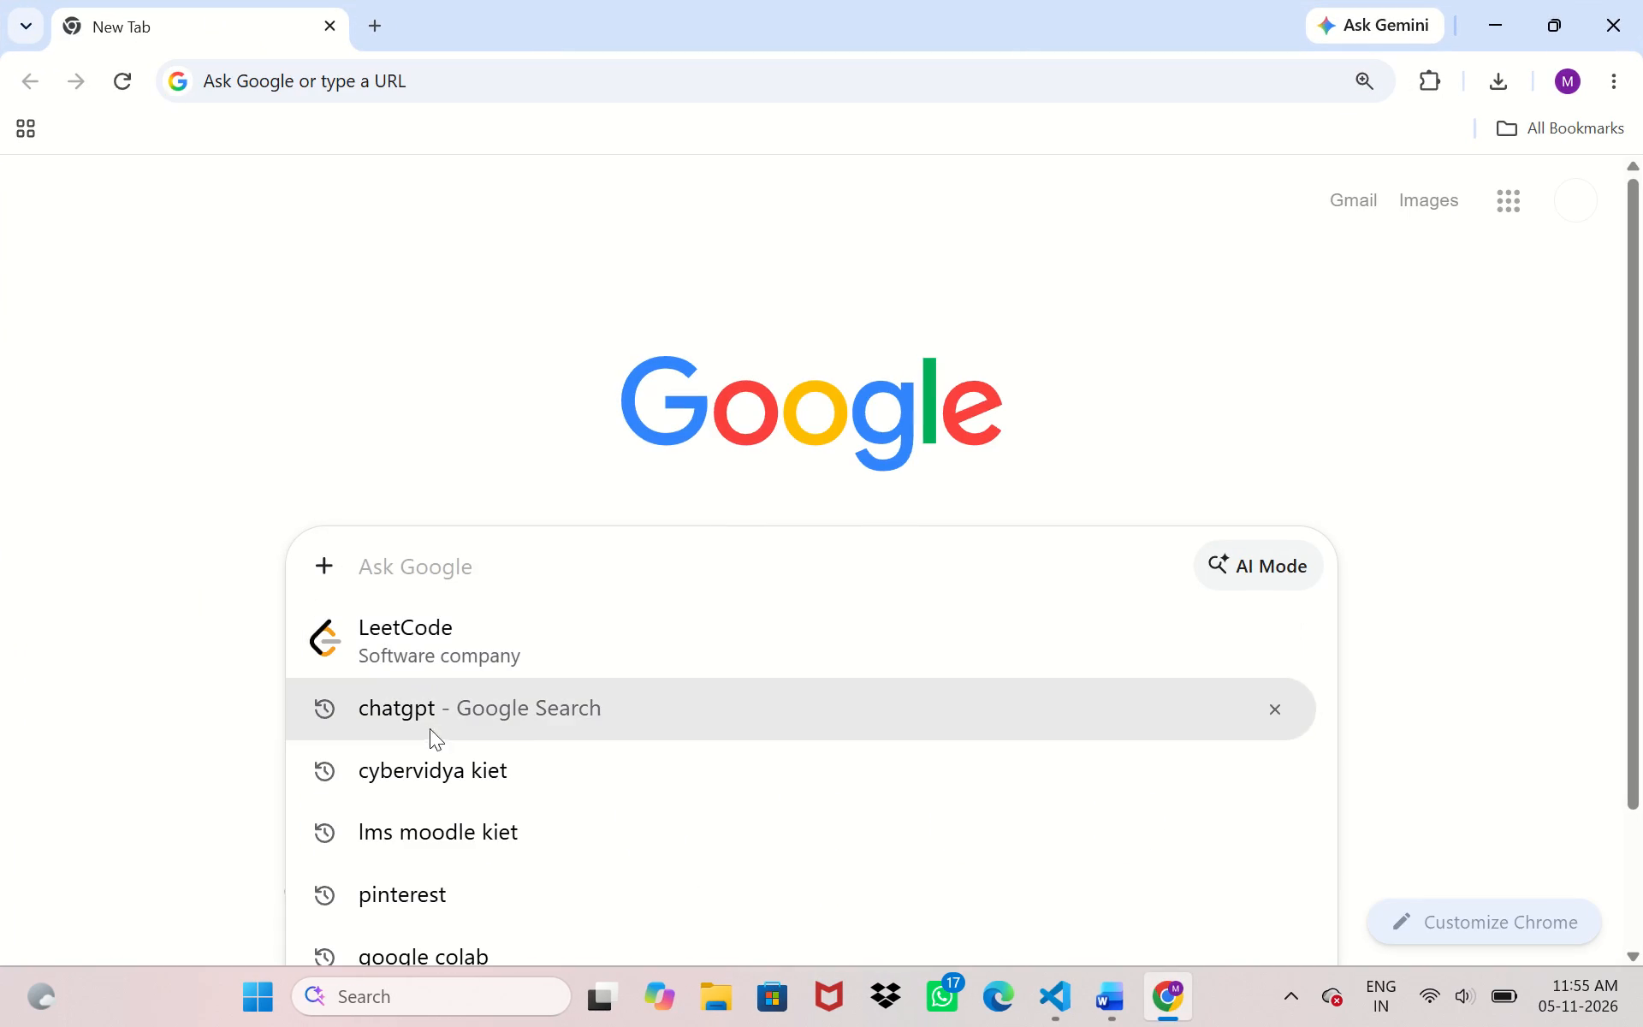
click(435, 840)
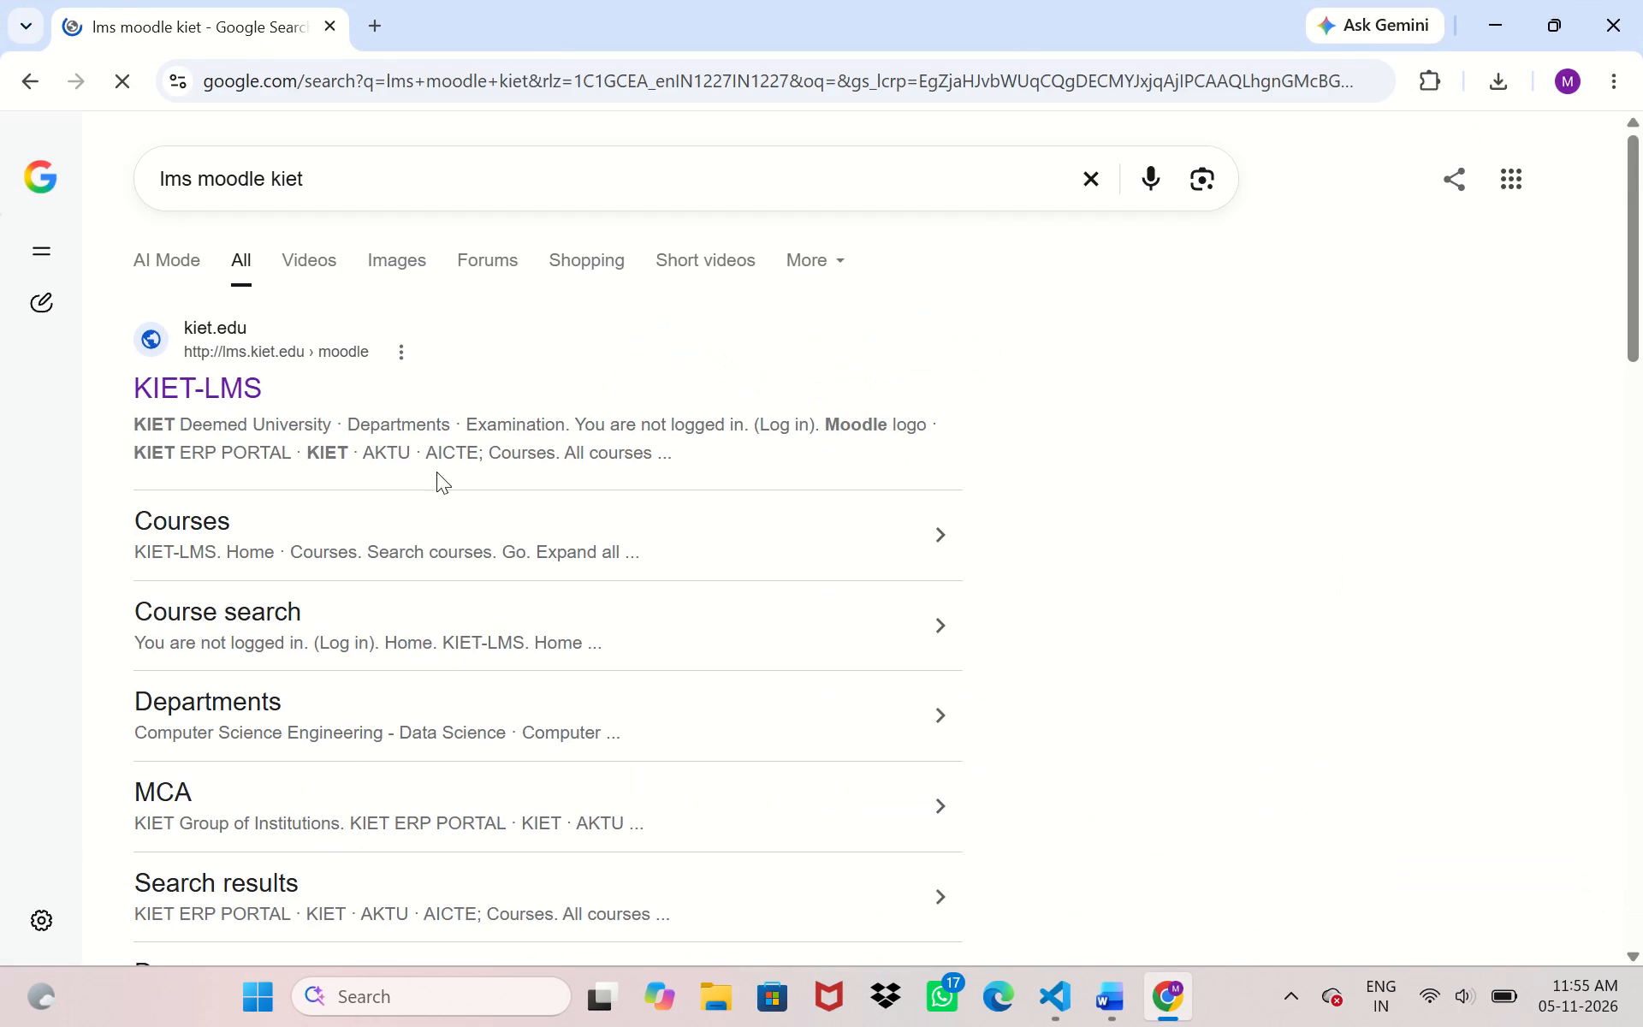
click(235, 393)
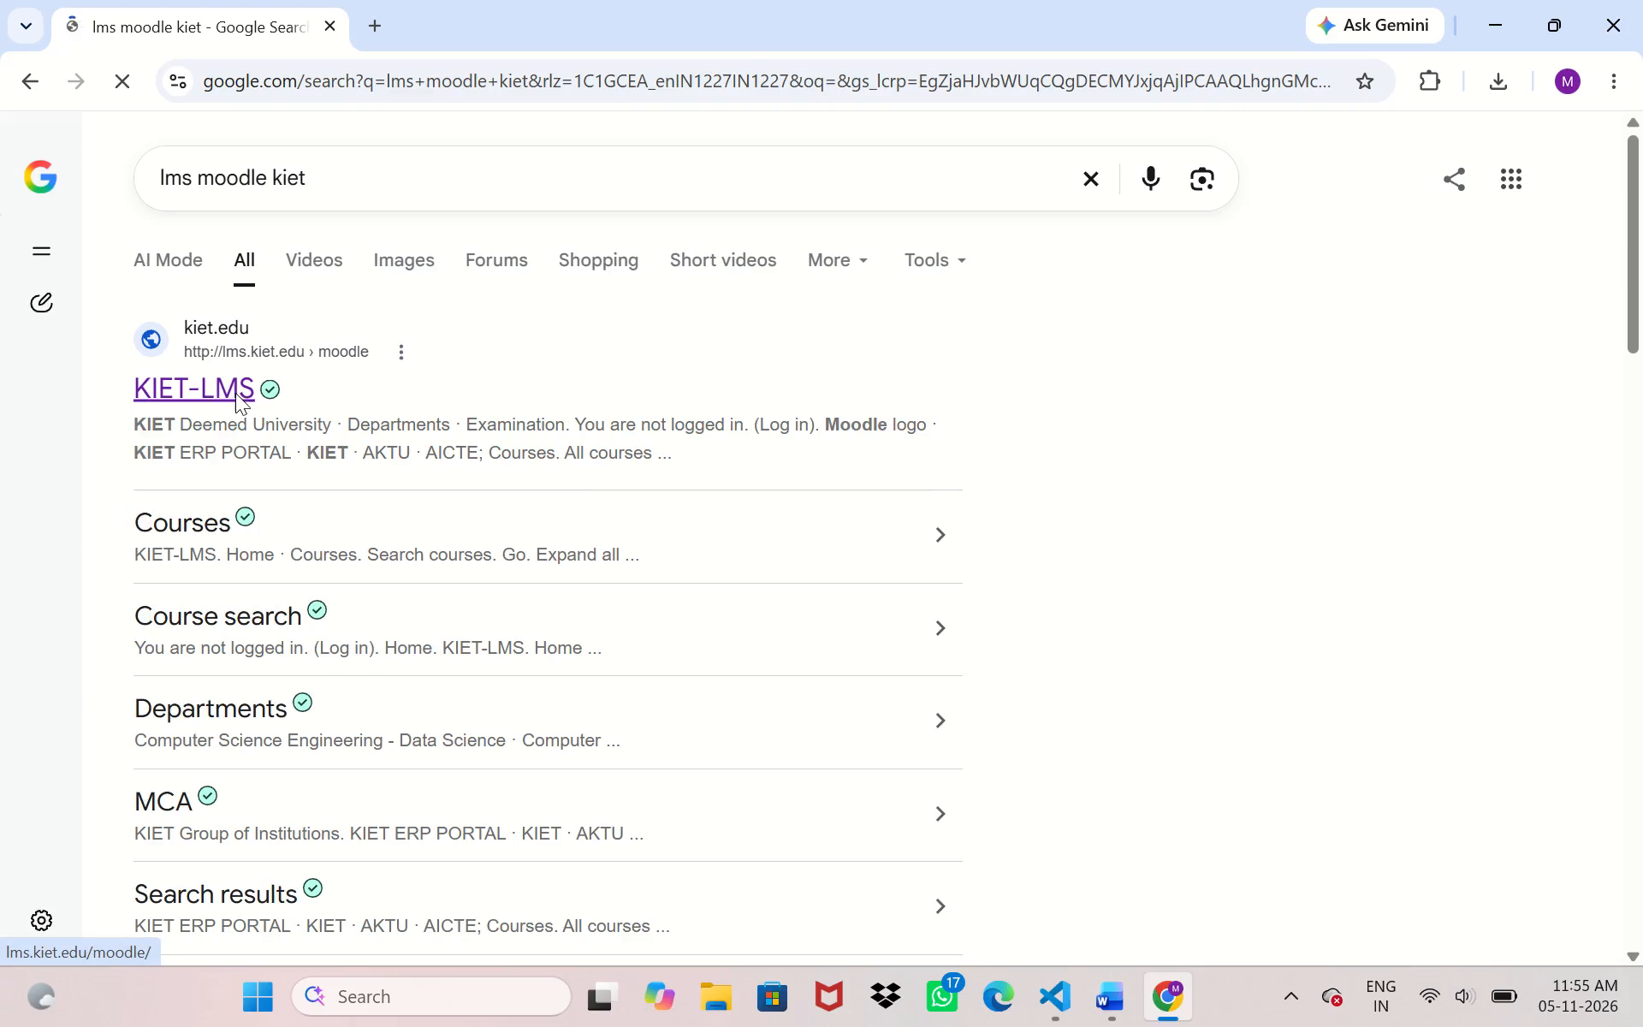
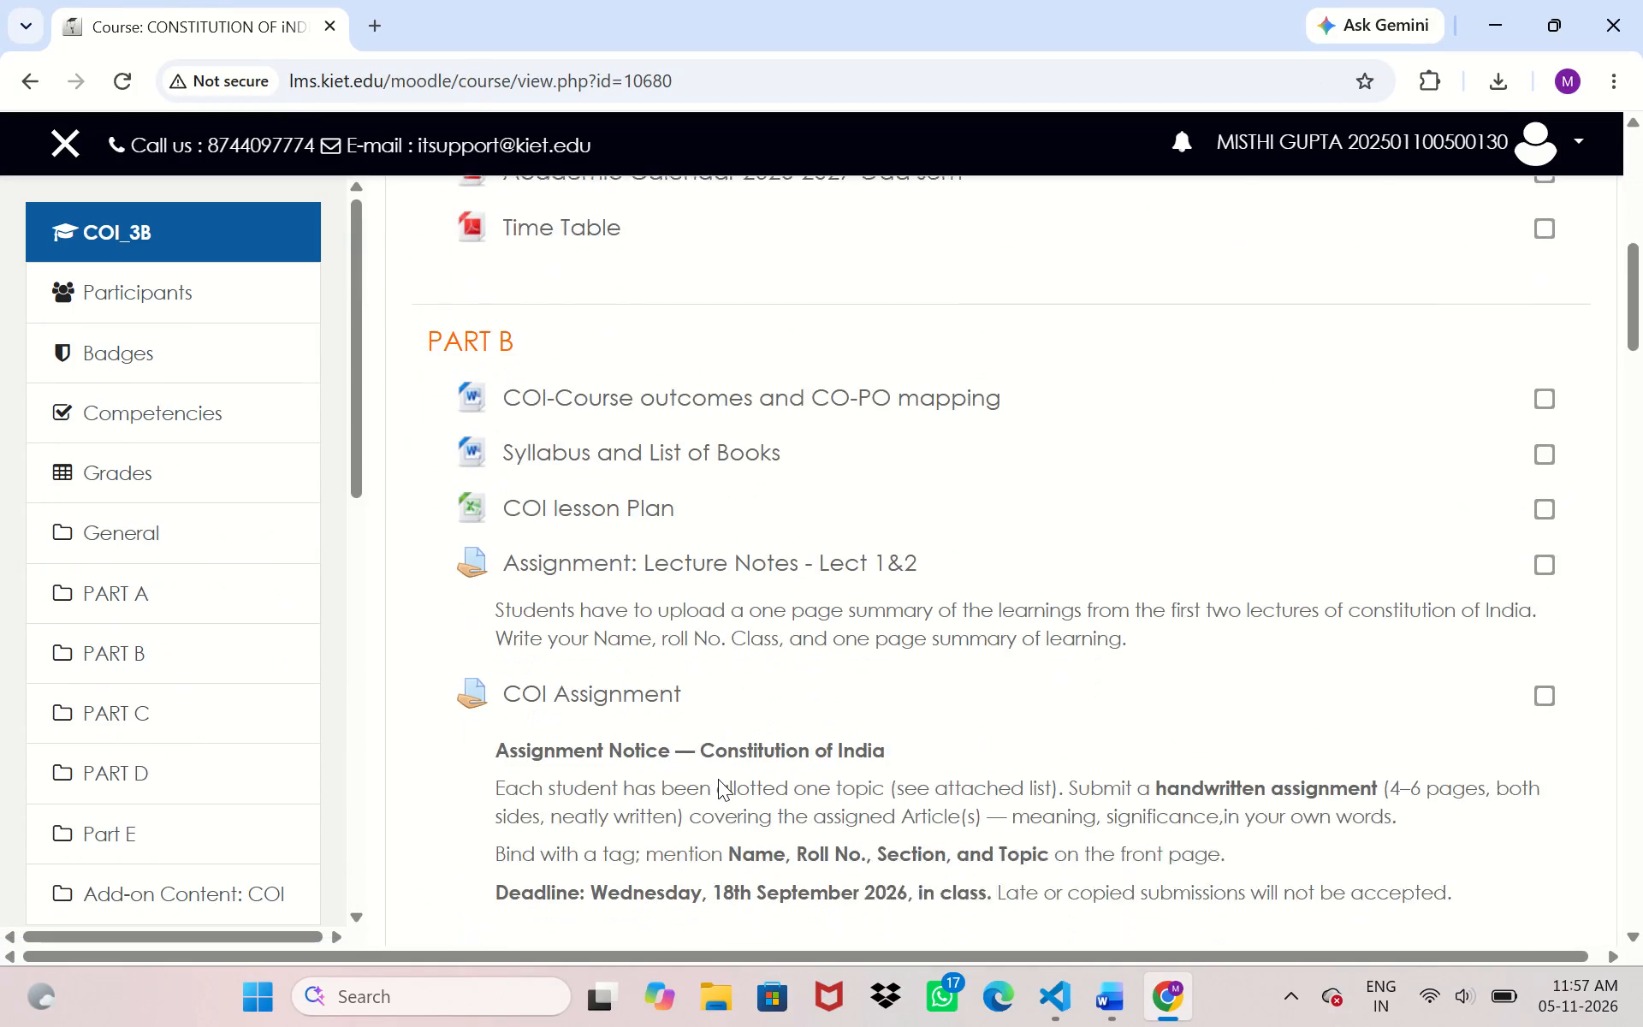
Open the ESE_YOUTH_PARLIAMENT_GD_RECORDS assignment in PART B of the Constitution of India course and review its attachments and submission status.
scroll(718, 779, down, 2)
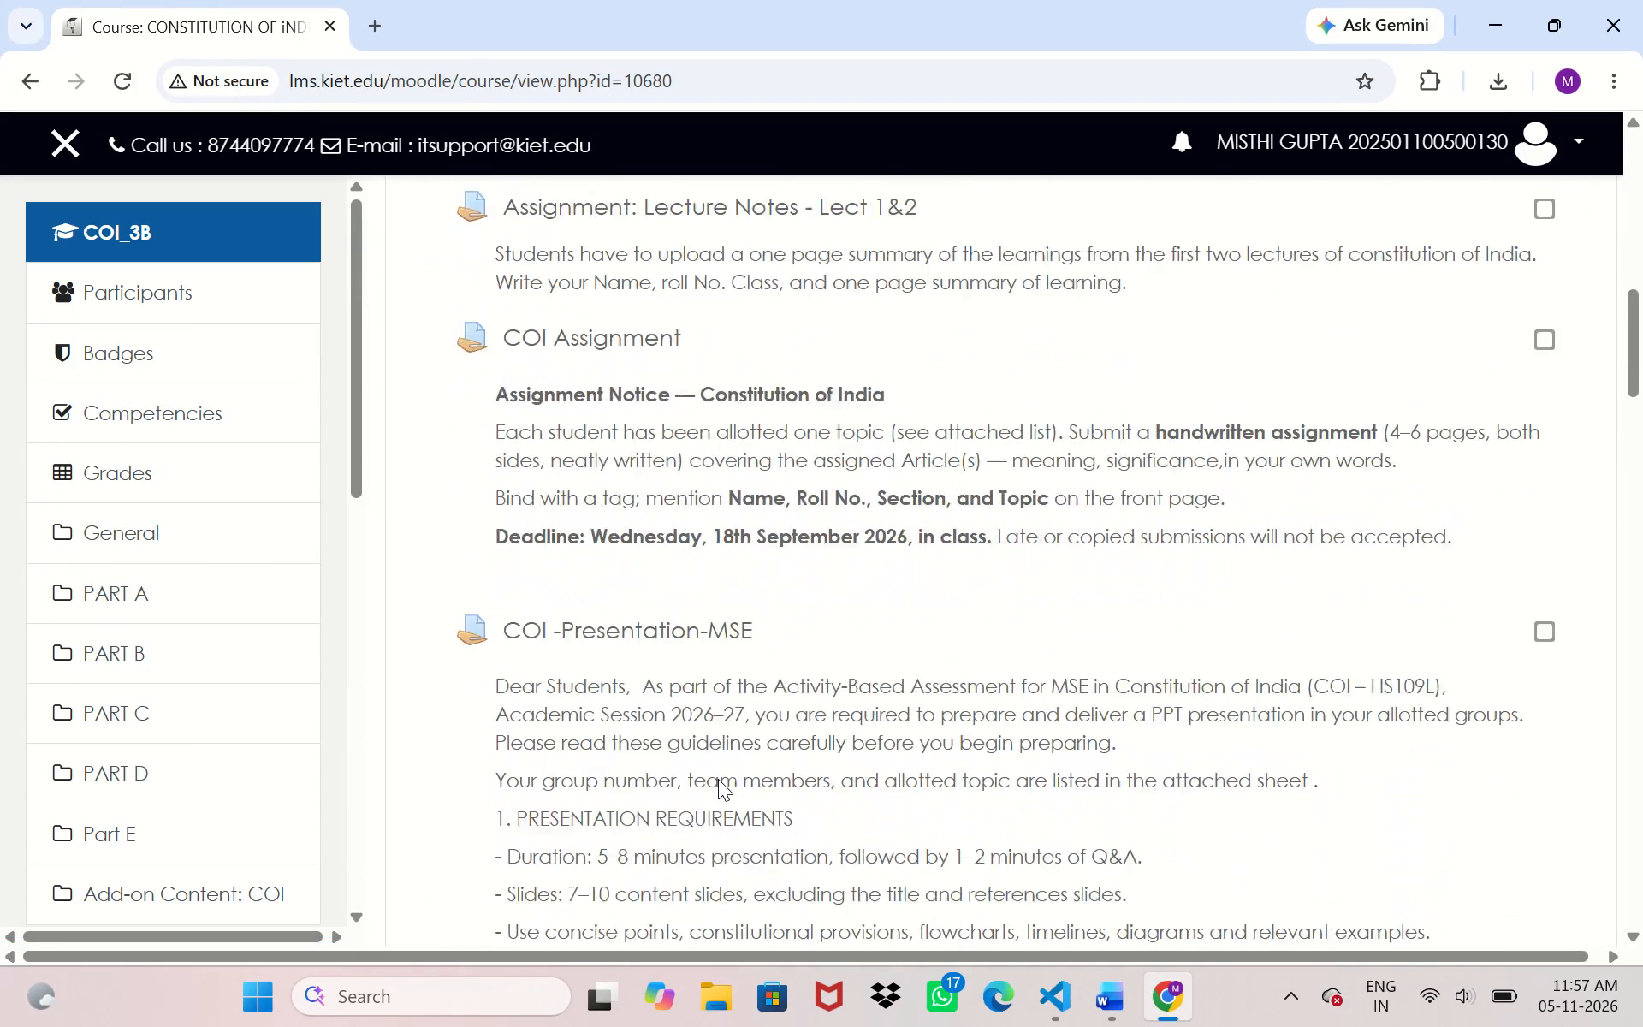
scroll(718, 779, down, 3)
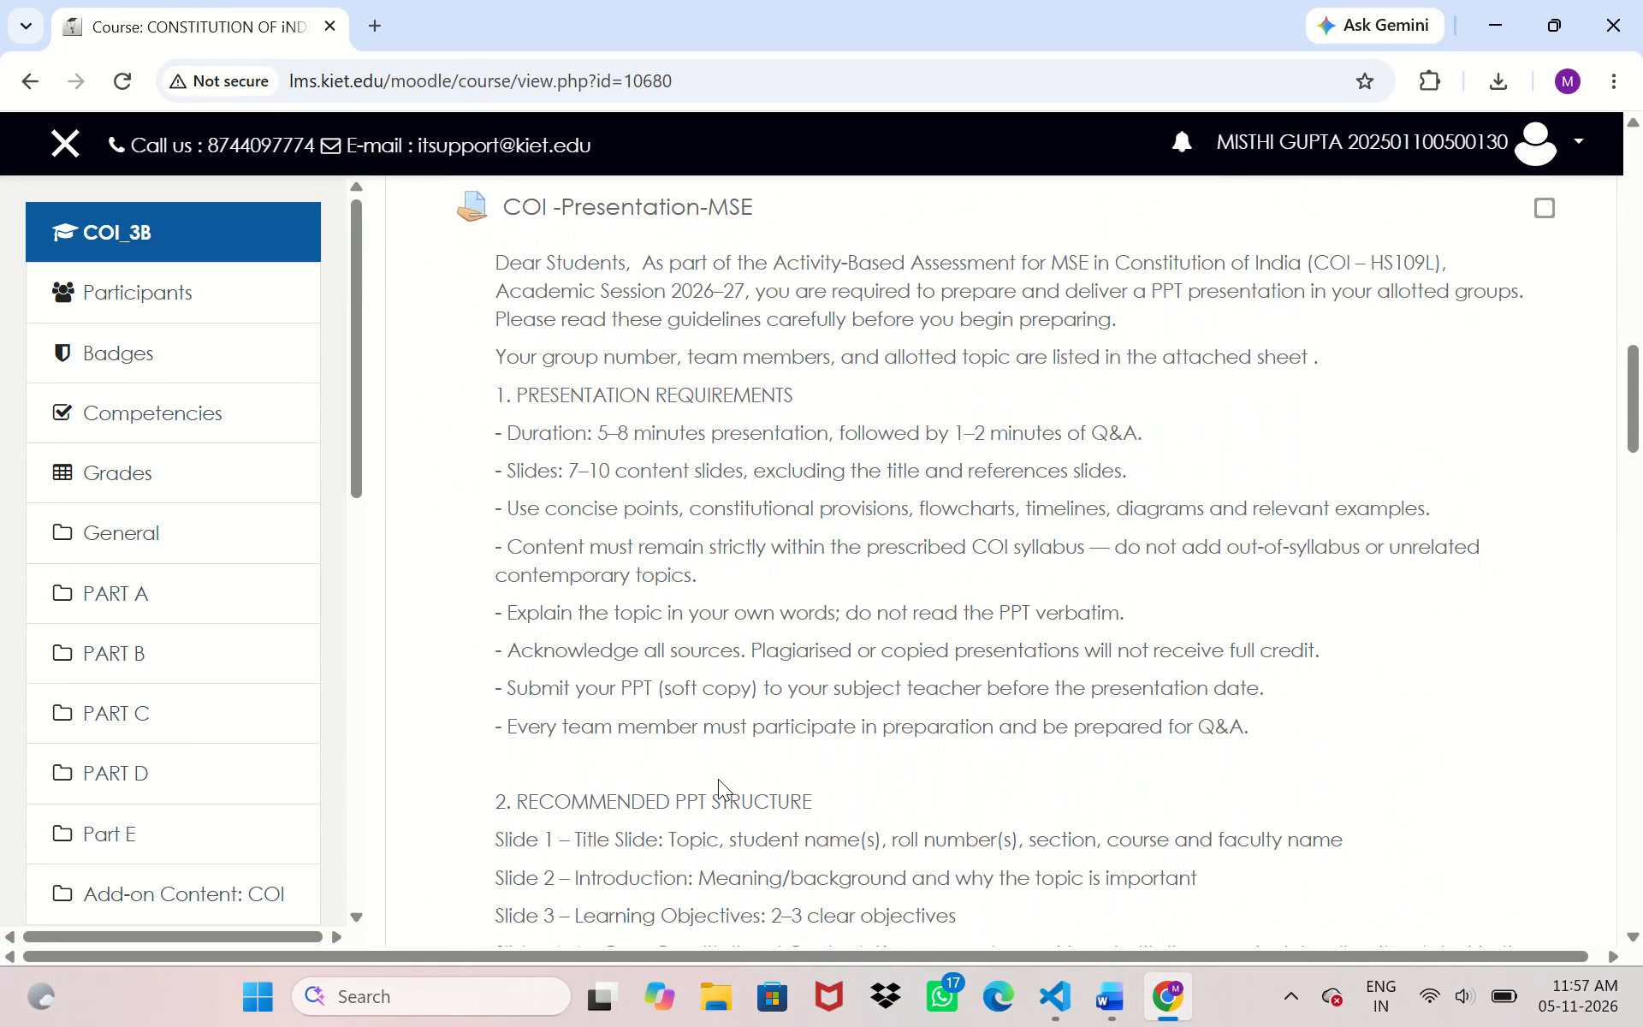
scroll(718, 779, down, 1)
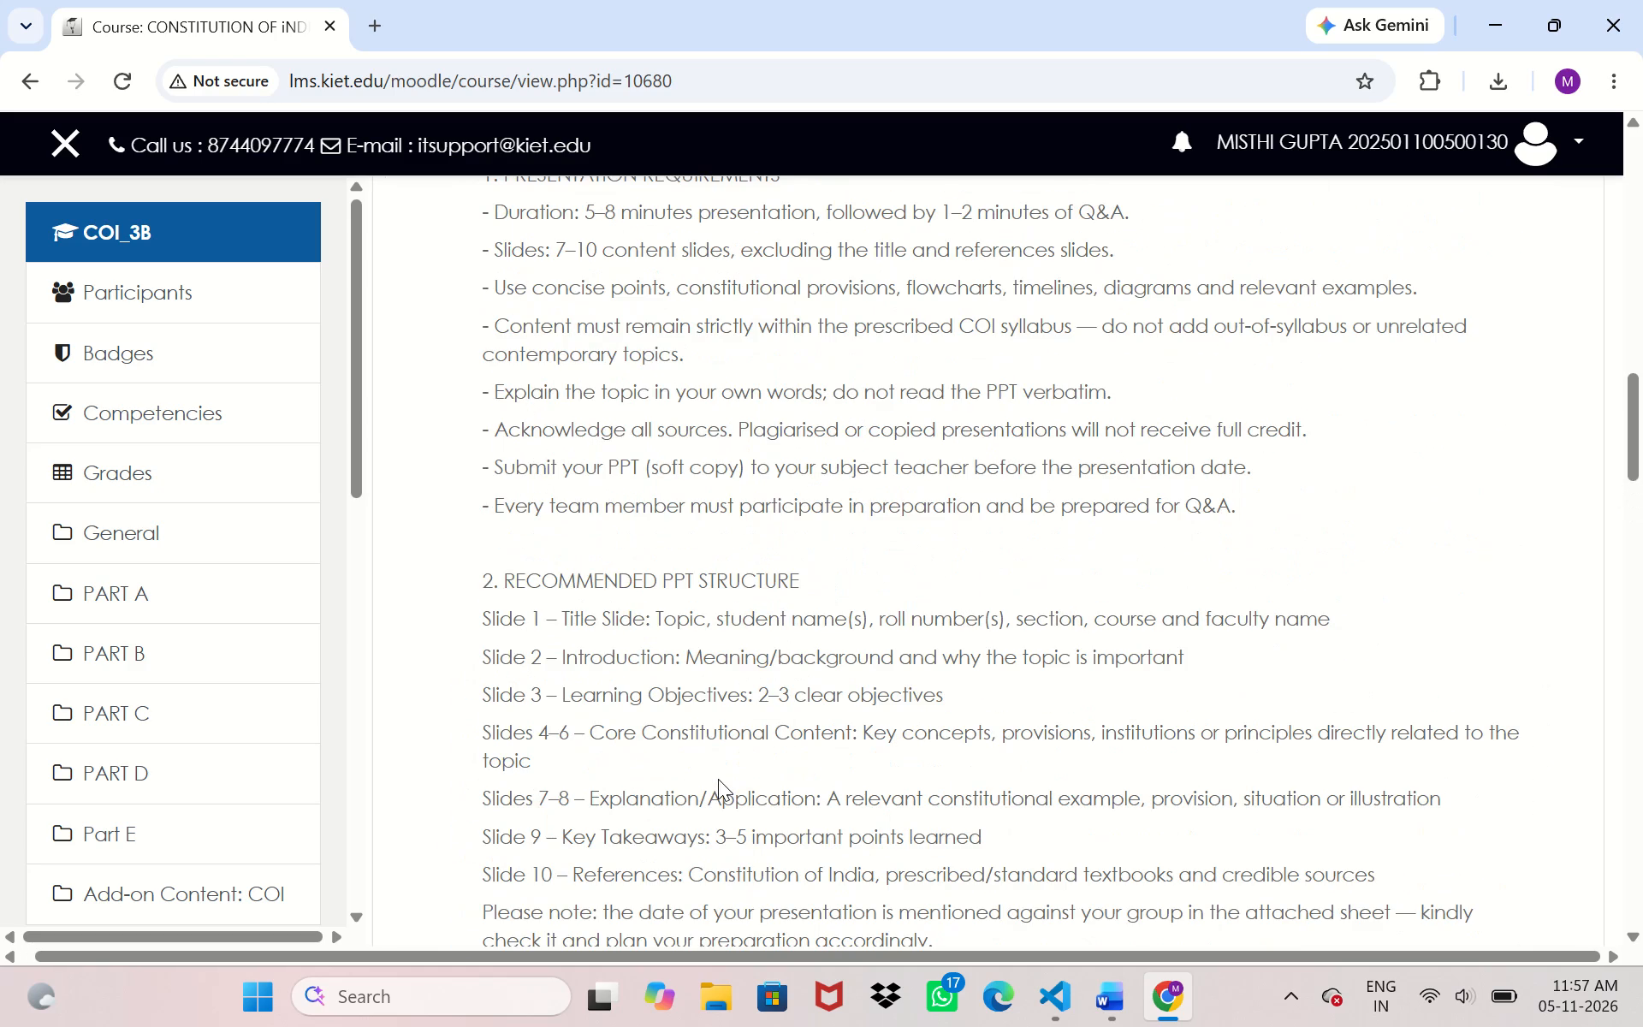
scroll(718, 779, down, 3)
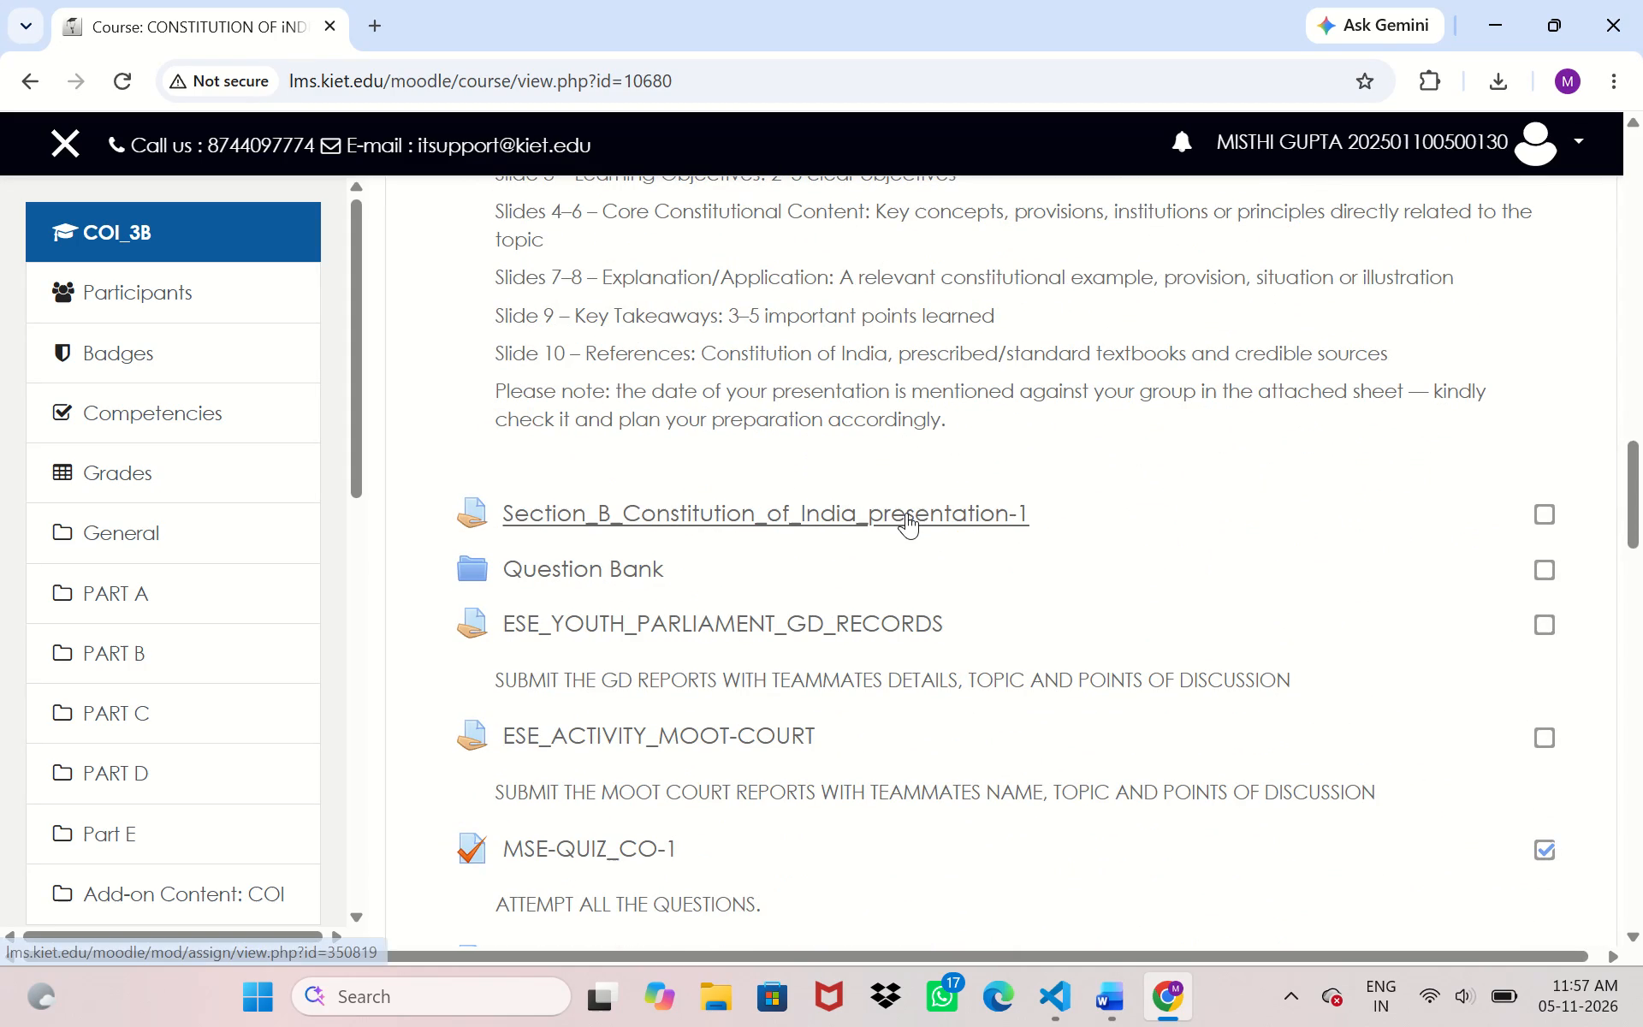
click(632, 628)
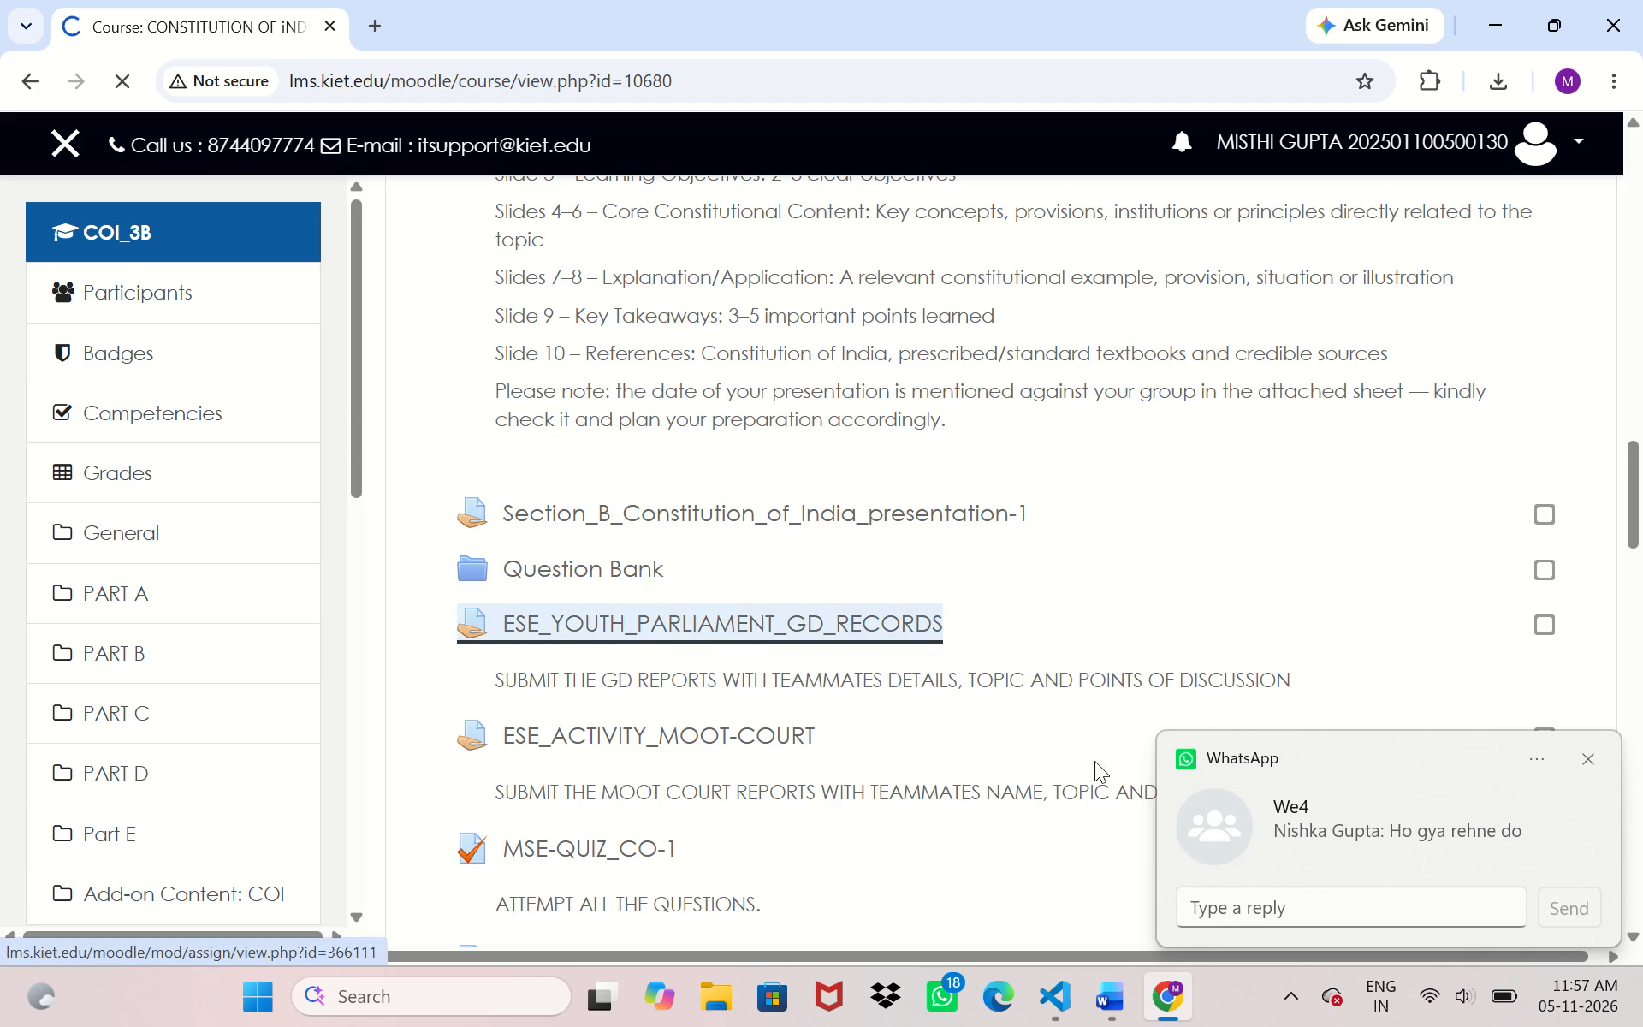
click(1586, 762)
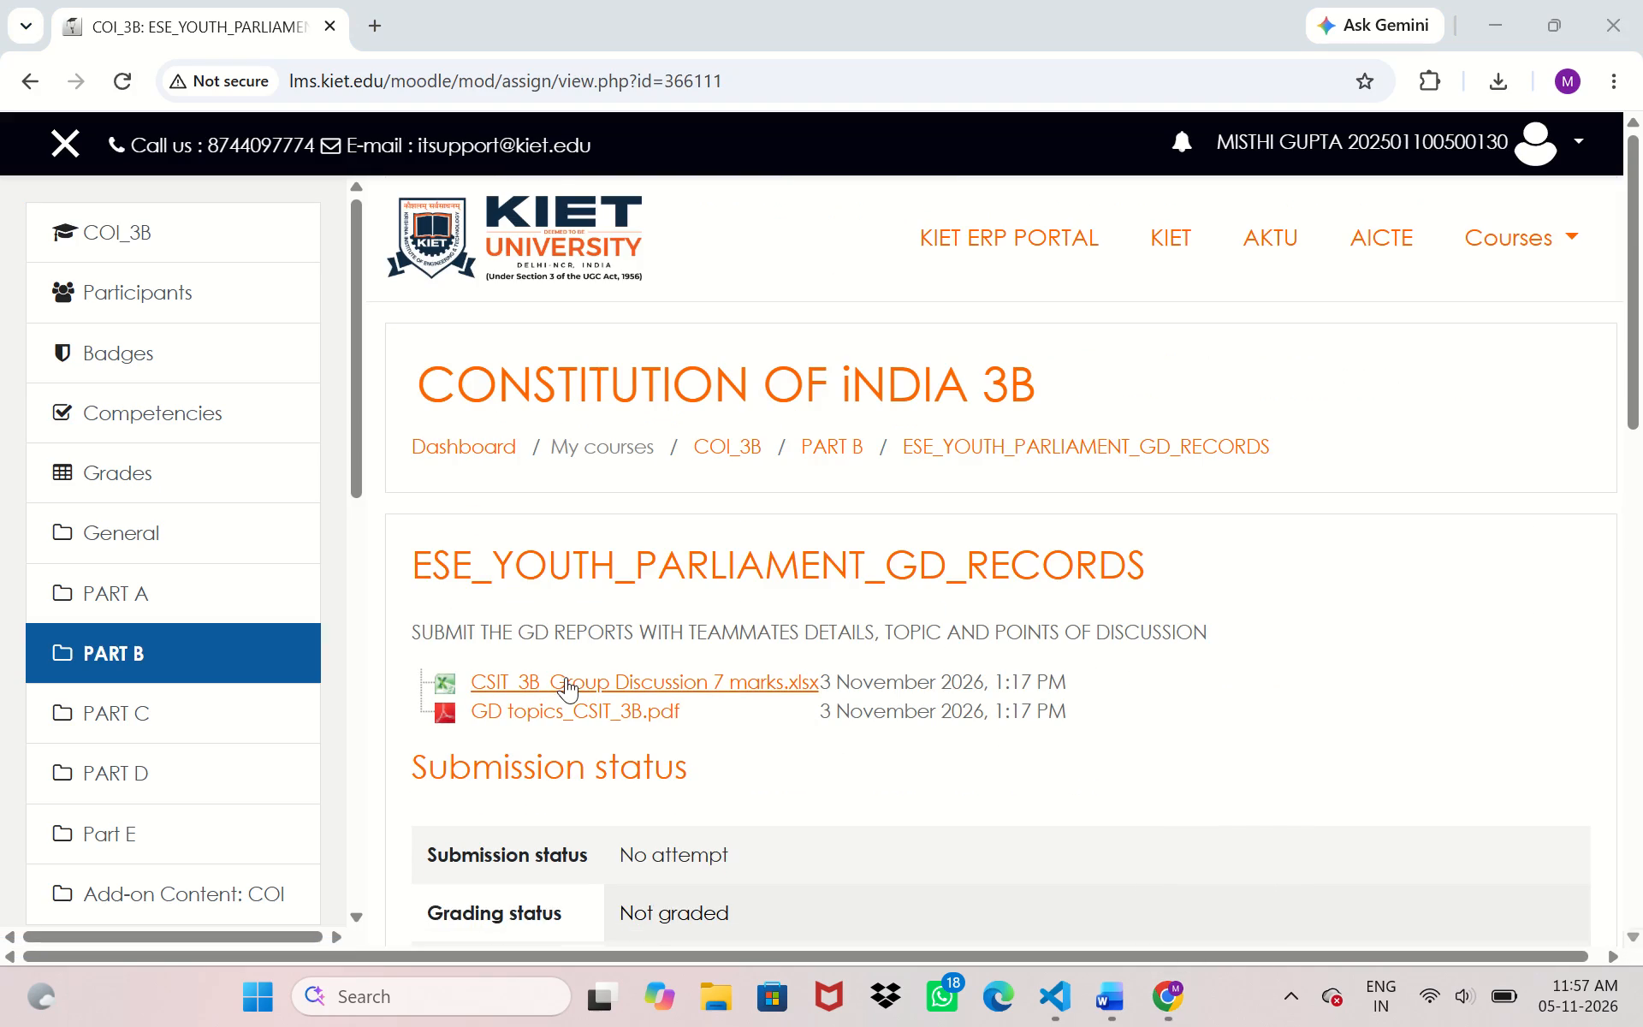
scroll(566, 677, down, 2)
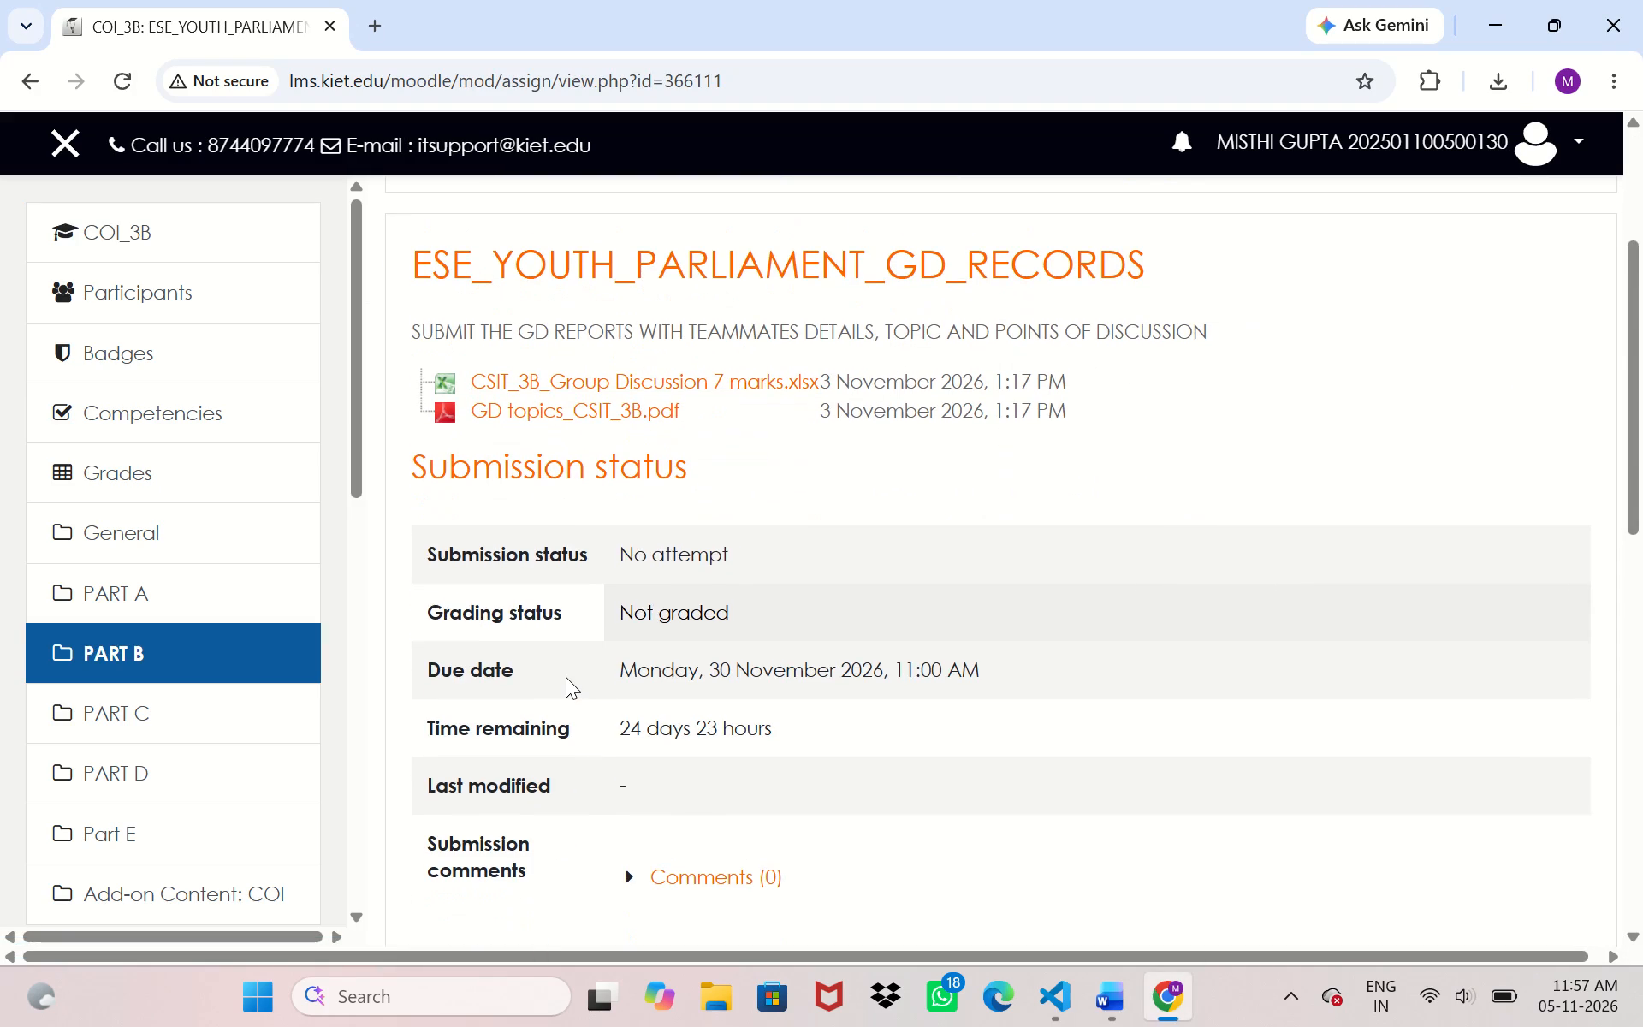
scroll(852, 483, up, 1)
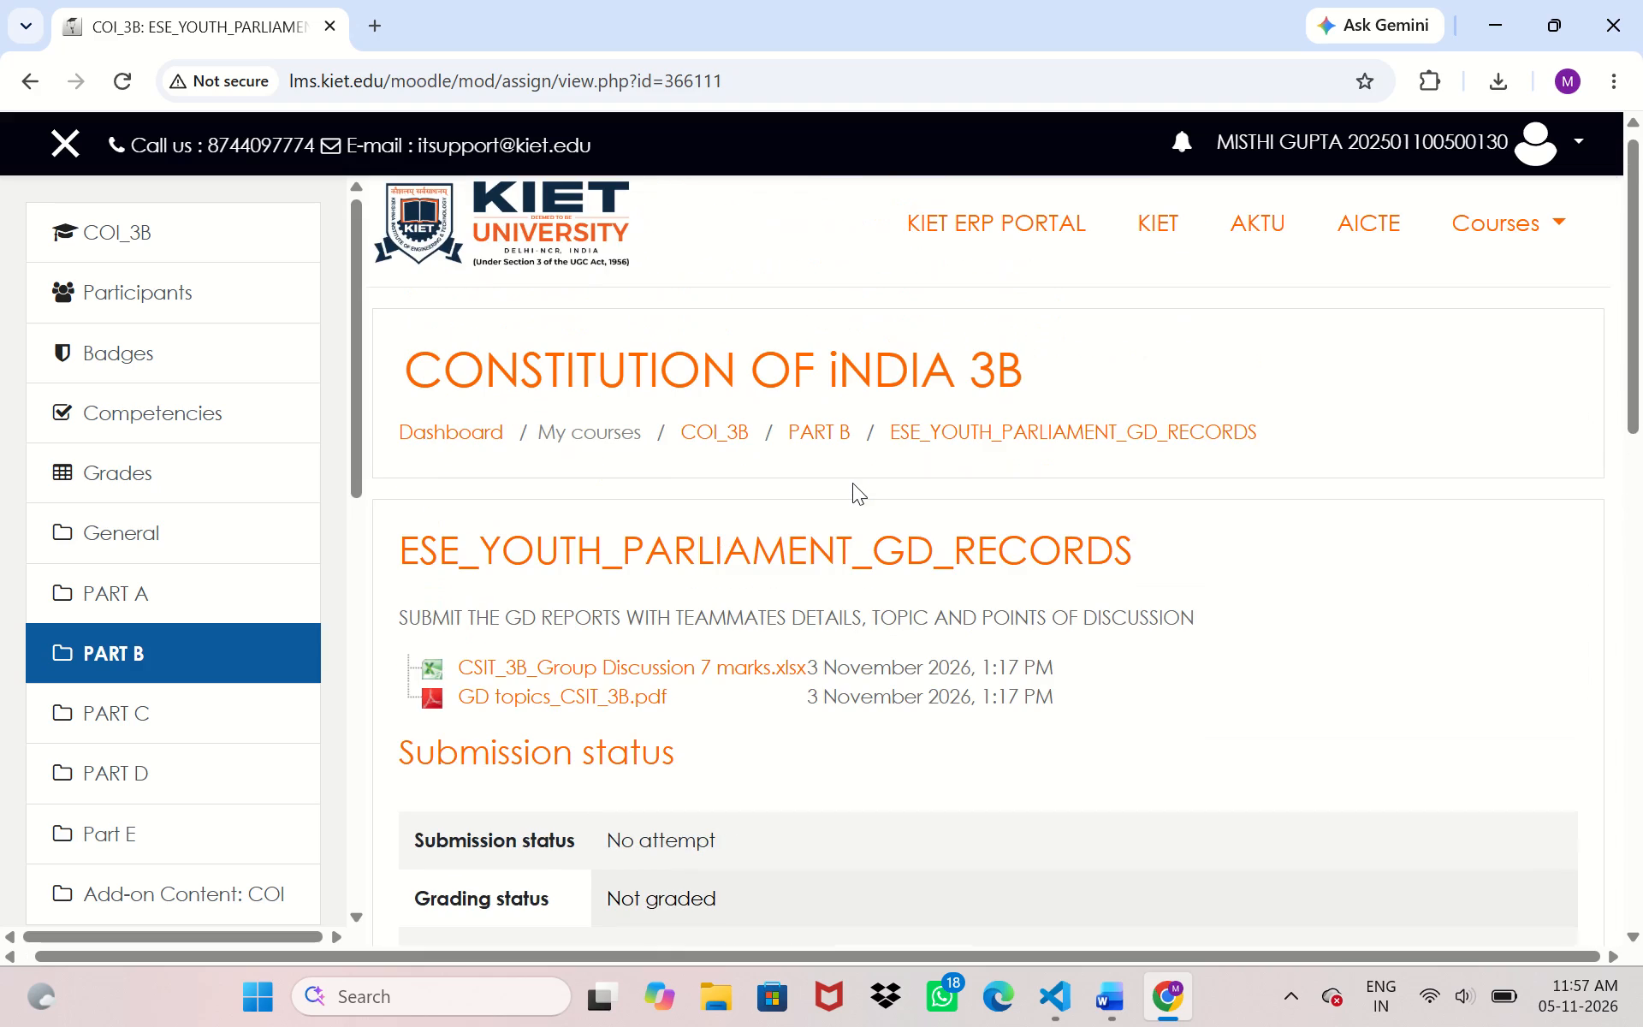
scroll(852, 483, up, 1)
Open a new browser tab alongside the assignment page.
click(373, 16)
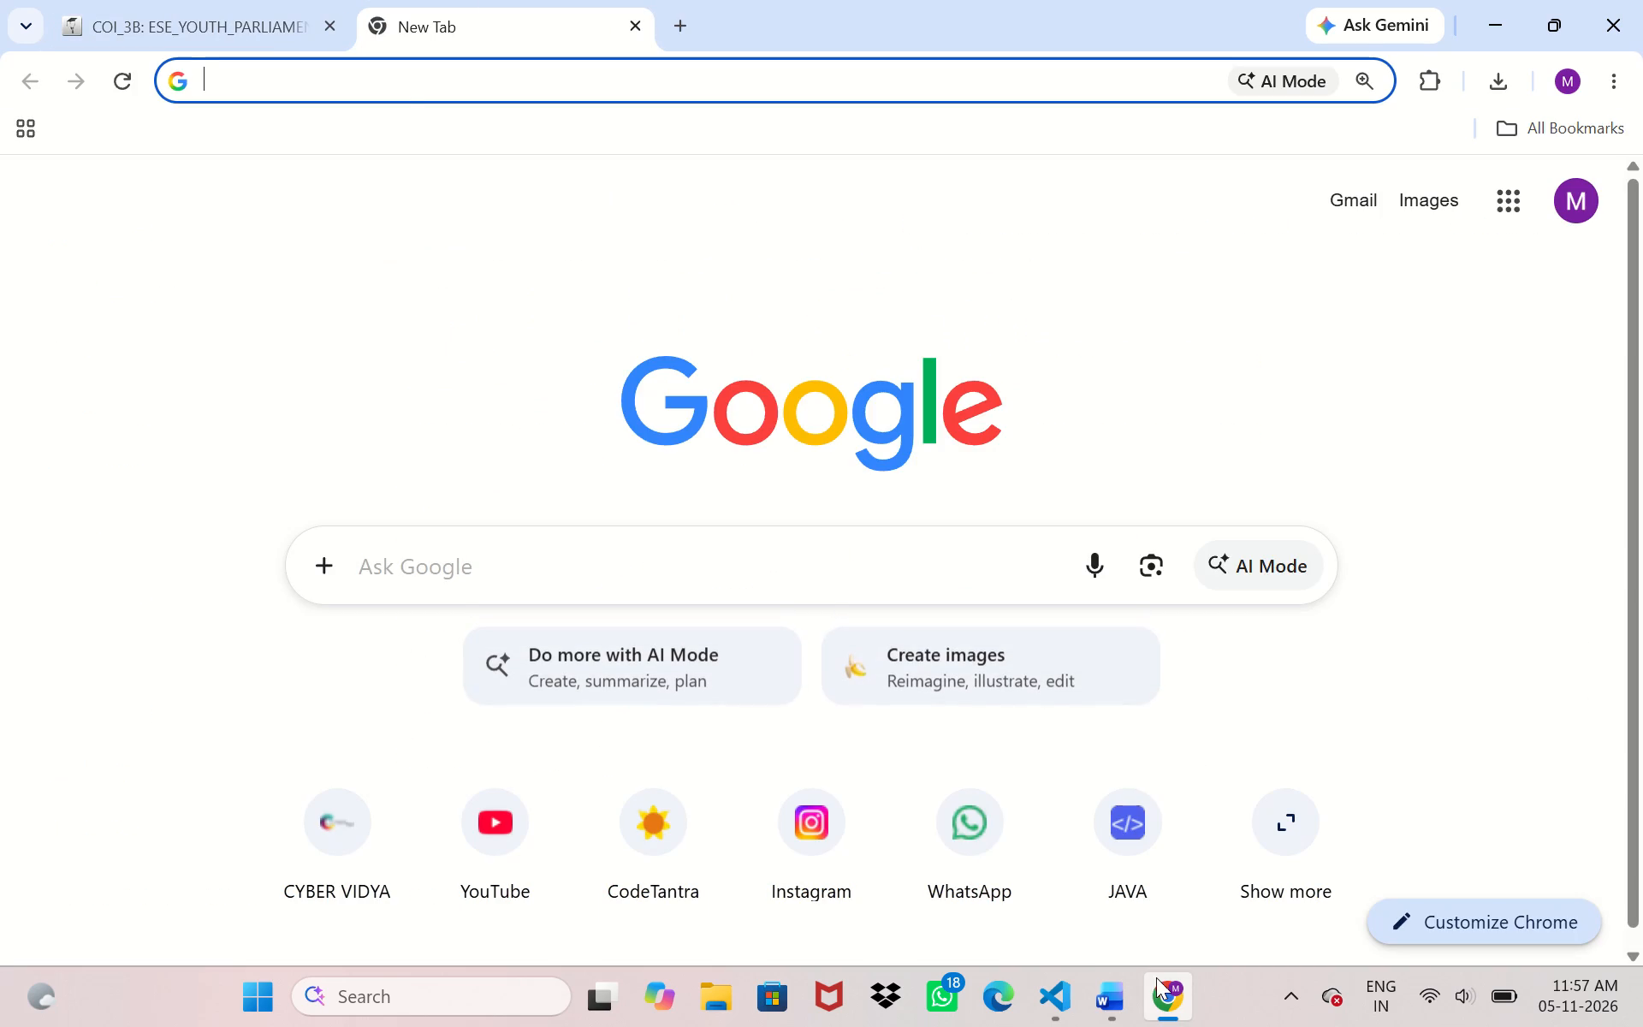
Switch to Word to view the CS205B_MSE2_Student_Instructions document.
click(1107, 993)
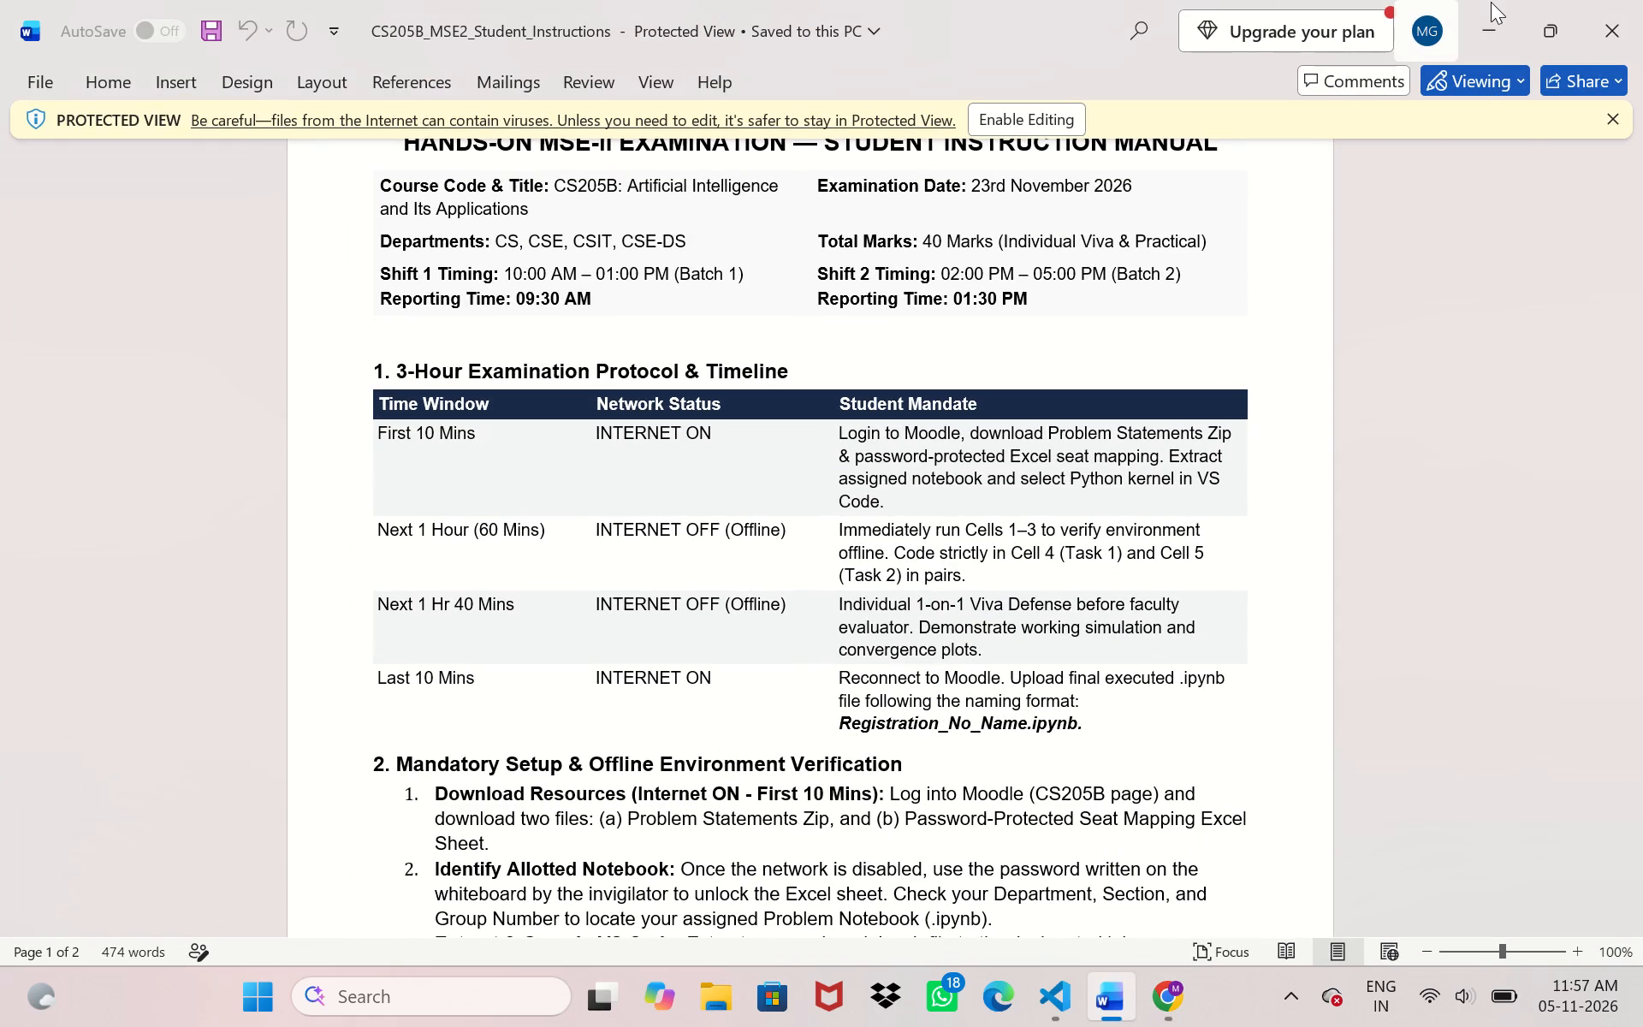
In Microsoft Word, create a new blank document.
click(35, 80)
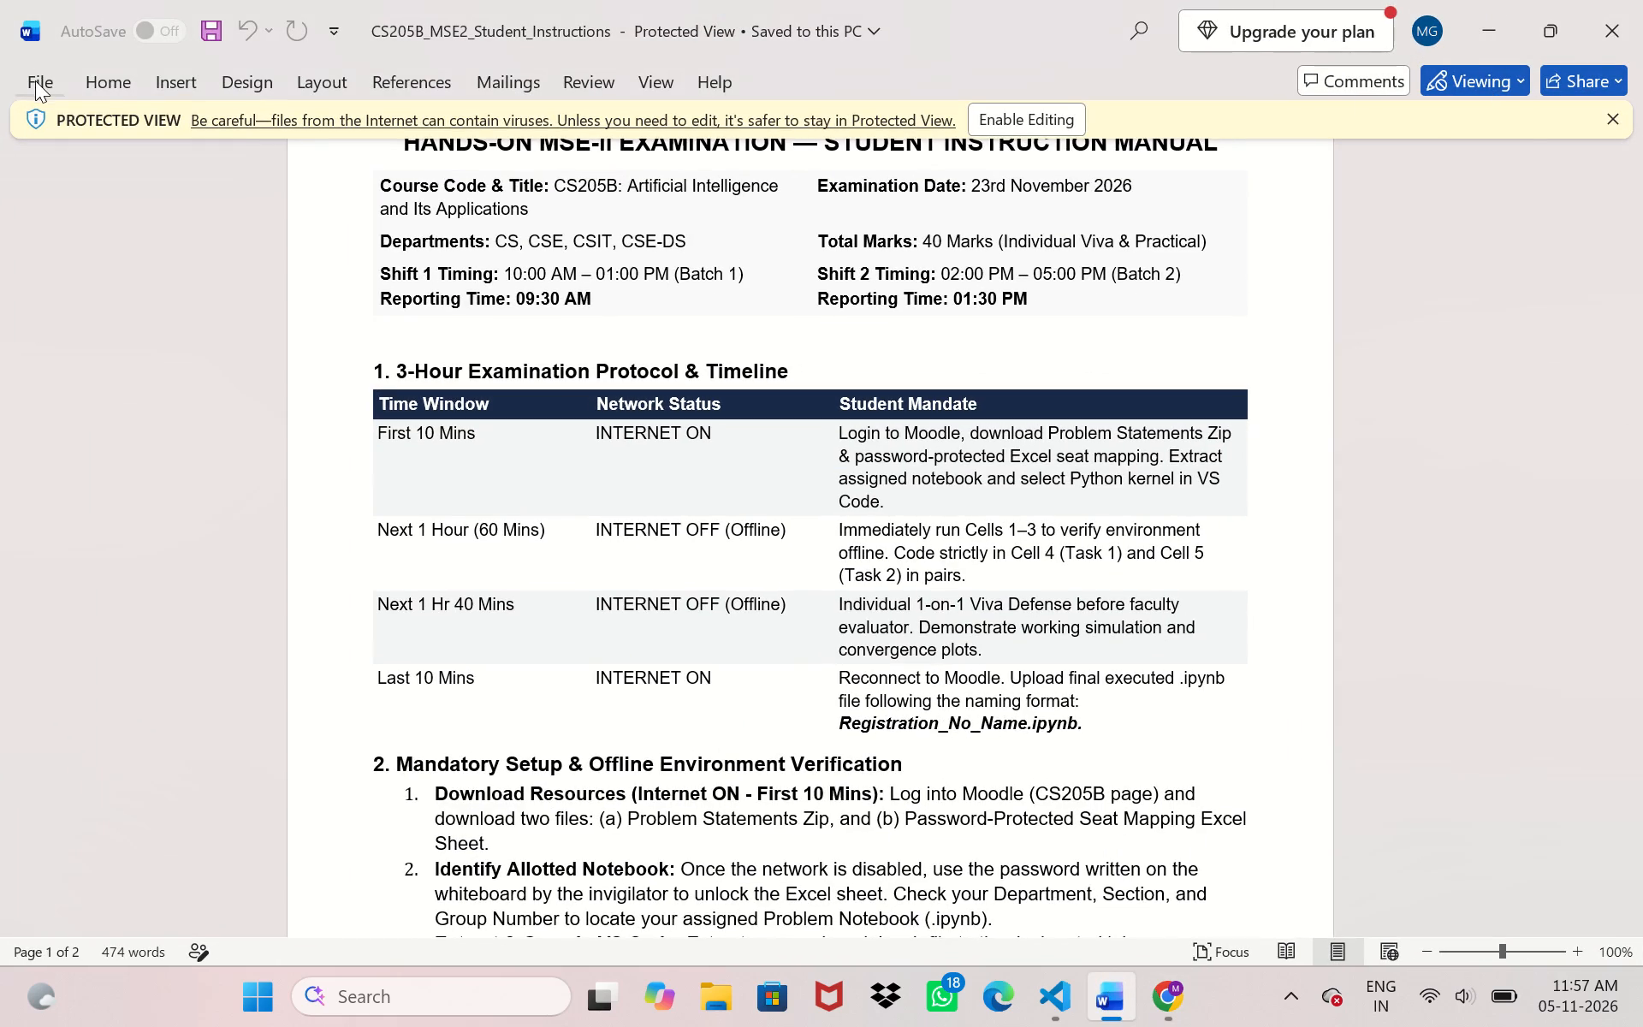
click(84, 206)
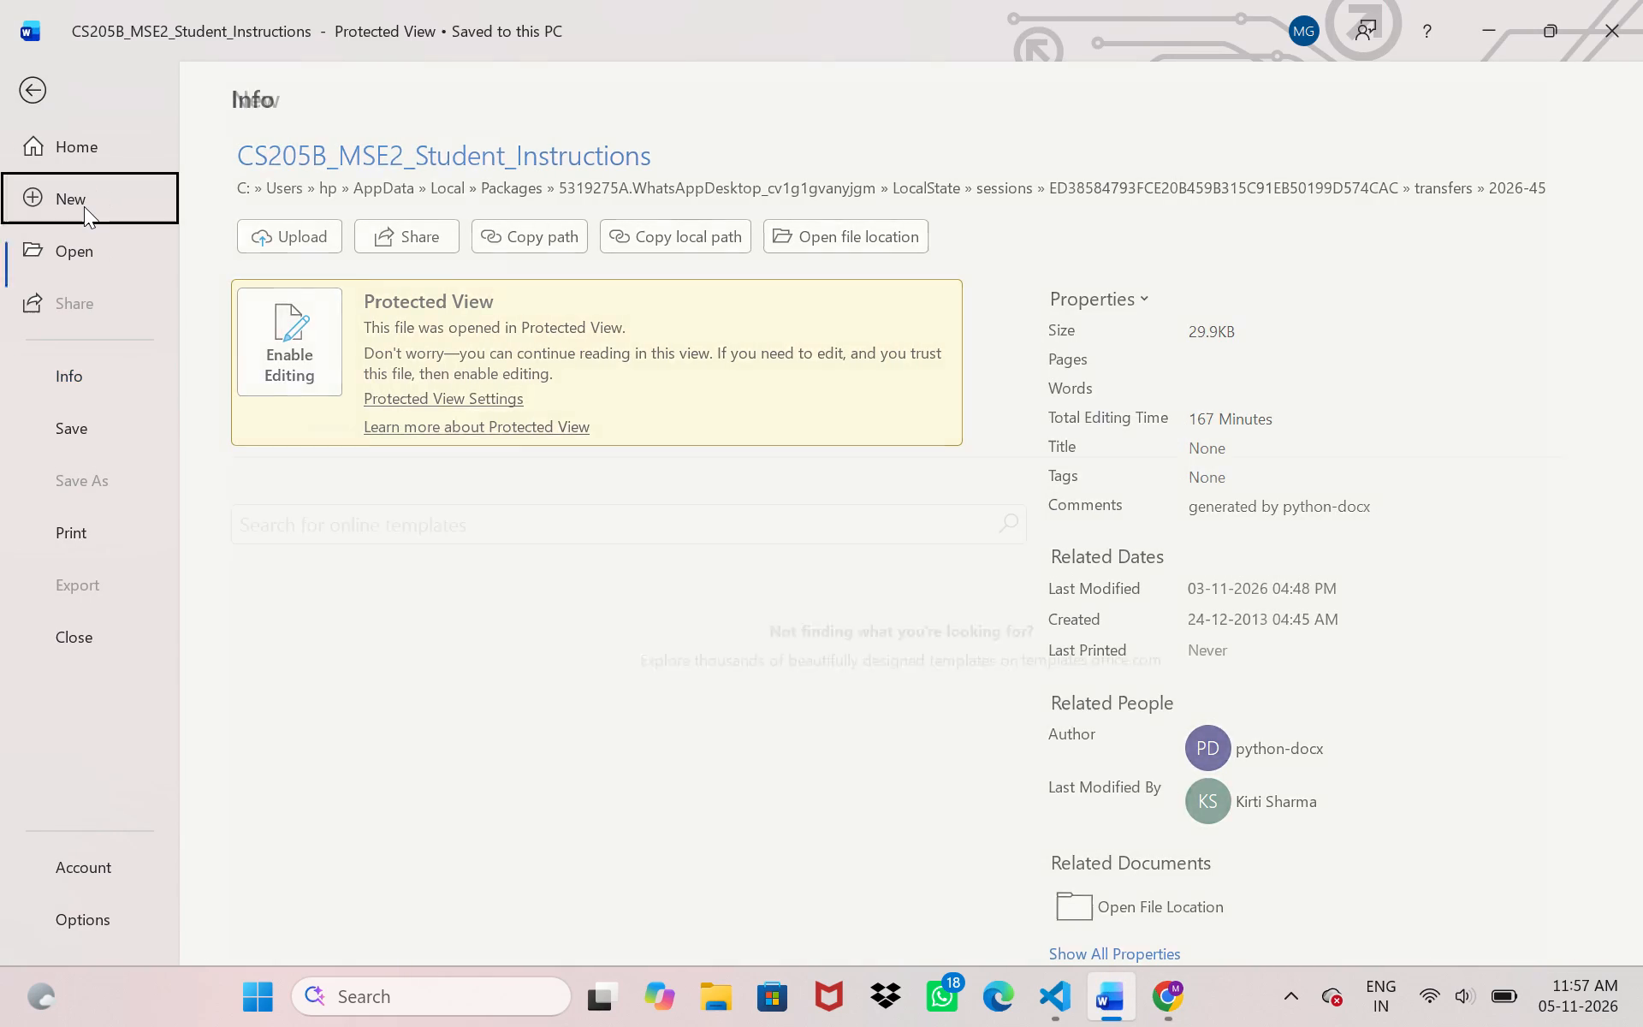
click(336, 271)
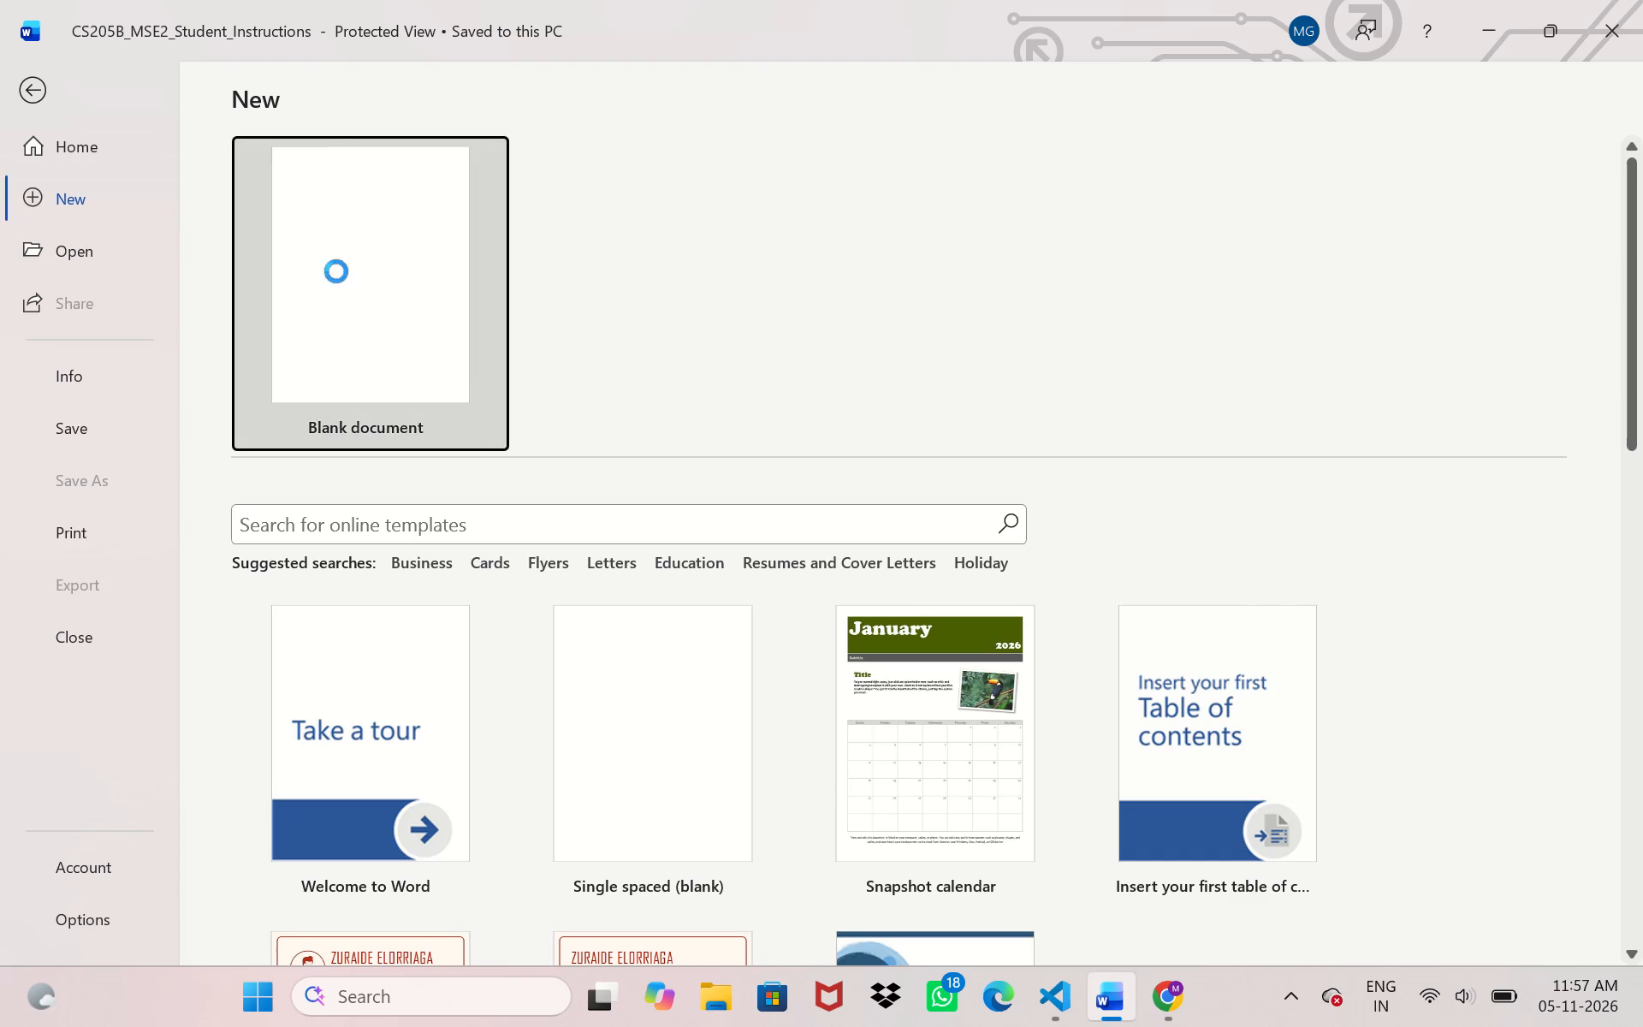
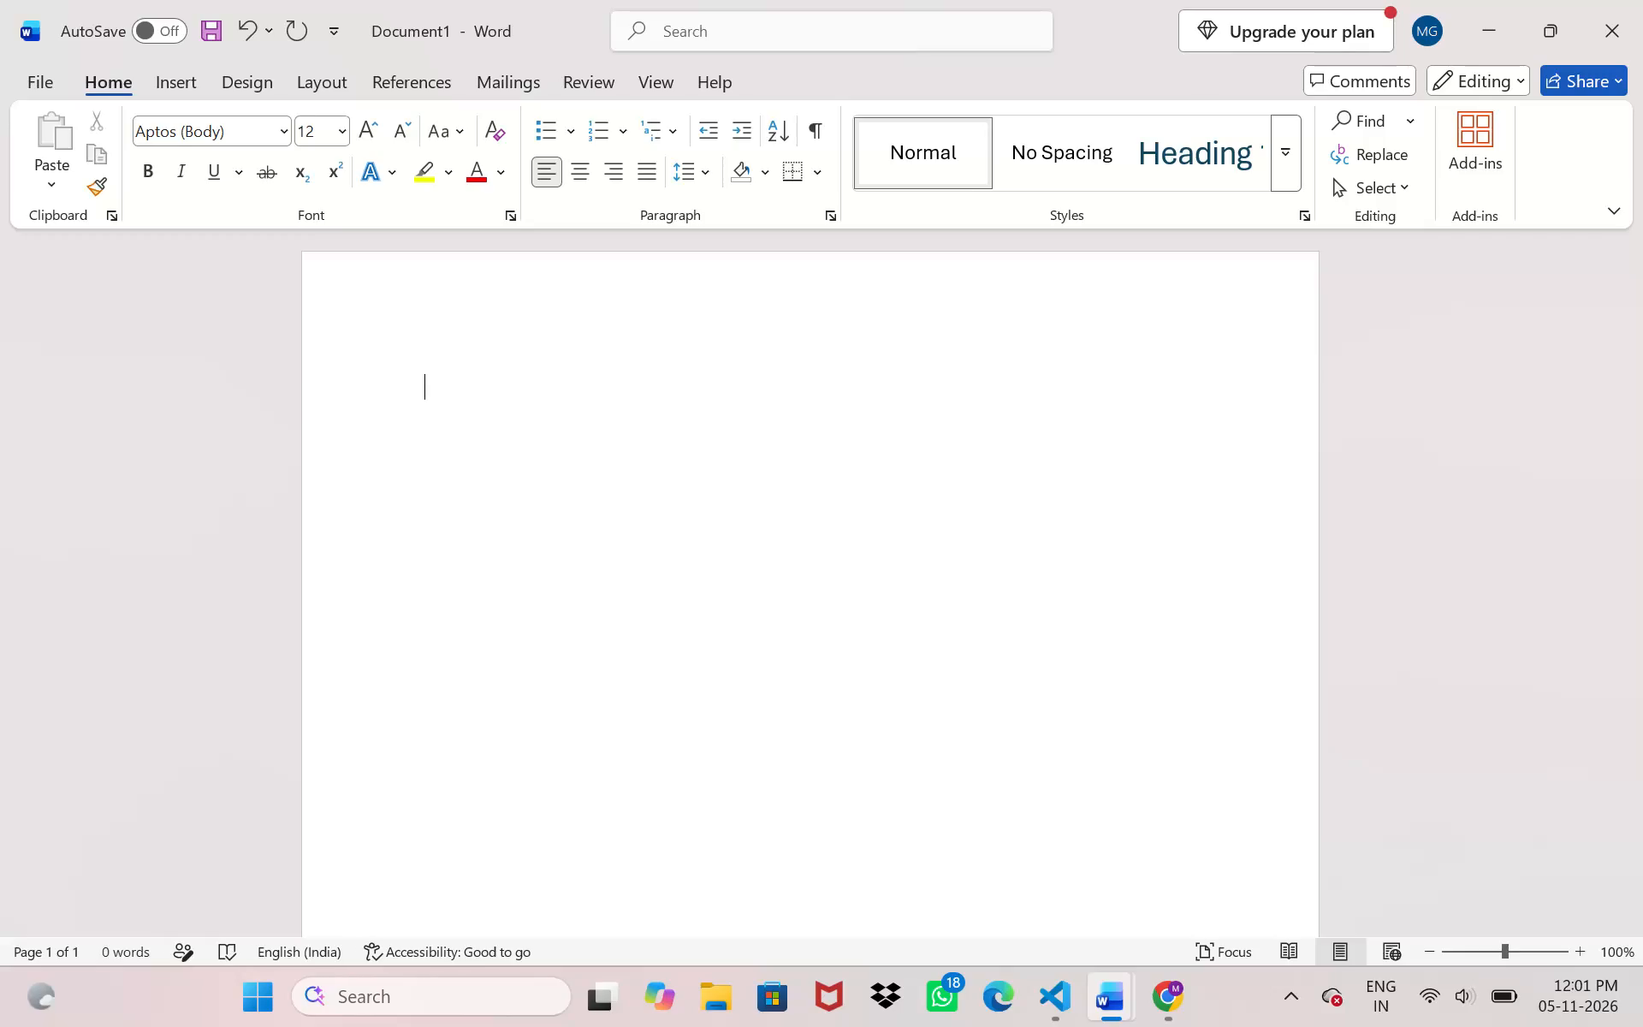
Set the font size to 20 for the text at the start of the blank document.
click(342, 134)
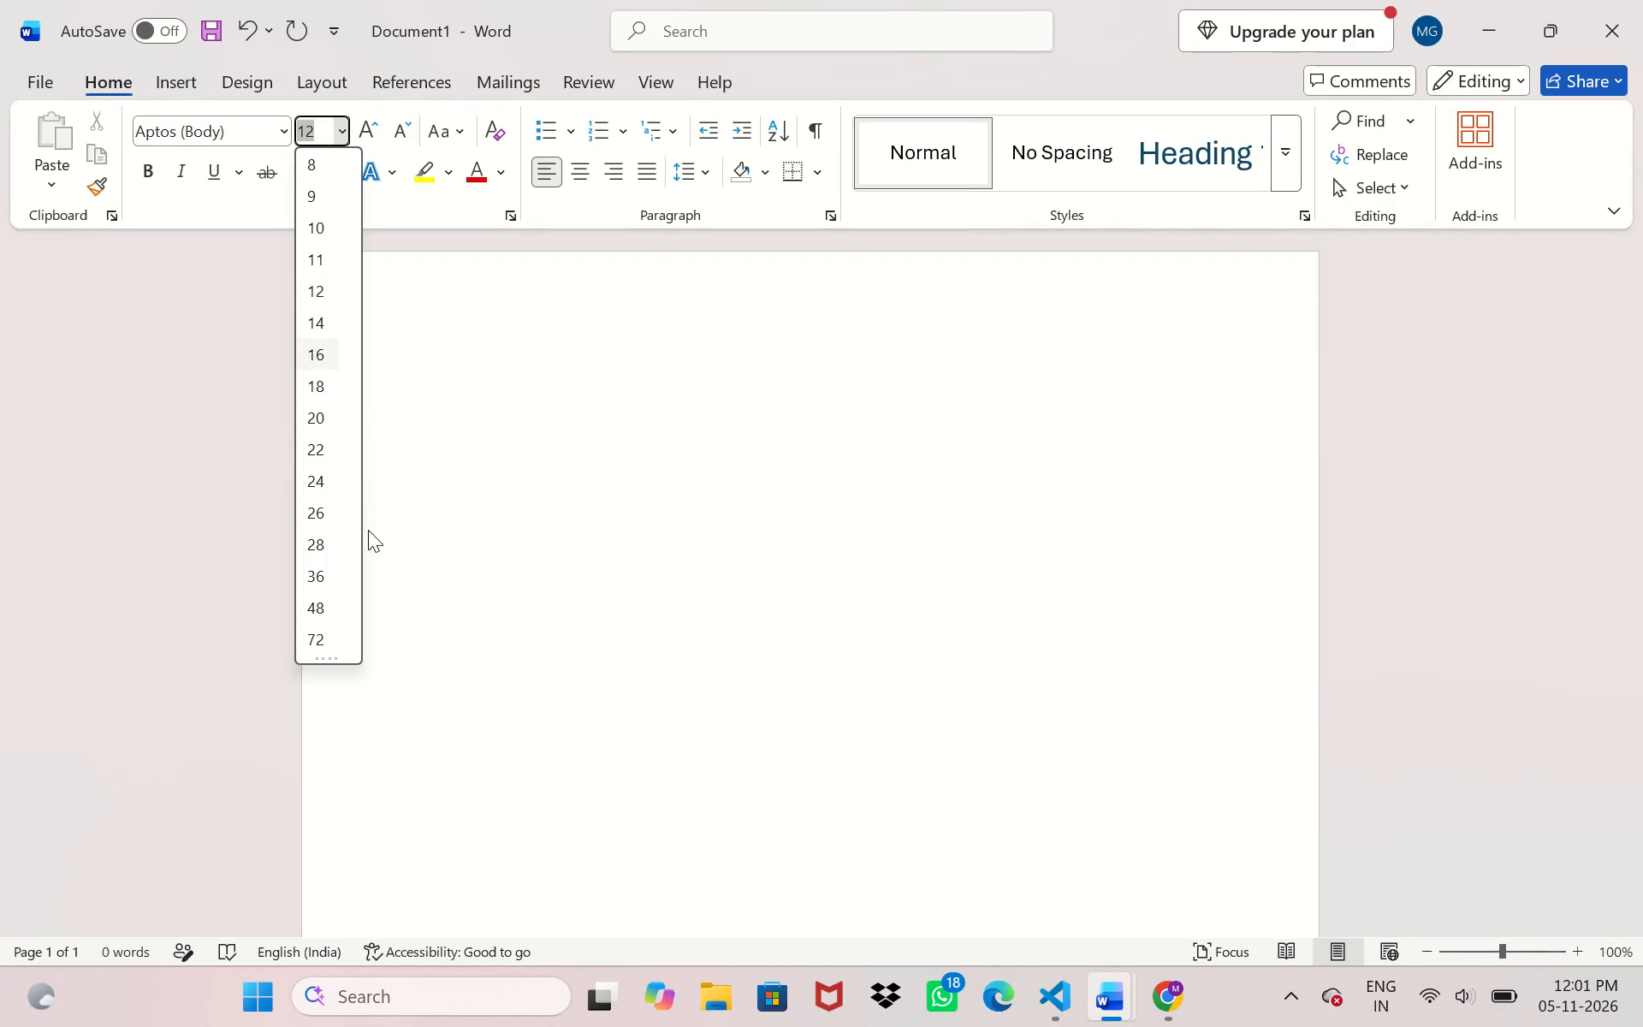
click(329, 425)
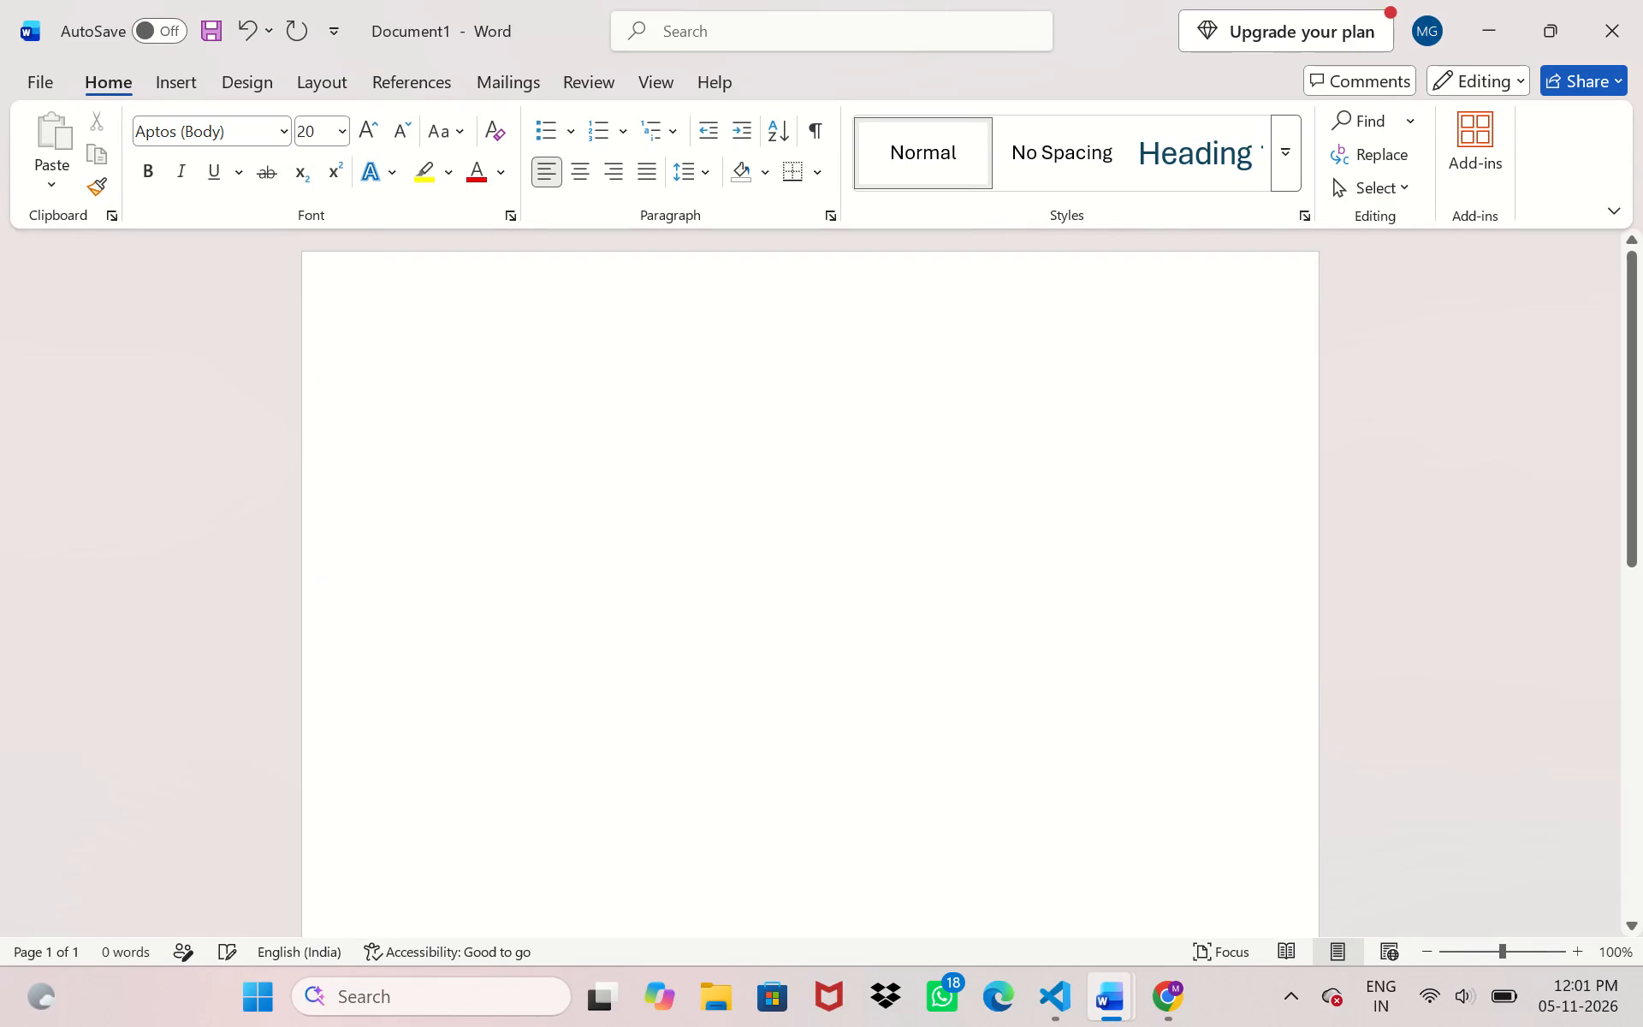
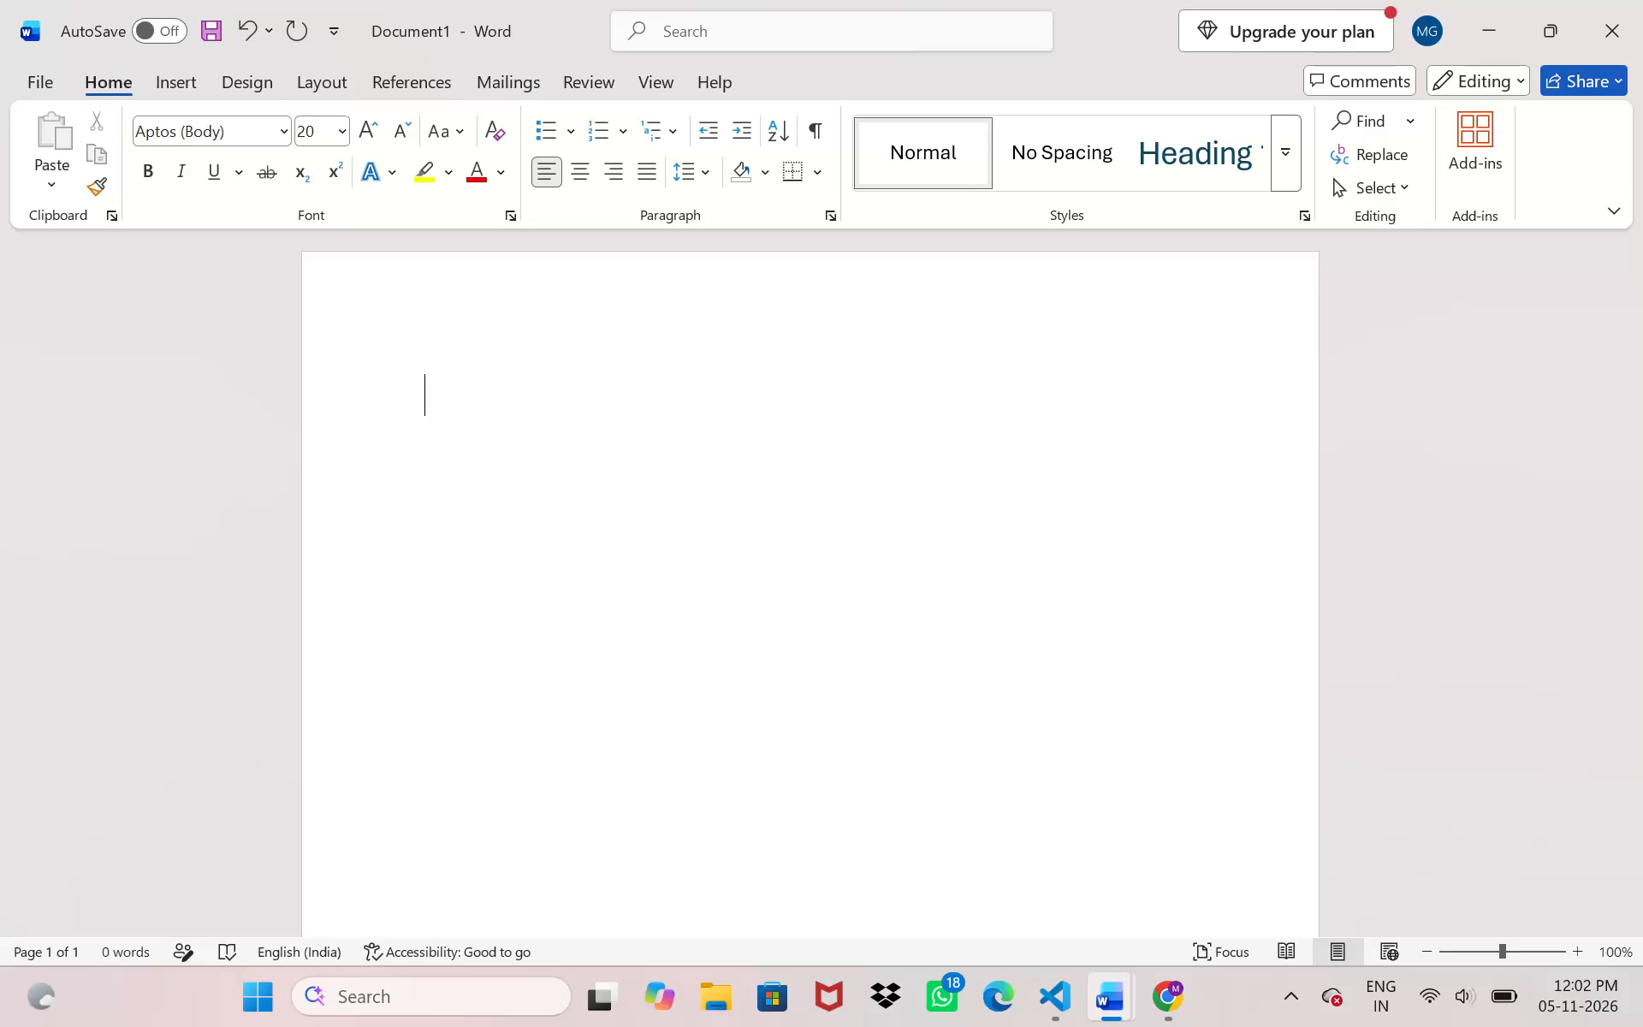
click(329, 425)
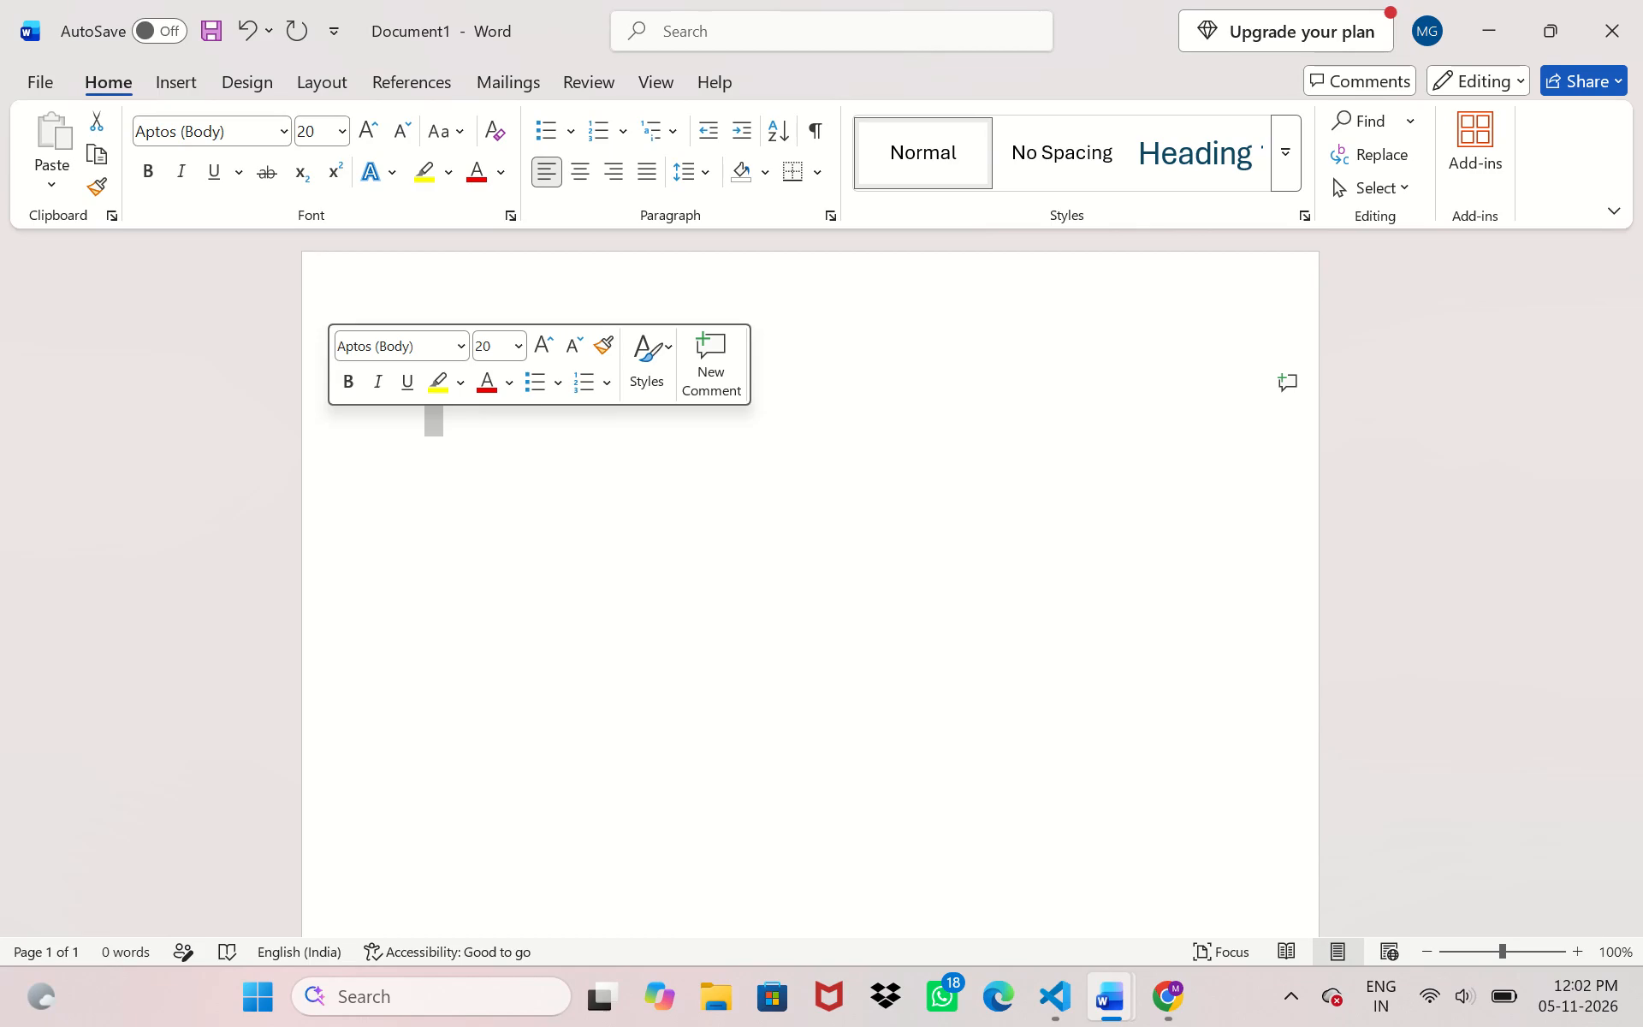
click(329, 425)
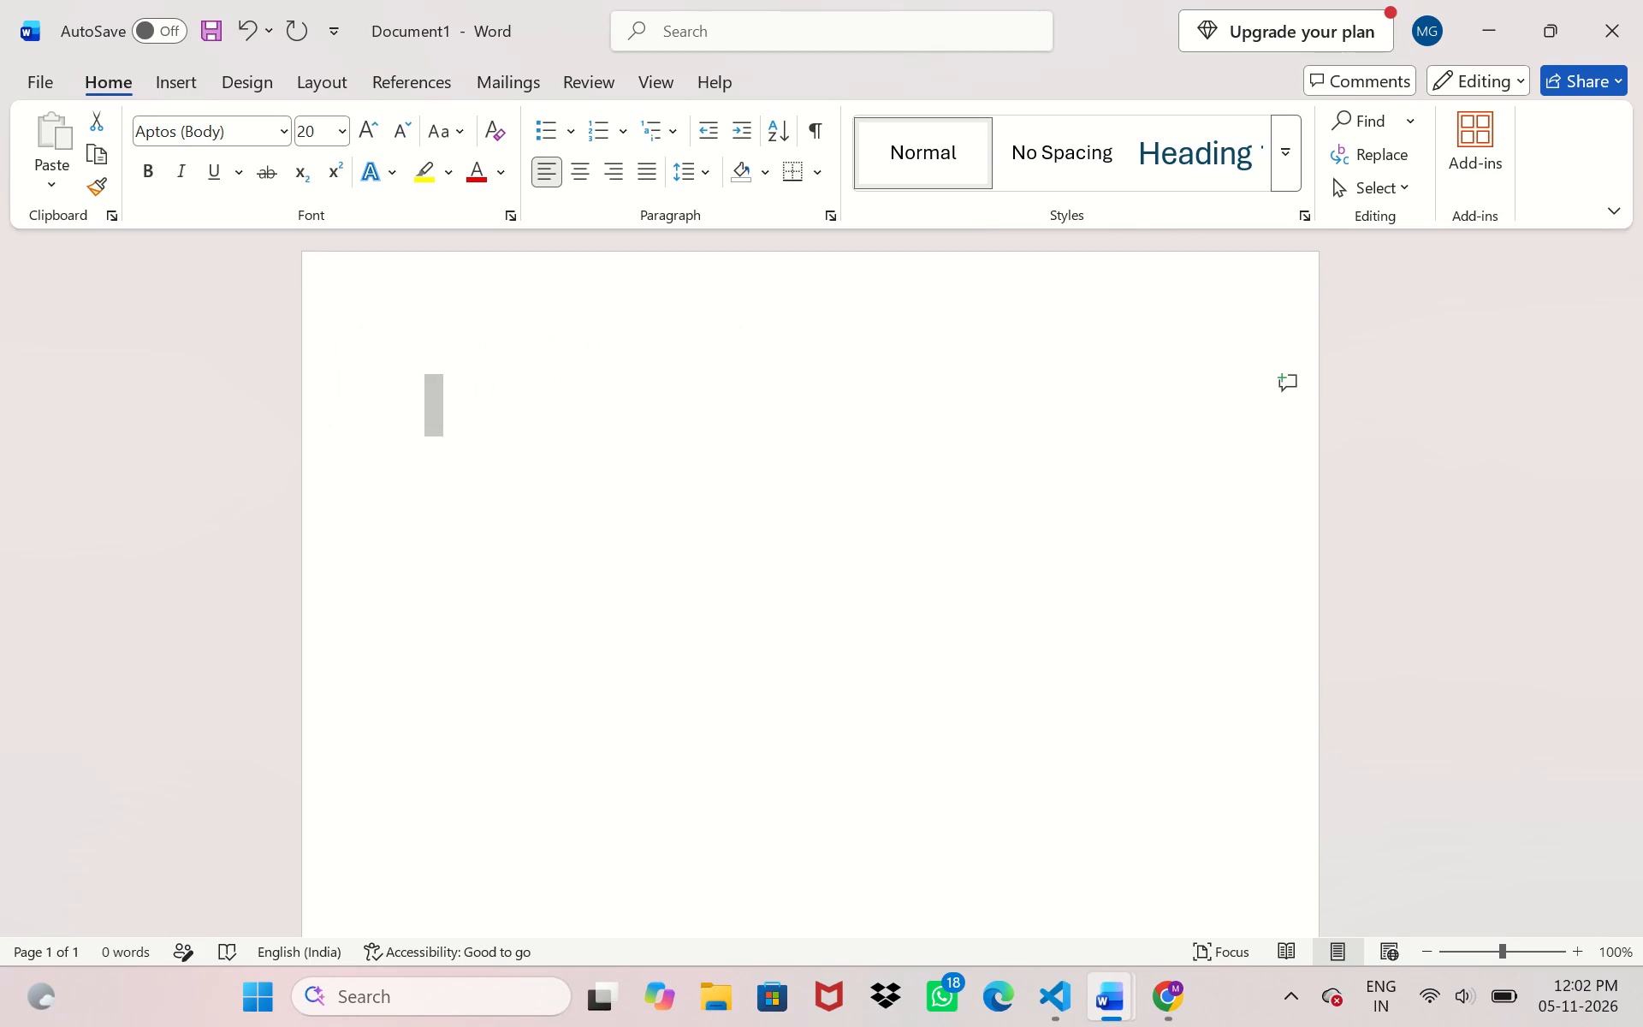
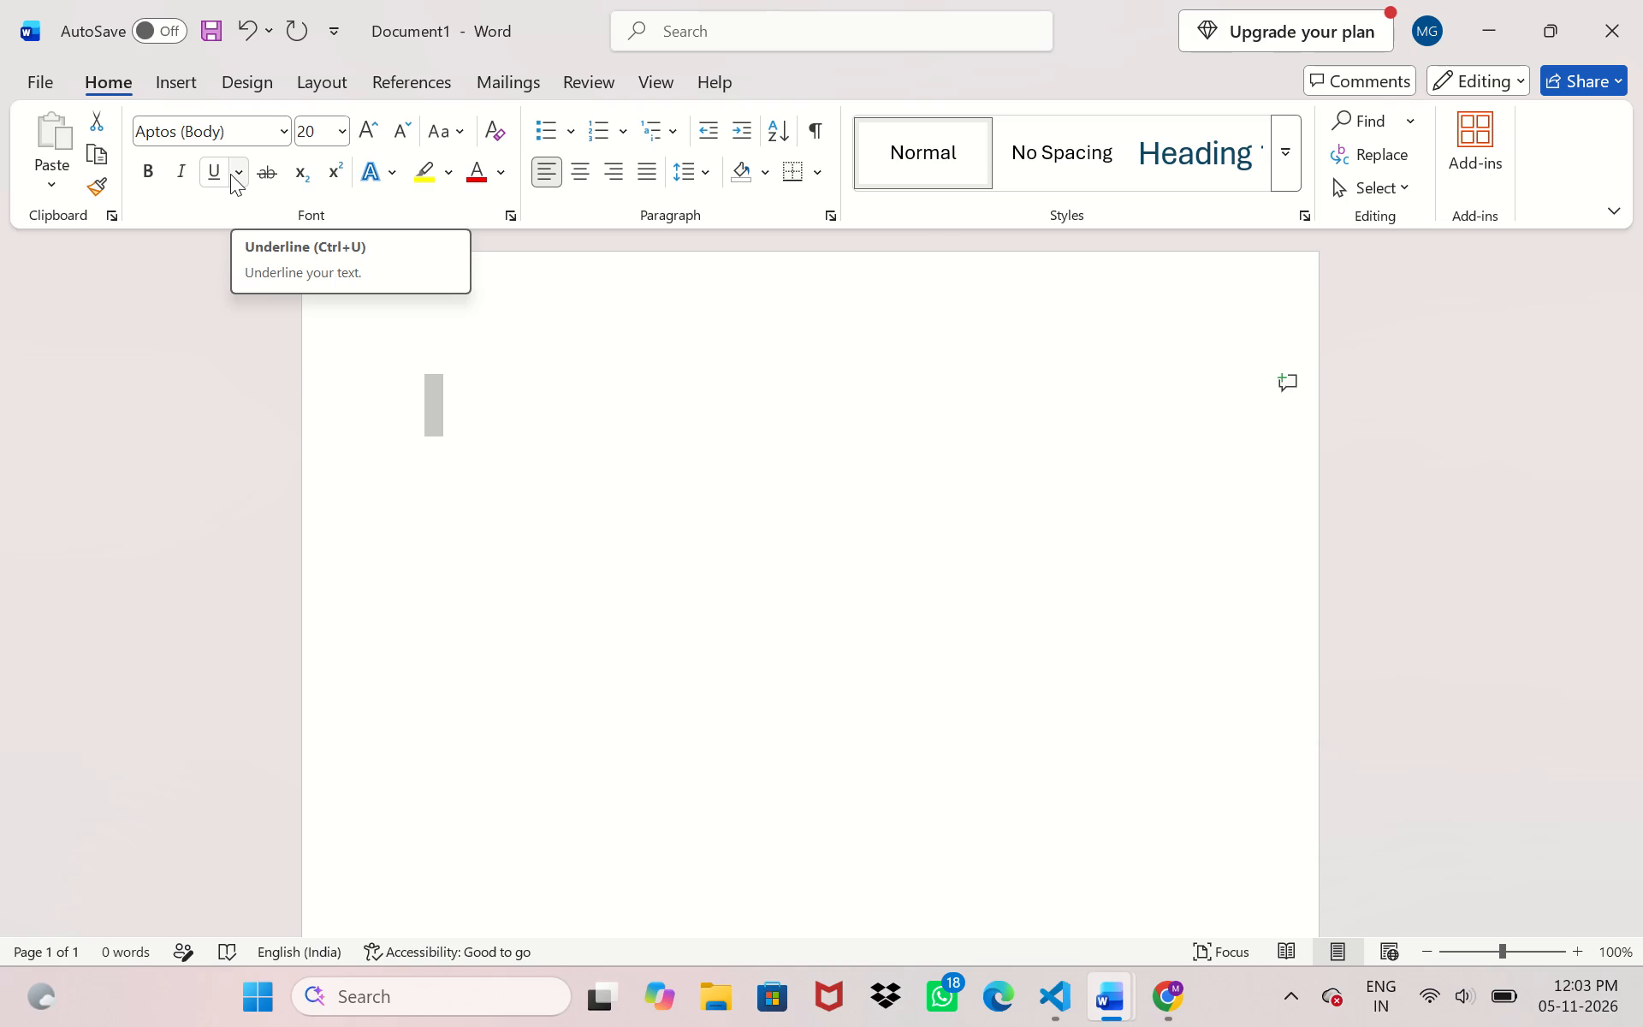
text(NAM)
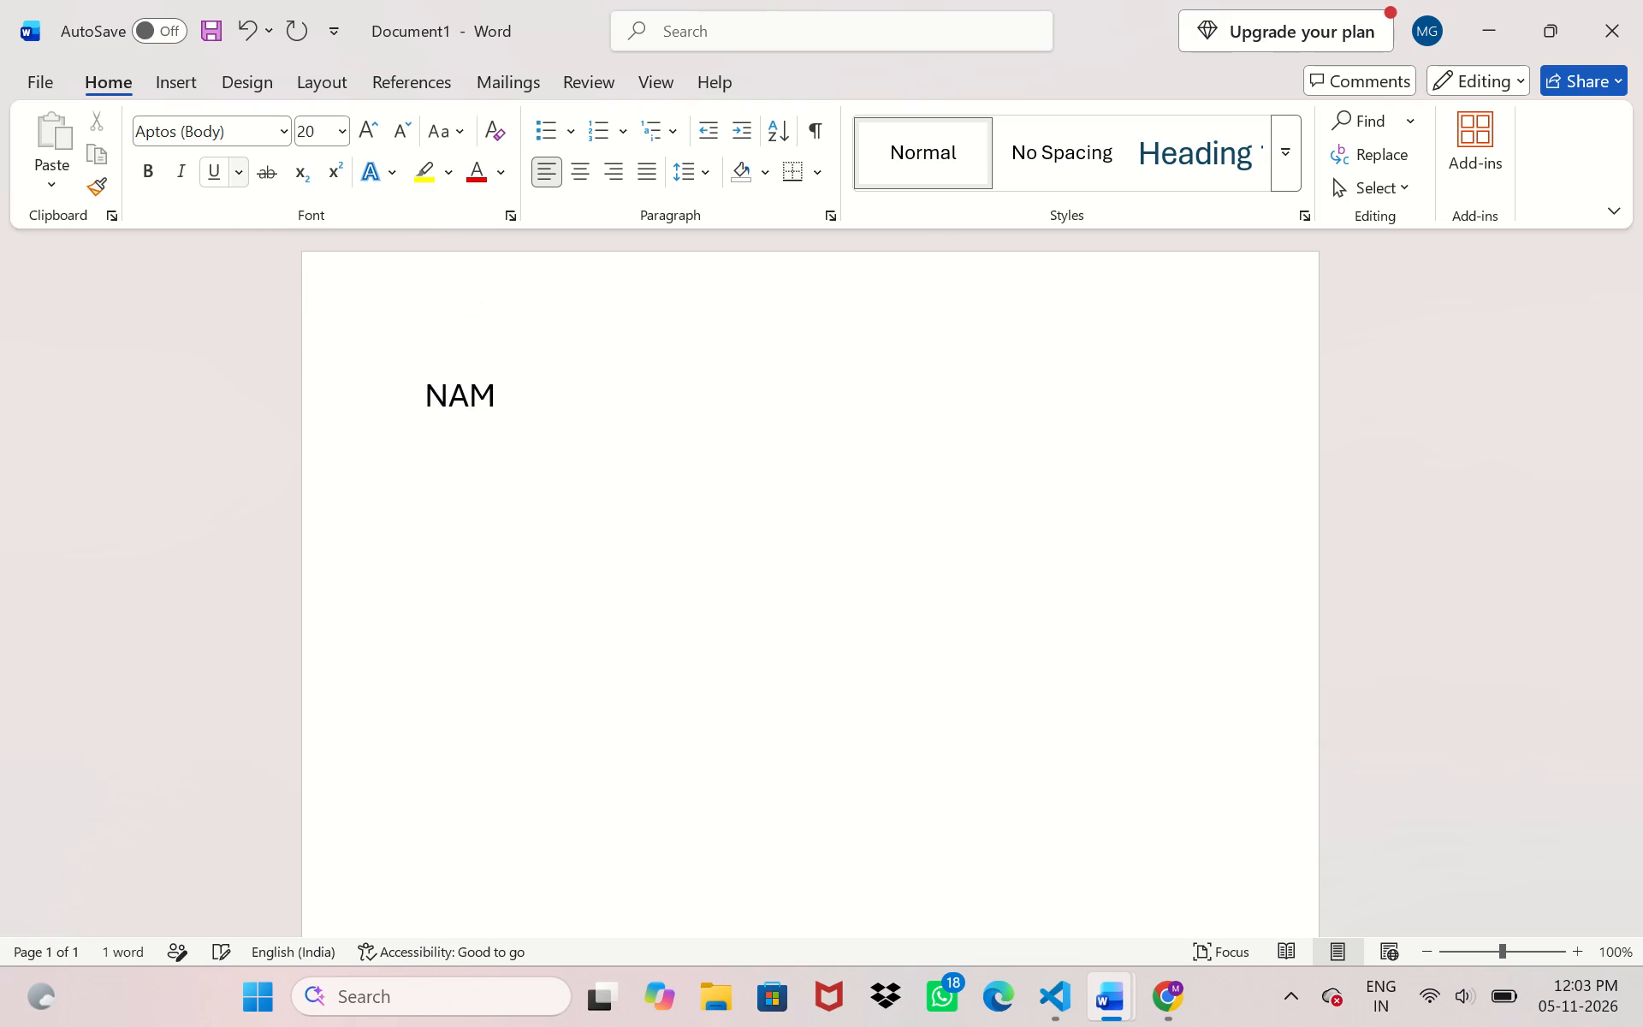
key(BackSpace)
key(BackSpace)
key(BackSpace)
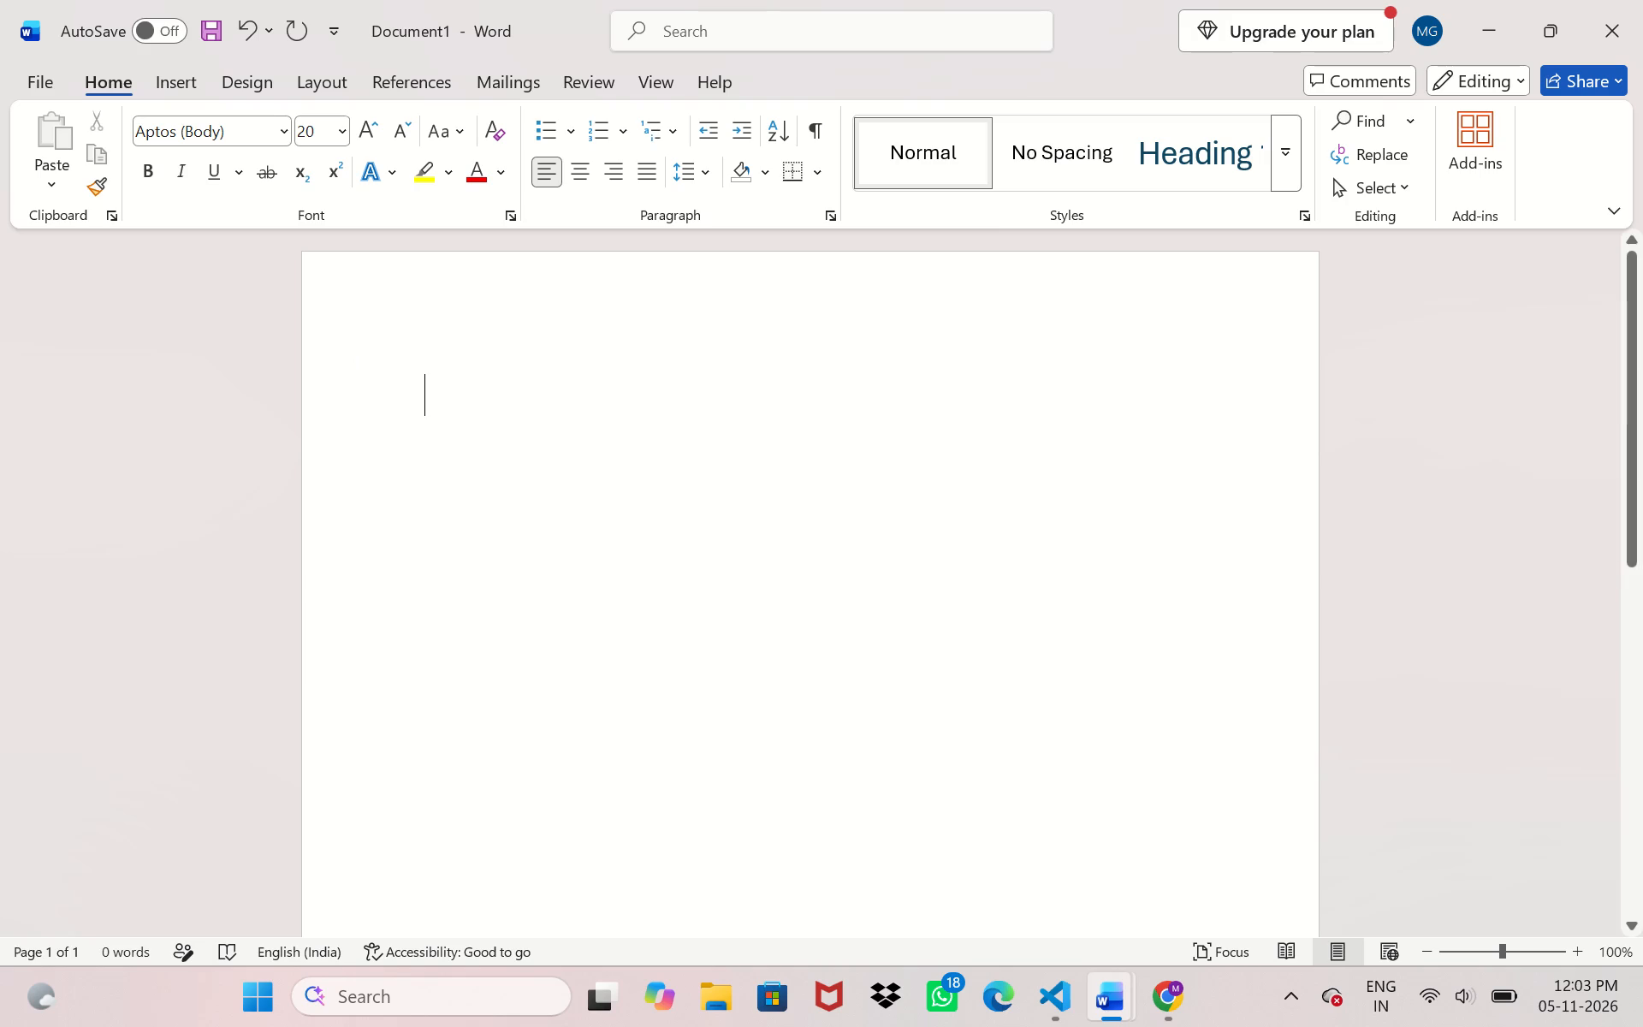
Minimize the open browser and document windows to reach the desktop, and launch the Kuro application from its shortcut.
click(1166, 1006)
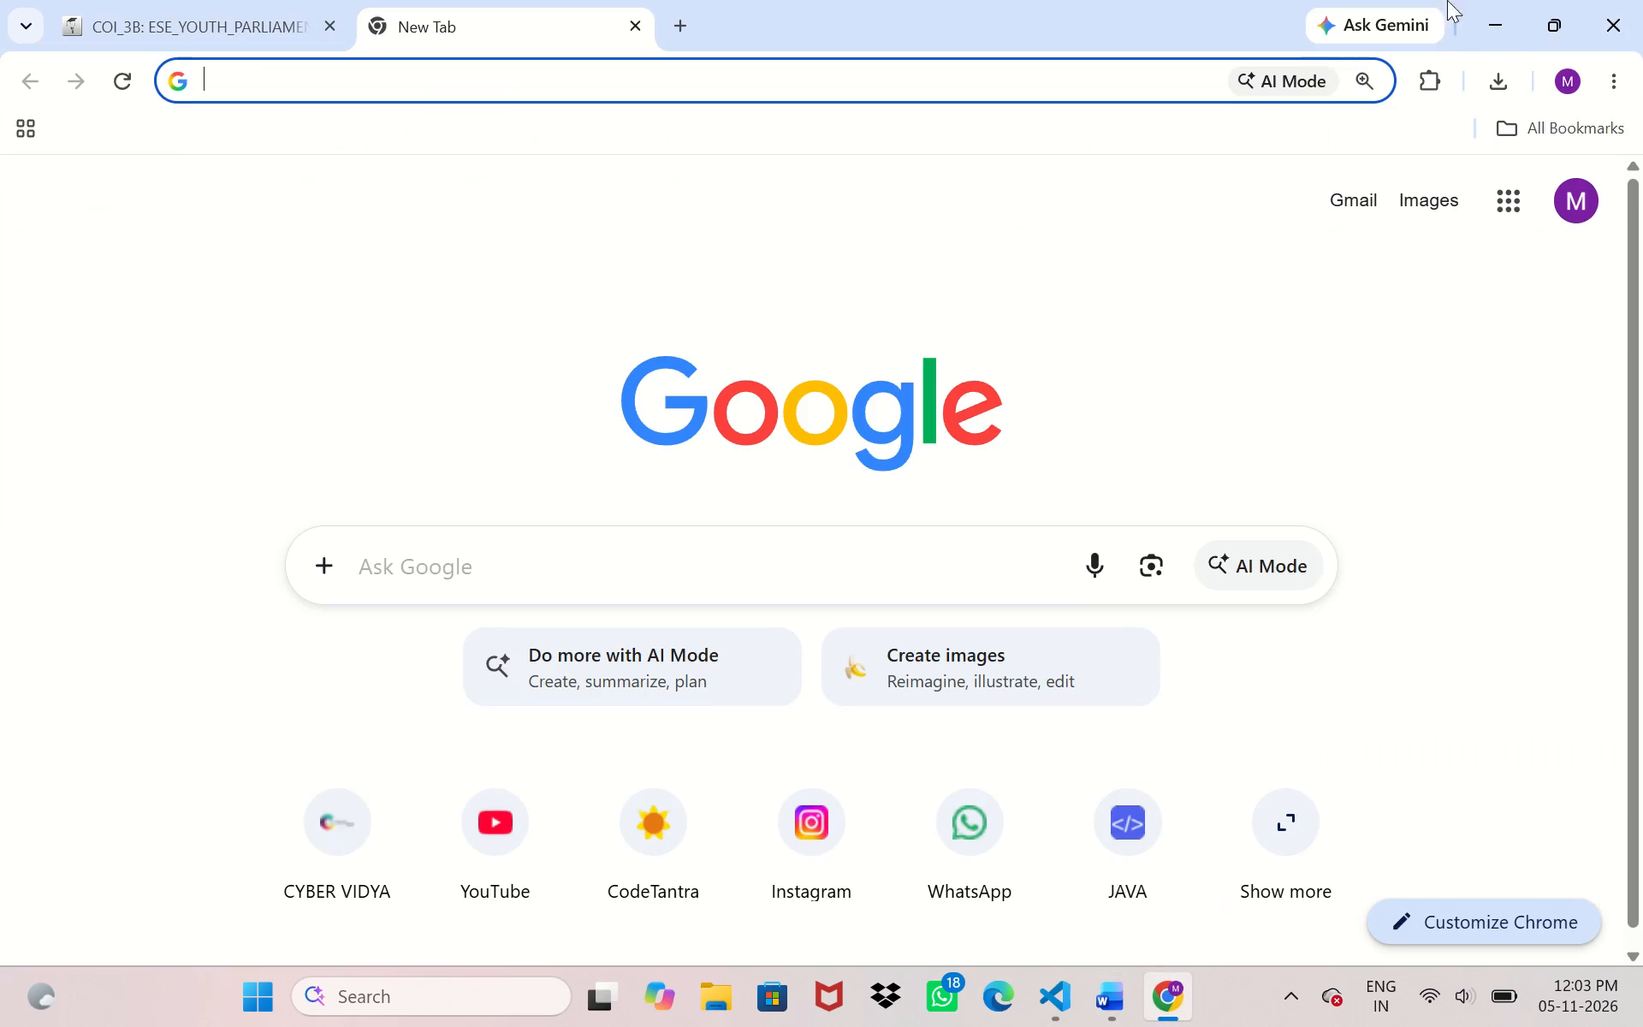
click(1498, 5)
click(1498, 5)
triple_click(1498, 5)
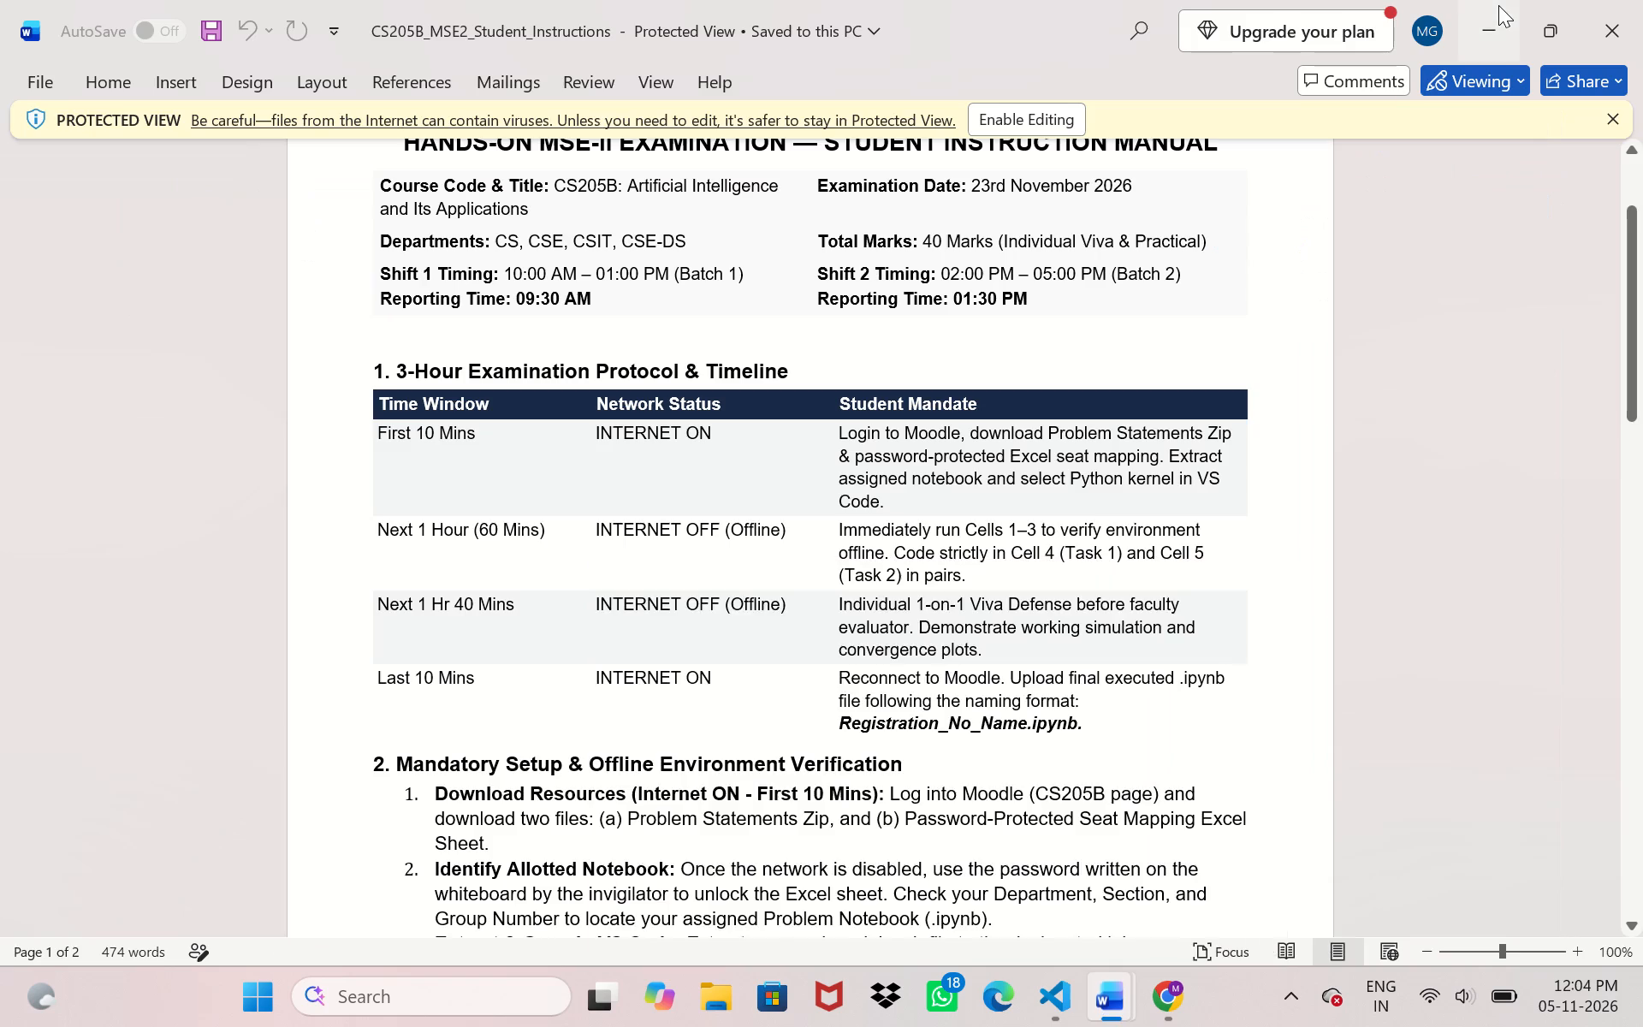
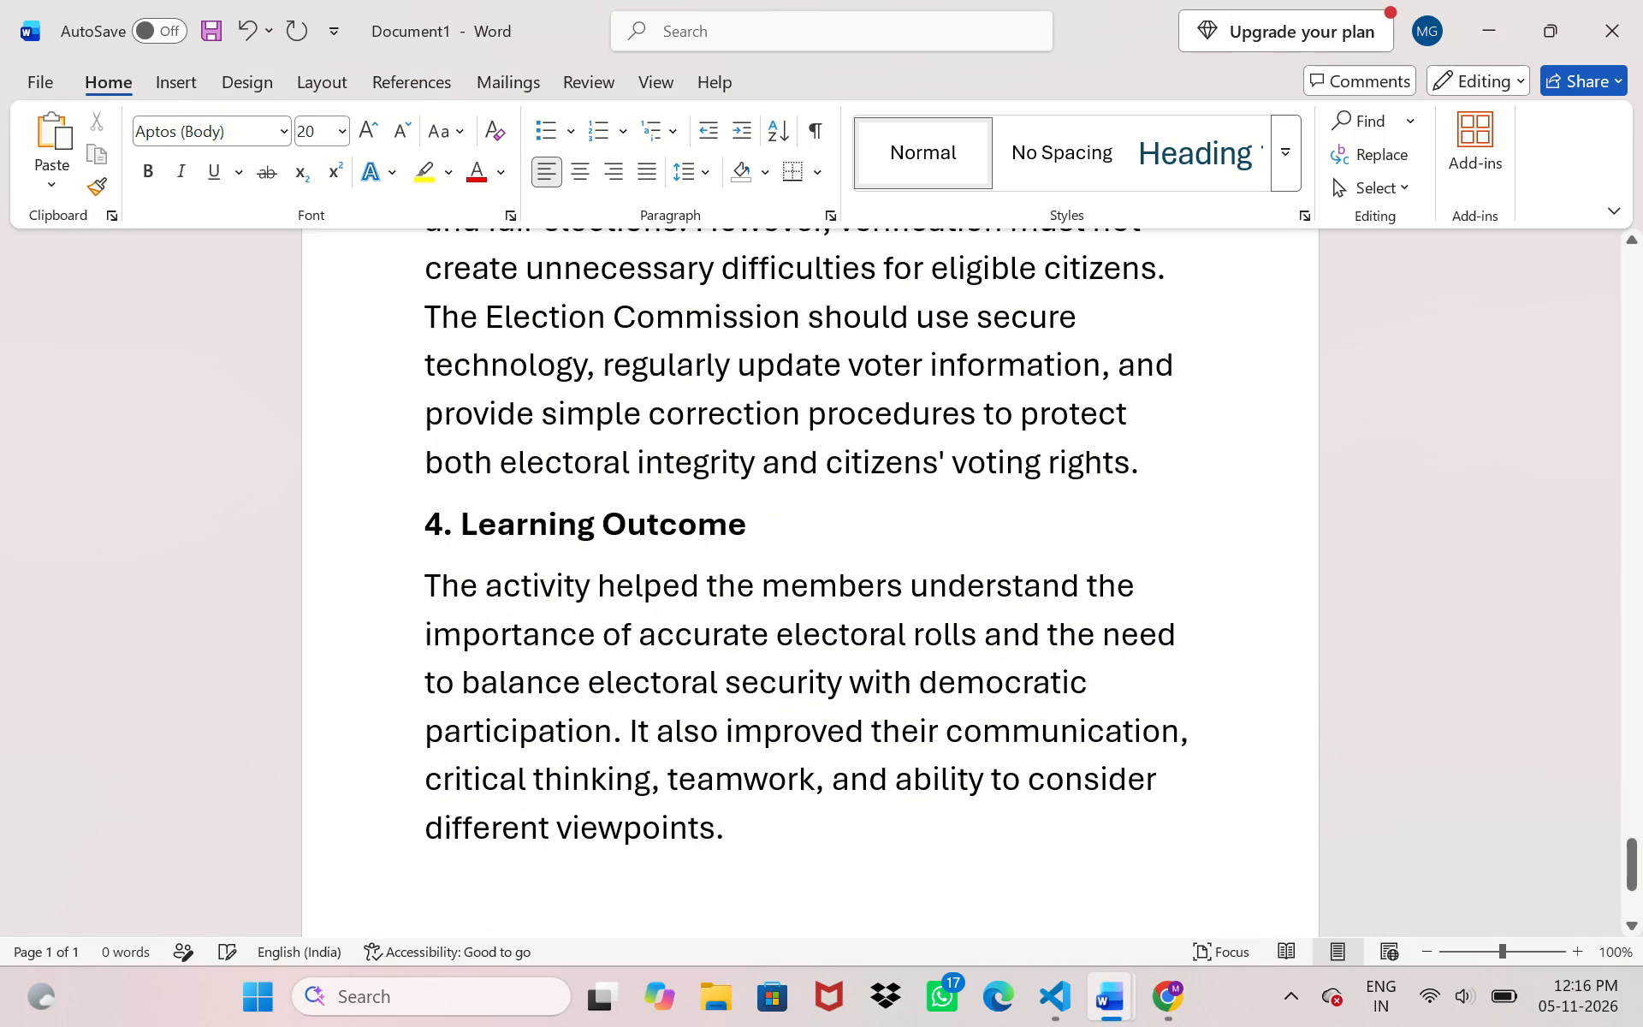
Set the font size of the entire pasted report to 14.
scroll(665, 544, up, 19)
scroll(665, 544, up, 8)
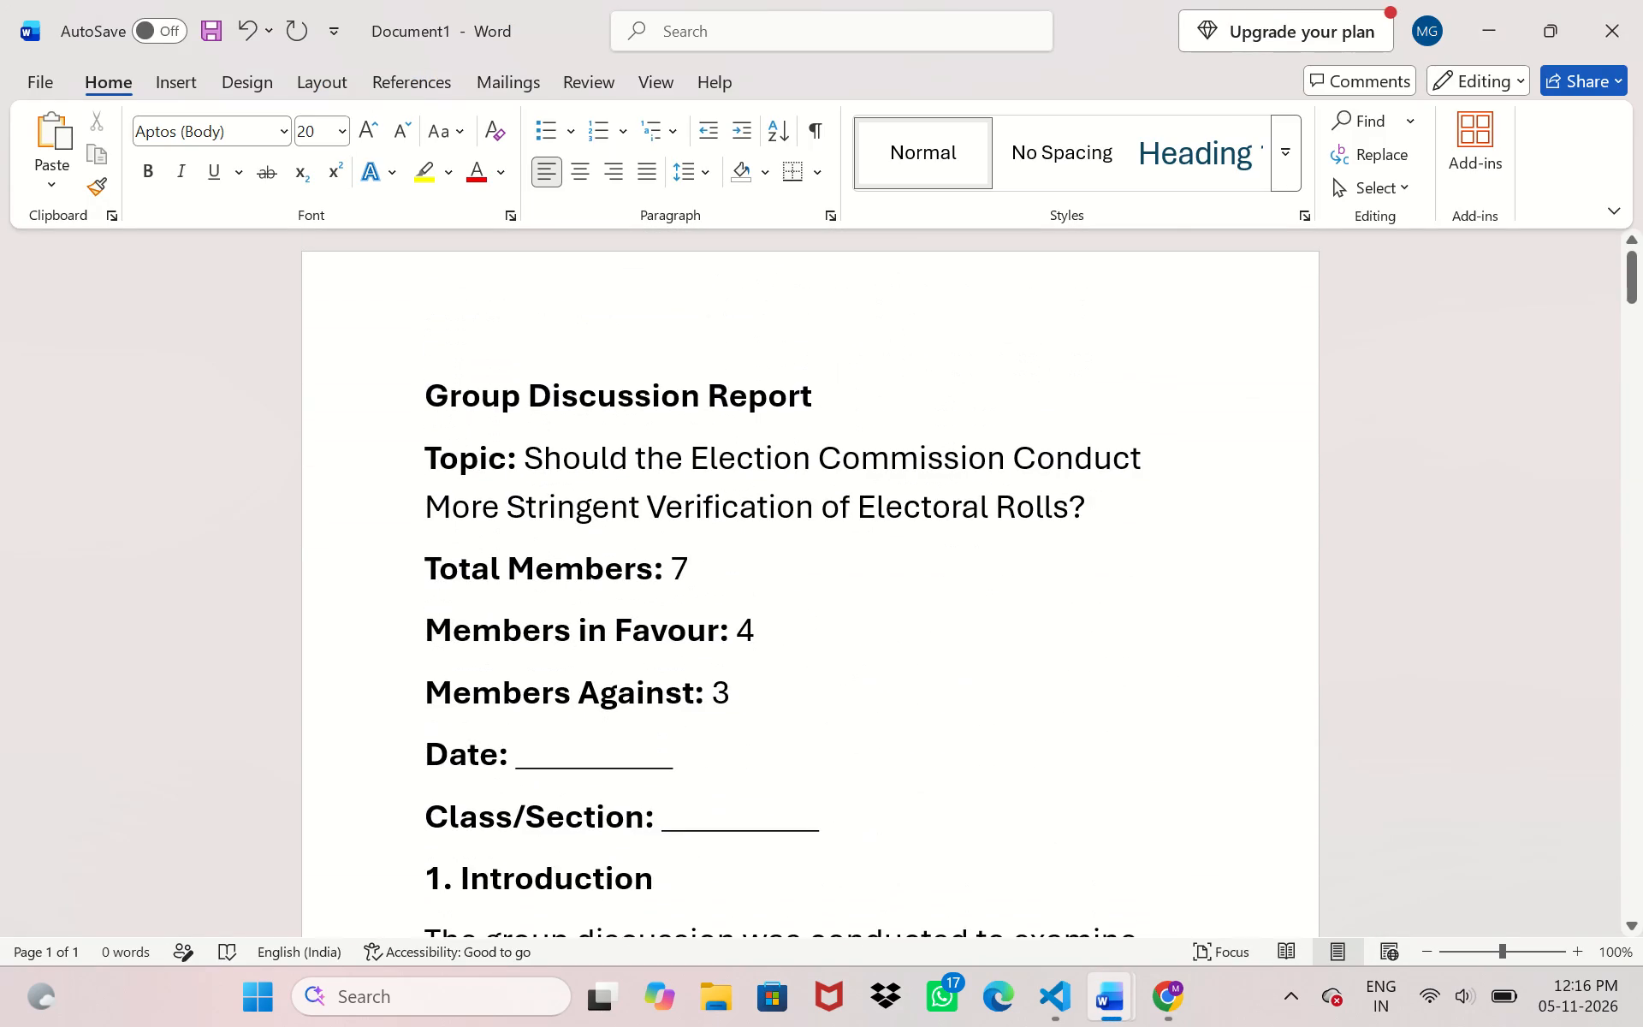
drag(417, 380, 652, 963)
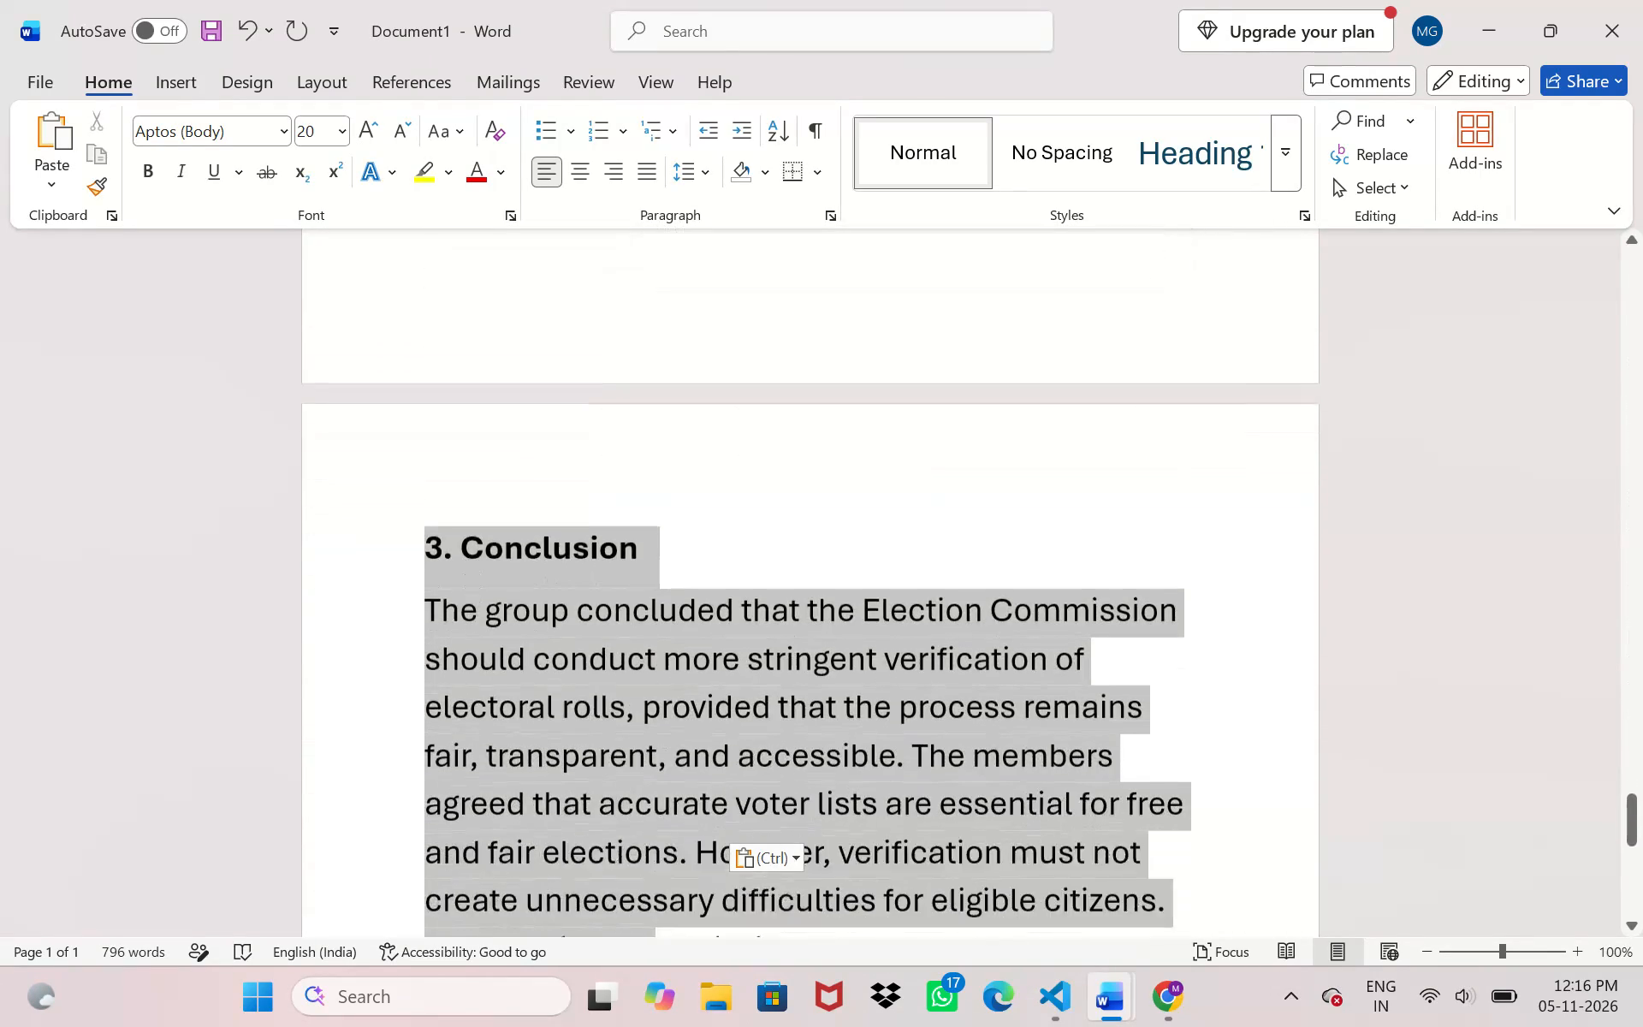
drag(652, 963, 538, 676)
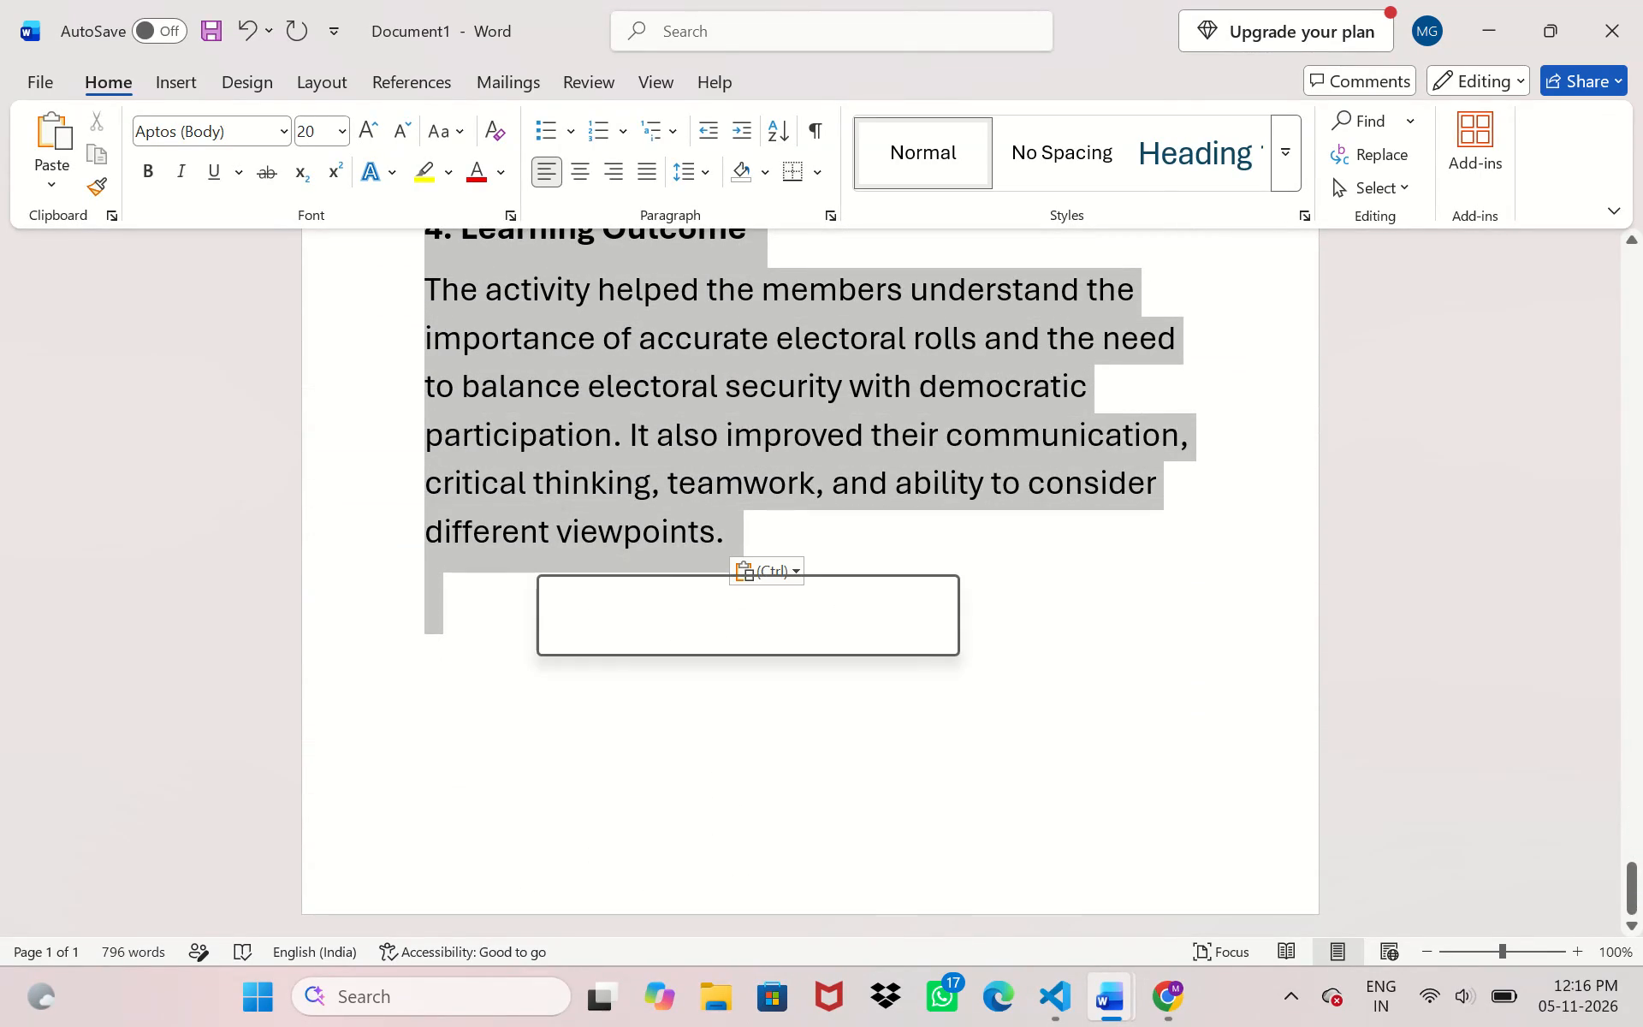
click(726, 595)
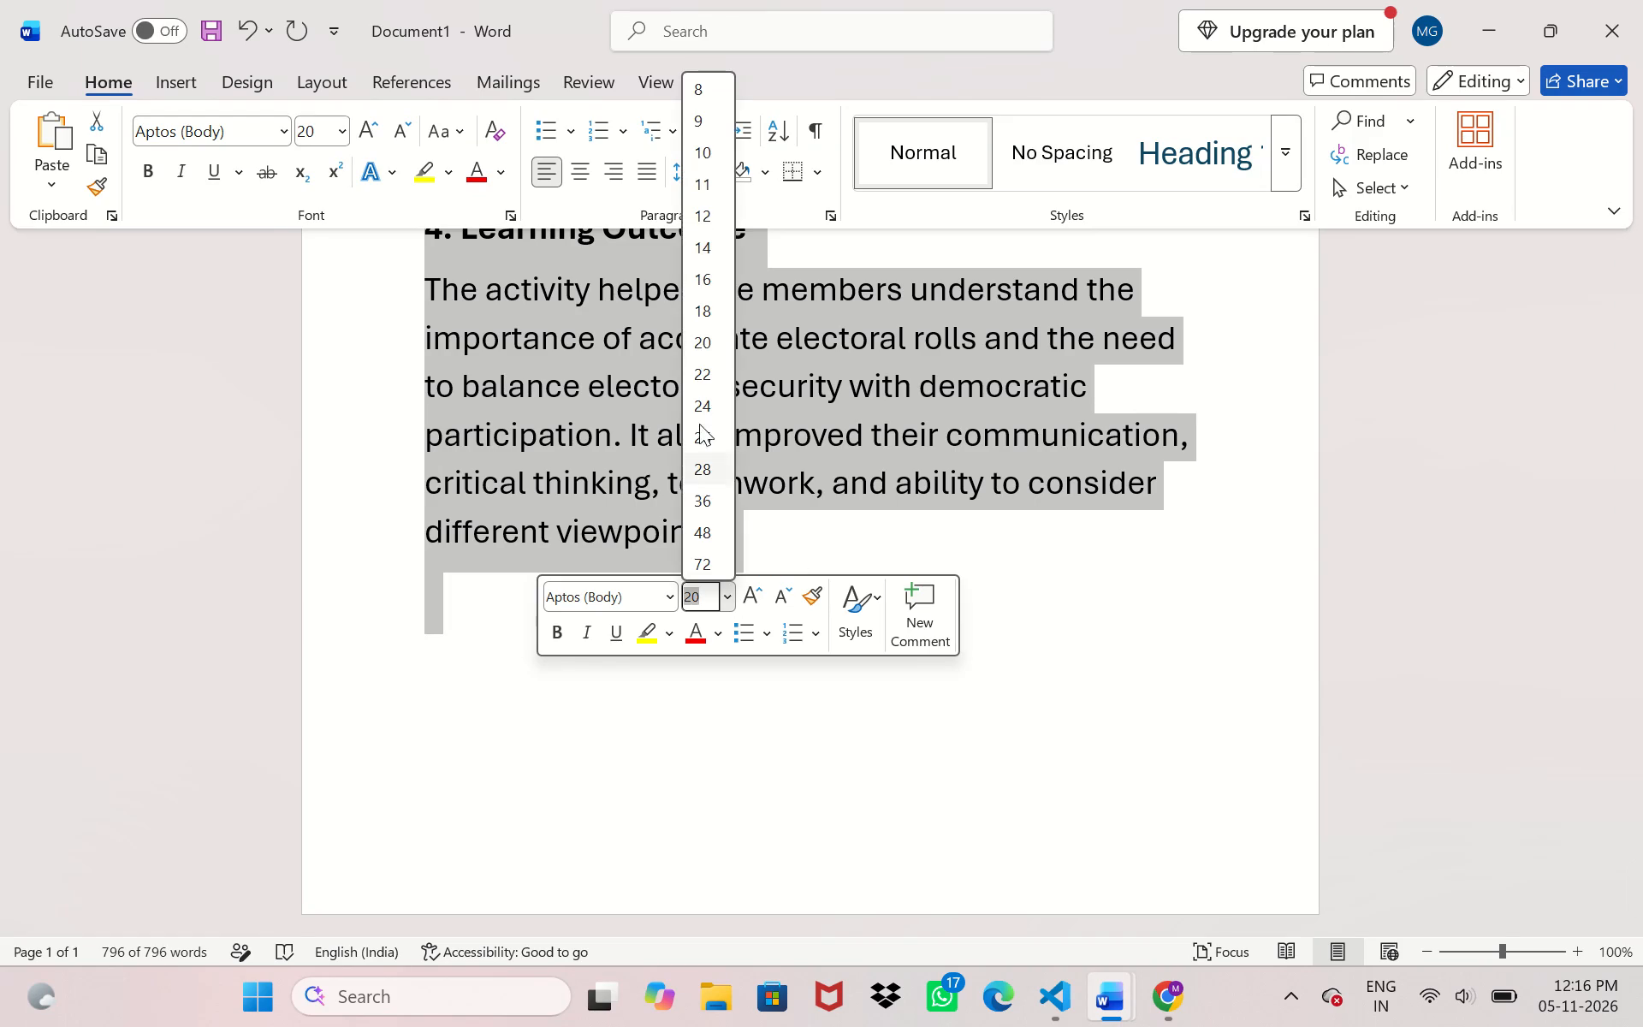
click(700, 248)
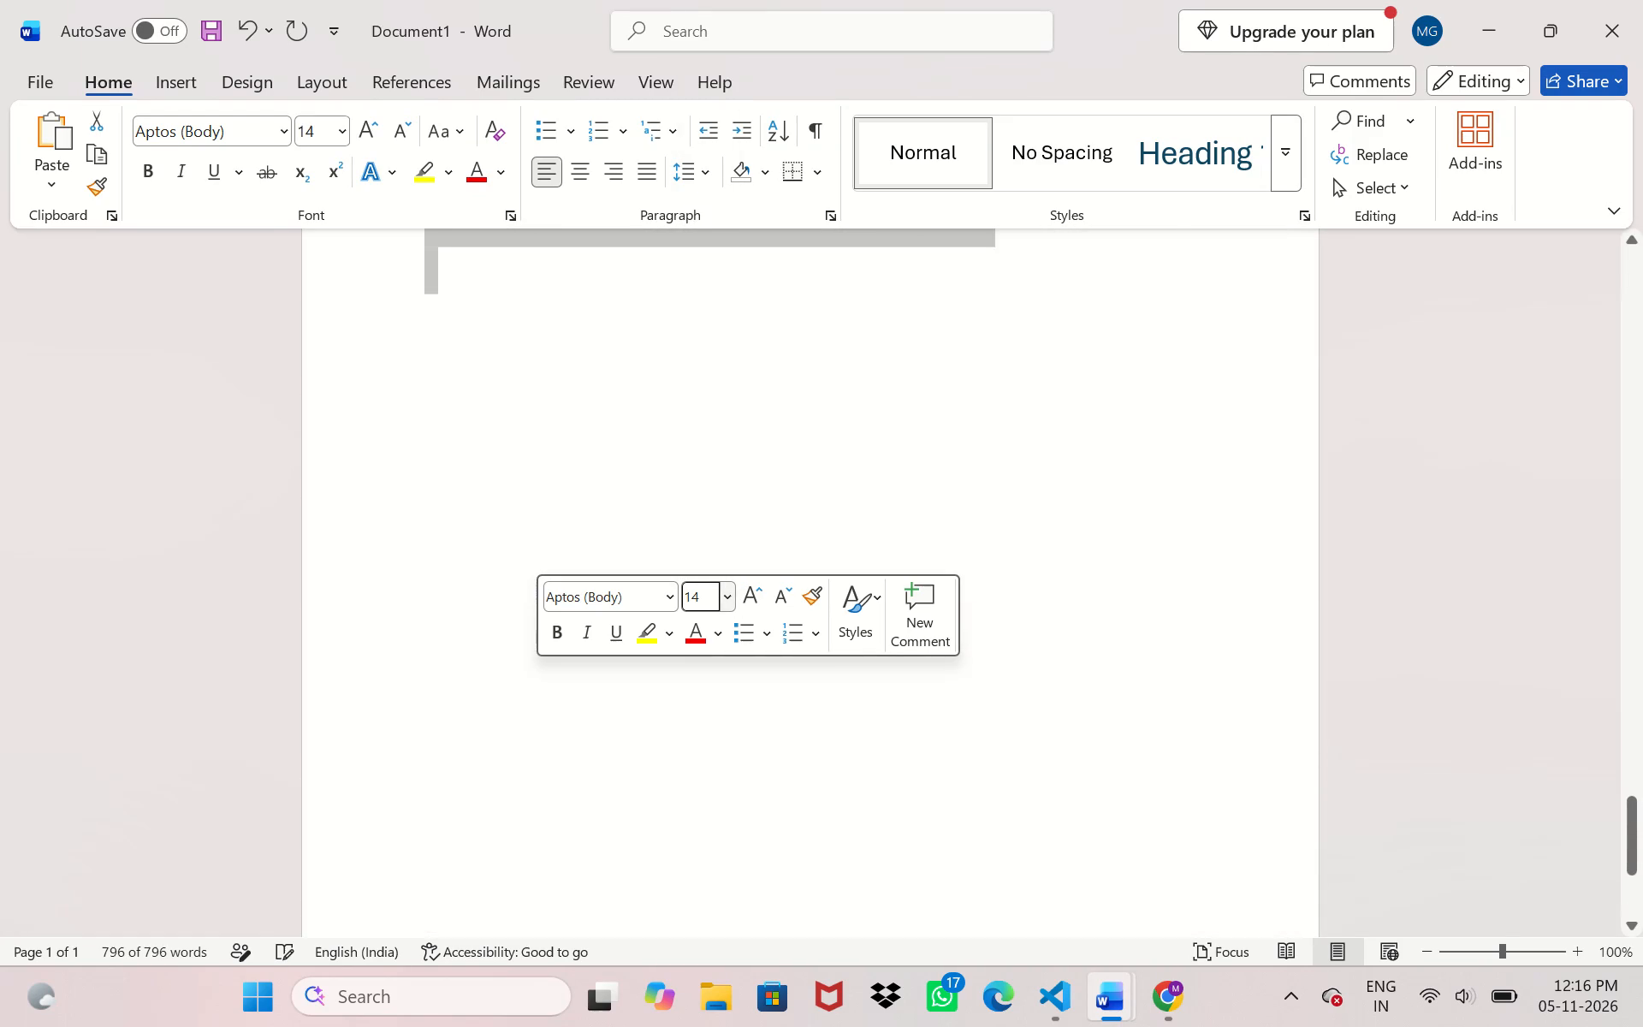
scroll(946, 474, up, 12)
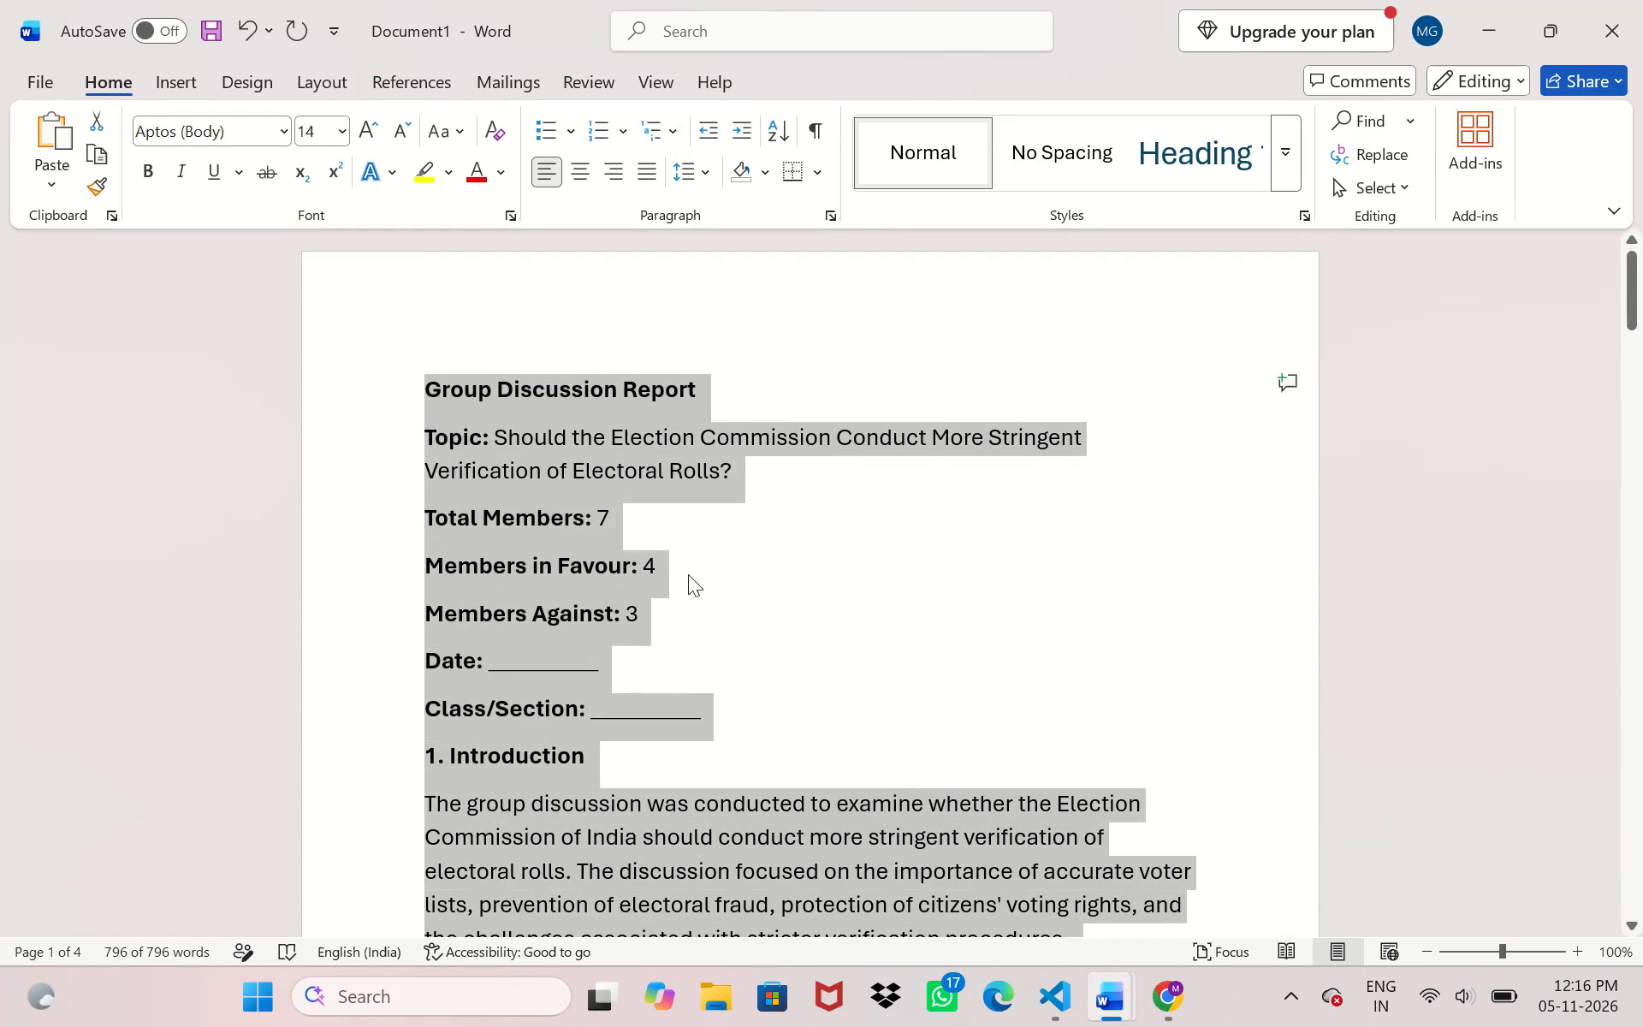
click(688, 574)
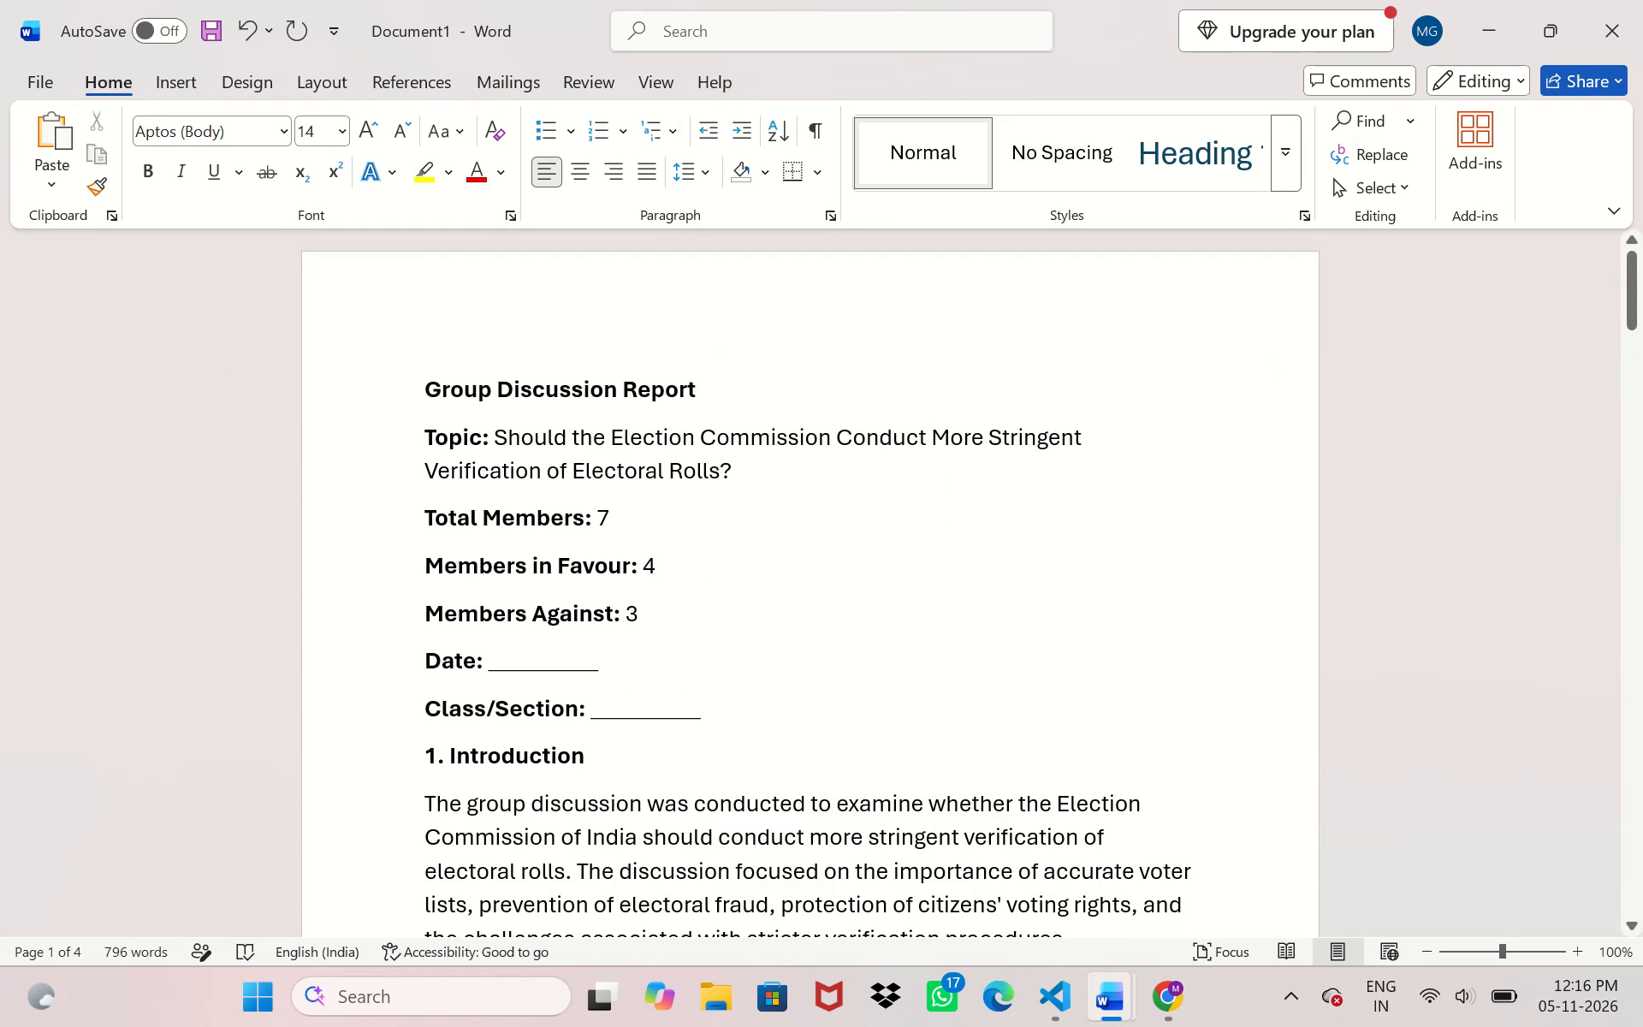
Set the font size of the title "Group Discussion Report" to 18.
drag(424, 381, 705, 404)
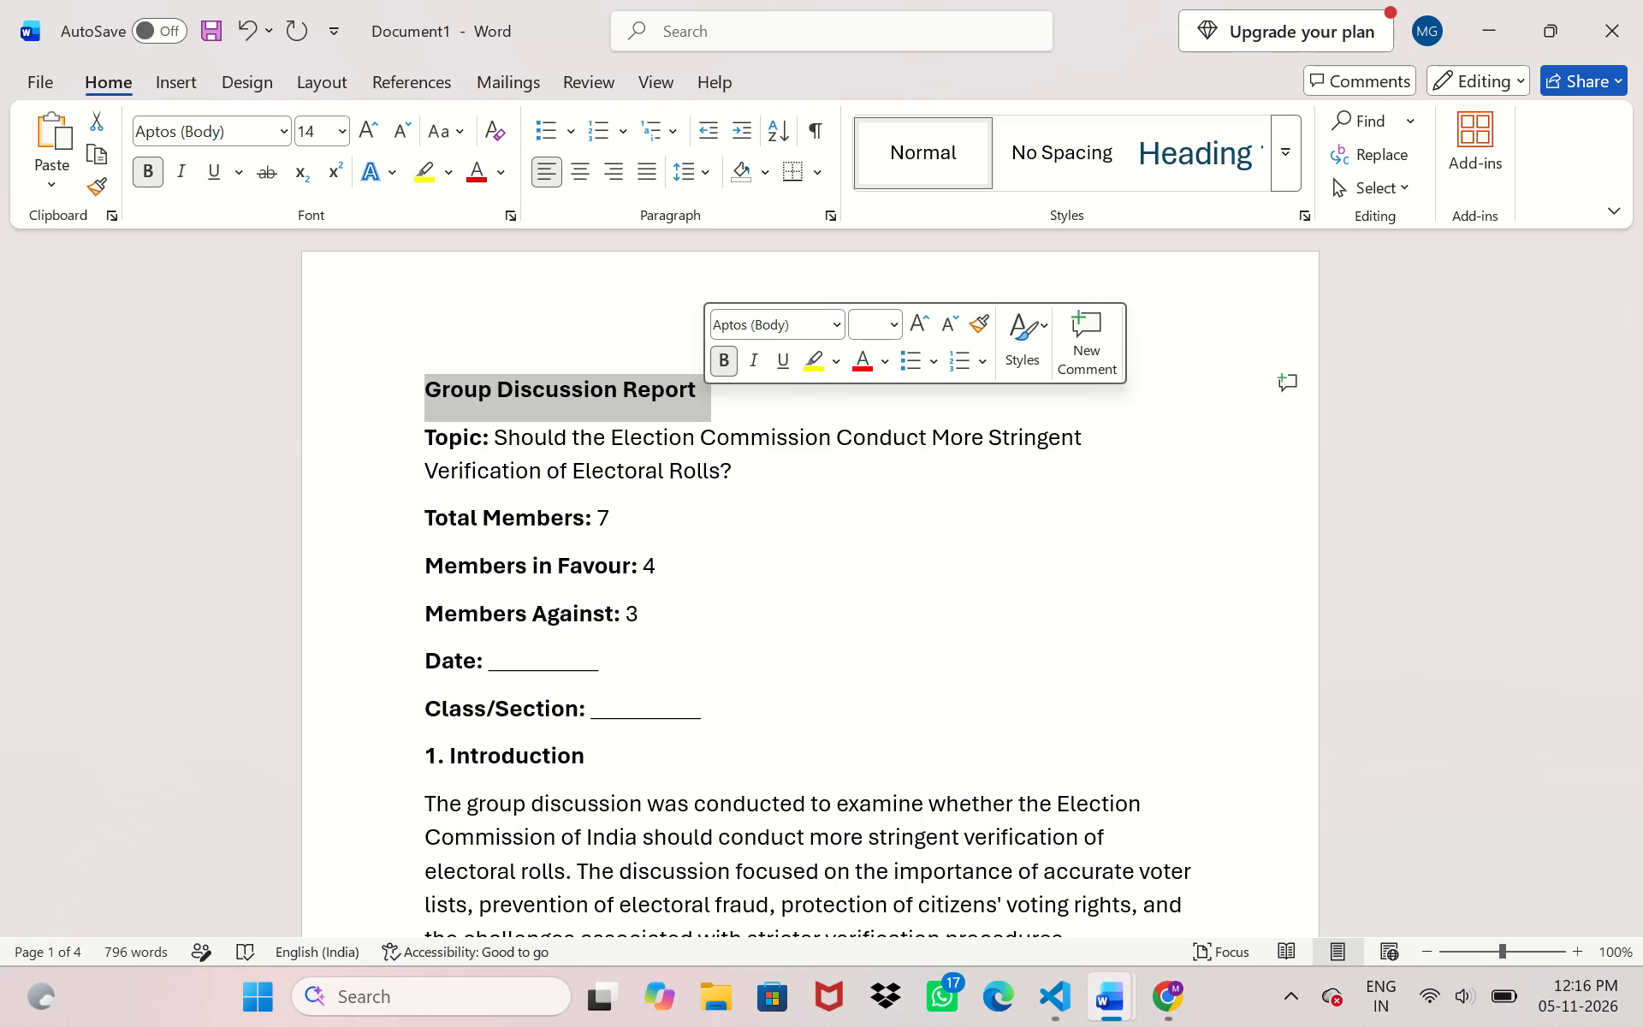
click(887, 325)
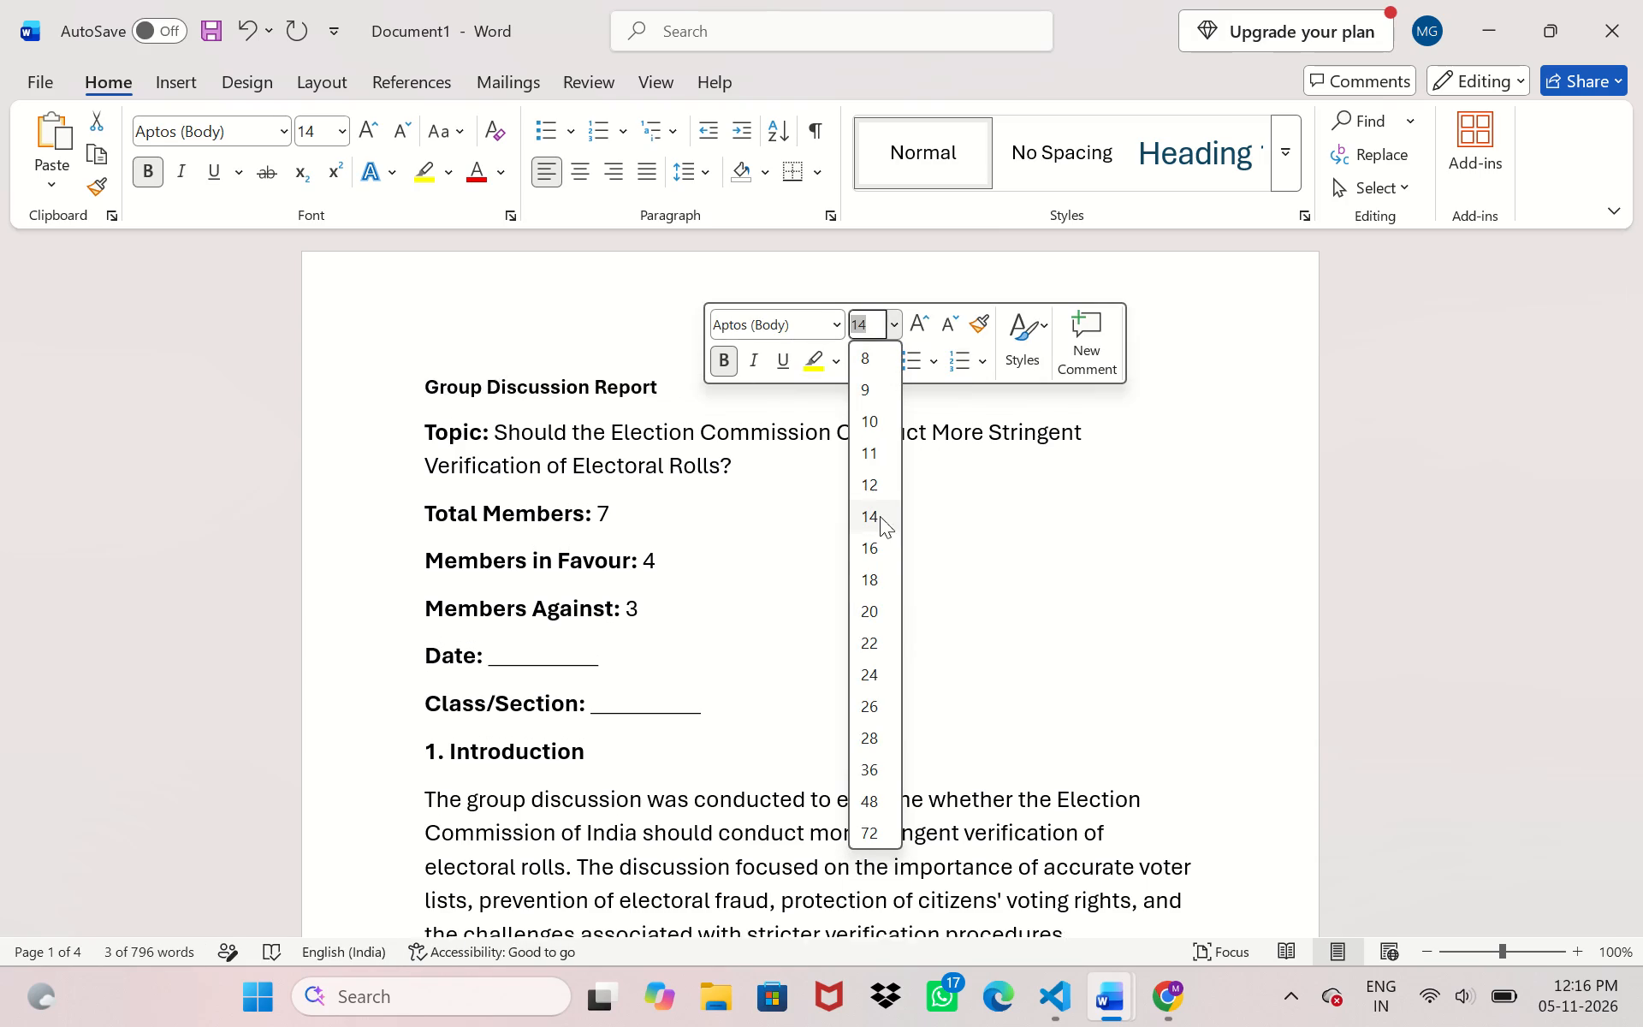
click(873, 563)
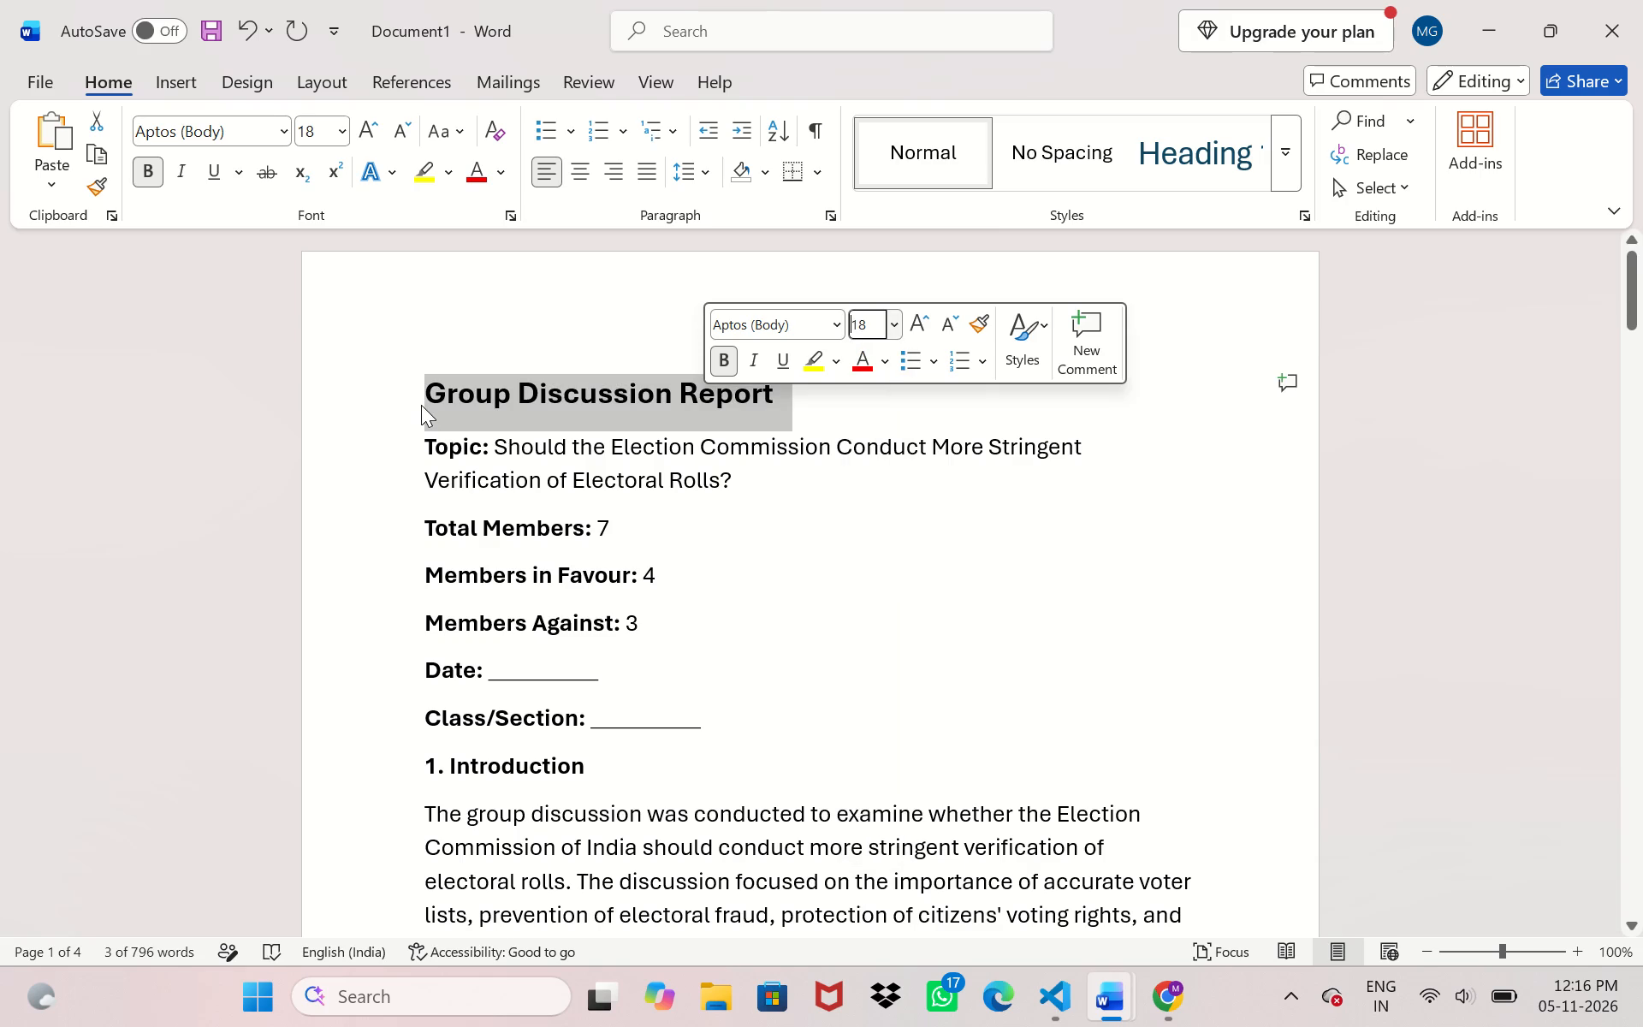
Shift the title "Group Discussion Report" to roughly the middle of its line by inserting spaces before it.
click(421, 405)
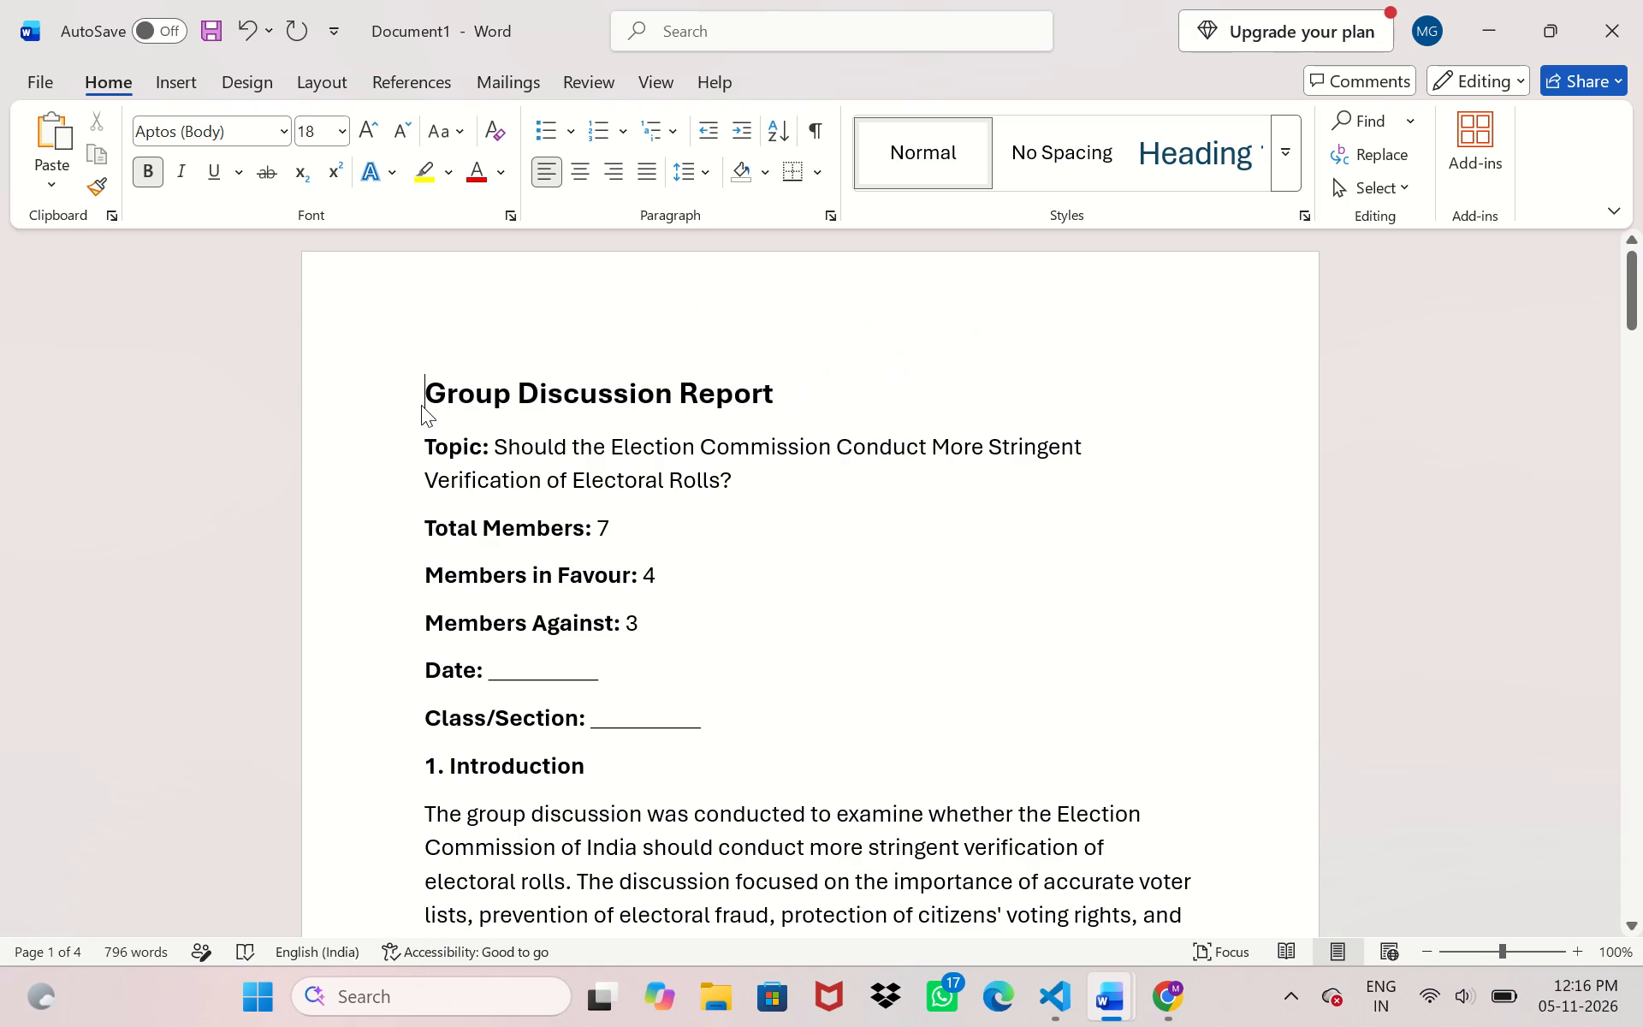
key(space)
key(space)
key(space)
key(space)
key(space)
key(space)
key(space)
key(space)
key(space)
key(space)
key(space)
key(space)
key(space)
key(space)
key(space)
key(space)
key(space)
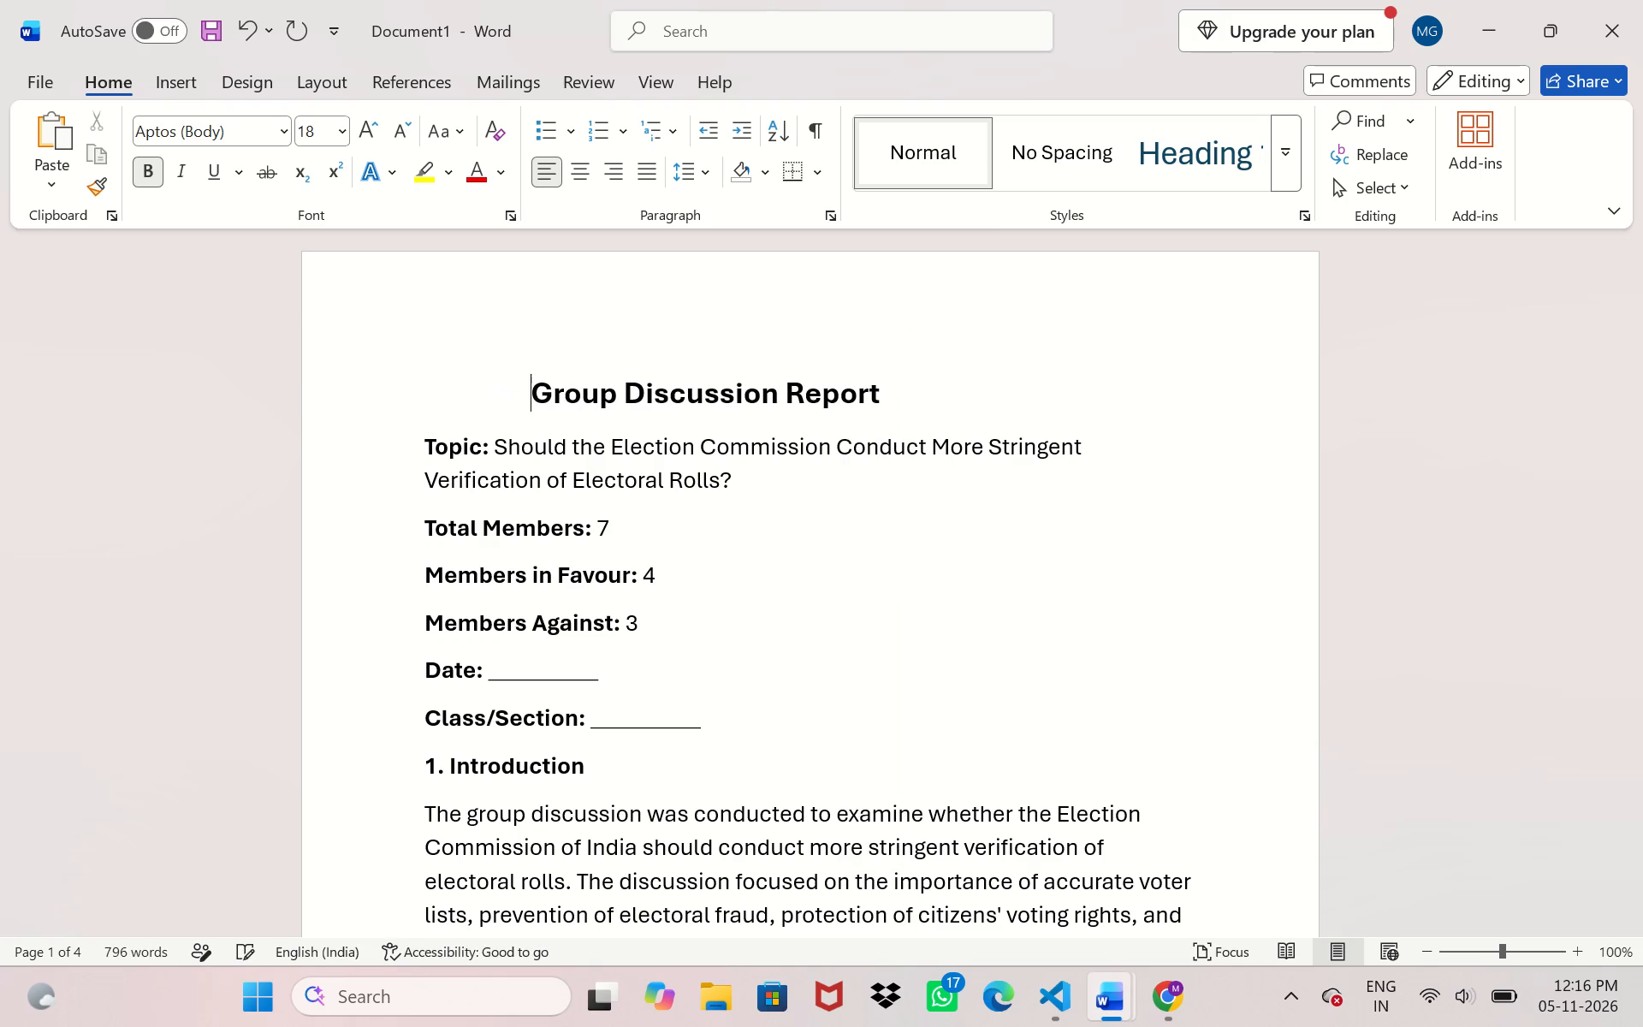
key(space)
key(space)
key(space)
key(space)
key(space)
key(space)
key(space)
key(space)
key(space)
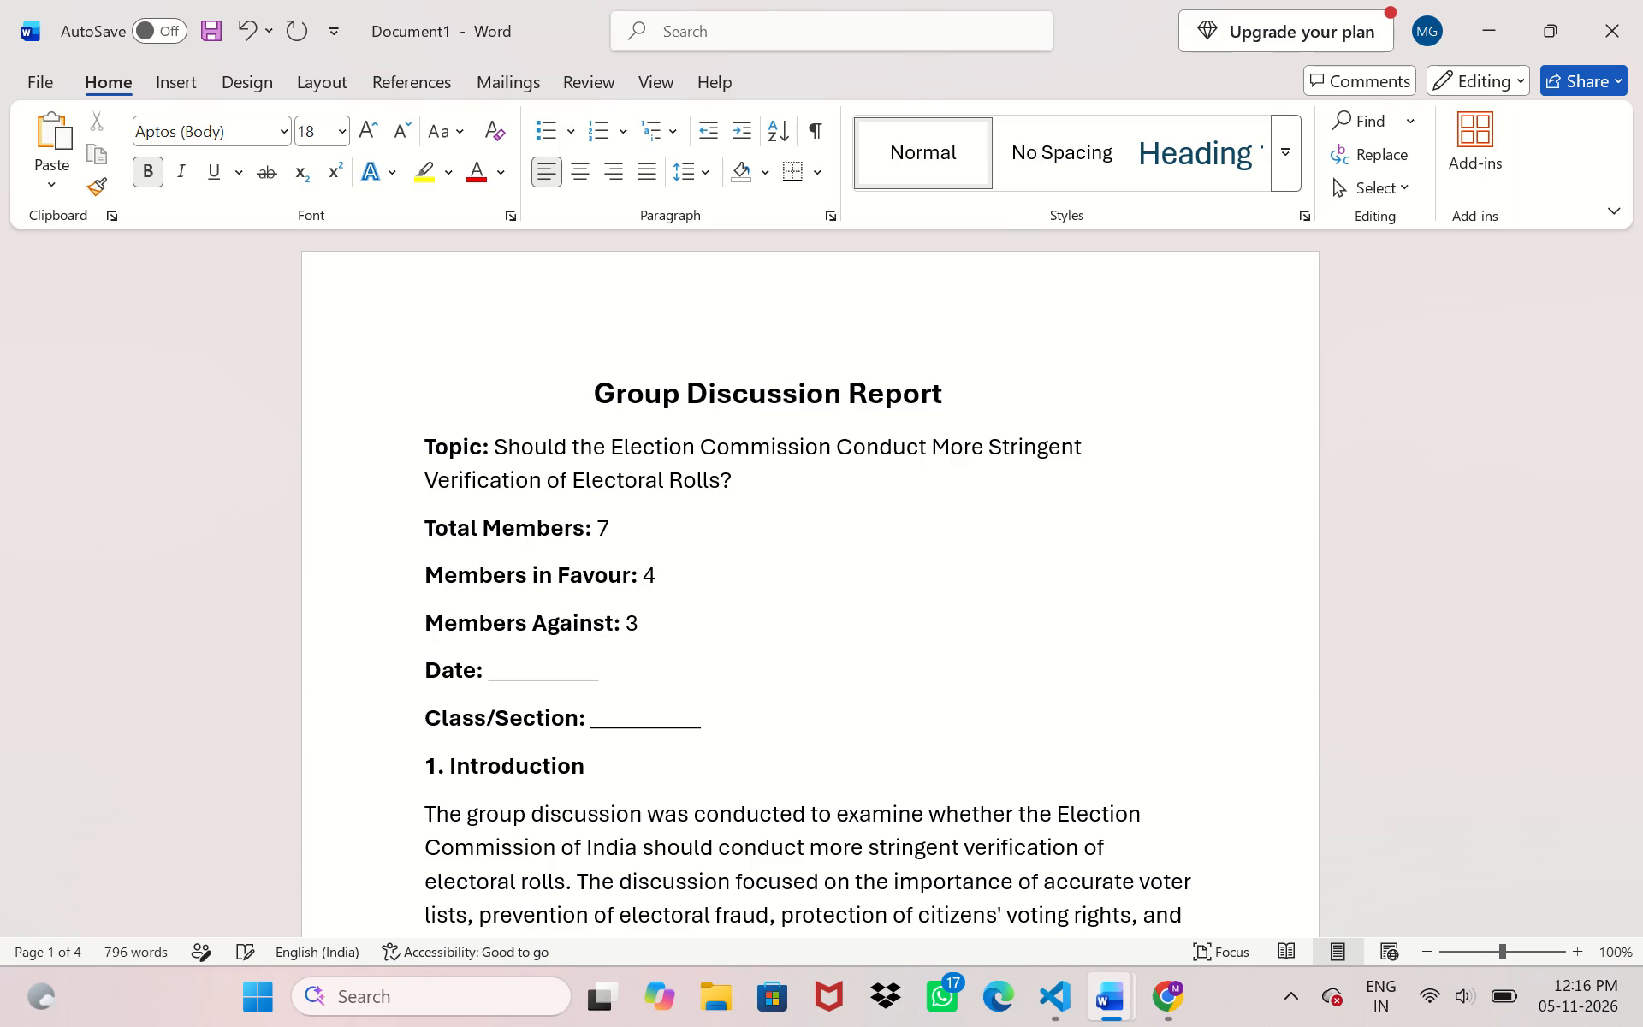
key(space)
key(space)
key(space)
key(space)
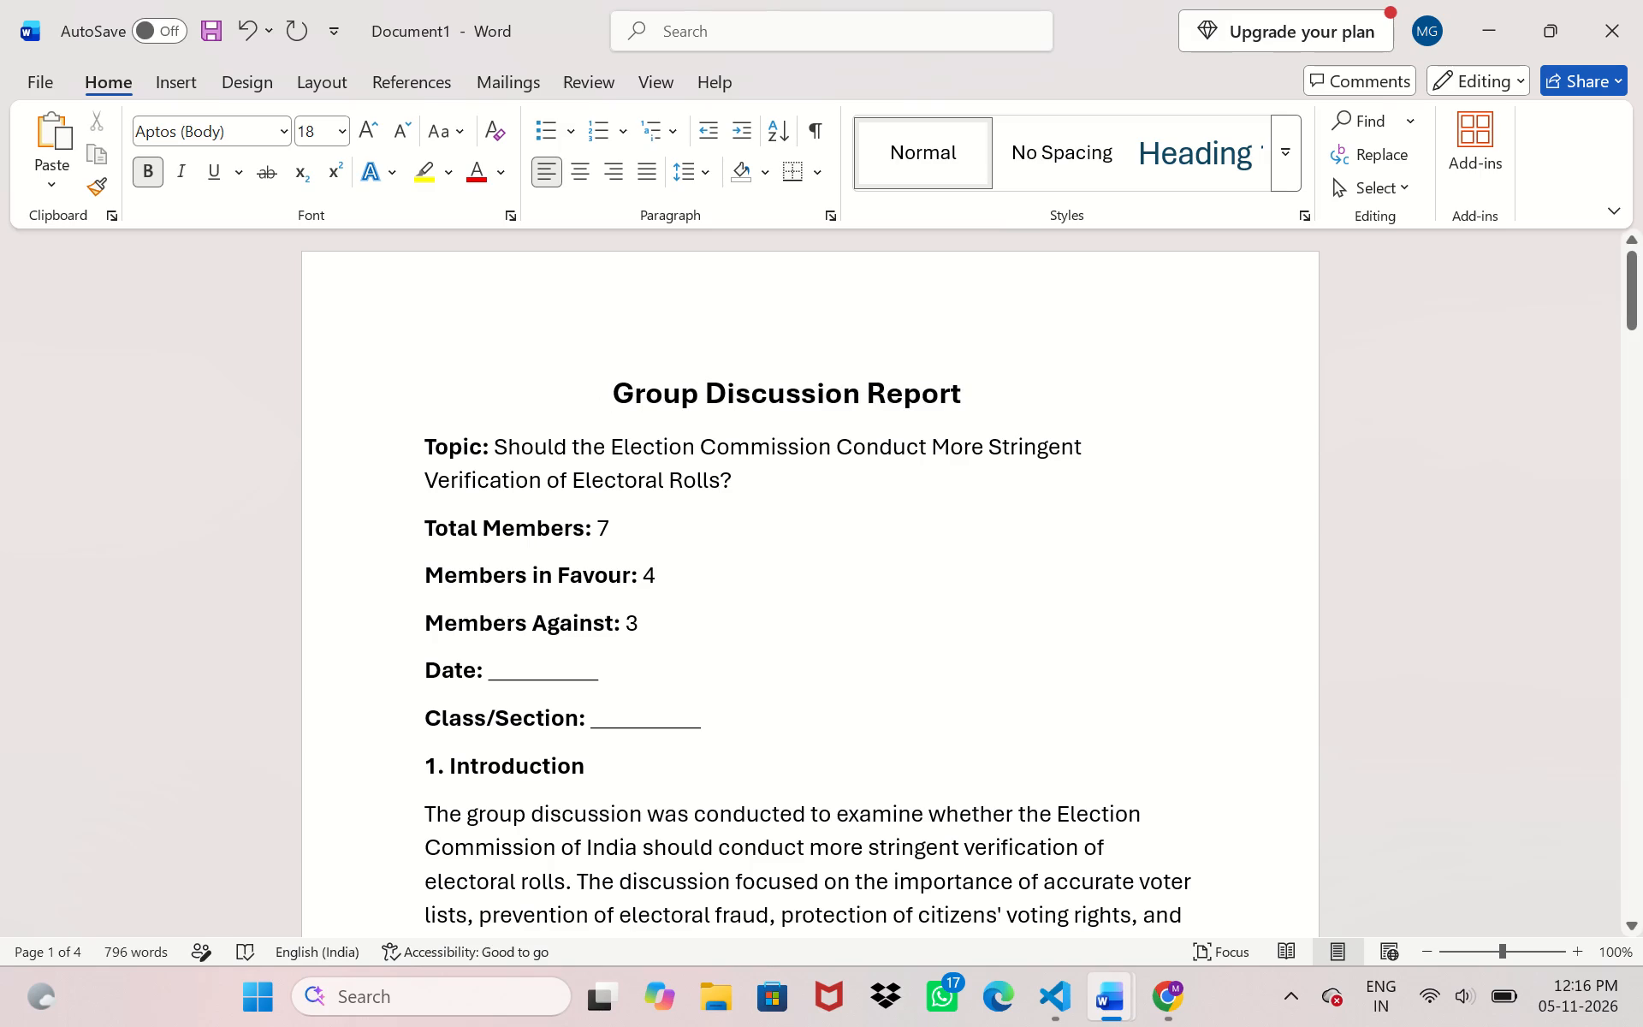
Set the font size of the two-line Topic paragraph to 16.
drag(417, 430, 697, 509)
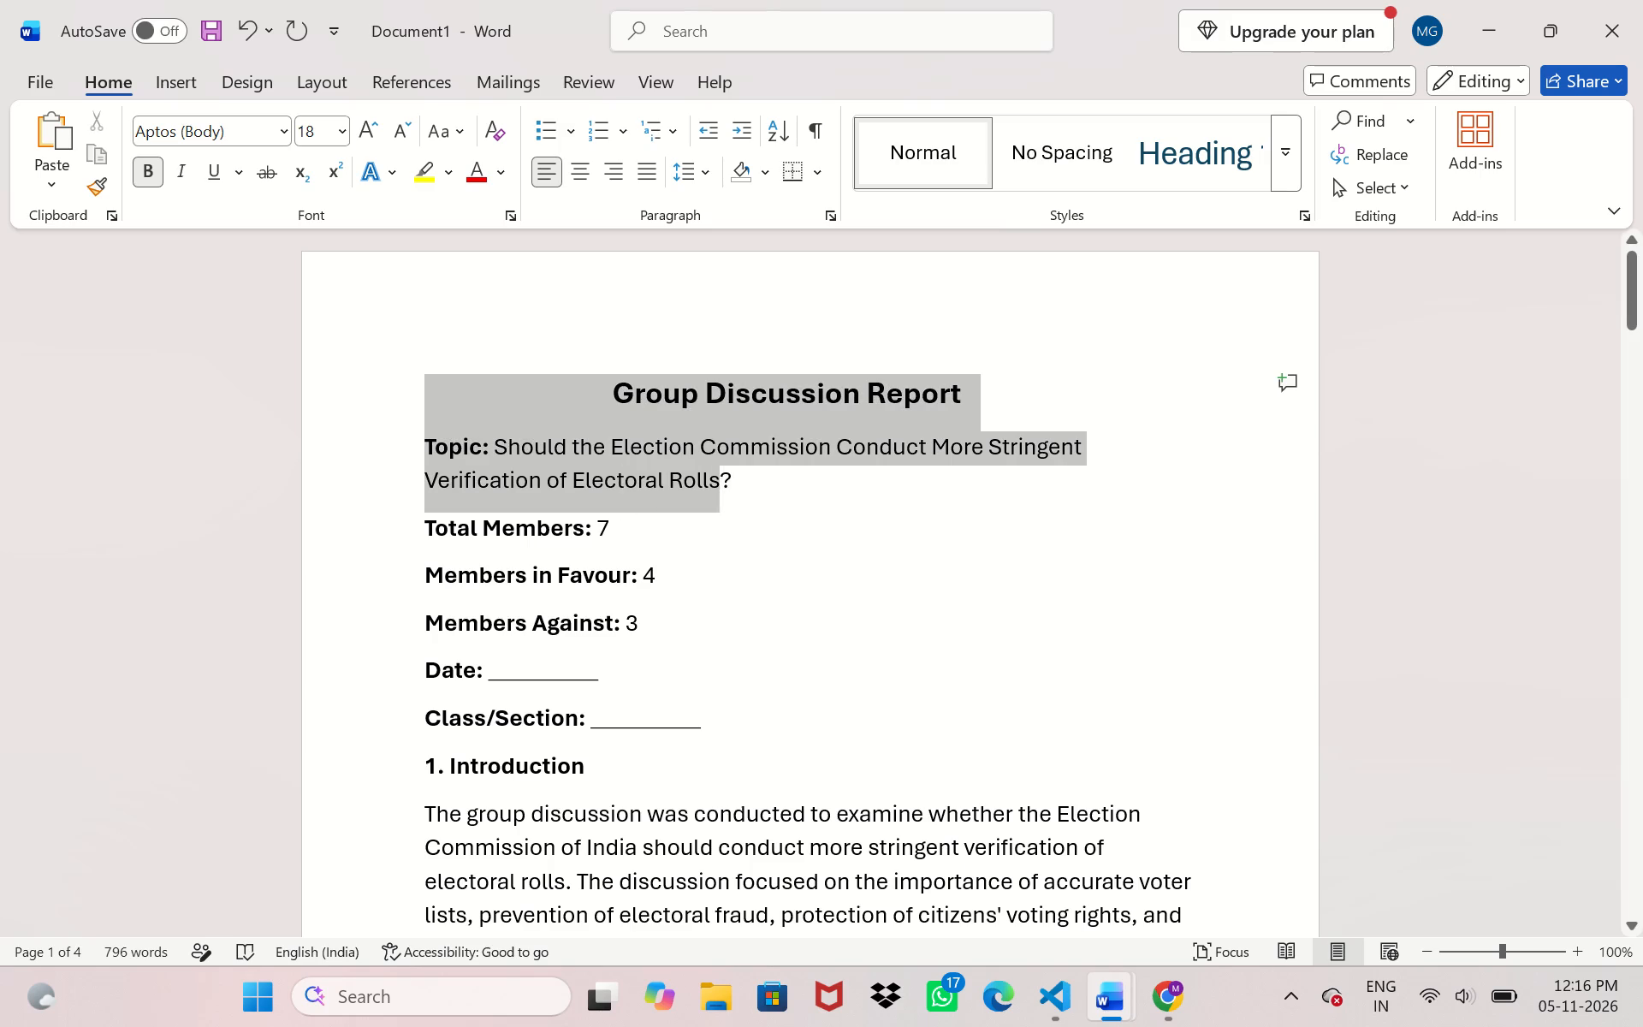
drag(697, 509, 703, 506)
click(703, 506)
drag(425, 445, 620, 432)
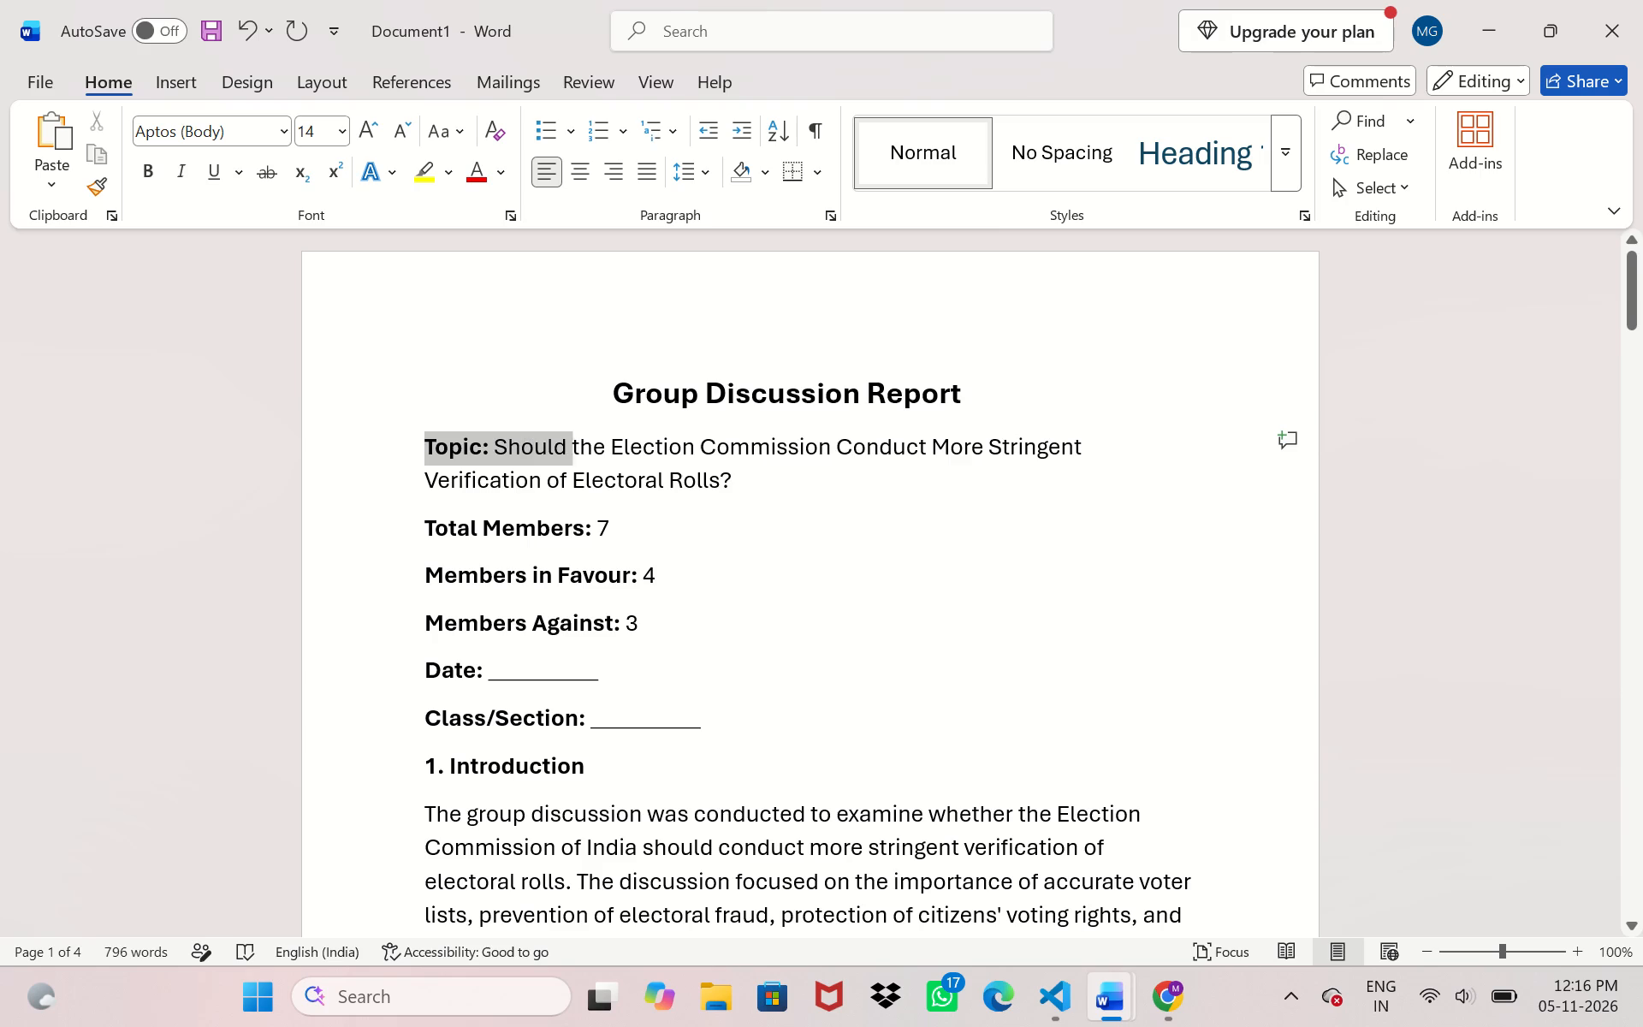
drag(620, 432, 734, 480)
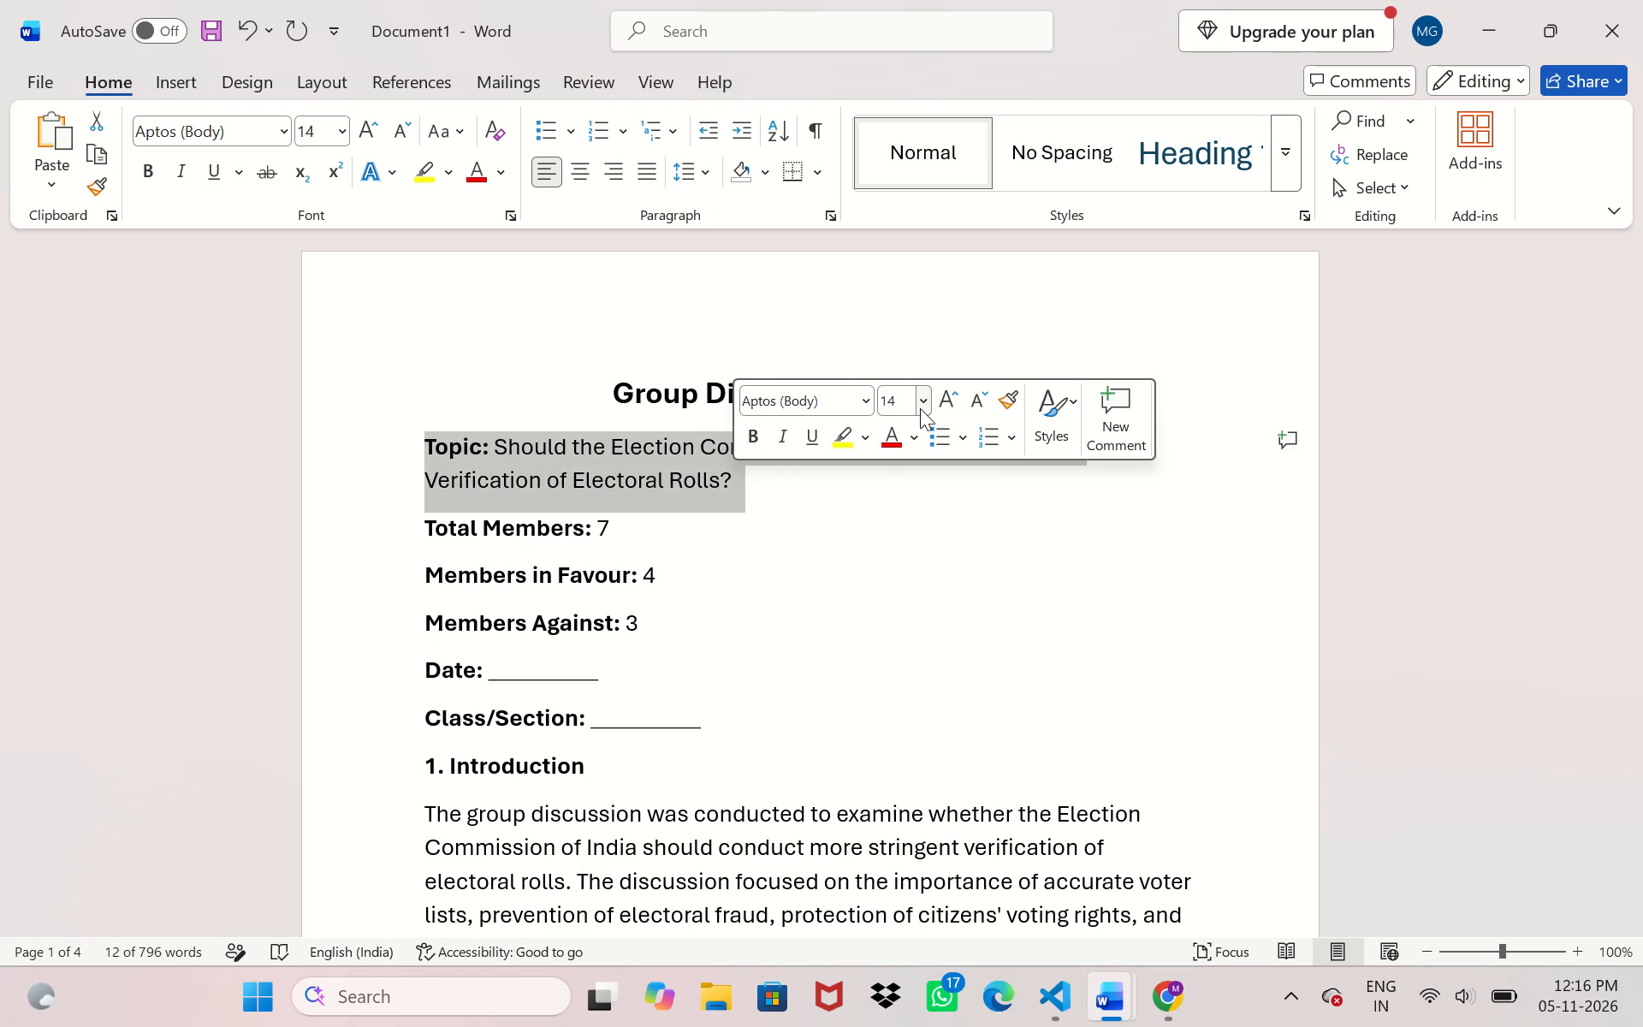
click(920, 408)
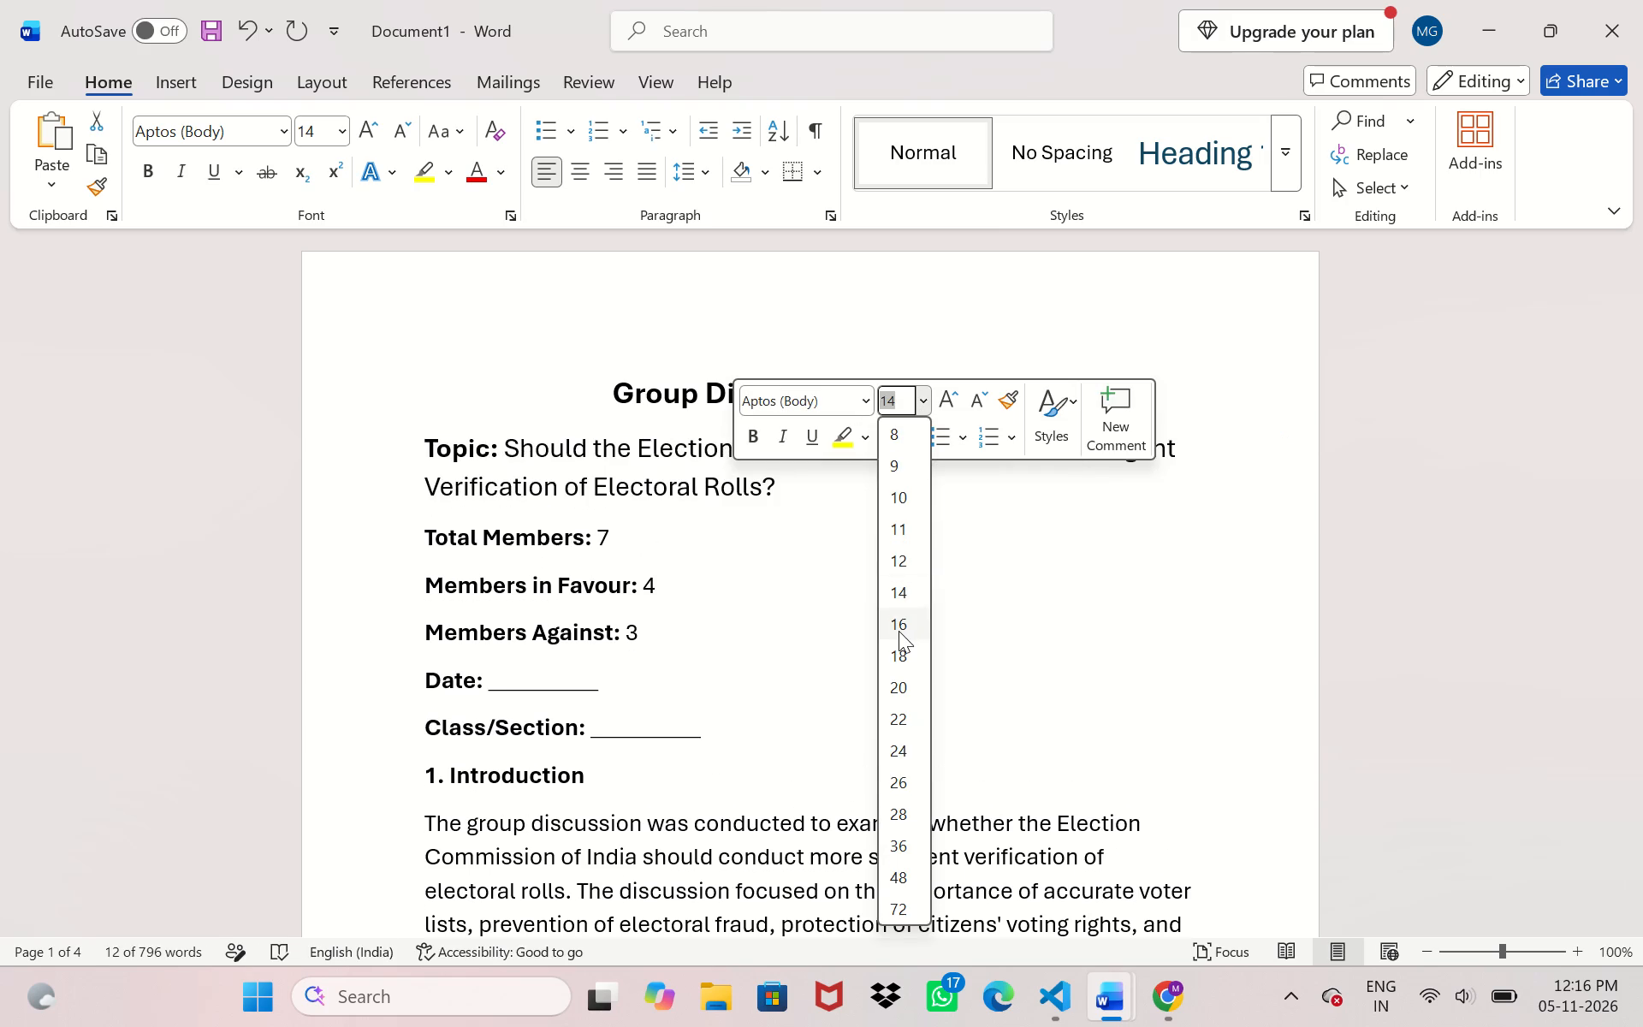
click(899, 631)
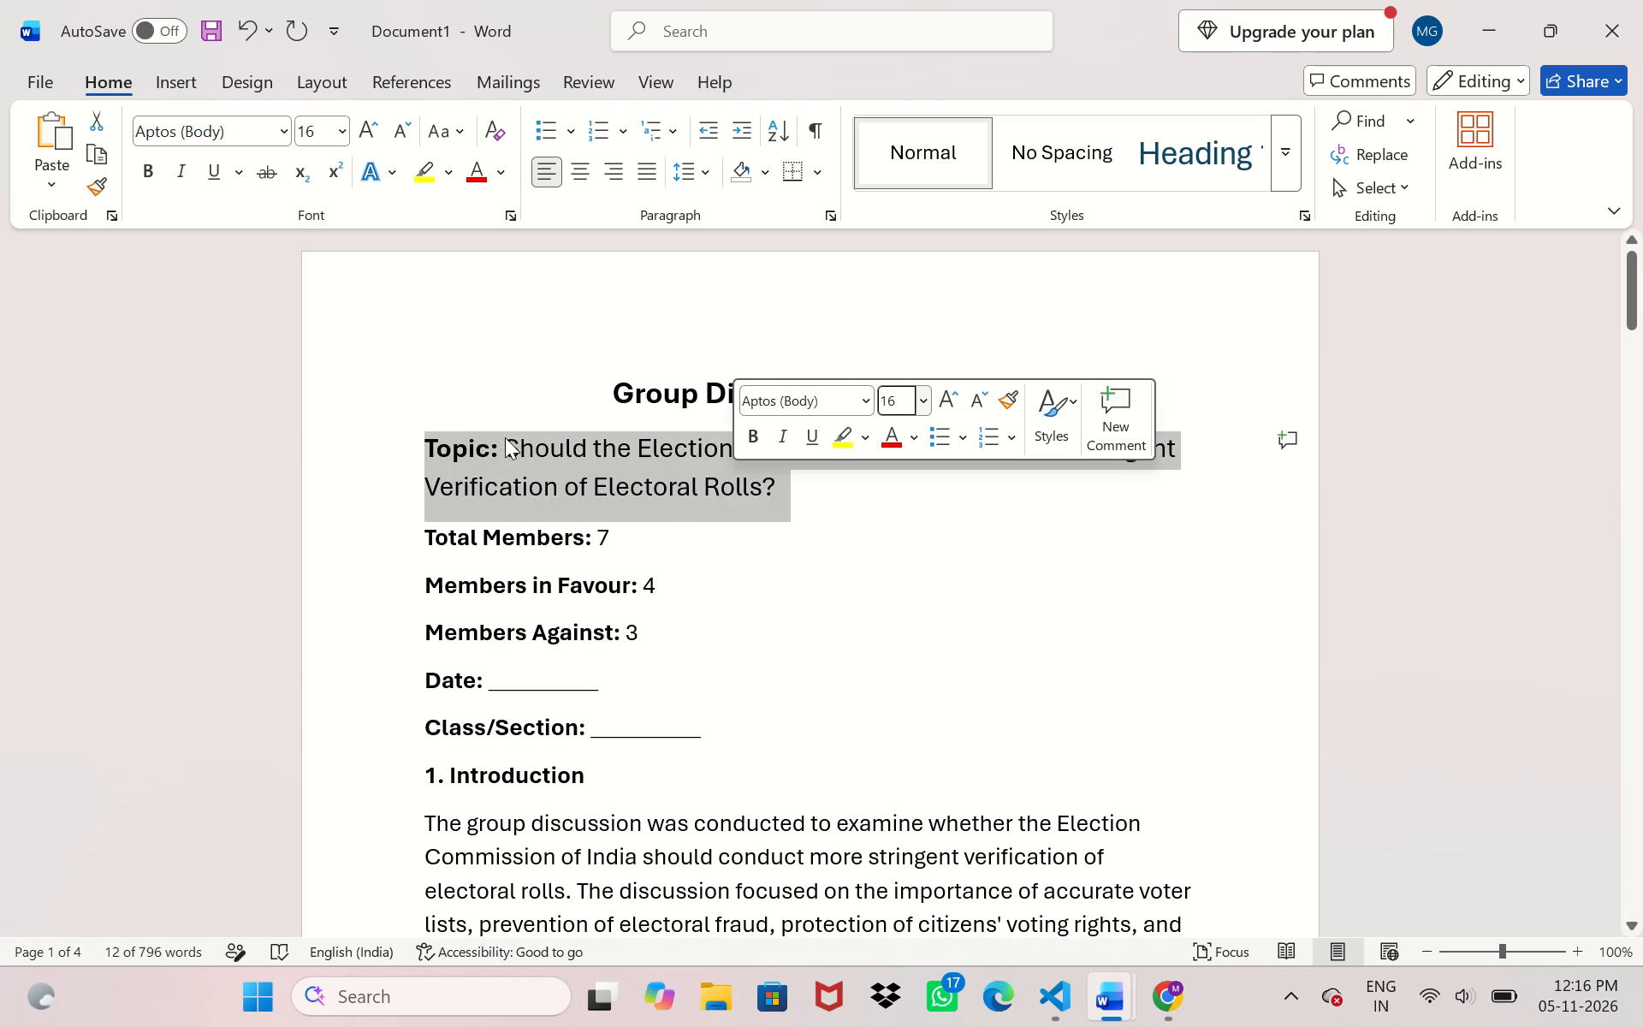
click(491, 447)
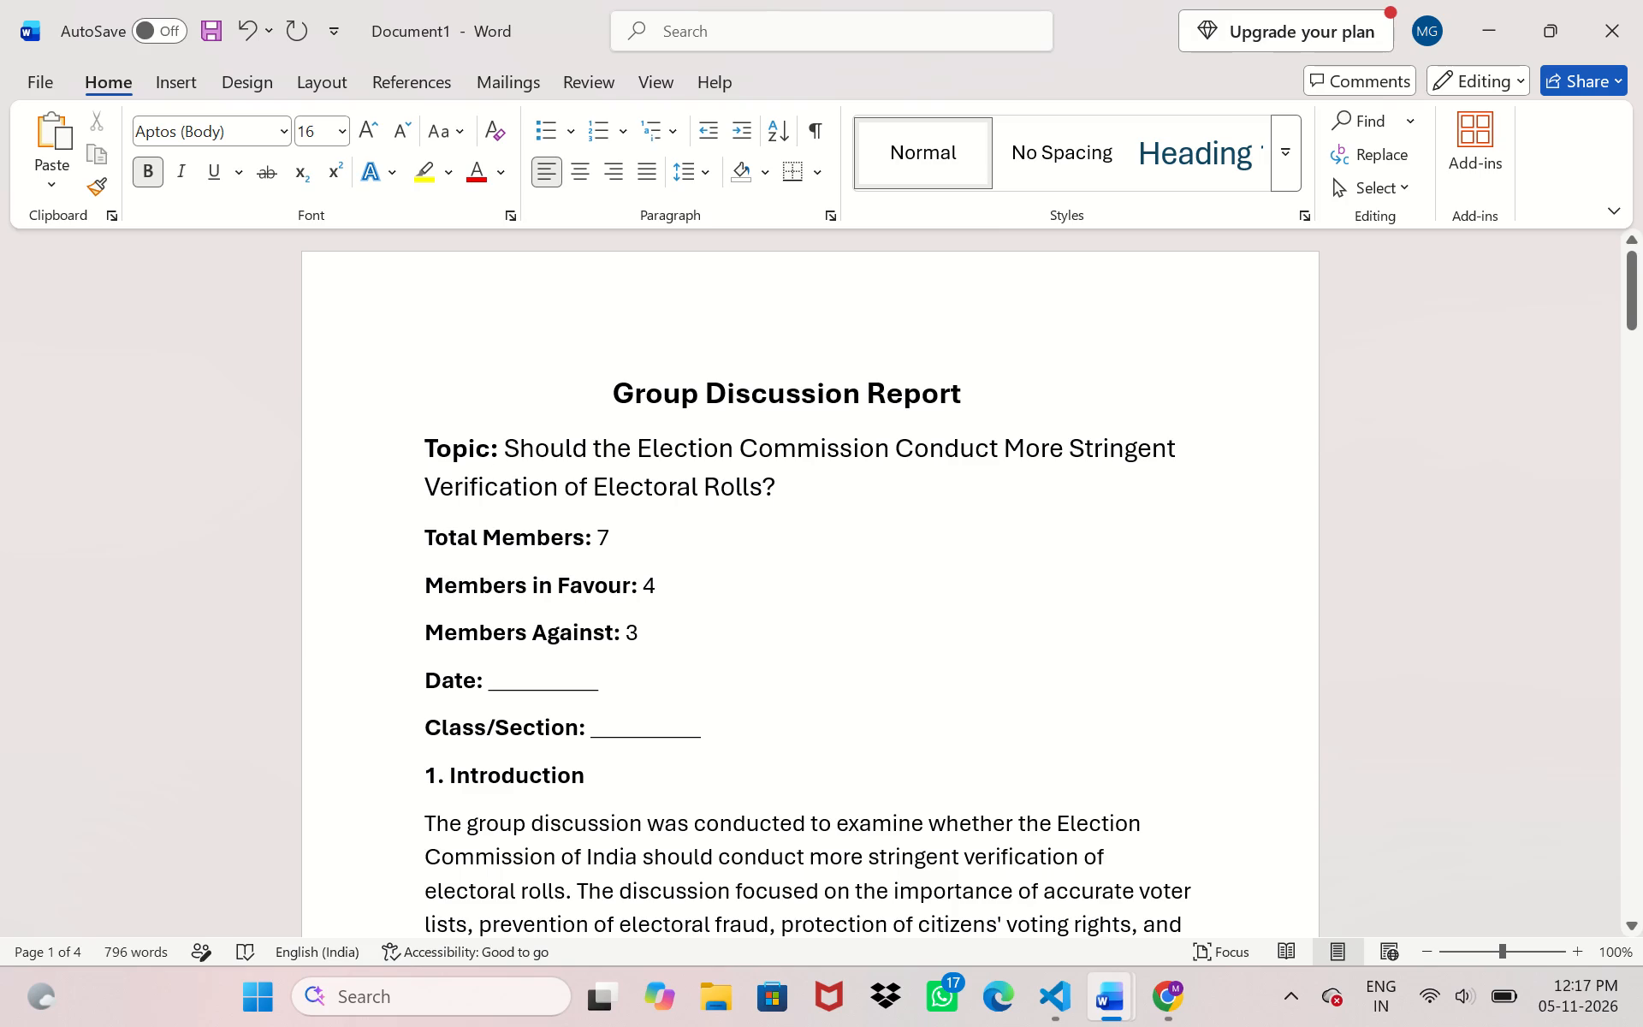
Replace the blank line in the Date field with "5 NOVEMBER 2026".
click(550, 675)
key(9)
key(BackSpace)
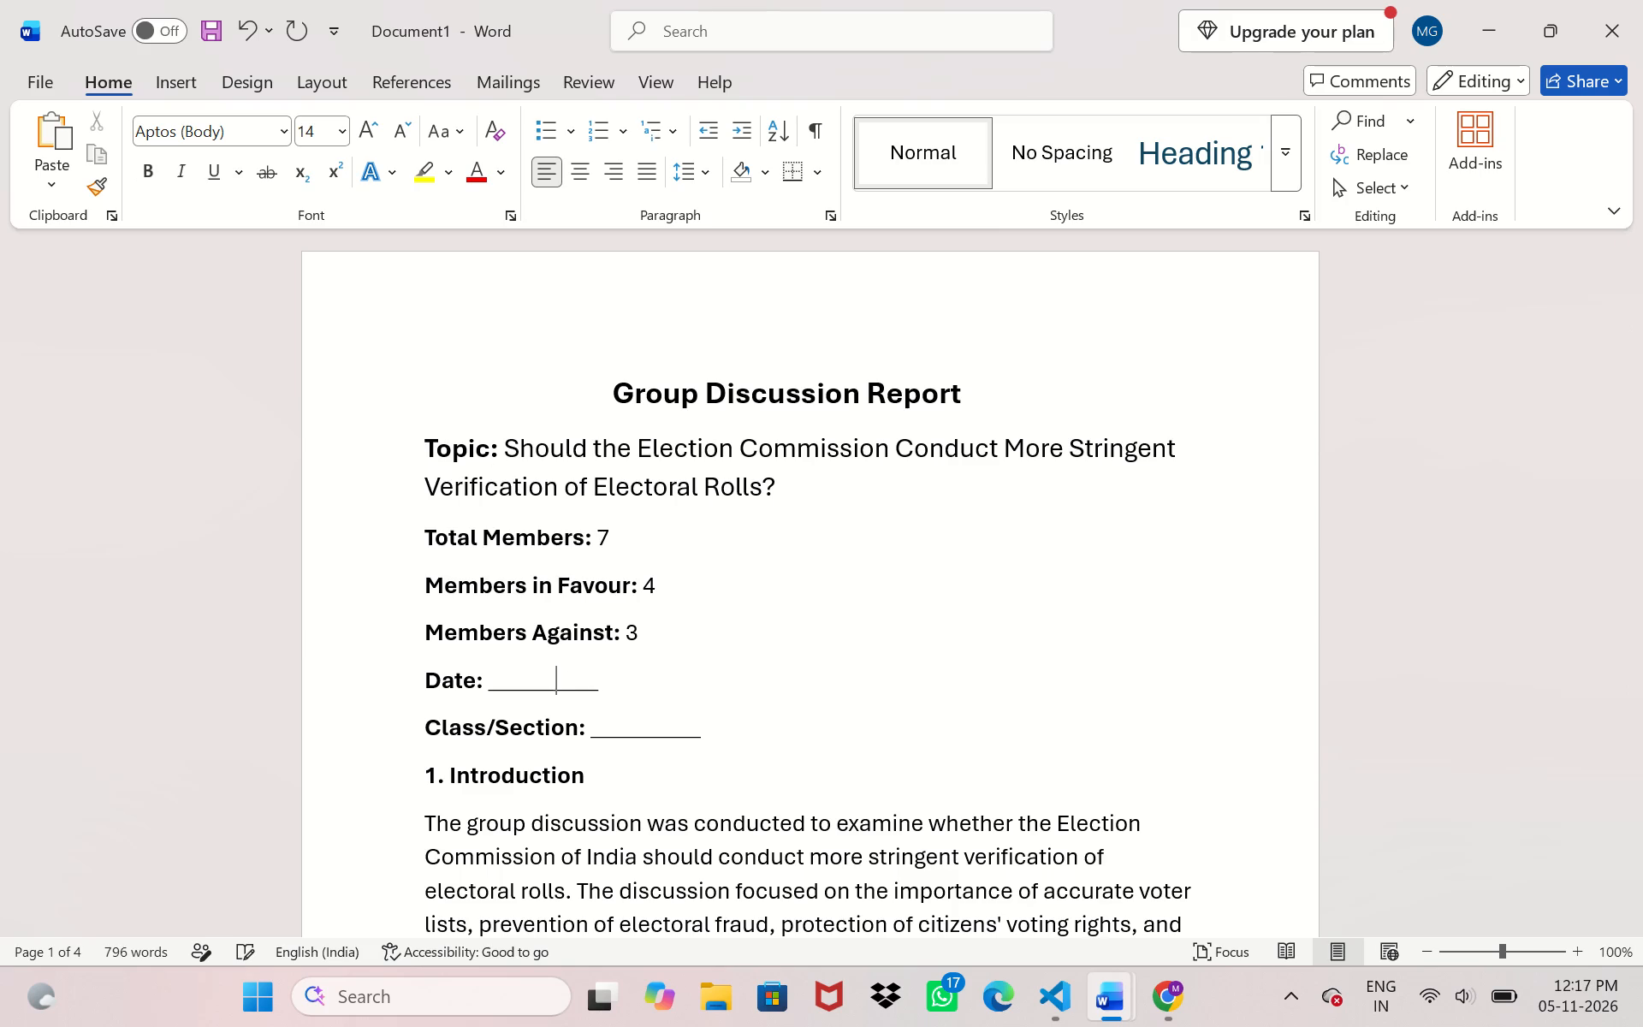
key(BackSpace)
key(BackSpace)
key(BackSpace)
key(BackSpace)
key(BackSpace)
key(BackSpace)
key(Right)
key(Right)
key(Right)
key(Right)
key(BackSpace)
key(BackSpace)
key(BackSpace)
key(BackSpace)
text(5)
key(space)
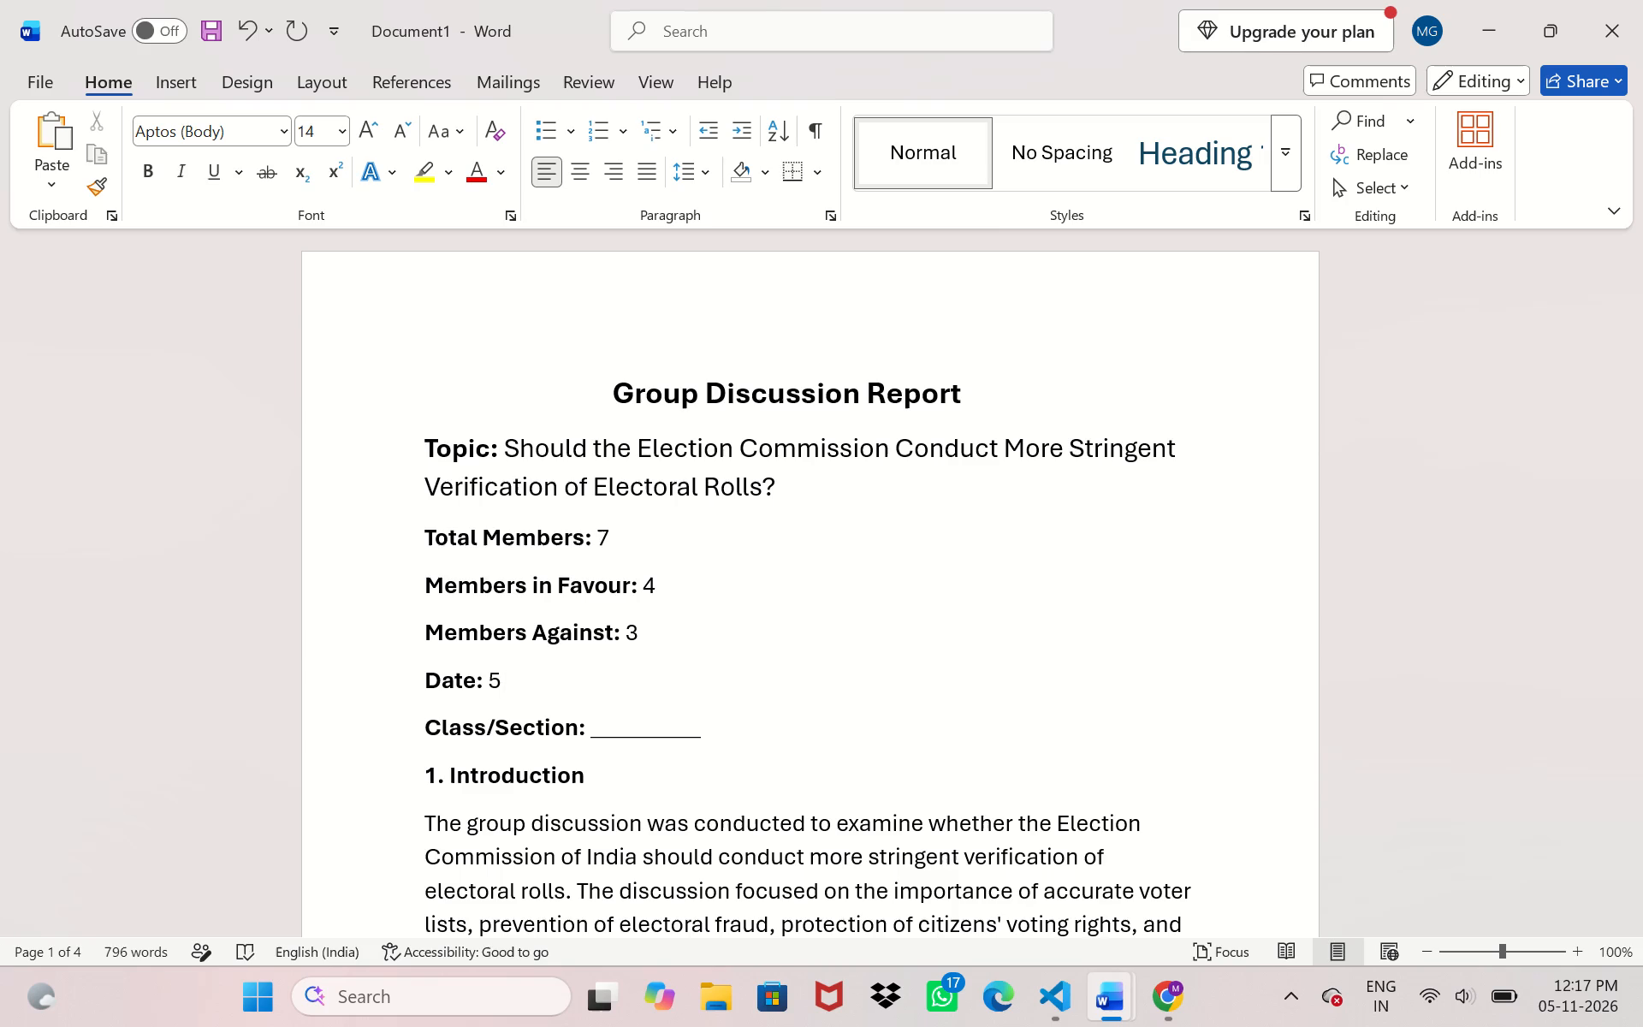
text(NOVEM)
text(BER)
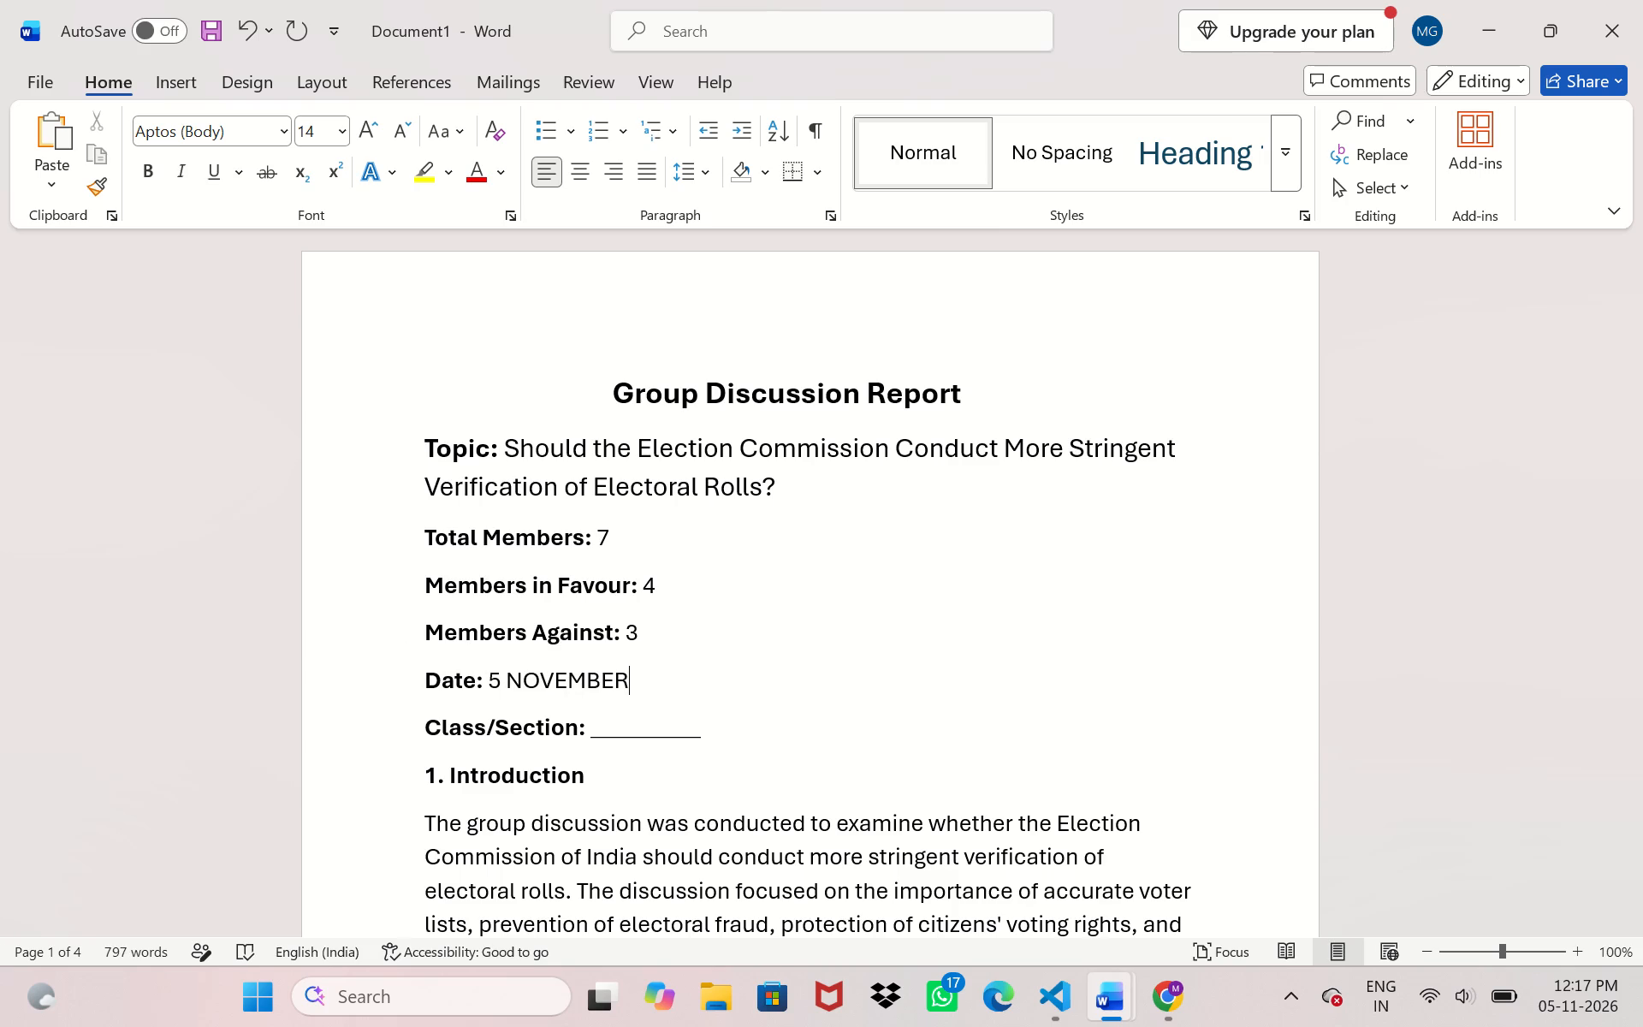
key(space)
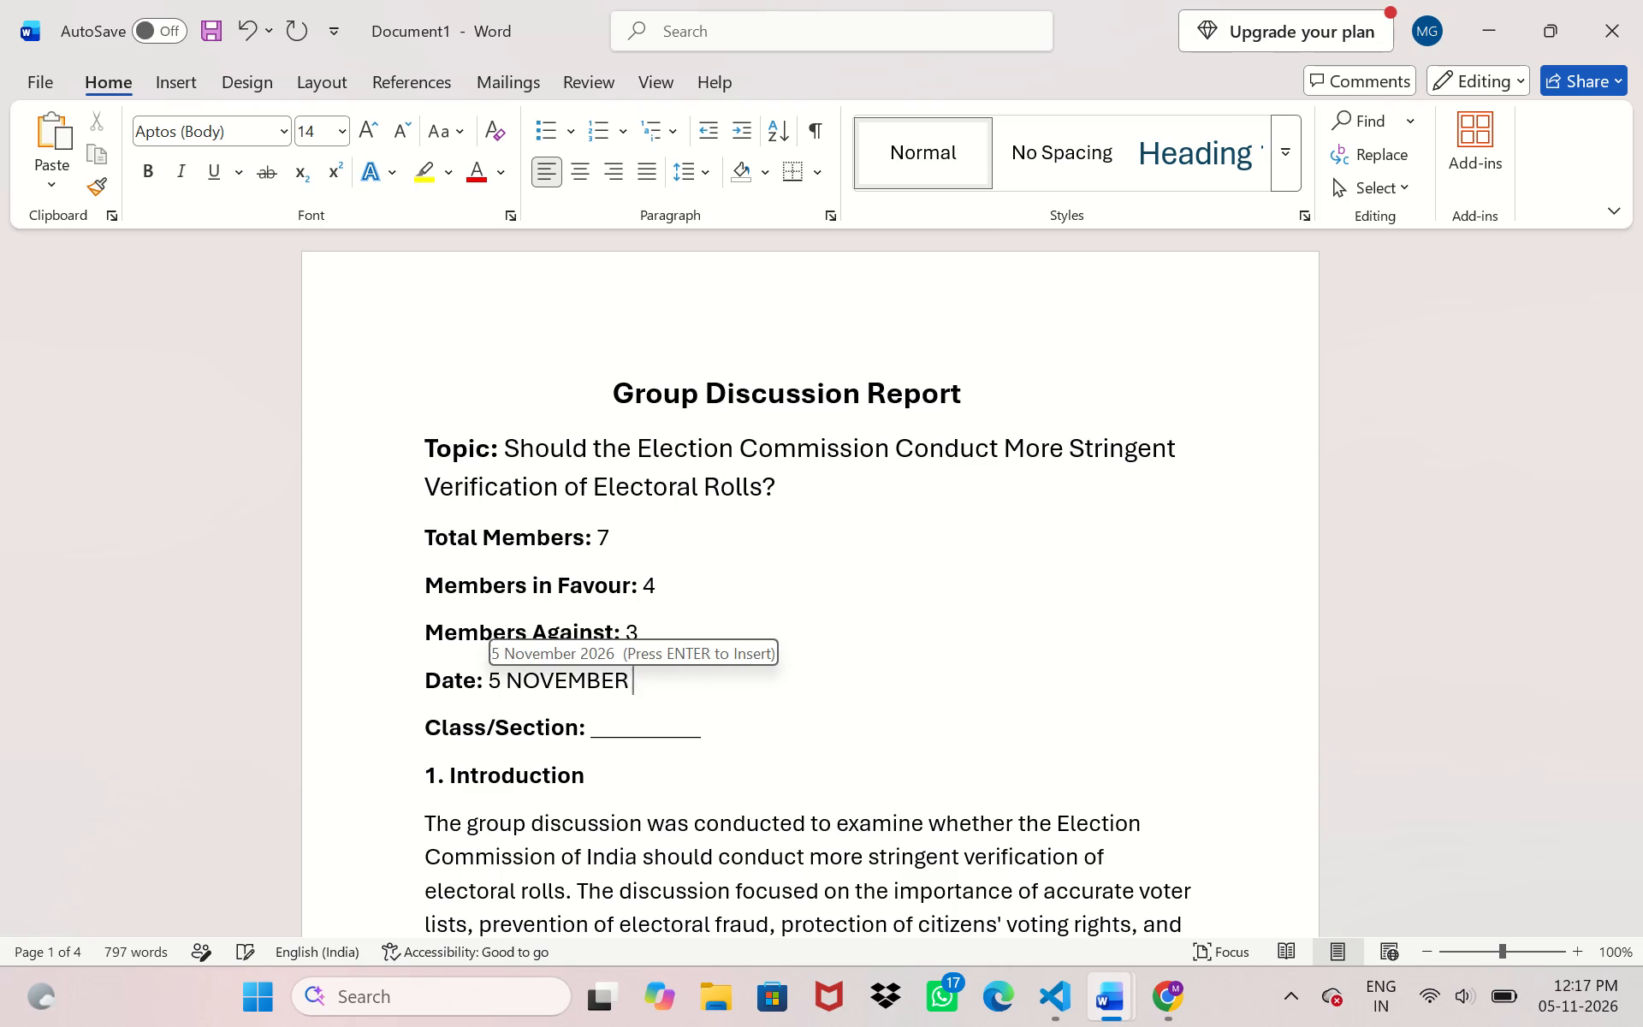
text(2026)
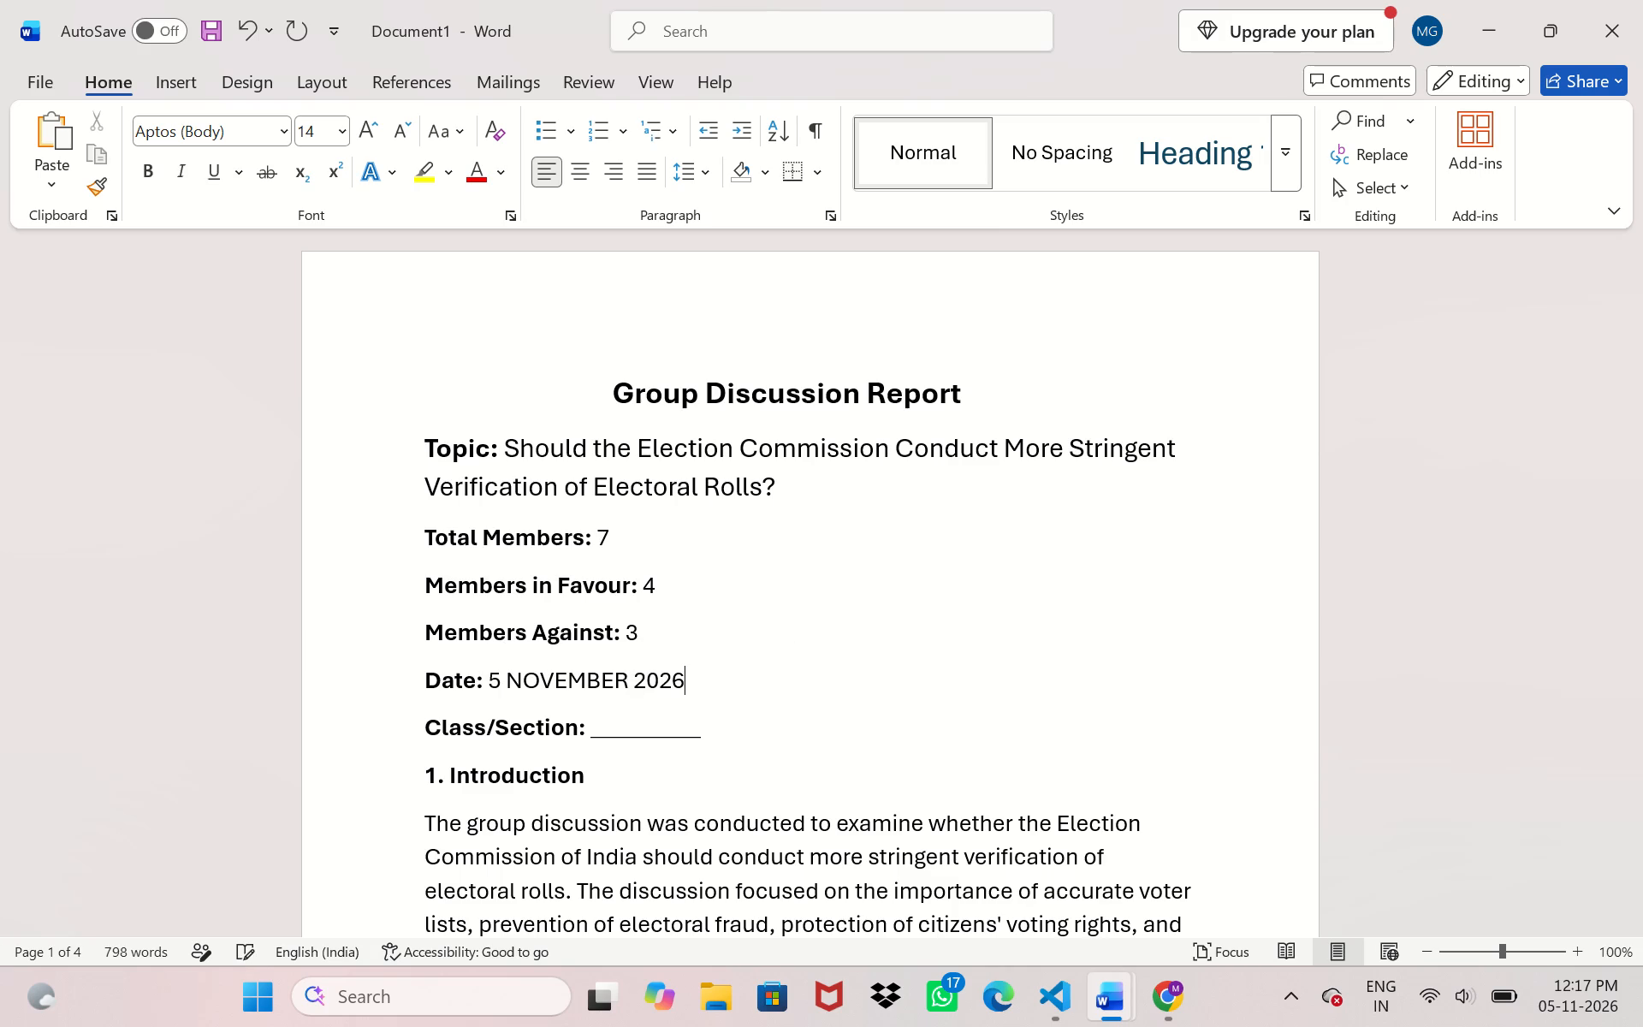
Replace the blank line in the Class/Section field with "CSIT - B".
click(713, 727)
key(BackSpace)
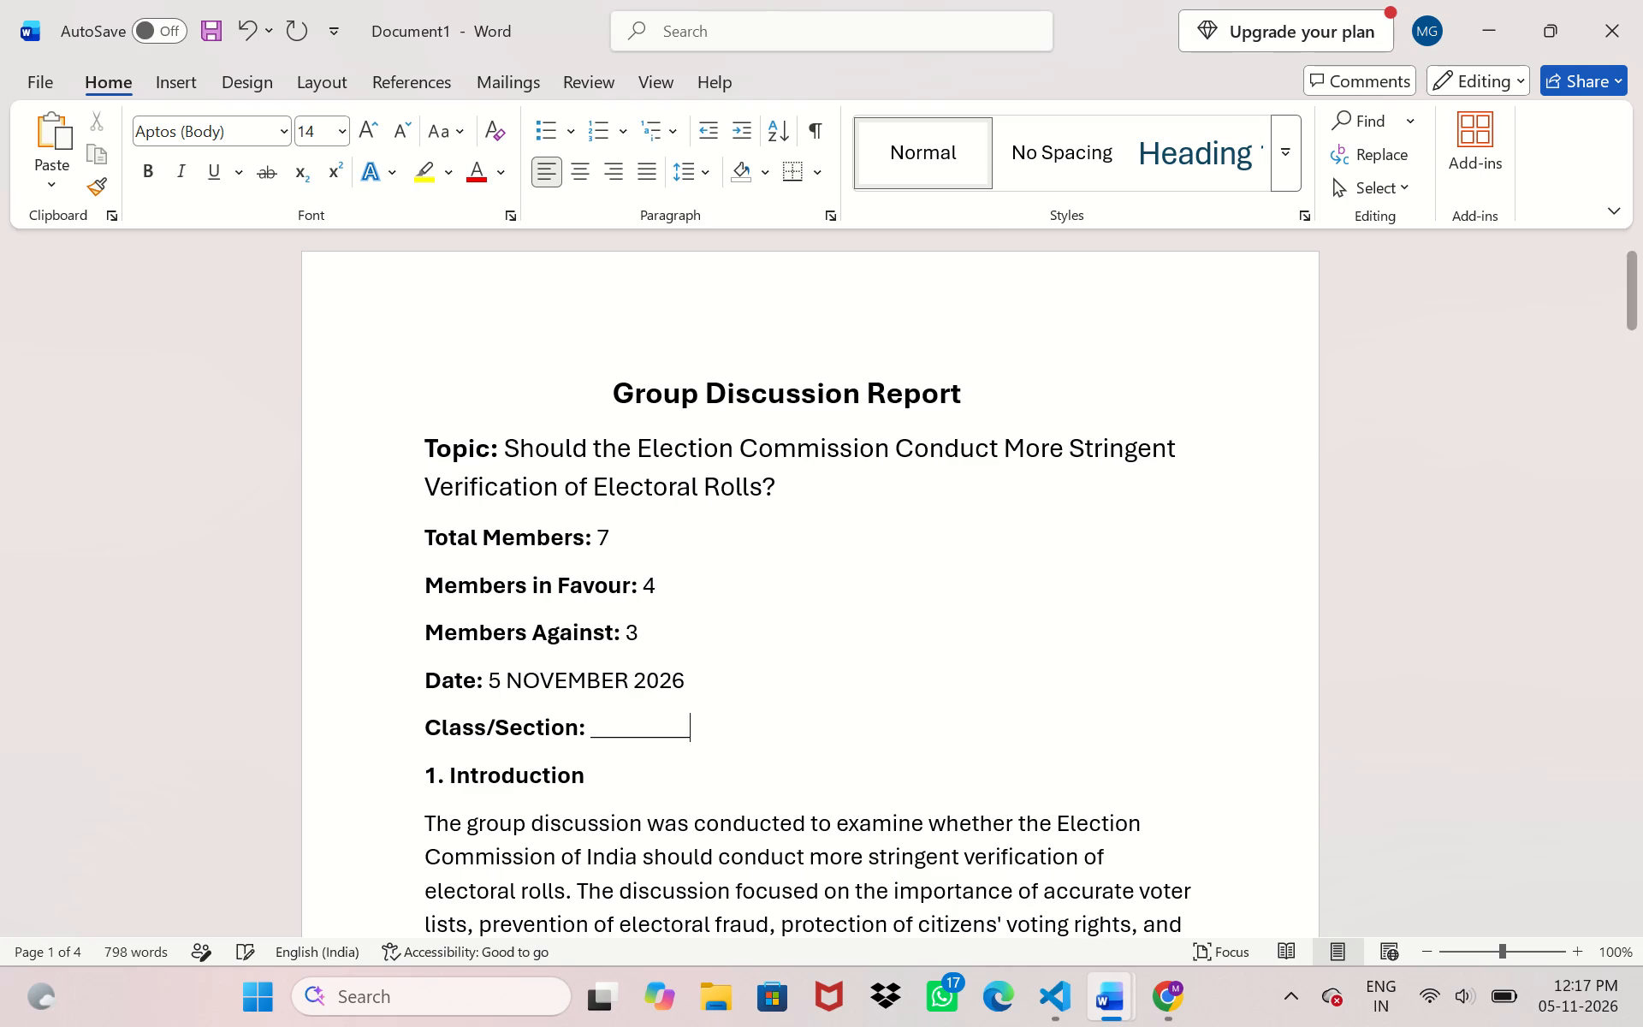
key(BackSpace)
key(BackSpace)
key(BackSpace)
key(BackSpace)
key(BackSpace)
key(BackSpace)
key(BackSpace)
key(BackSpace)
key(BackSpace)
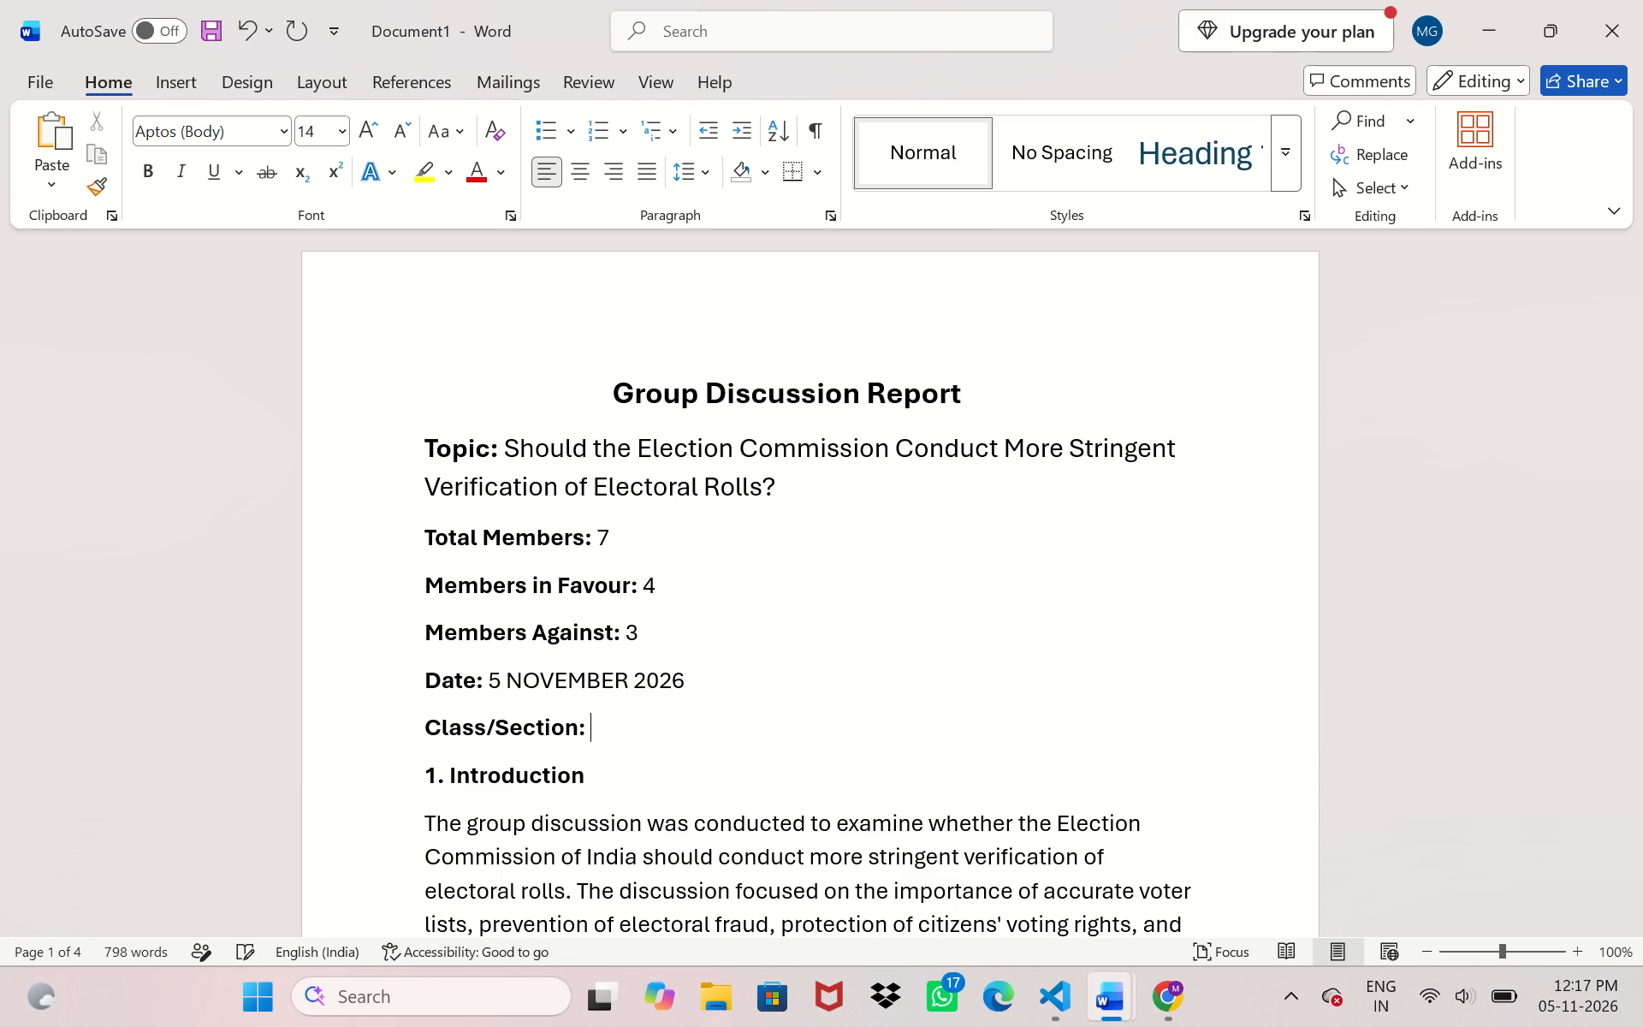
text(CSIT -)
key(space)
key(b)
Delete "Member 1" from the start of the "Accuracy of Electoral Rolls" heading, keeping the colon.
scroll(713, 727, down, 2)
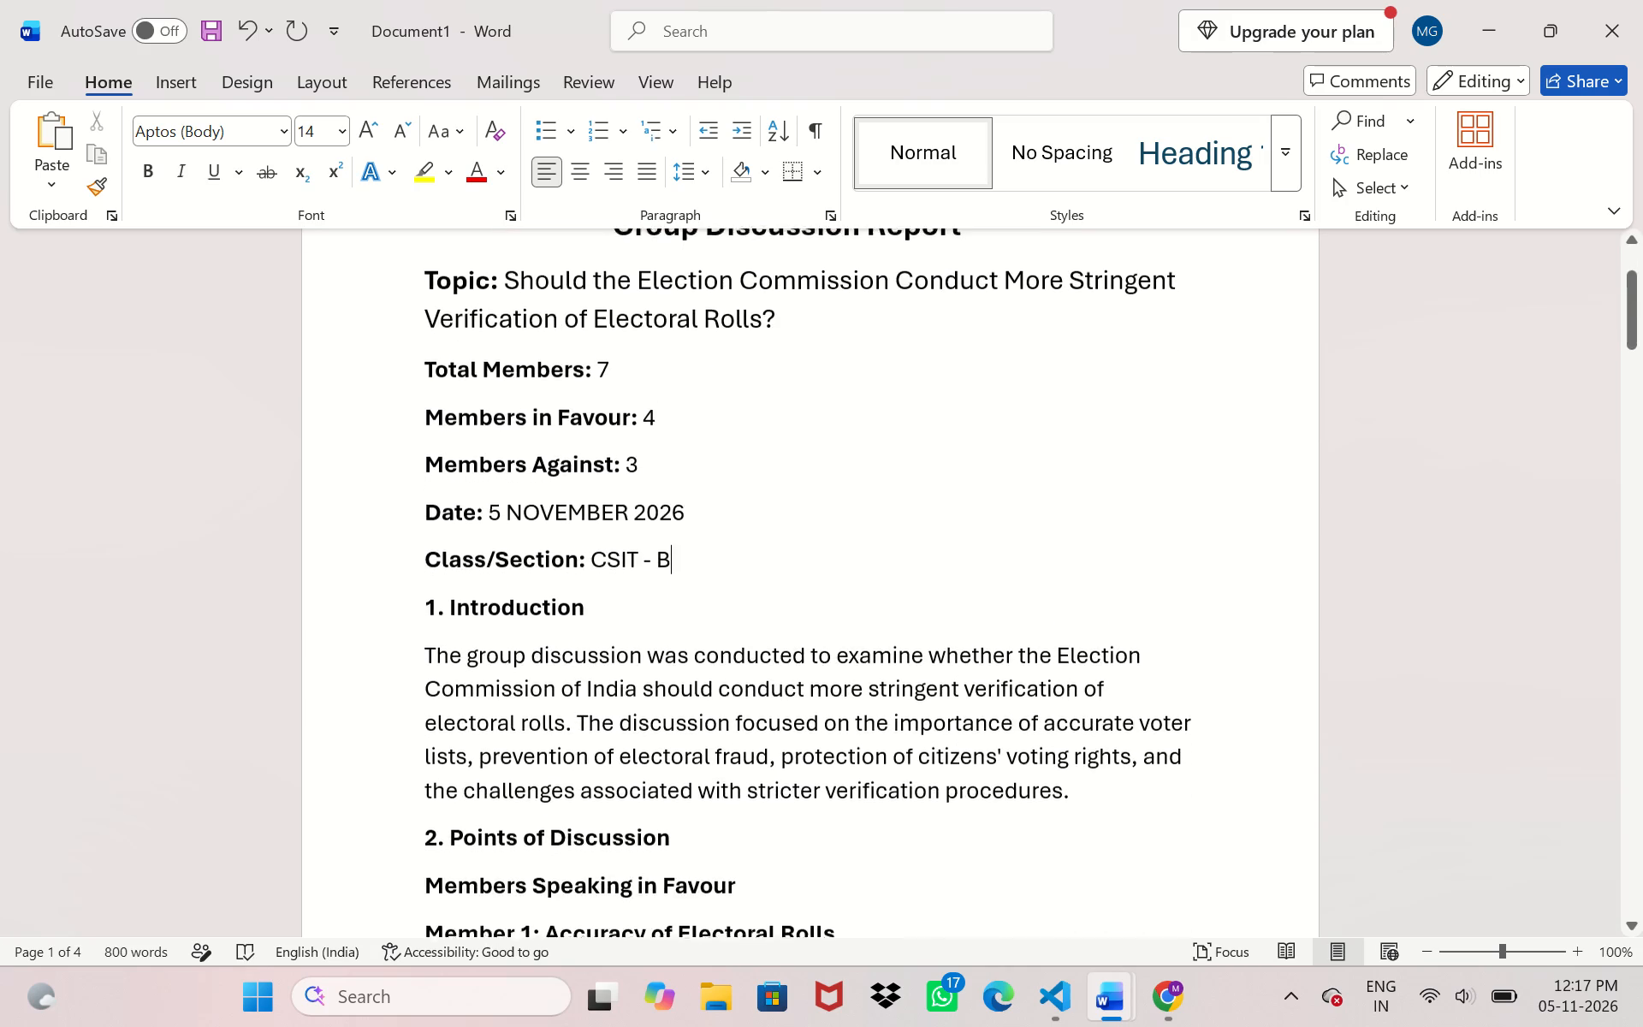
scroll(713, 727, down, 1)
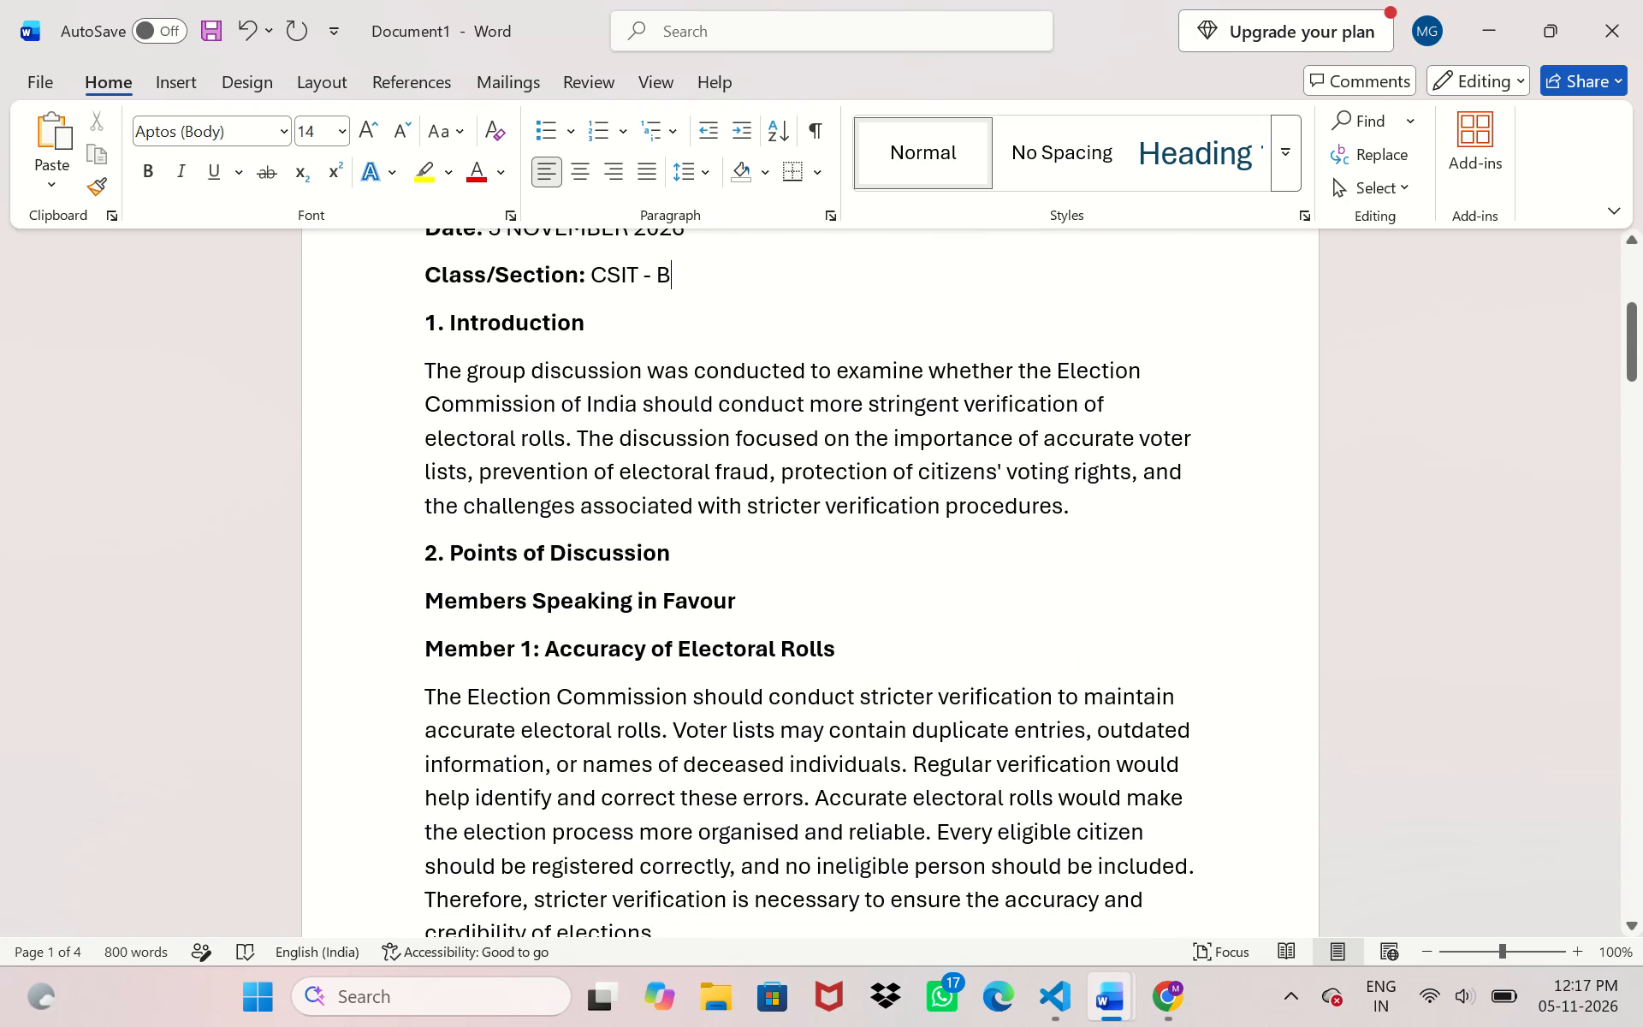
scroll(765, 608, down, 1)
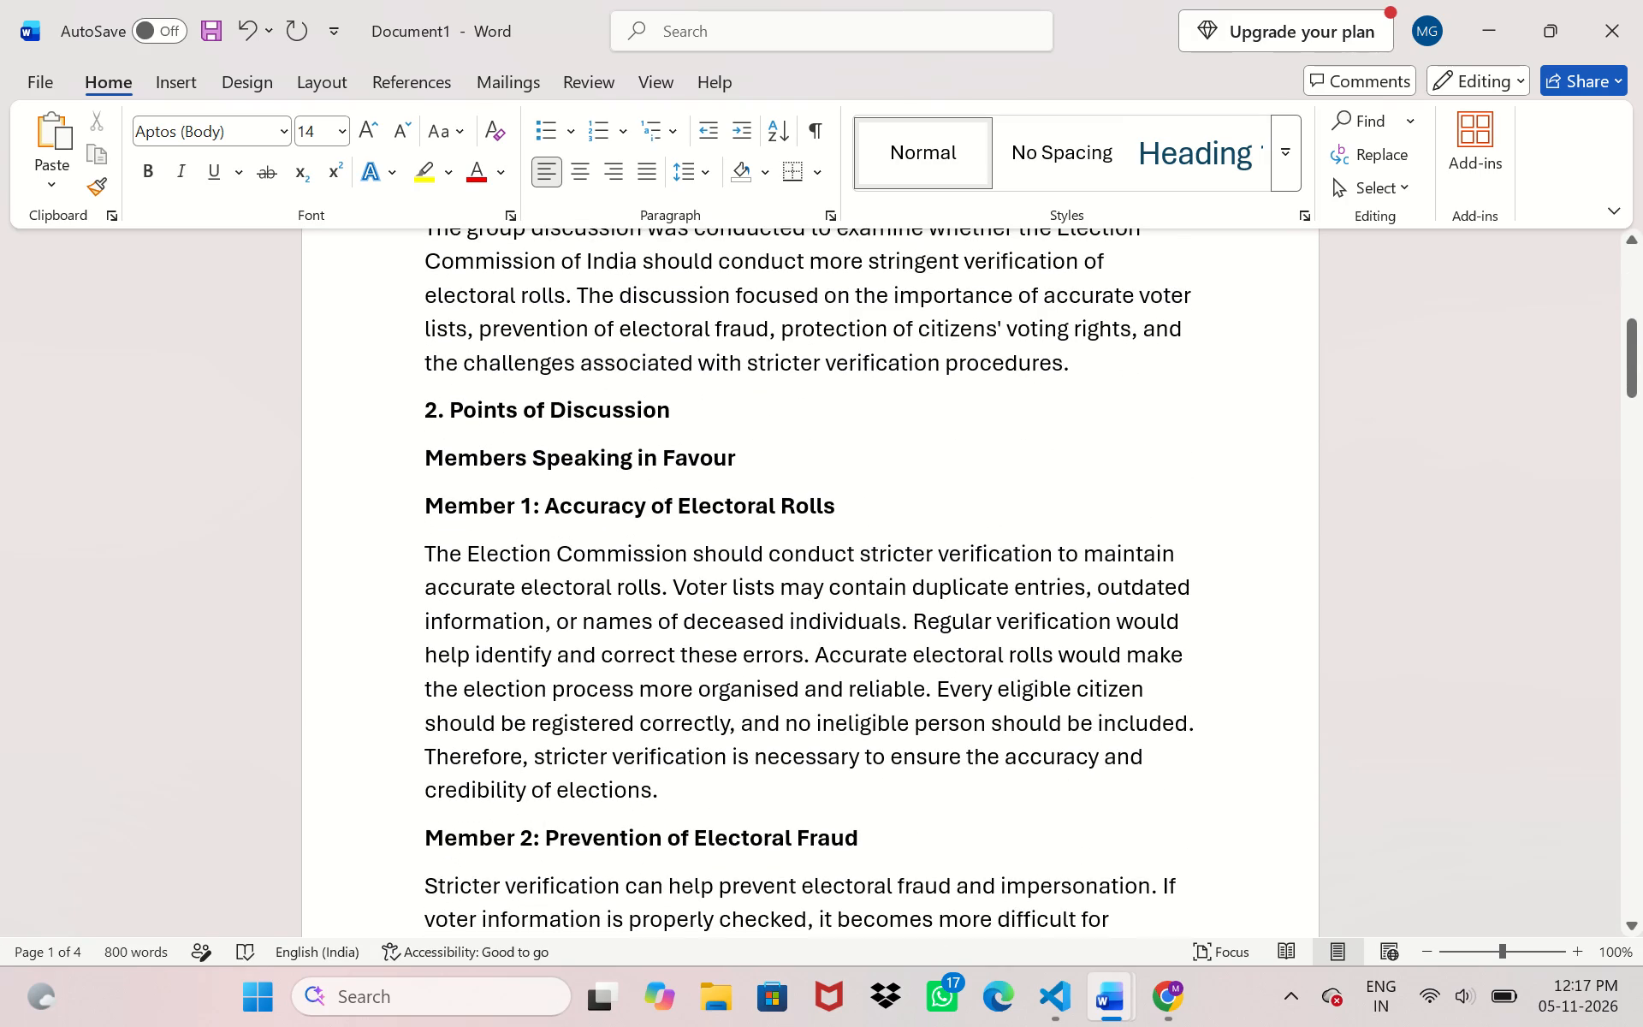
scroll(746, 574, down, 1)
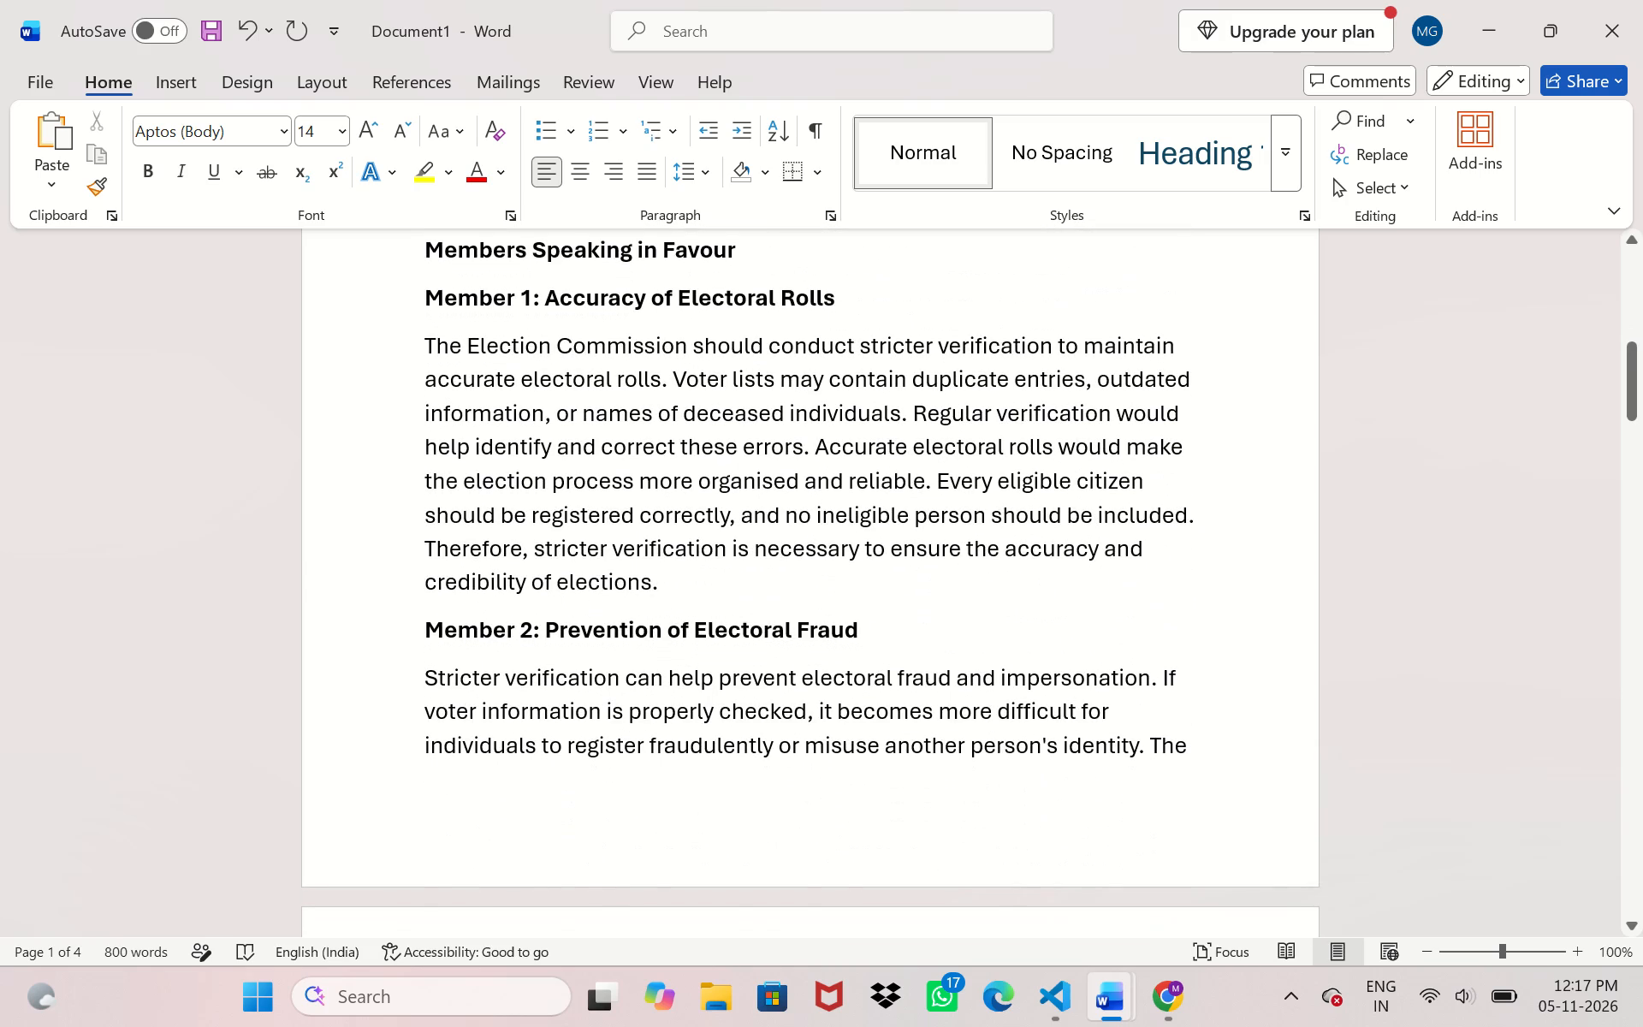
scroll(660, 464, up, 1)
click(535, 567)
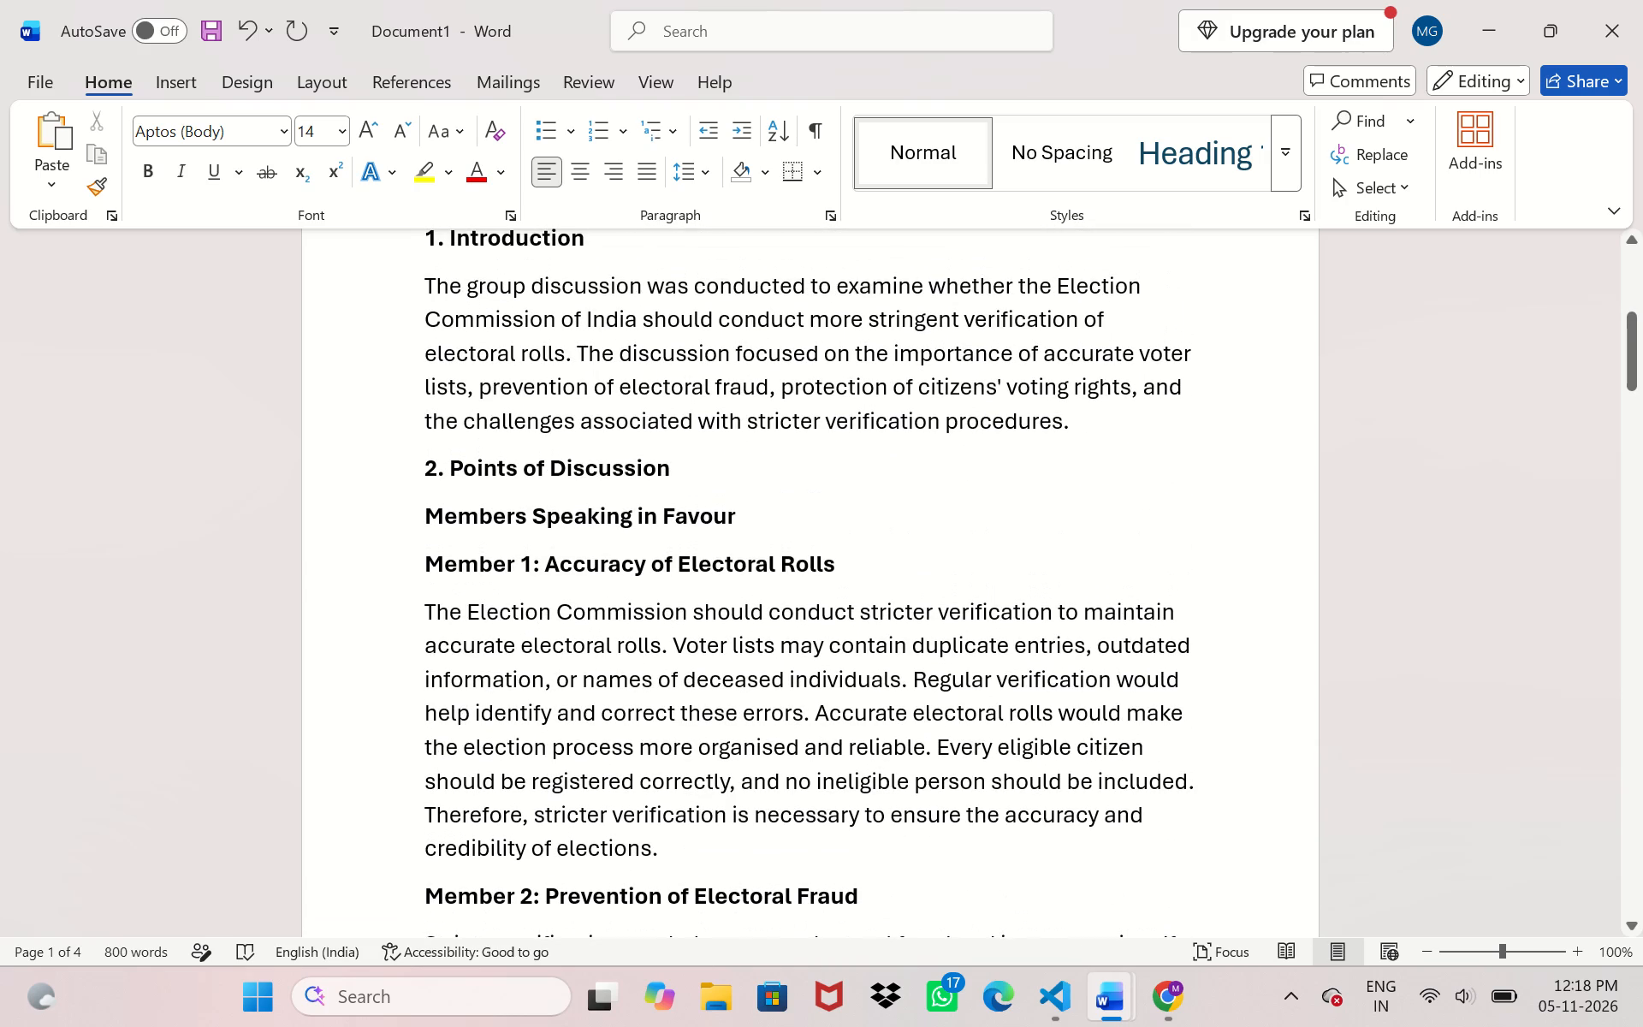
key(BackSpace)
key(BackSpace)
key(BackSpace)
key(BackSpace)
key(BackSpace)
key(BackSpace)
key(BackSpace)
key(BackSpace)
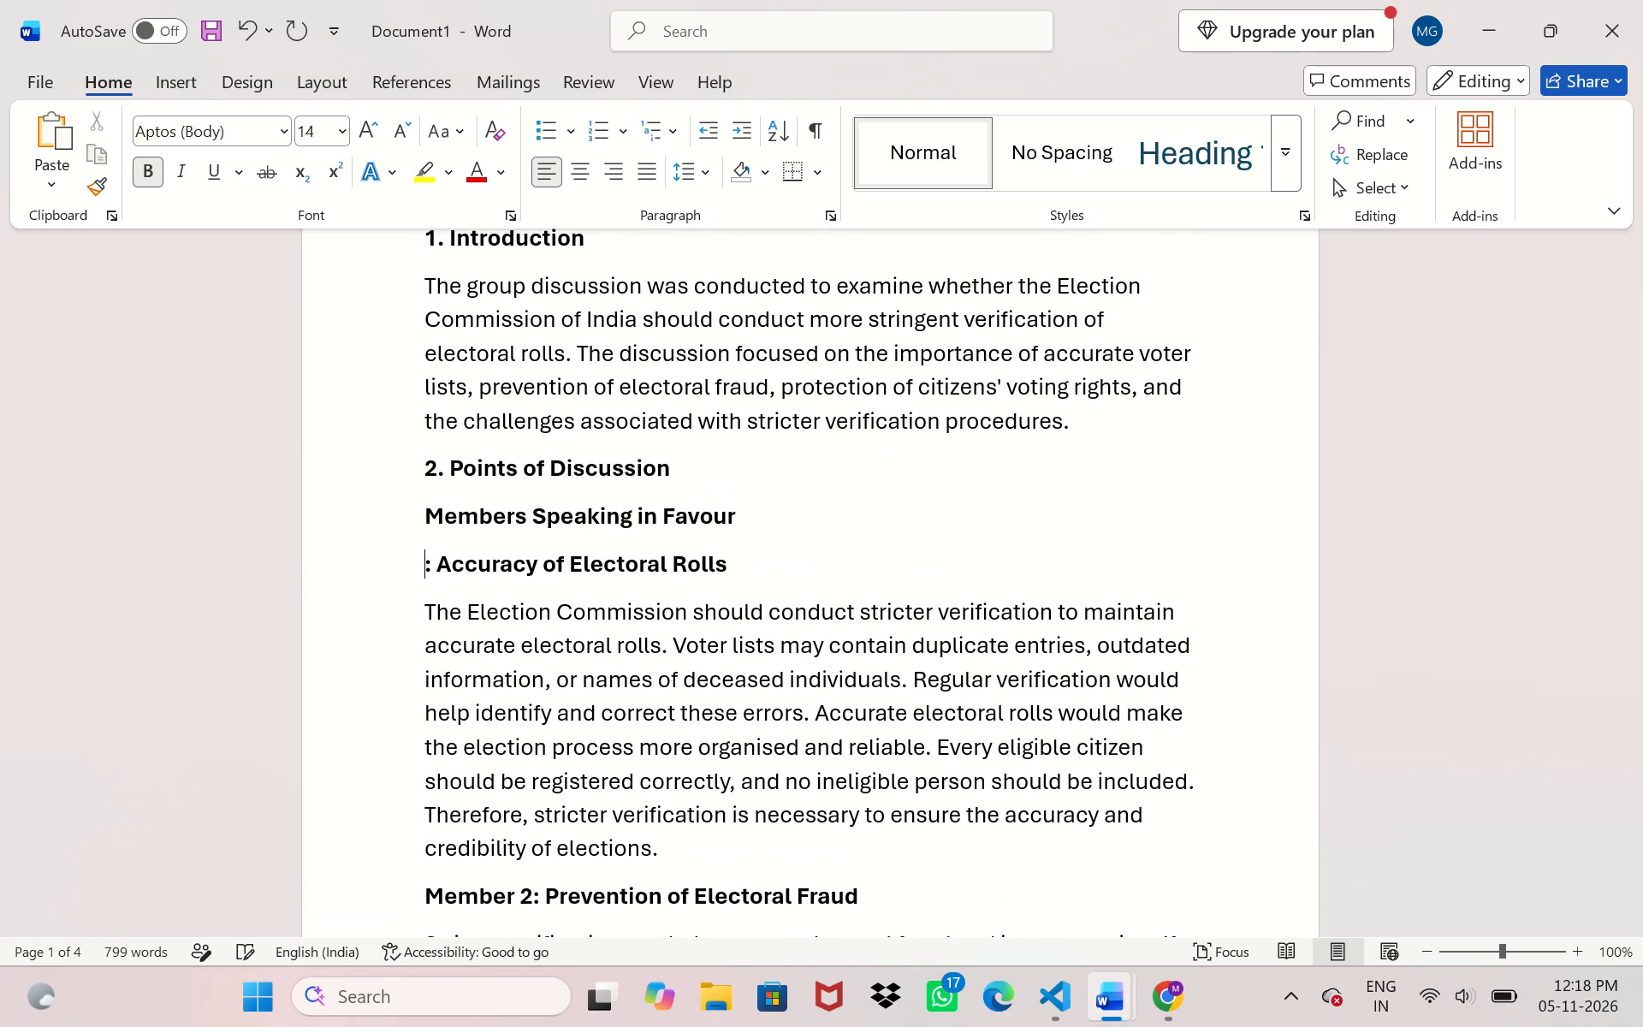
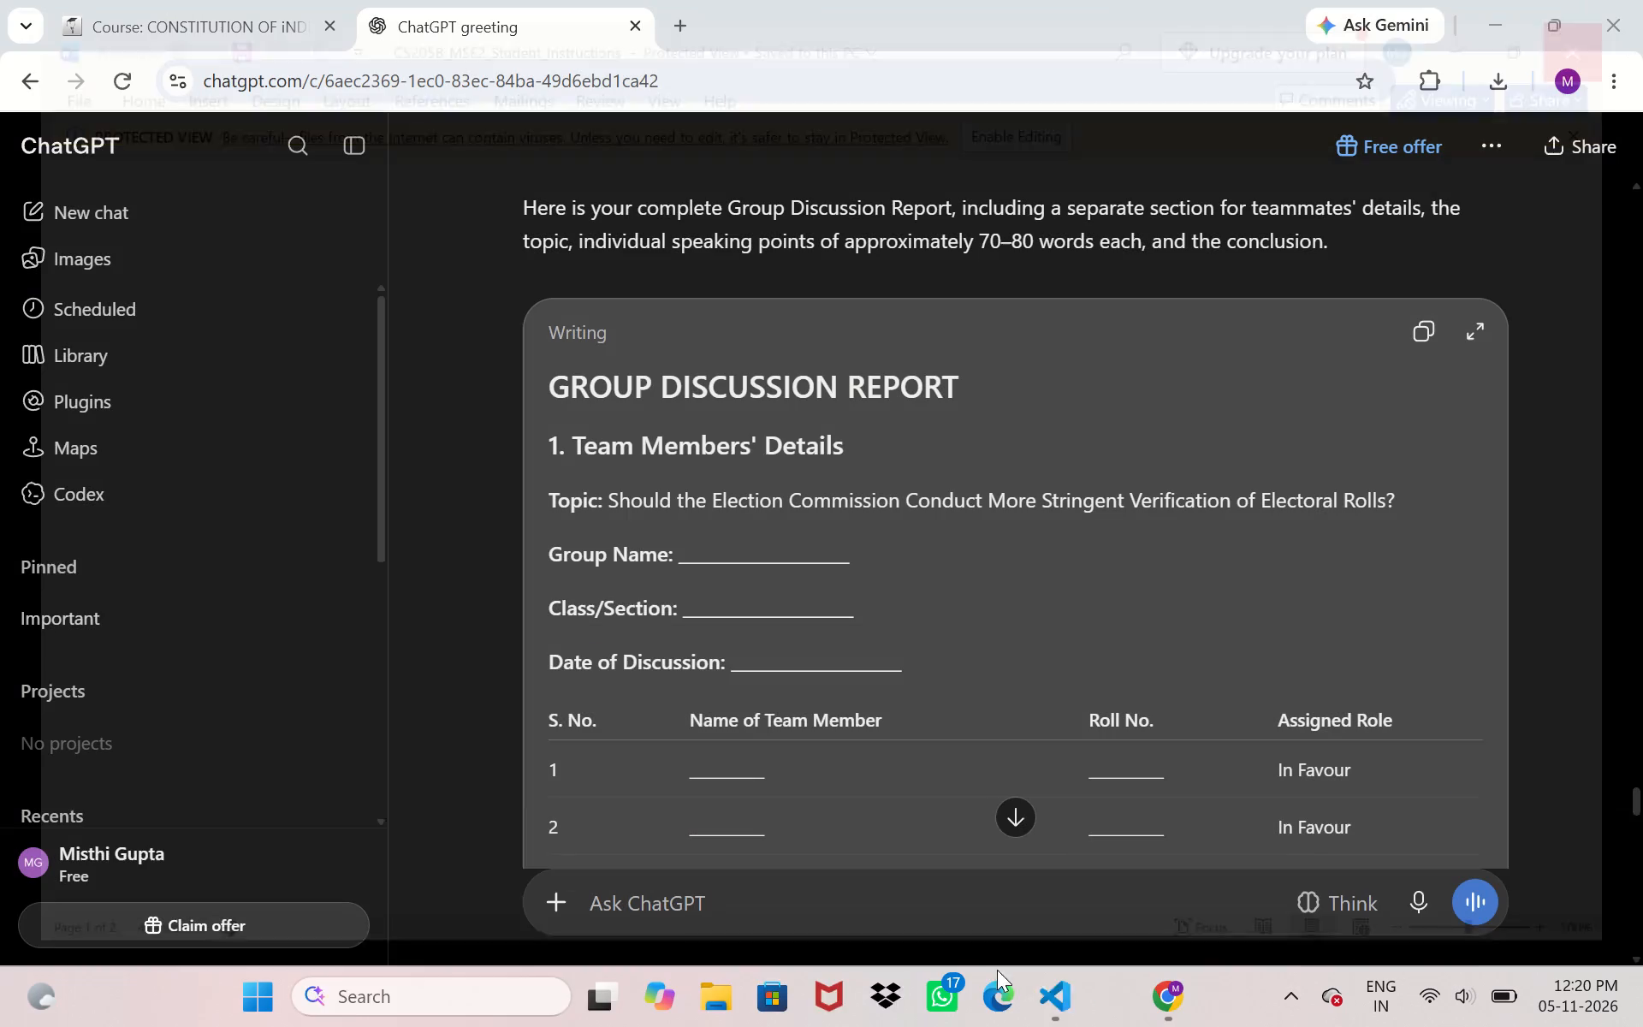
Switch to Word and paste the full group discussion report copied from ChatGPT into a new blank document.
click(523, 1000)
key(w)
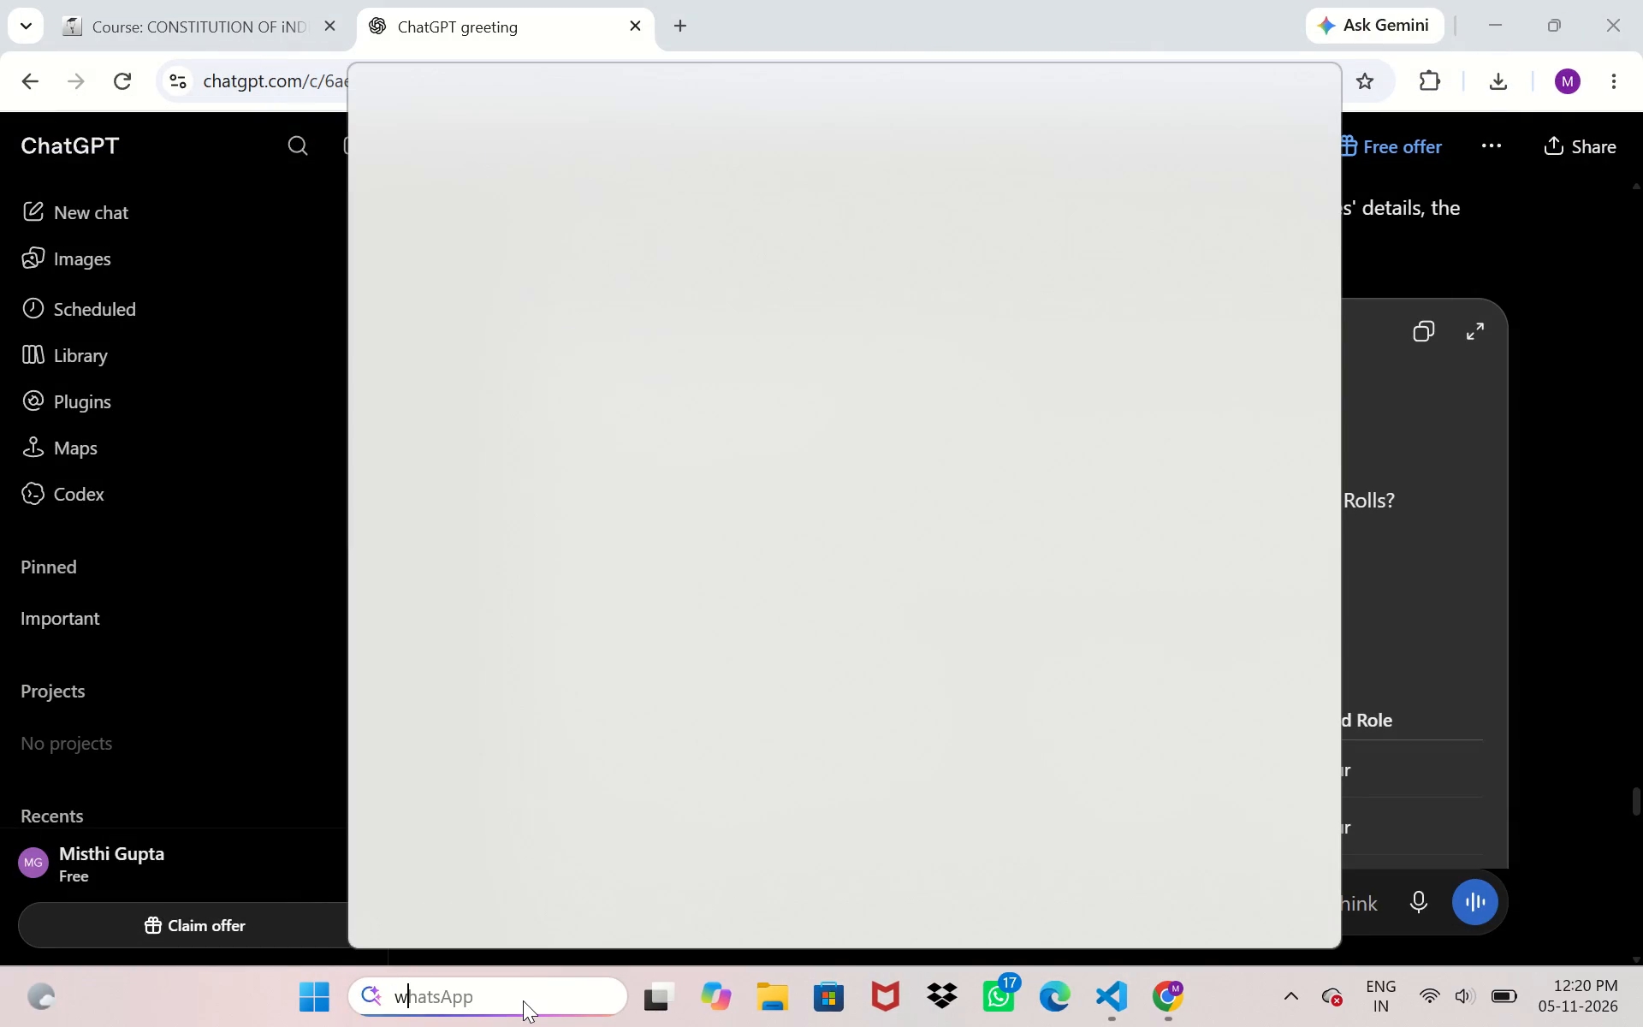
click(559, 383)
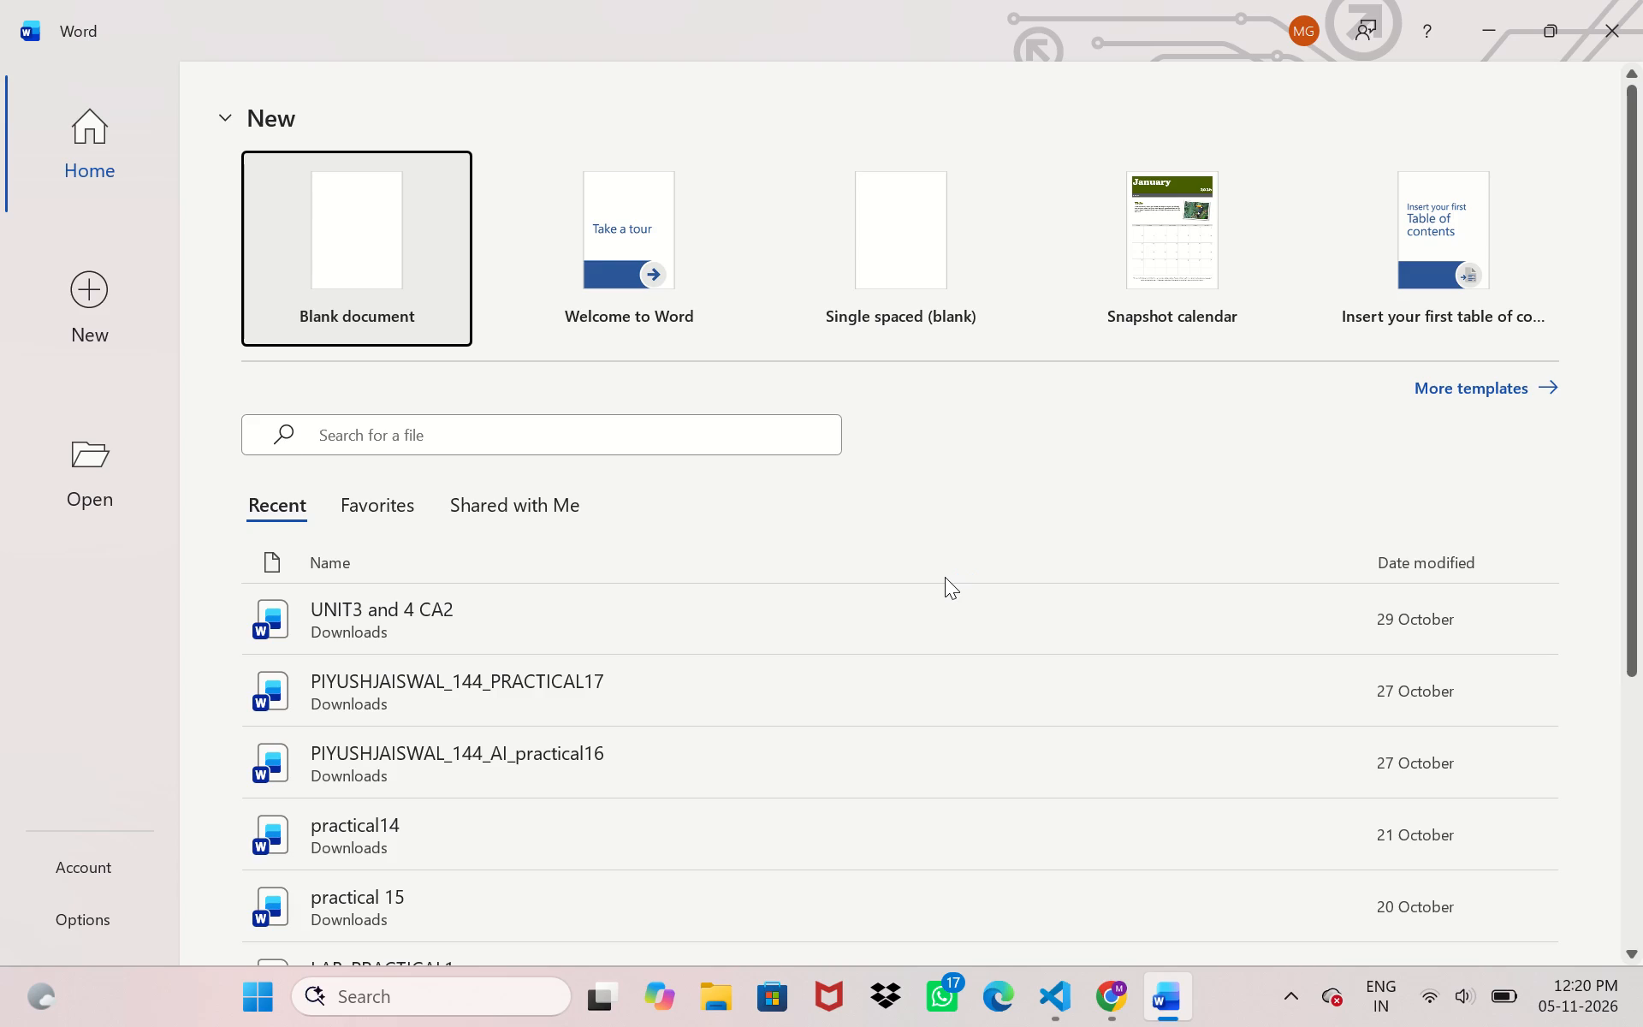
click(421, 288)
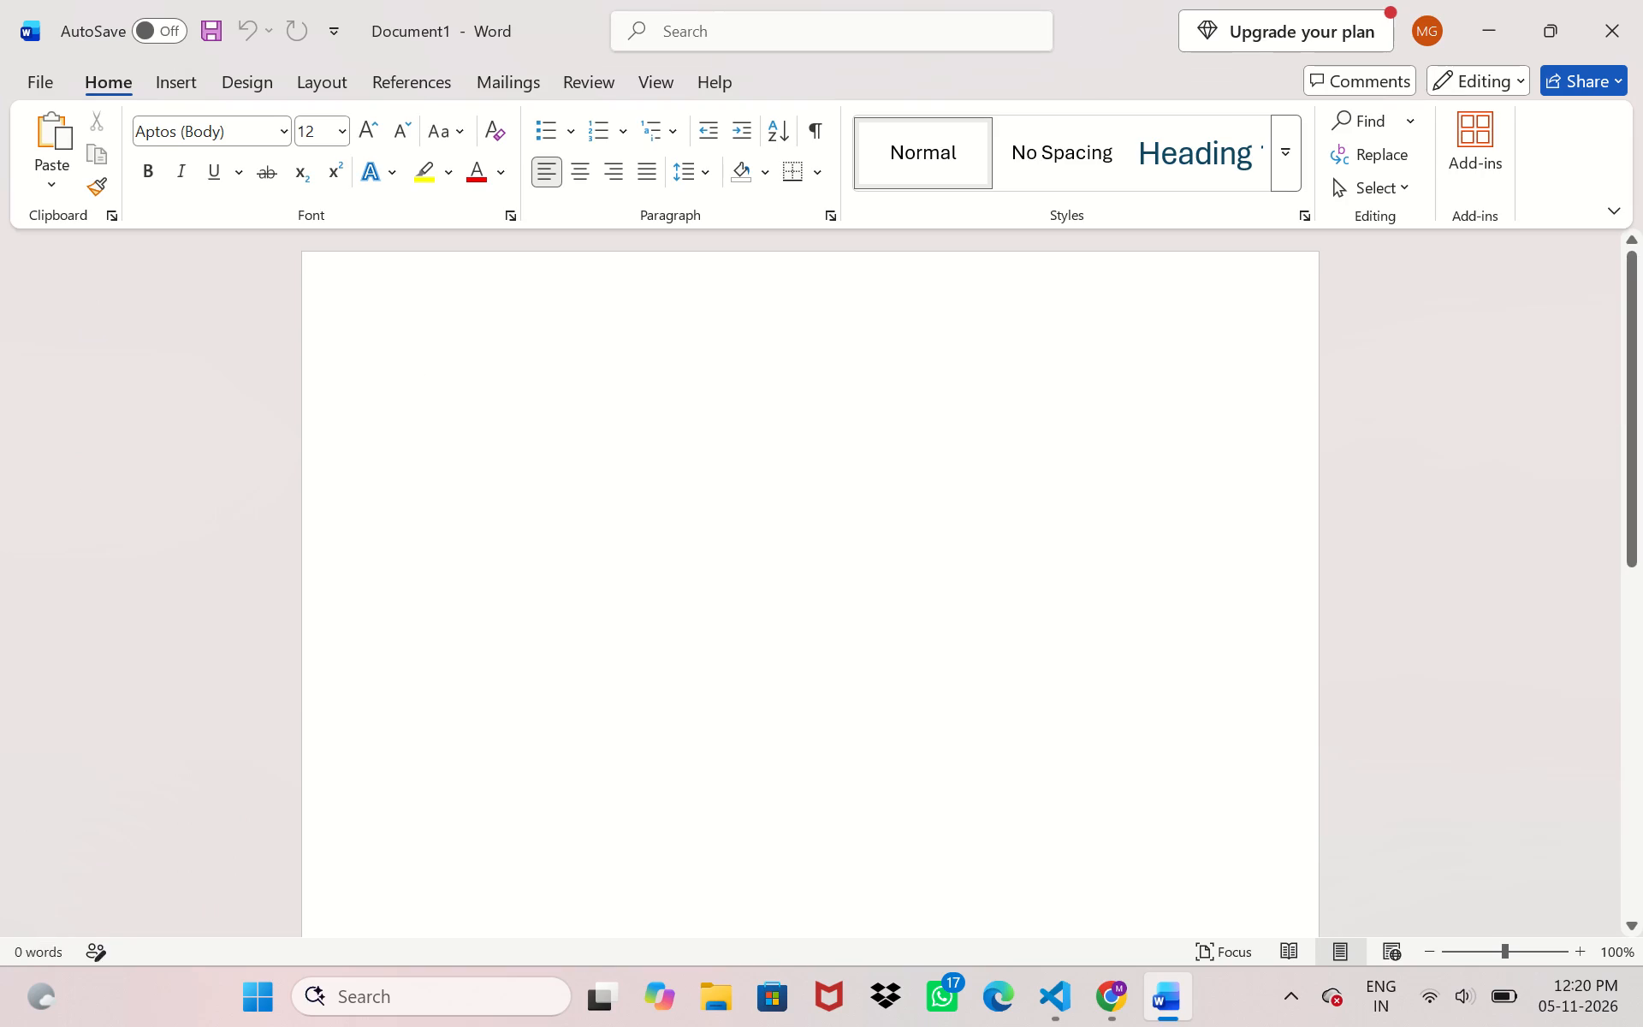
key(ctrl+v)
scroll(523, 467, up, 6)
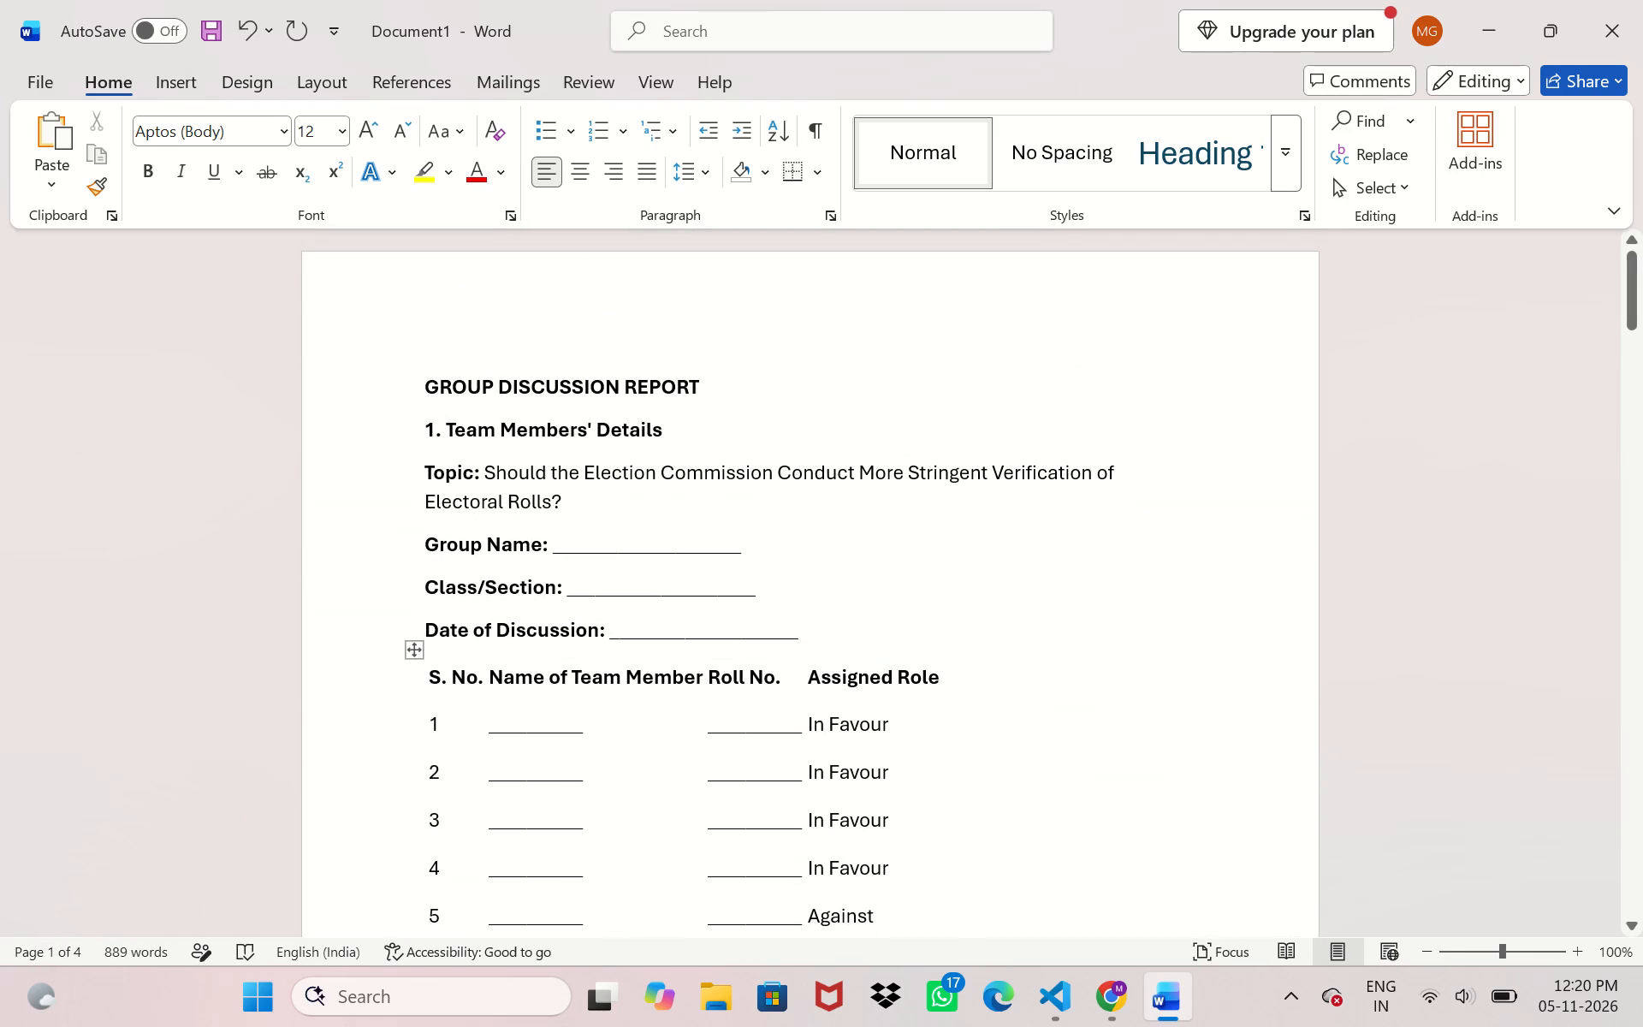
Change the "Group Name" label in the team members' details to "Group No. :".
click(538, 543)
key(BackSpace)
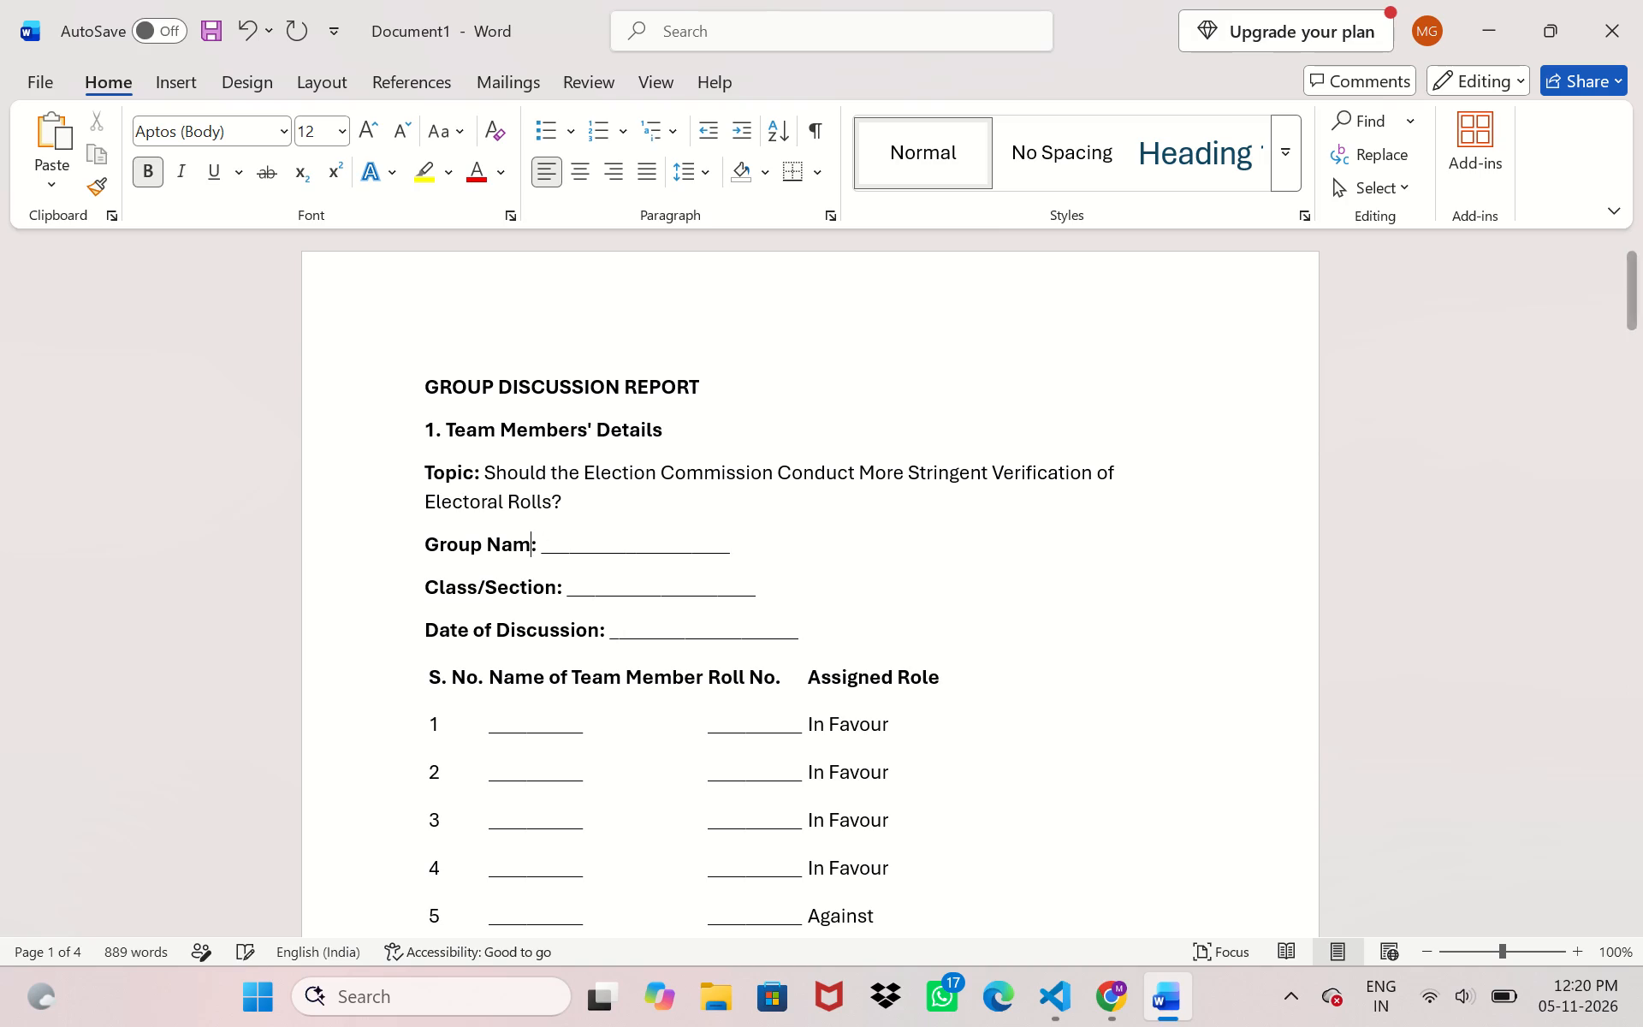
key(BackSpace)
key(BackSpace)
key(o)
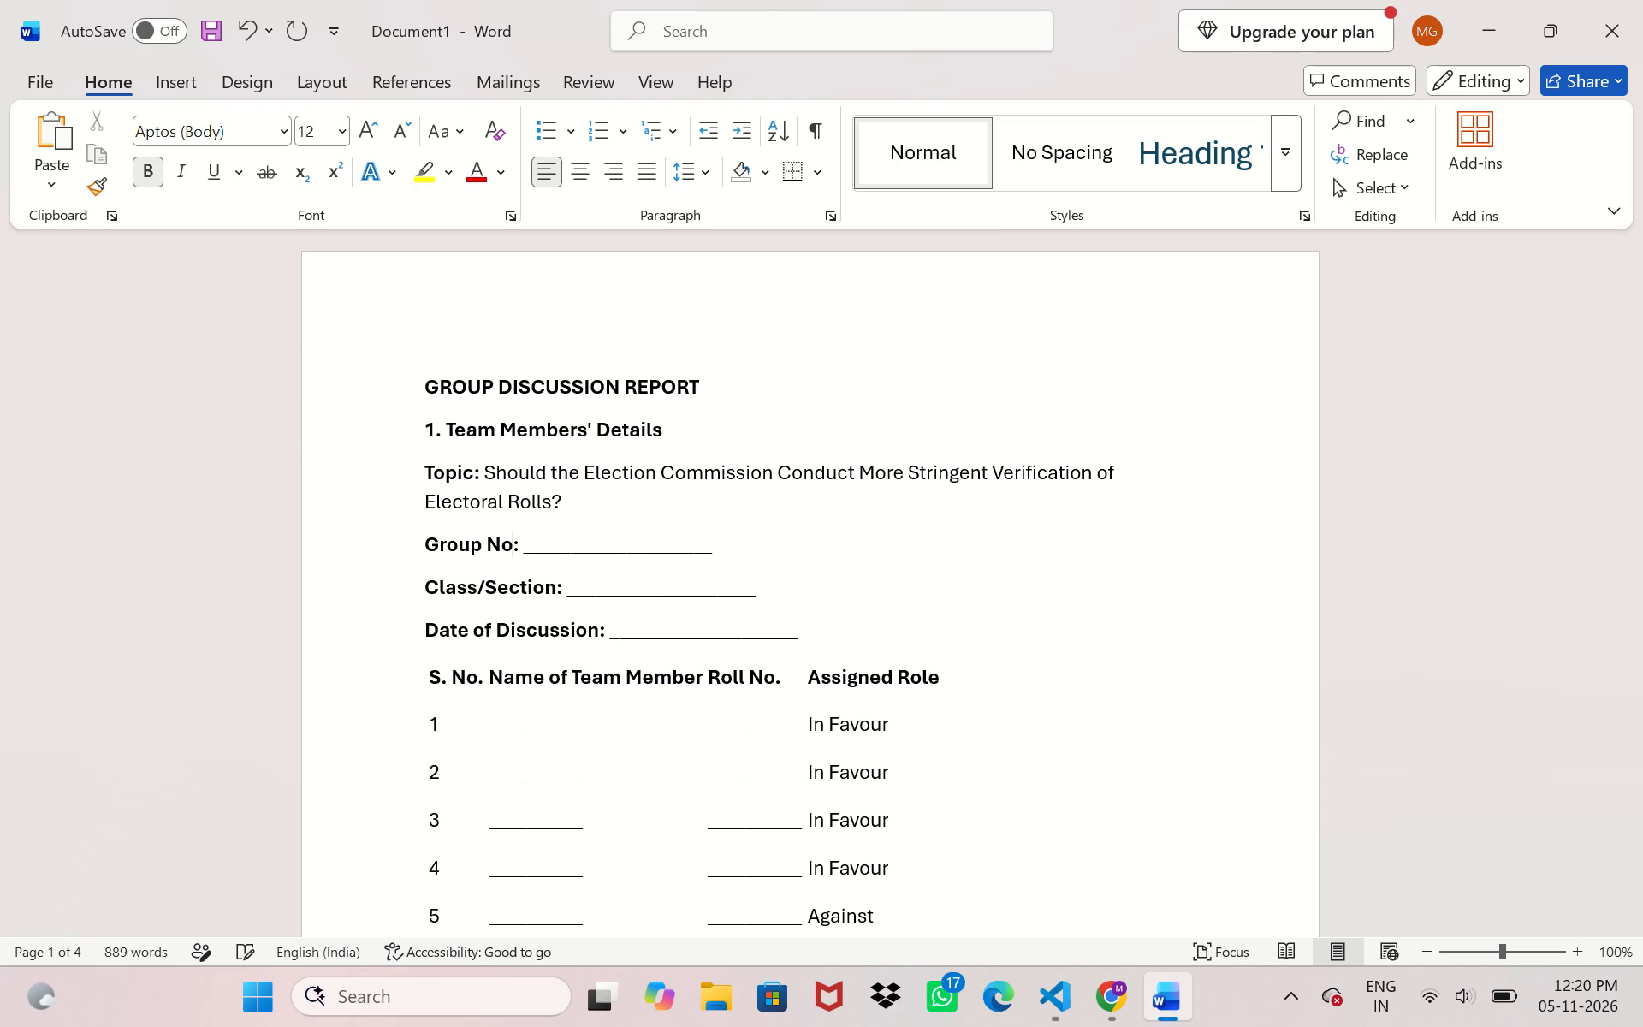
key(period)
click(648, 543)
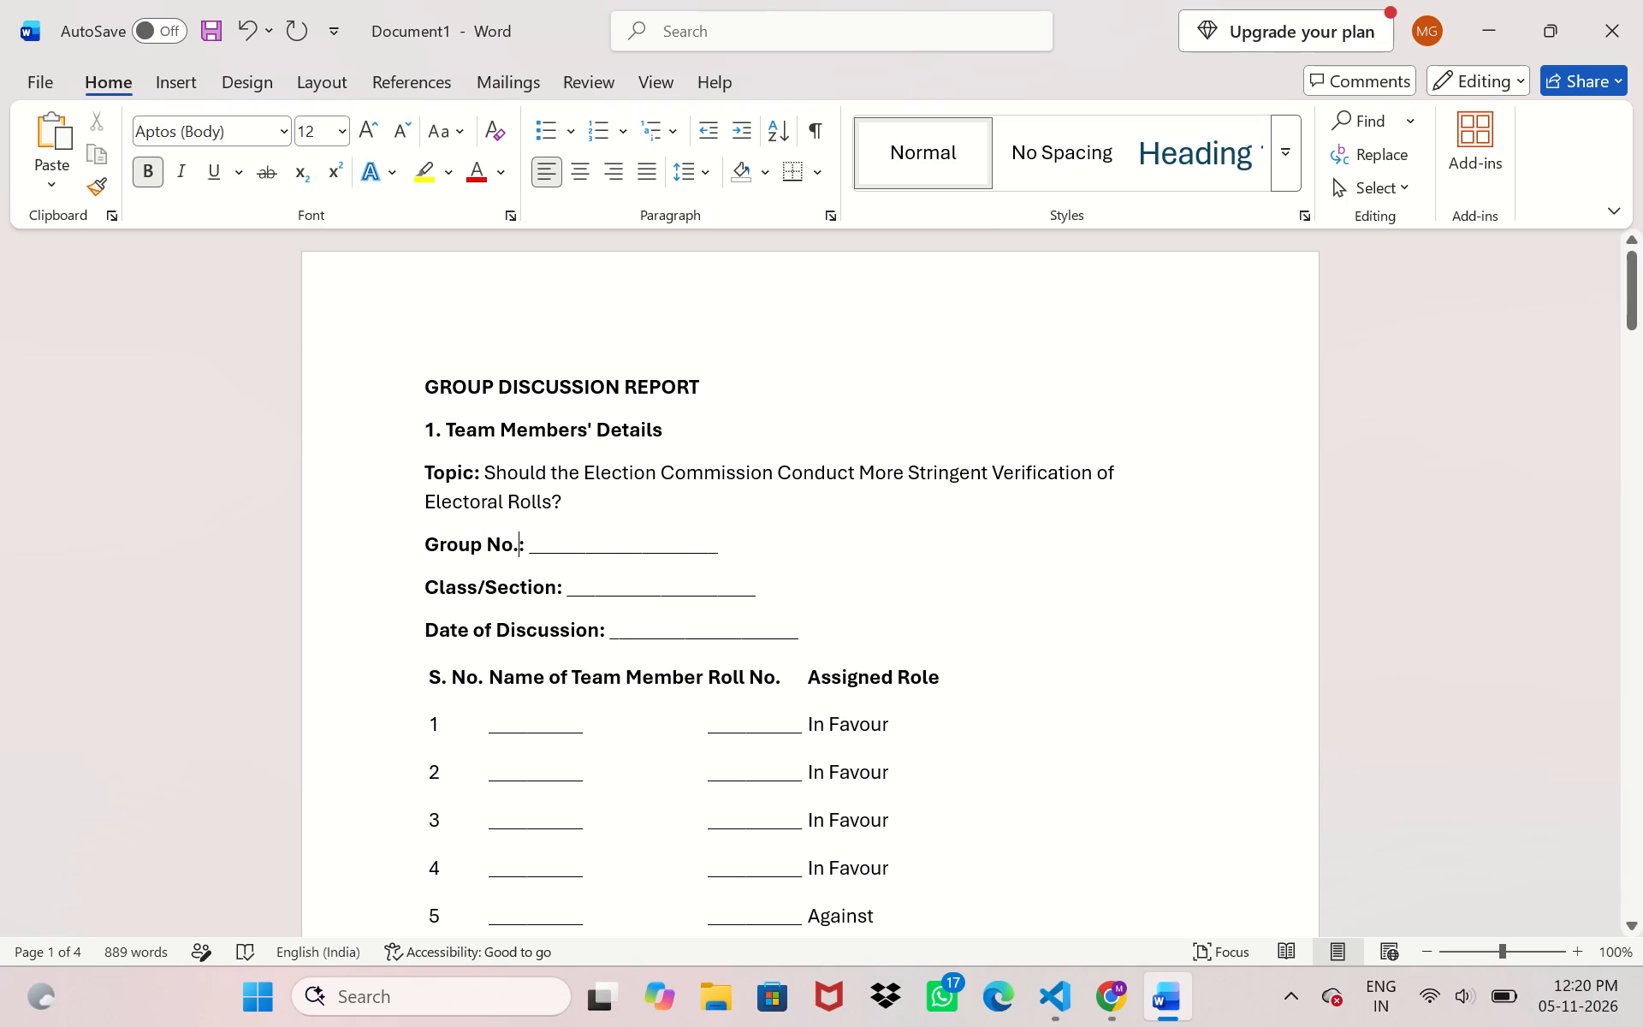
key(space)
click(519, 551)
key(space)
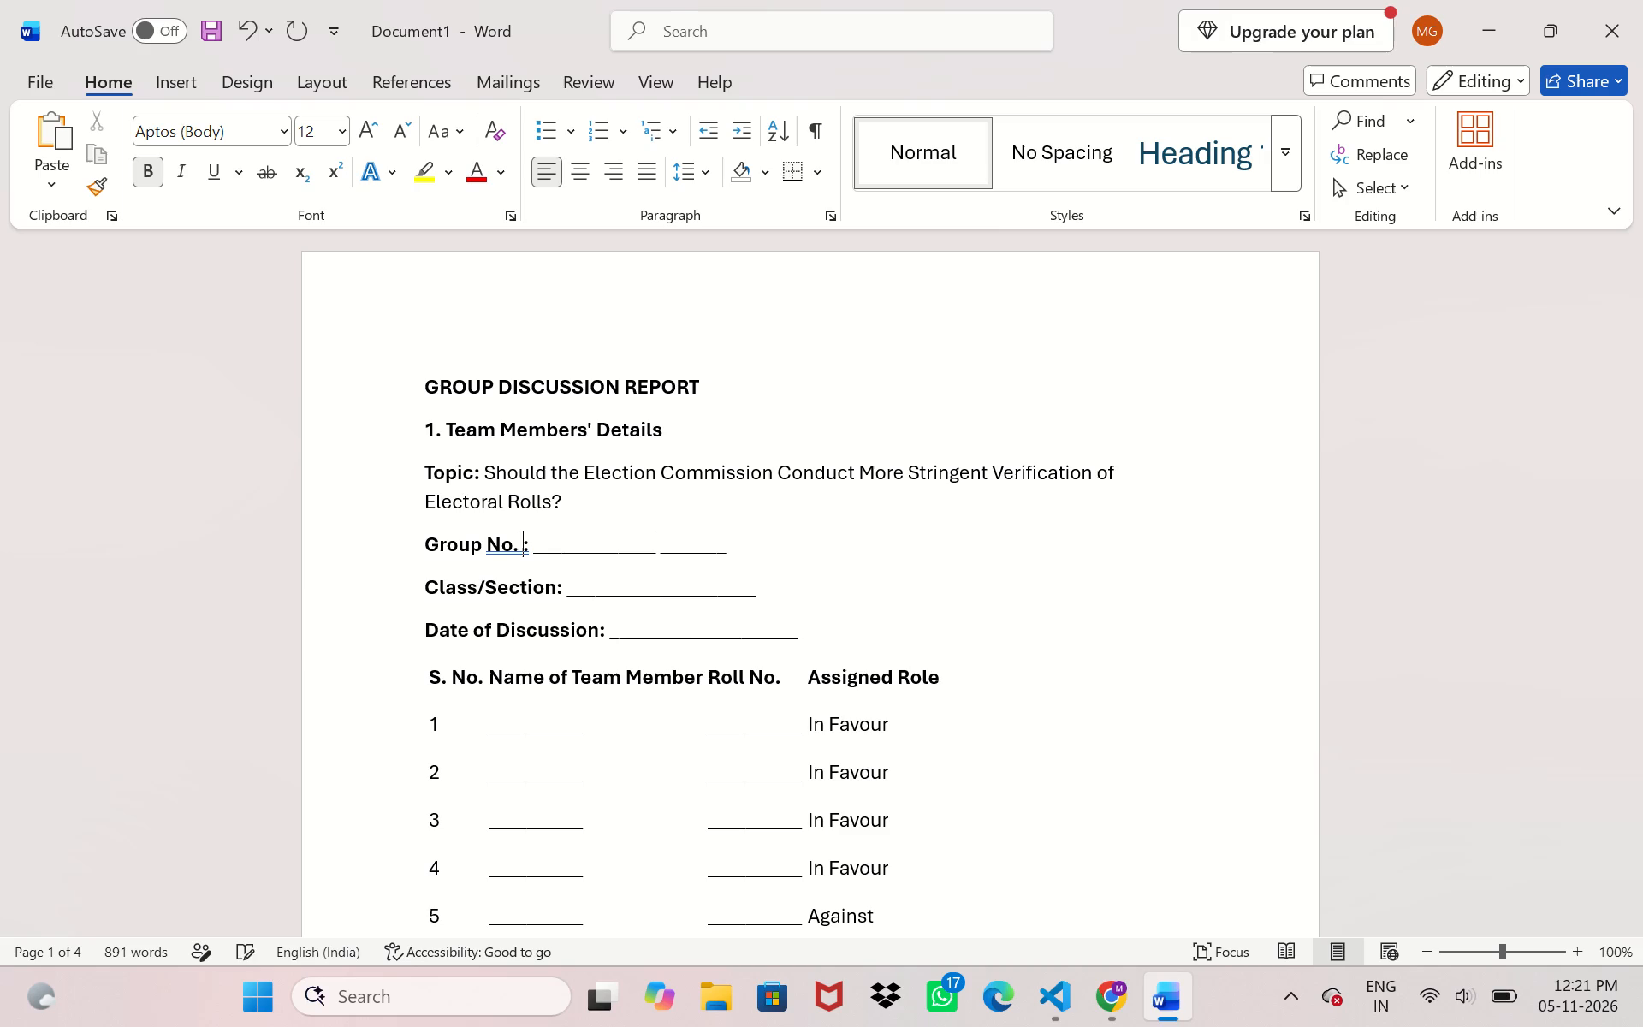
Replace the blank line in the Group No. field with 9.
click(748, 551)
key(BackSpace)
key(BackSpace)
key(BackSpace)
key(BackSpace)
key(BackSpace)
key(BackSpace)
key(BackSpace)
key(BackSpace)
key(BackSpace)
key(BackSpace)
key(BackSpace)
key(BackSpace)
key(BackSpace)
key(BackSpace)
key(BackSpace)
key(BackSpace)
key(BackSpace)
key(BackSpace)
key(BackSpace)
key(BackSpace)
key(BackSpace)
key(BackSpace)
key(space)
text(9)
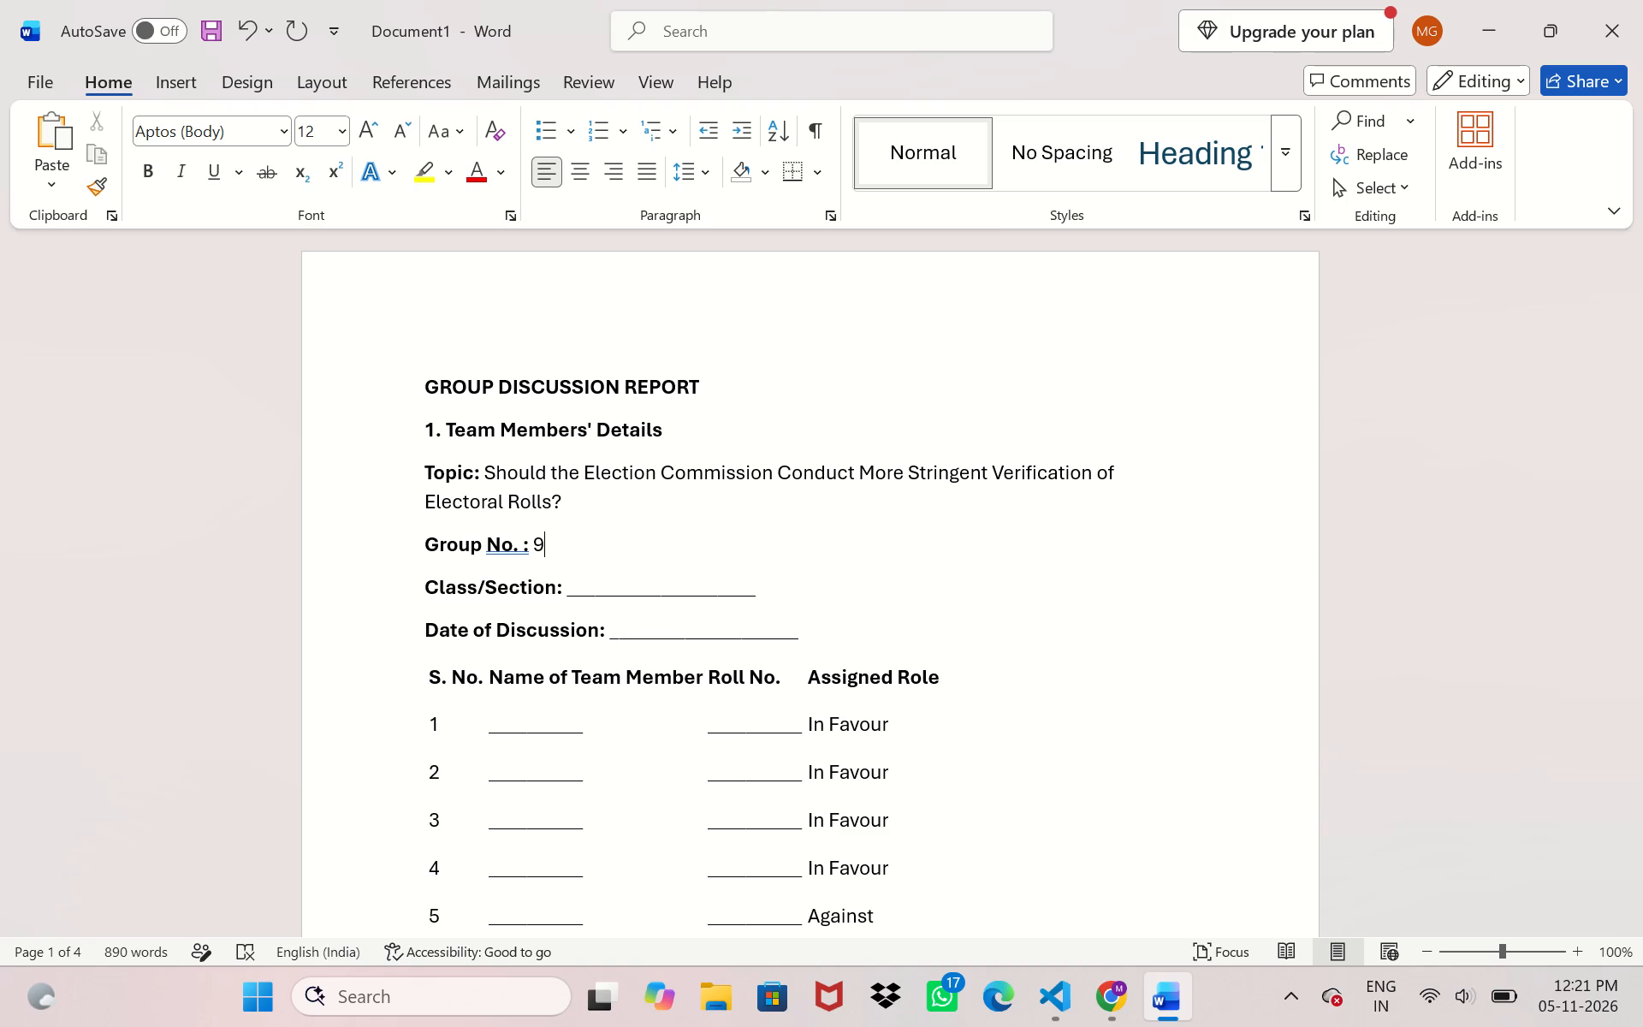
Replace the blank line in the Class/Section field with "CSIT B".
click(786, 594)
key(BackSpace)
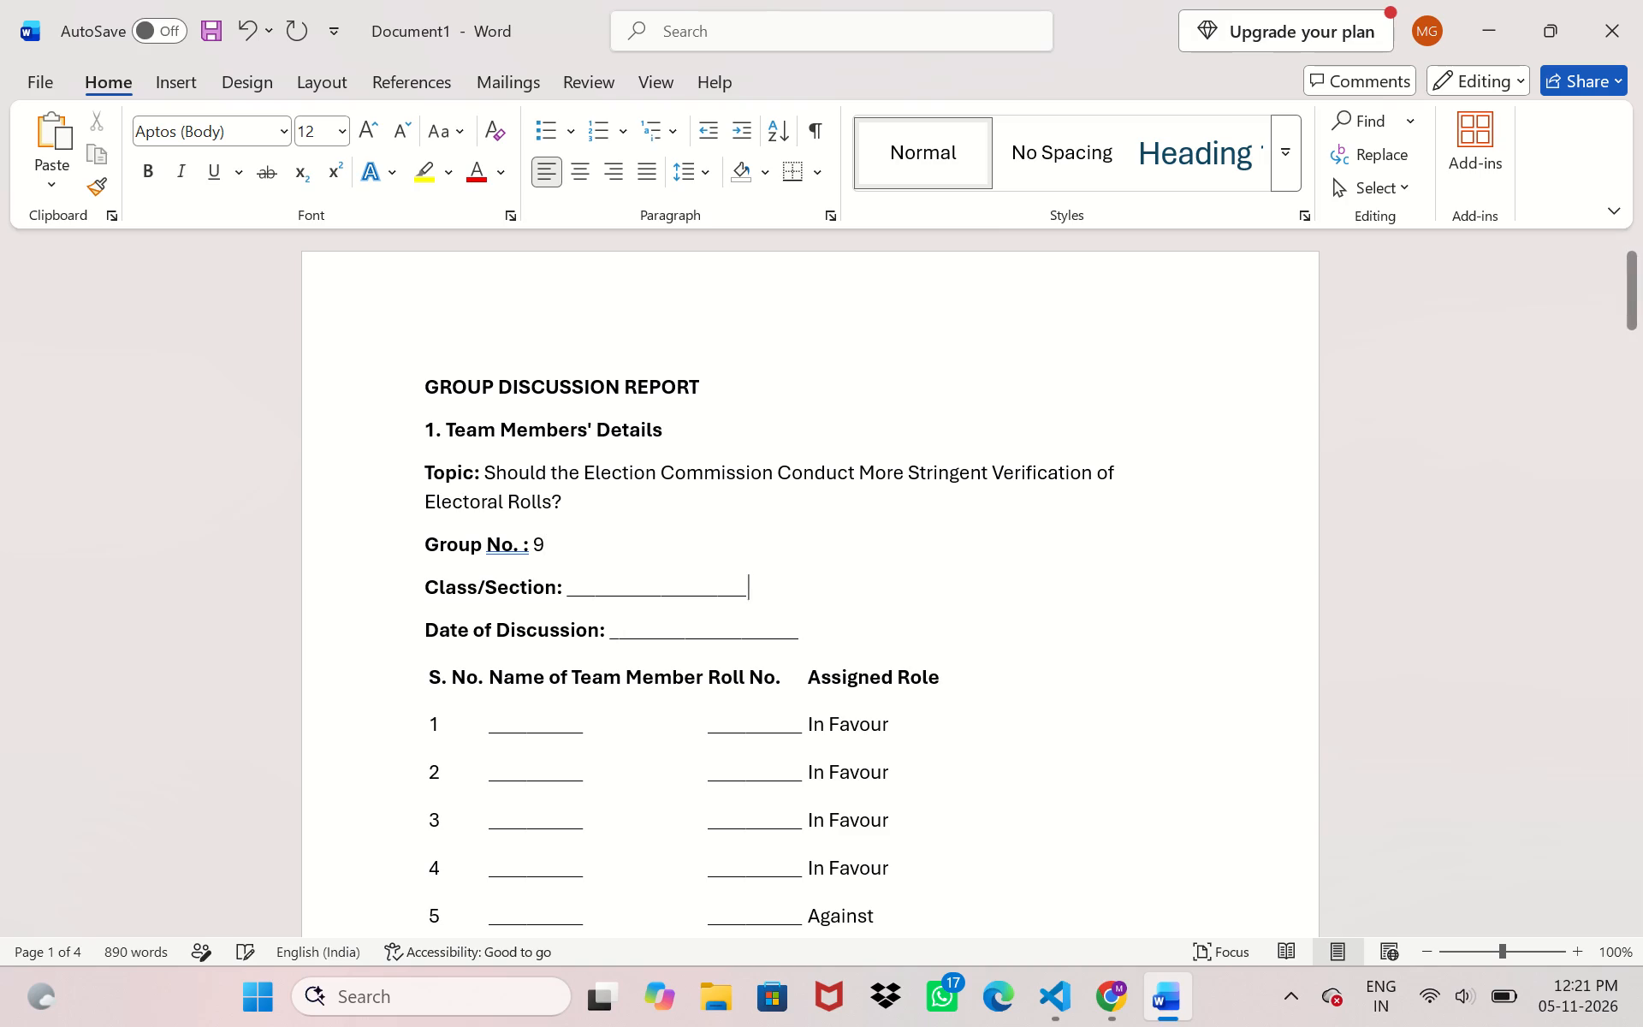
key(BackSpace)
key(BackSpace)
key(BackSpace)
key(BackSpace)
key(BackSpace)
key(BackSpace)
key(BackSpace)
key(BackSpace)
key(BackSpace)
key(BackSpace)
key(BackSpace)
key(BackSpace)
key(BackSpace)
key(BackSpace)
key(BackSpace)
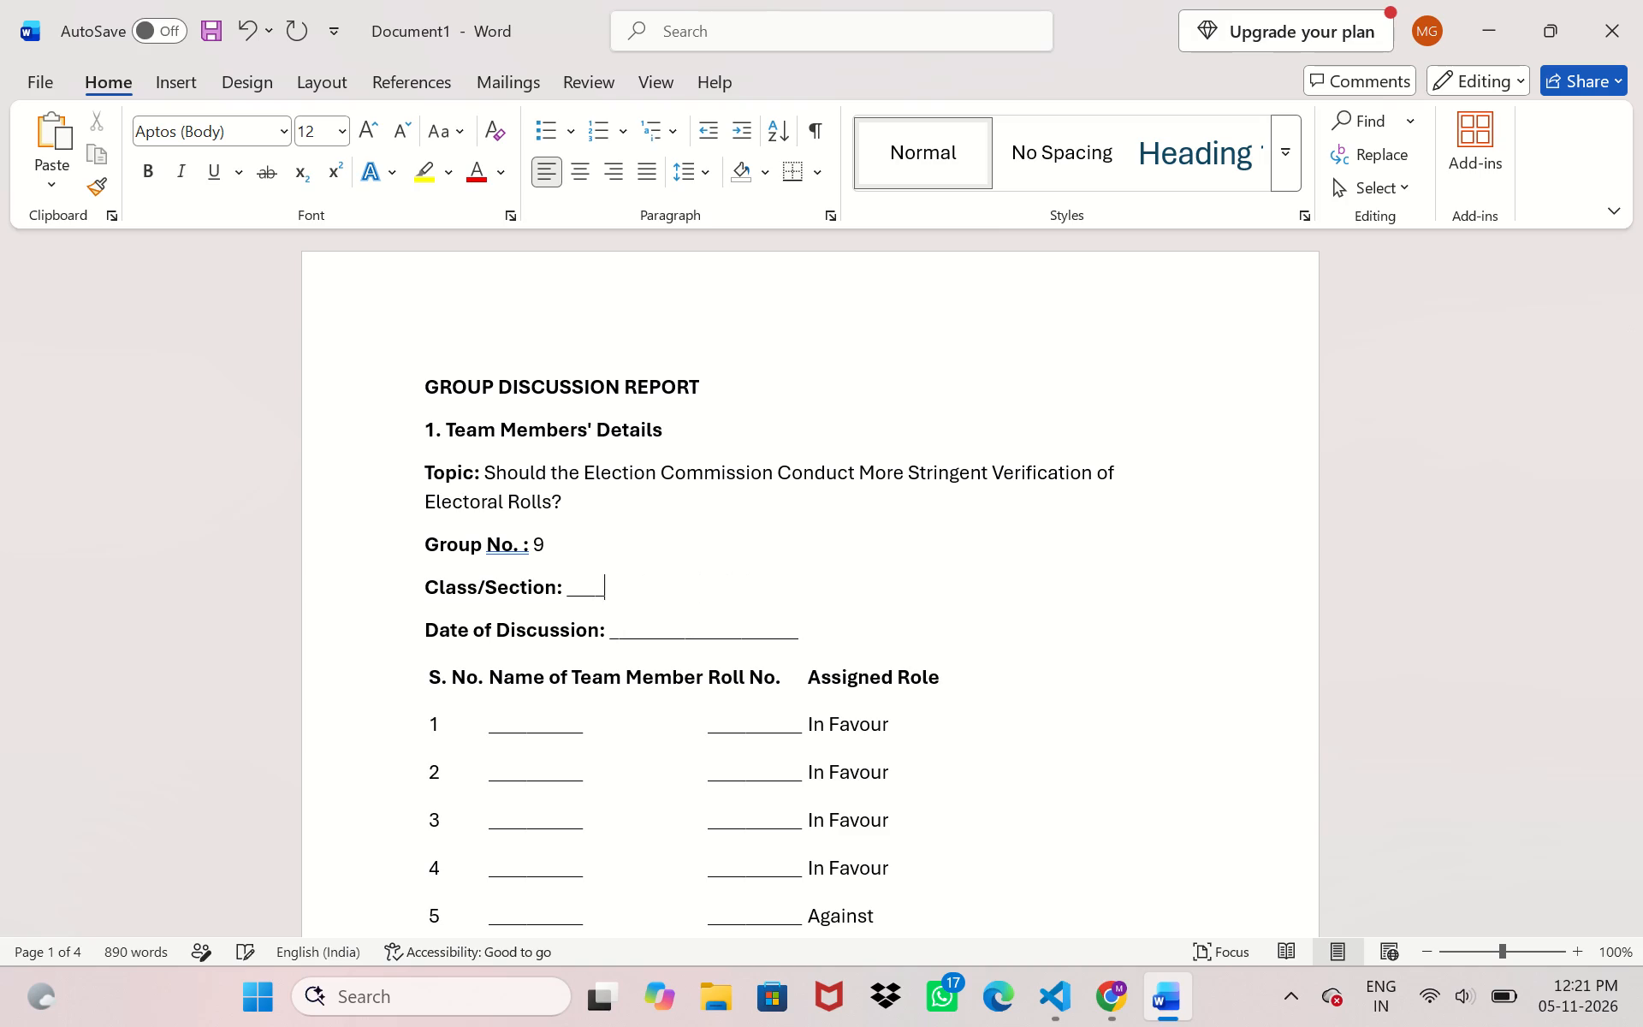
key(BackSpace)
key(BackSpace)
key(BackSpace)
key(BackSpace)
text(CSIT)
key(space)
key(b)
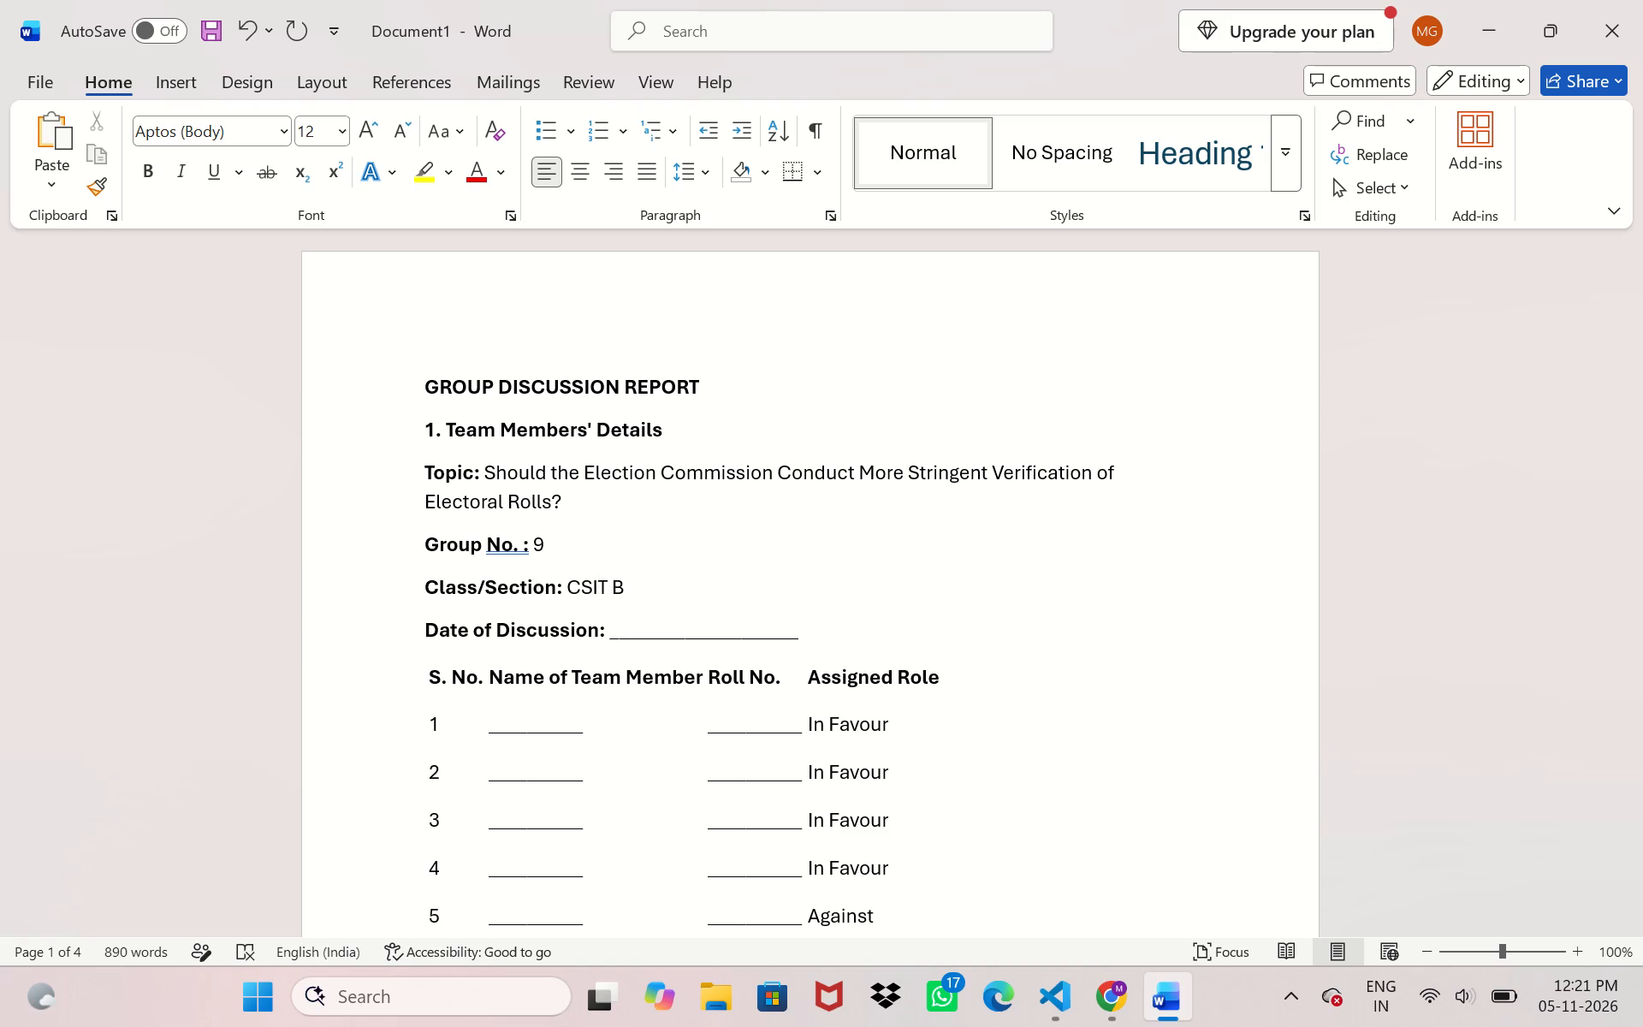
Replace the blank line in the Date of Discussion field with "5 NOVEMBER 2026".
click(816, 642)
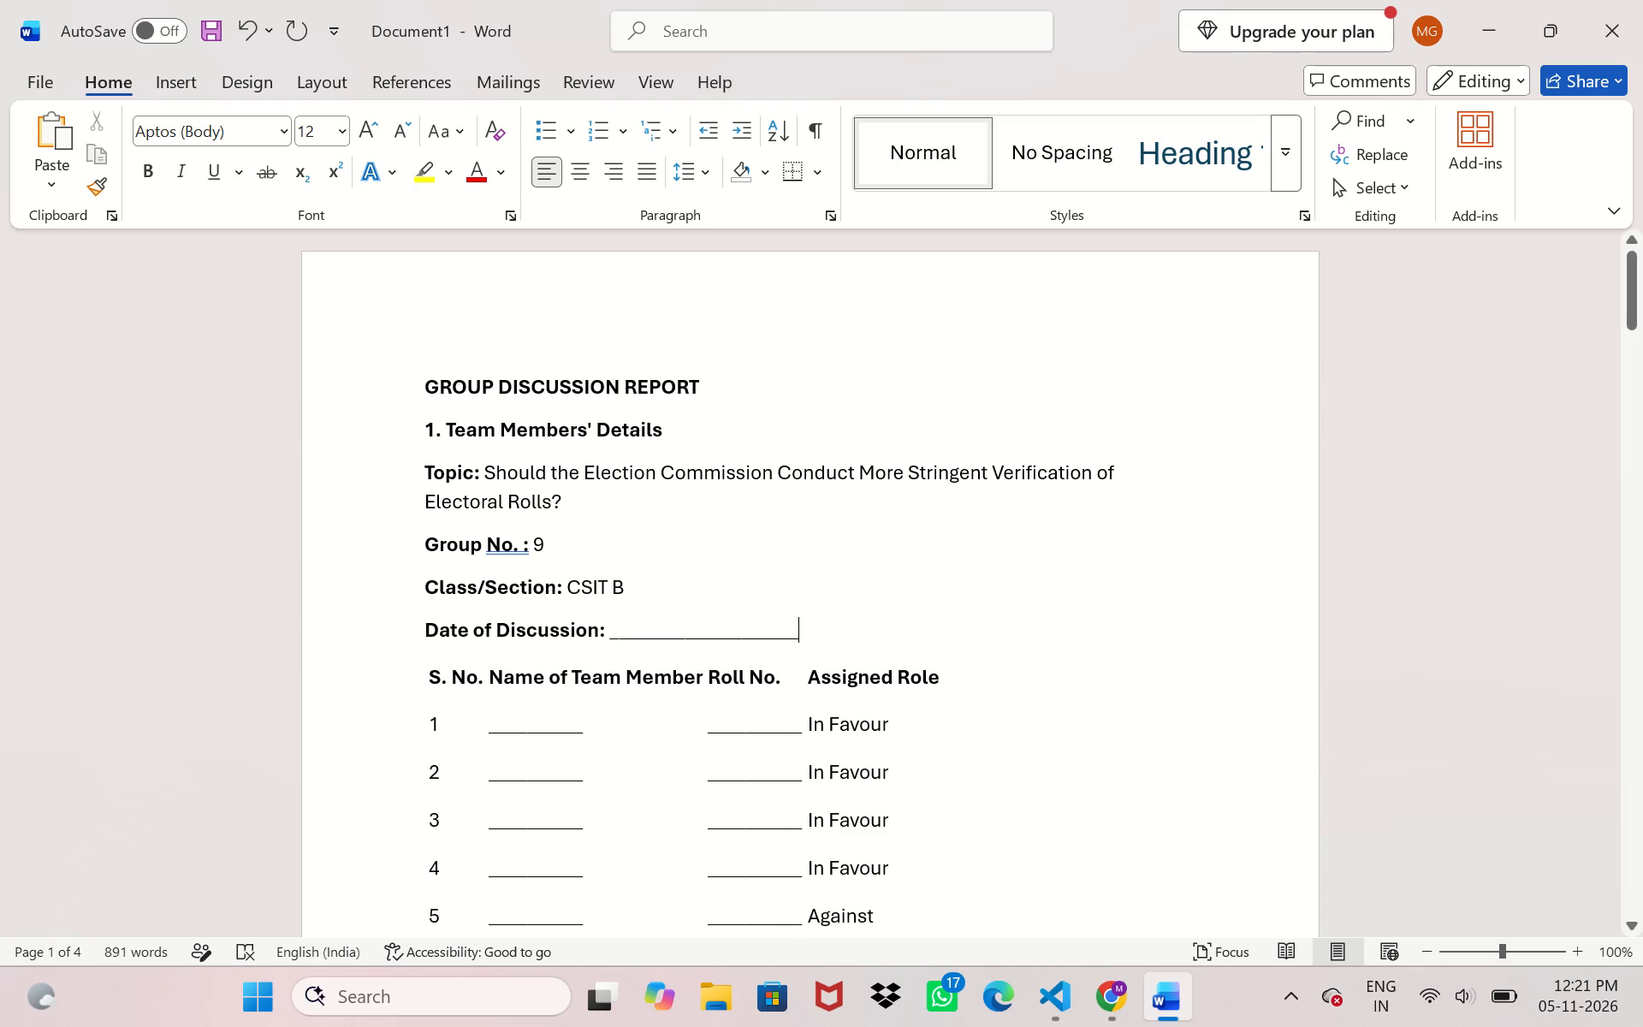
key(BackSpace)
key(BackSpace)
key(BackSpace)
key(BackSpace)
key(BackSpace)
key(BackSpace)
key(BackSpace)
key(BackSpace)
key(BackSpace)
key(BackSpace)
key(BackSpace)
key(BackSpace)
key(BackSpace)
key(BackSpace)
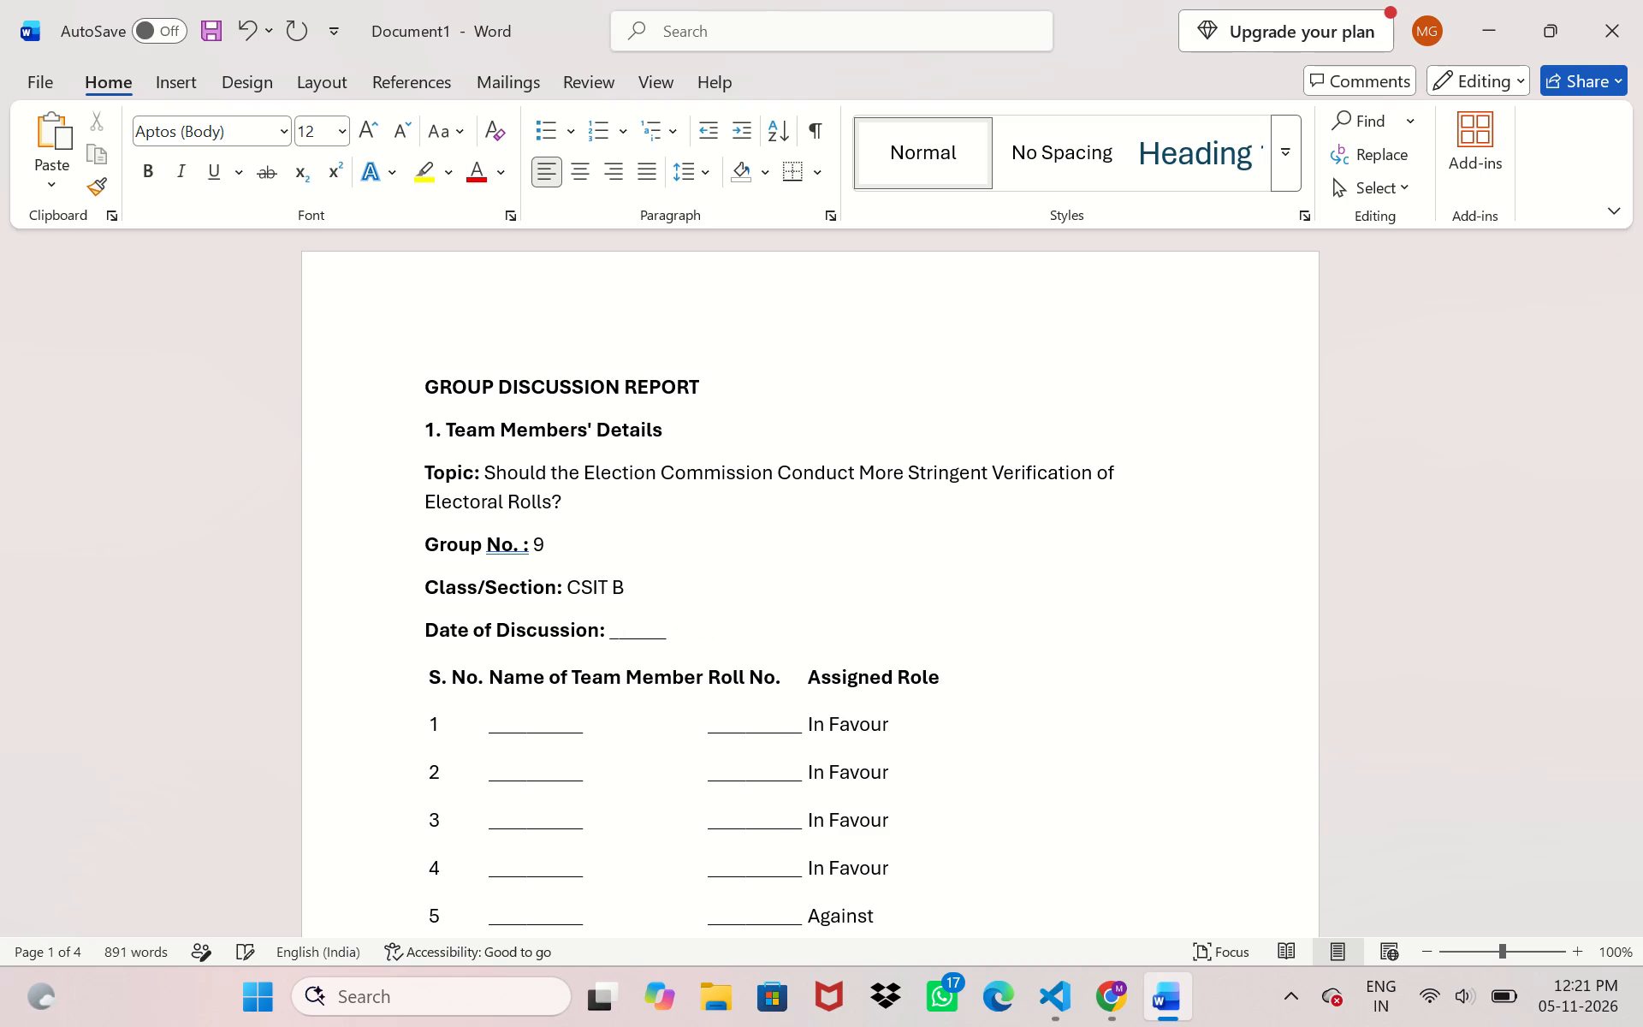
key(BackSpace)
key(BackSpace)
key(BackSpace)
key(BackSpace)
key(BackSpace)
key(BackSpace)
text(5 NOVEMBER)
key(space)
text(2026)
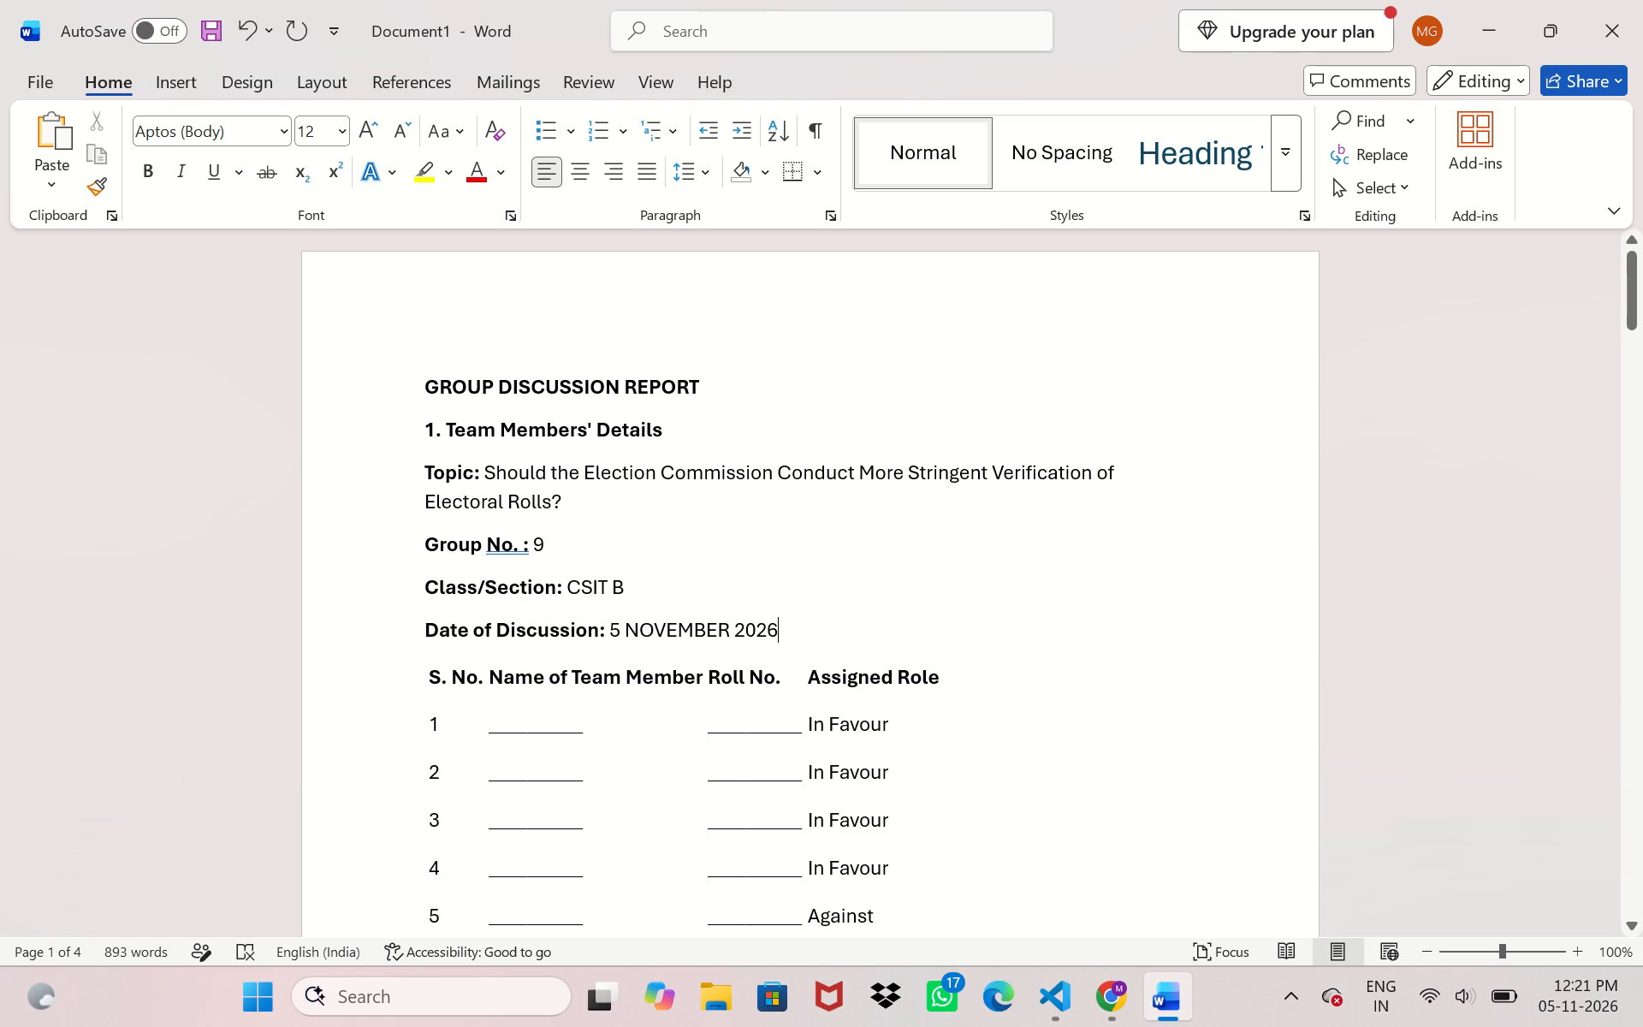
Clear the blank line from the name cell of row 1 in the team members table.
scroll(477, 438, down, 1)
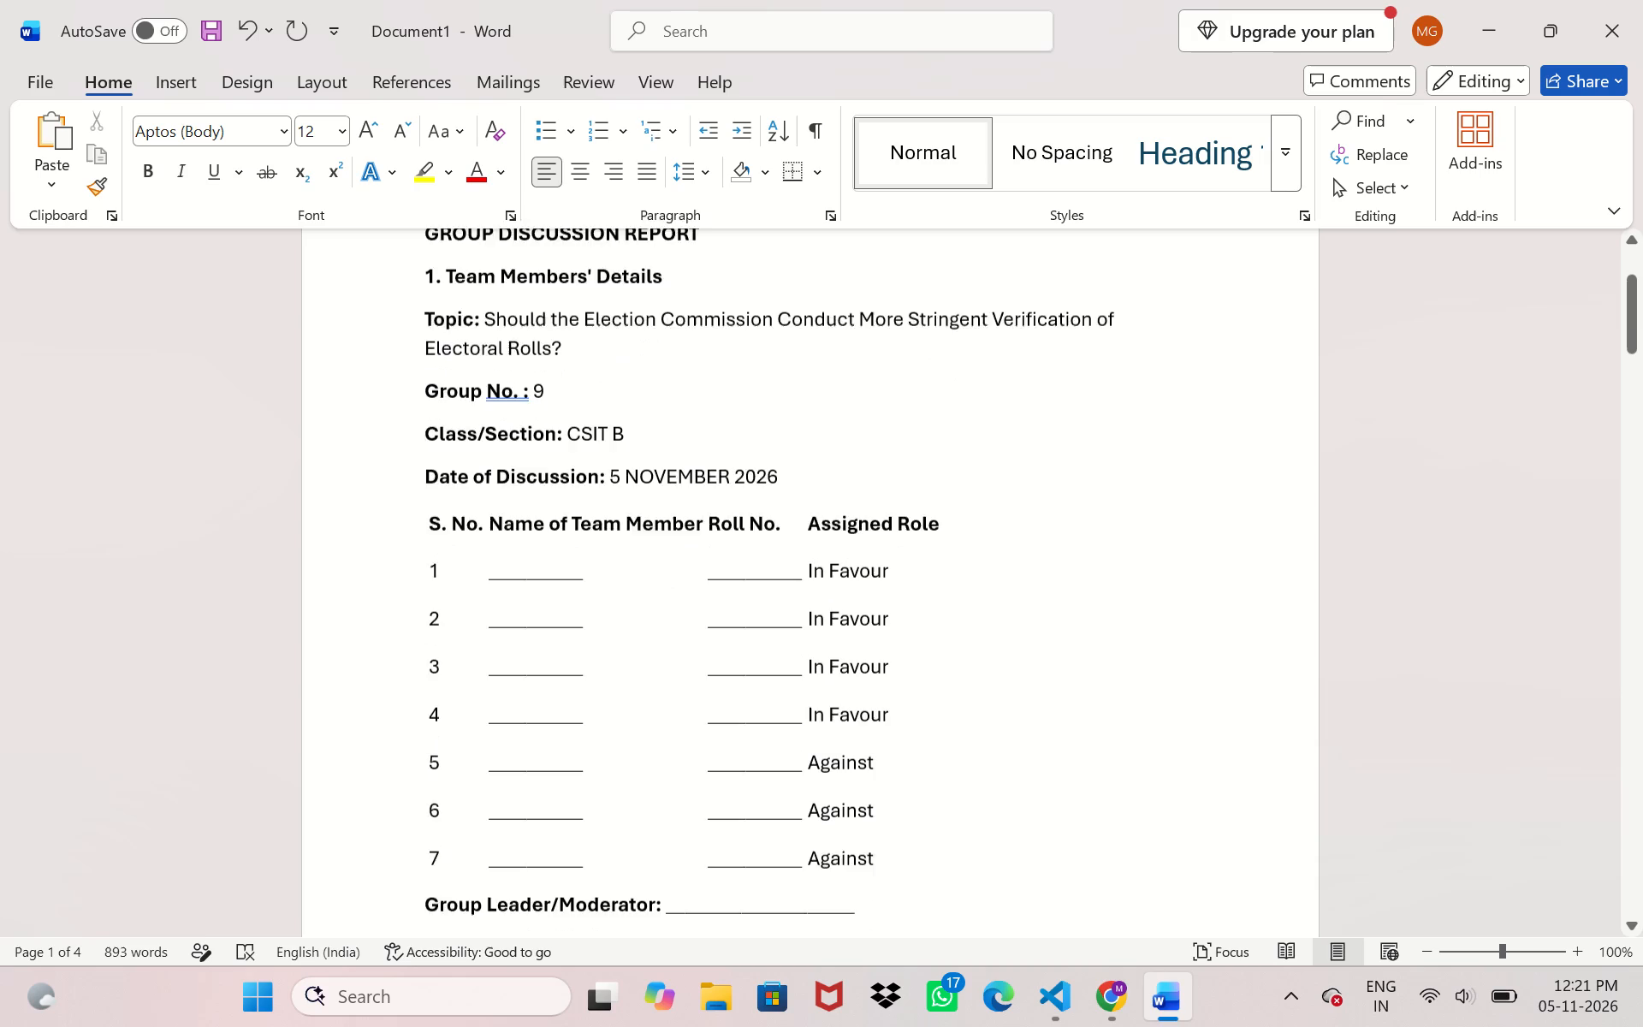
scroll(477, 438, down, 1)
click(579, 510)
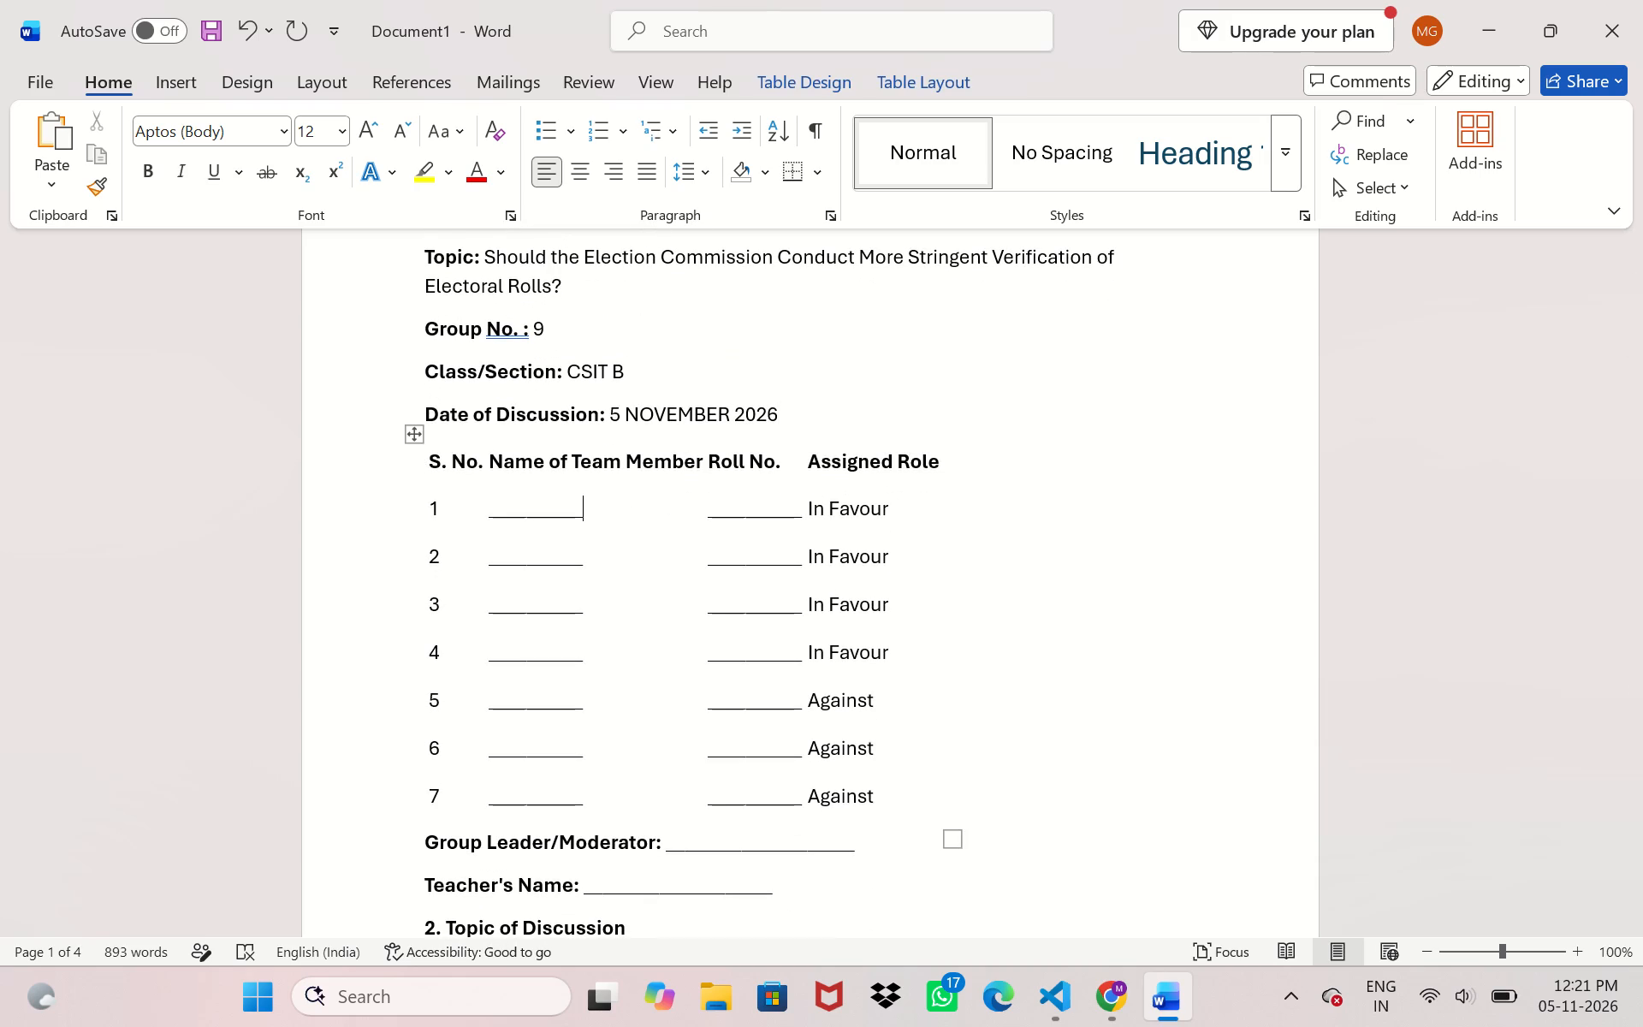
key(BackSpace)
key(BackSpace)
key(BackSpace)
key(BackSpace)
key(BackSpace)
key(BackSpace)
key(BackSpace)
key(BackSpace)
key(BackSpace)
key(BackSpace)
Set the font size of the "GROUP DISCUSSION REPORT" title to 14.
scroll(609, 454, up, 1)
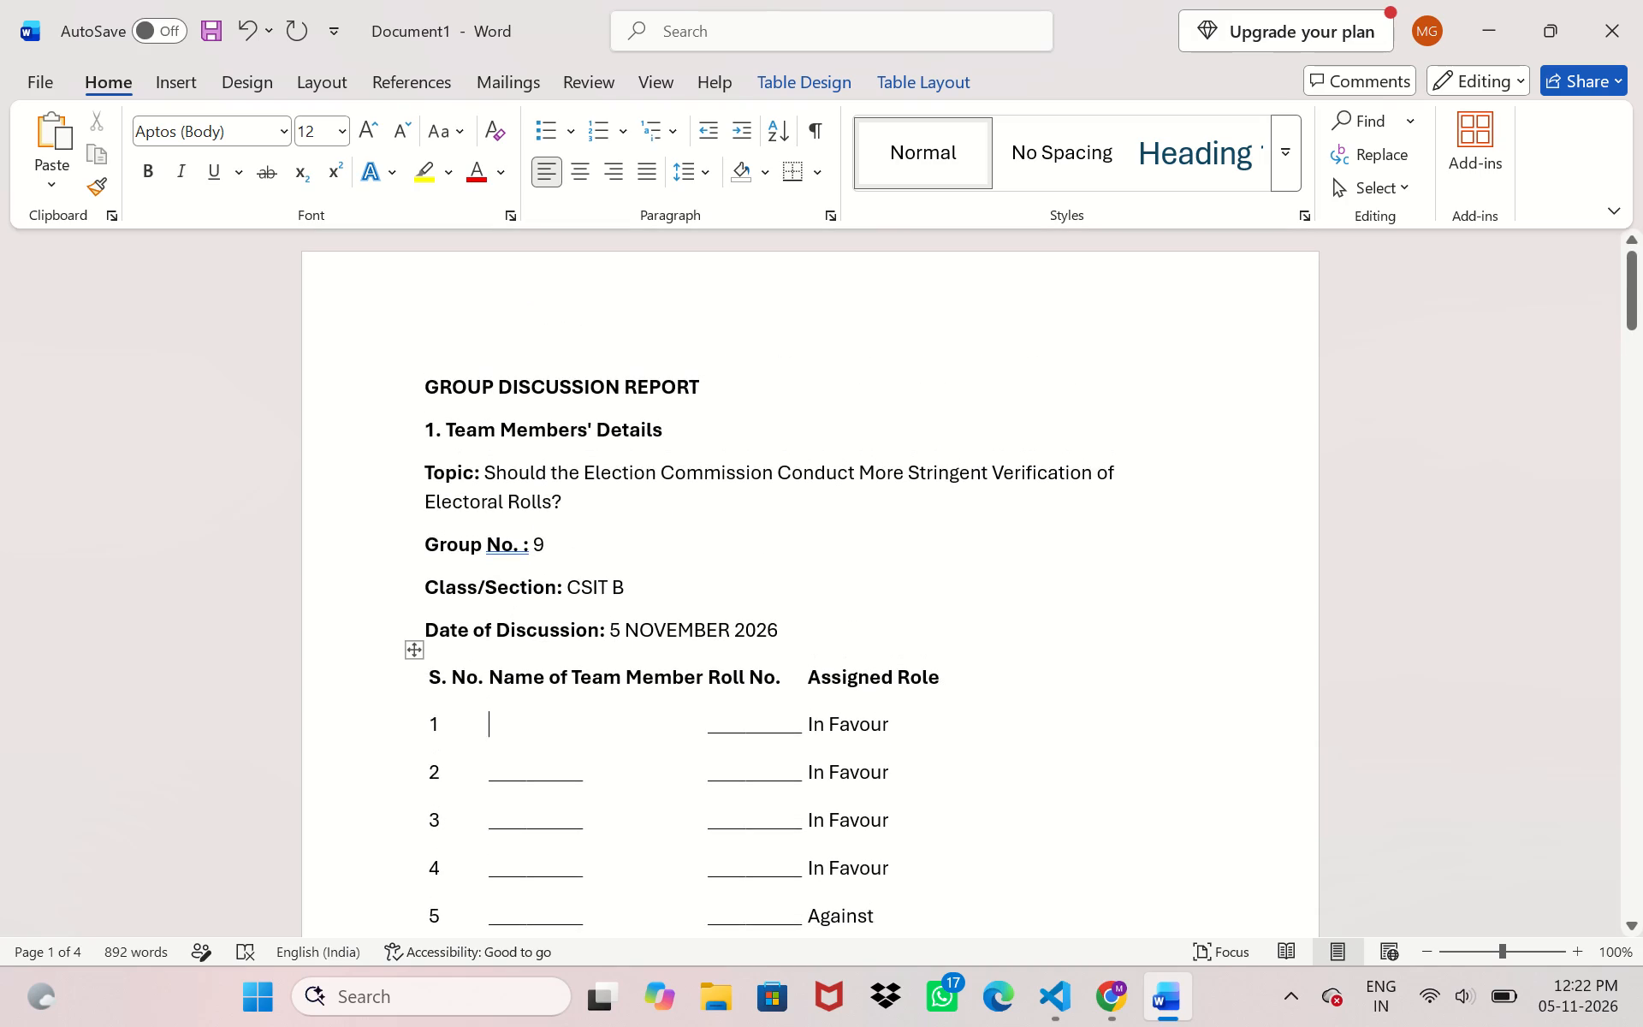
drag(420, 386, 773, 359)
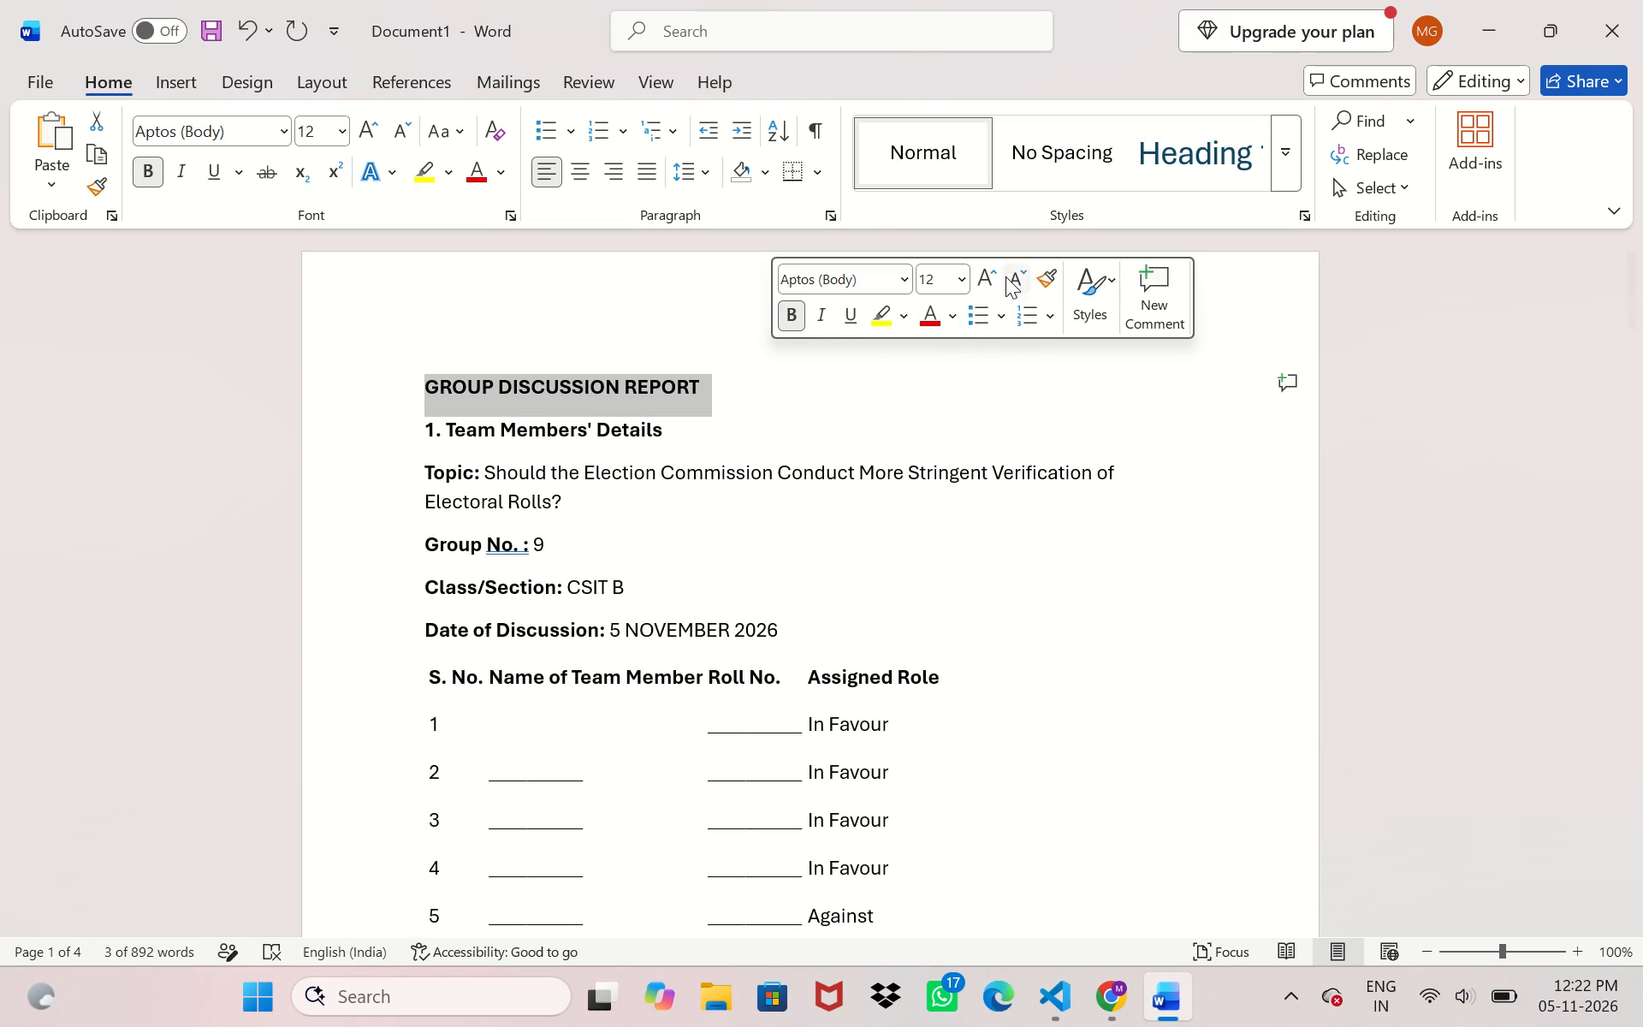
click(965, 275)
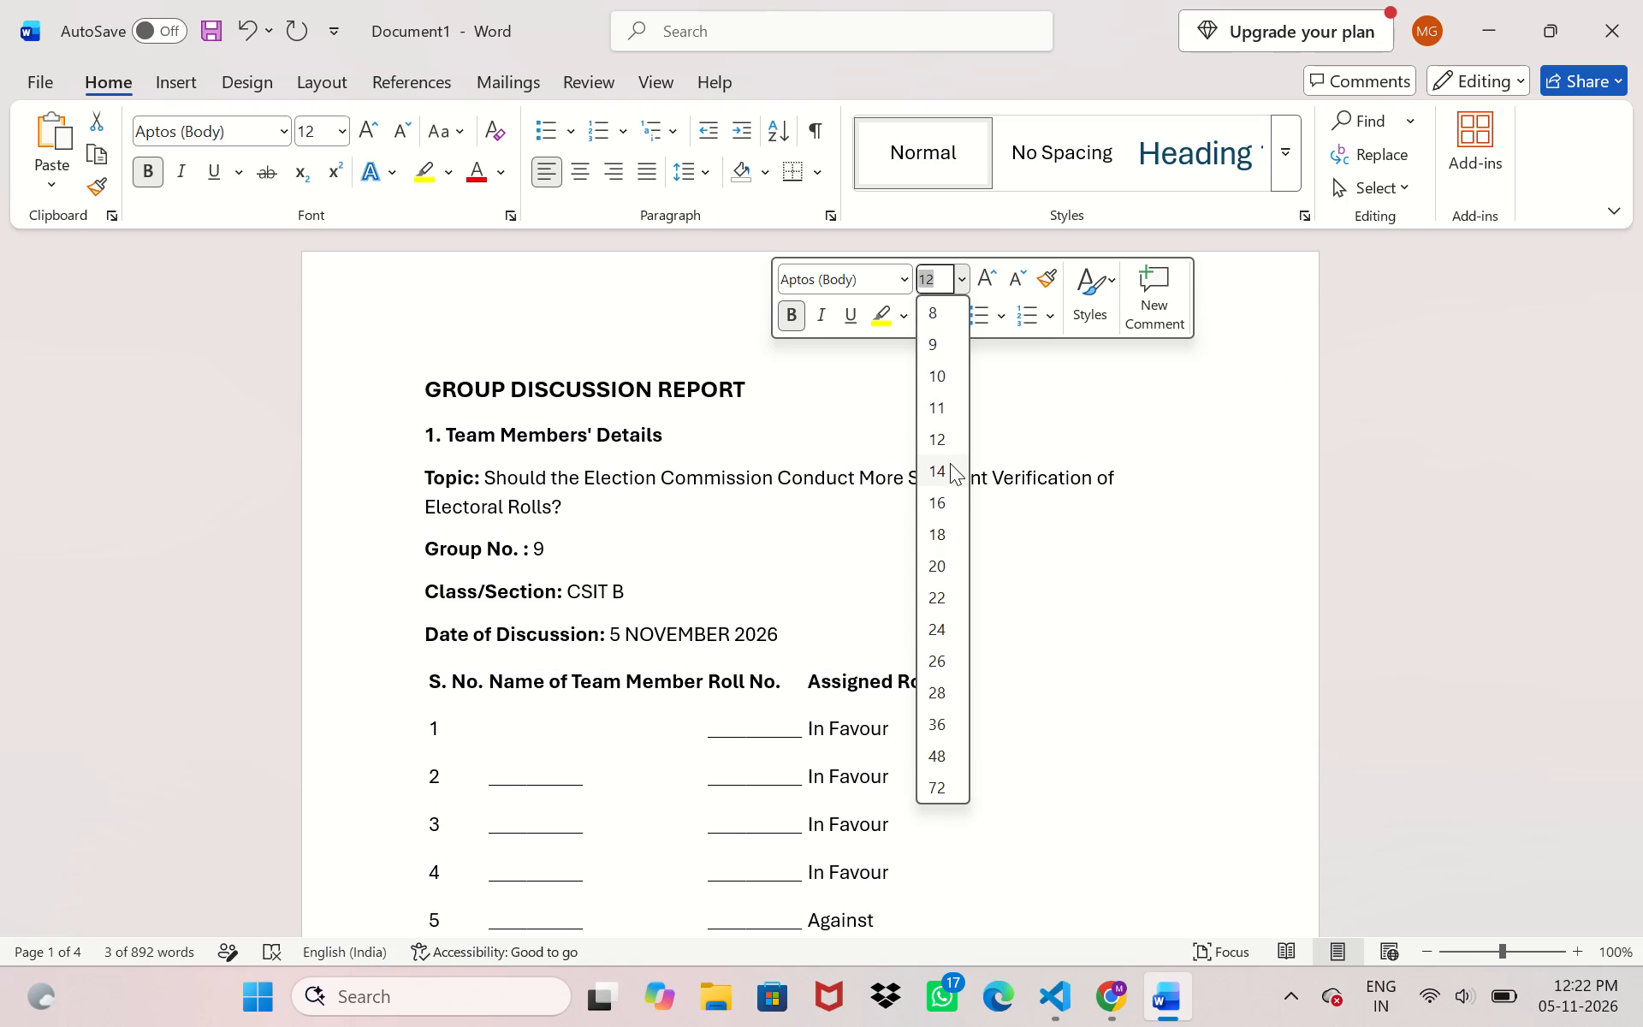
click(950, 463)
click(978, 676)
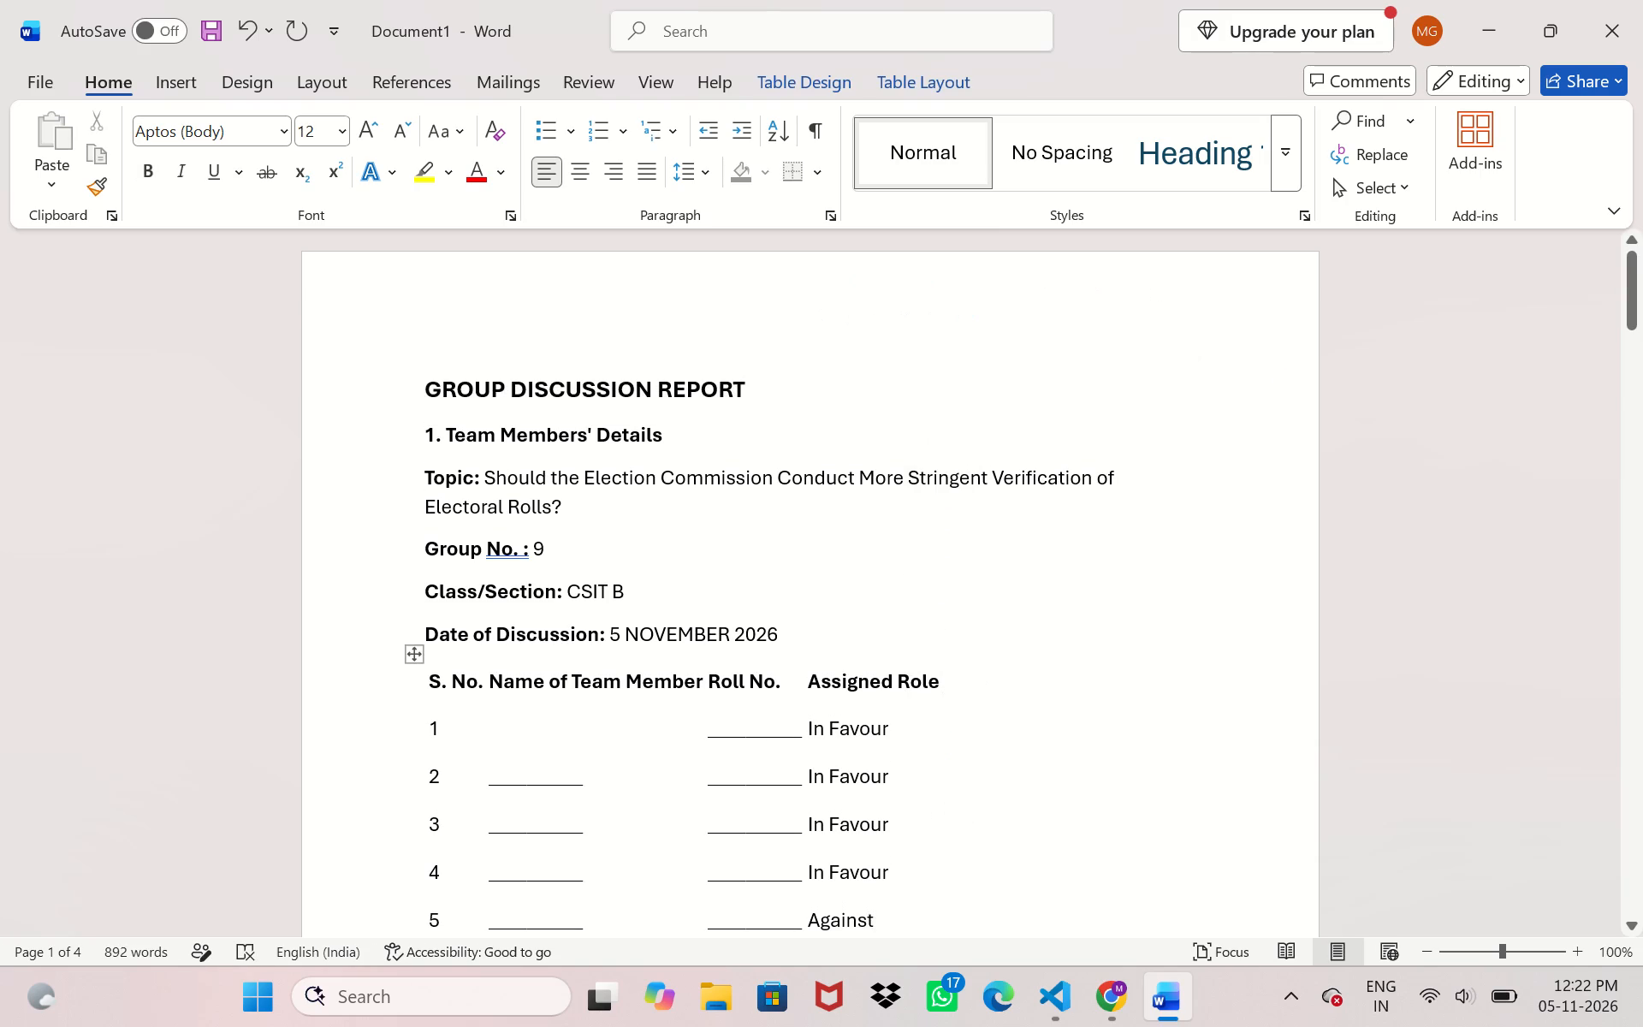
Enter the first team member's name in row 1 of the team members table.
click(518, 727)
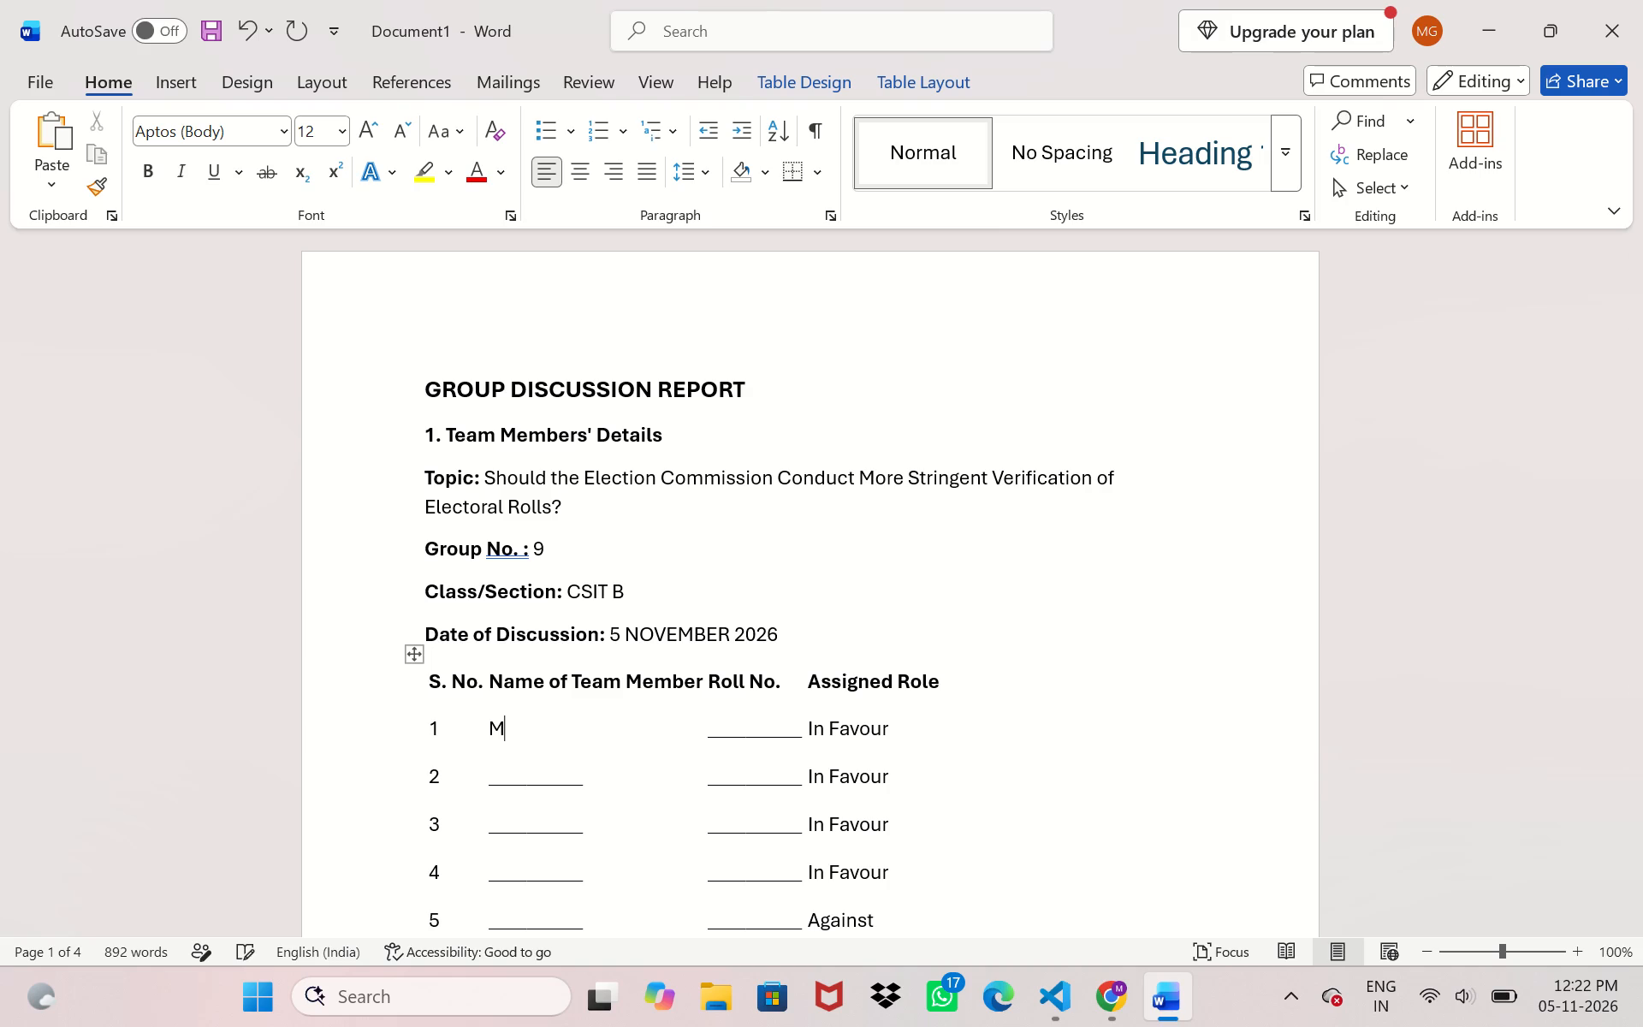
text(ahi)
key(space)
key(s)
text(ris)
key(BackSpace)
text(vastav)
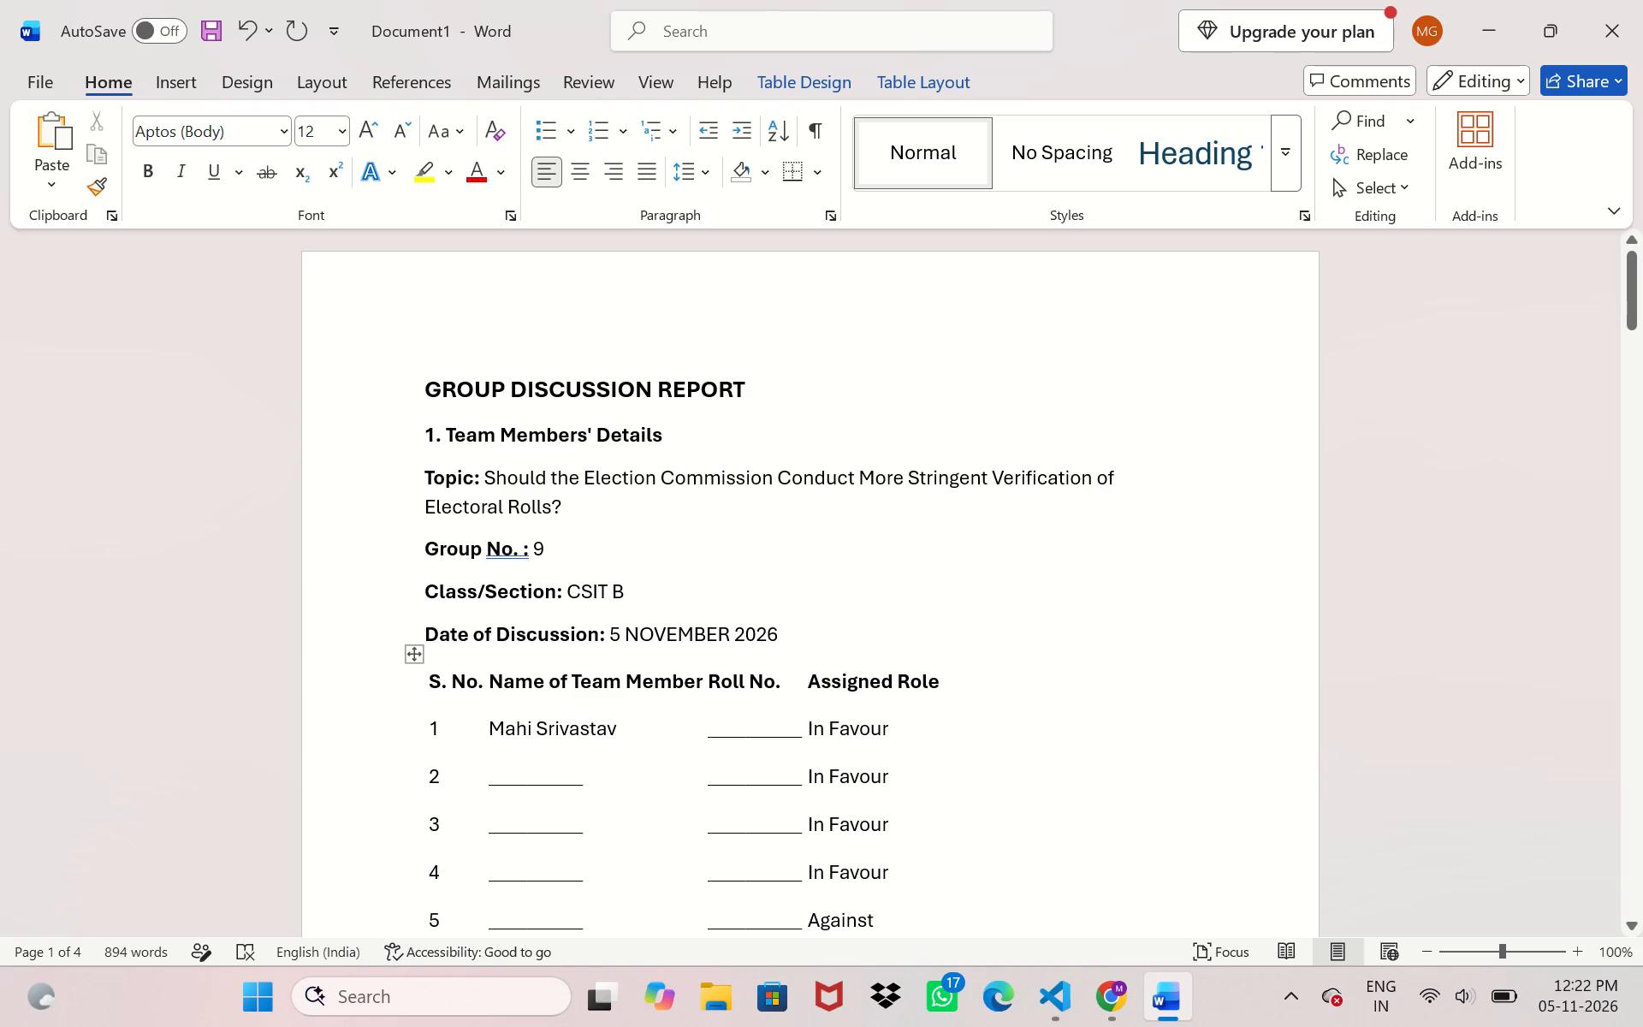
click(804, 736)
Delete the whole "Group Leader/Moderator" line below the team members table.
scroll(804, 736, down, 1)
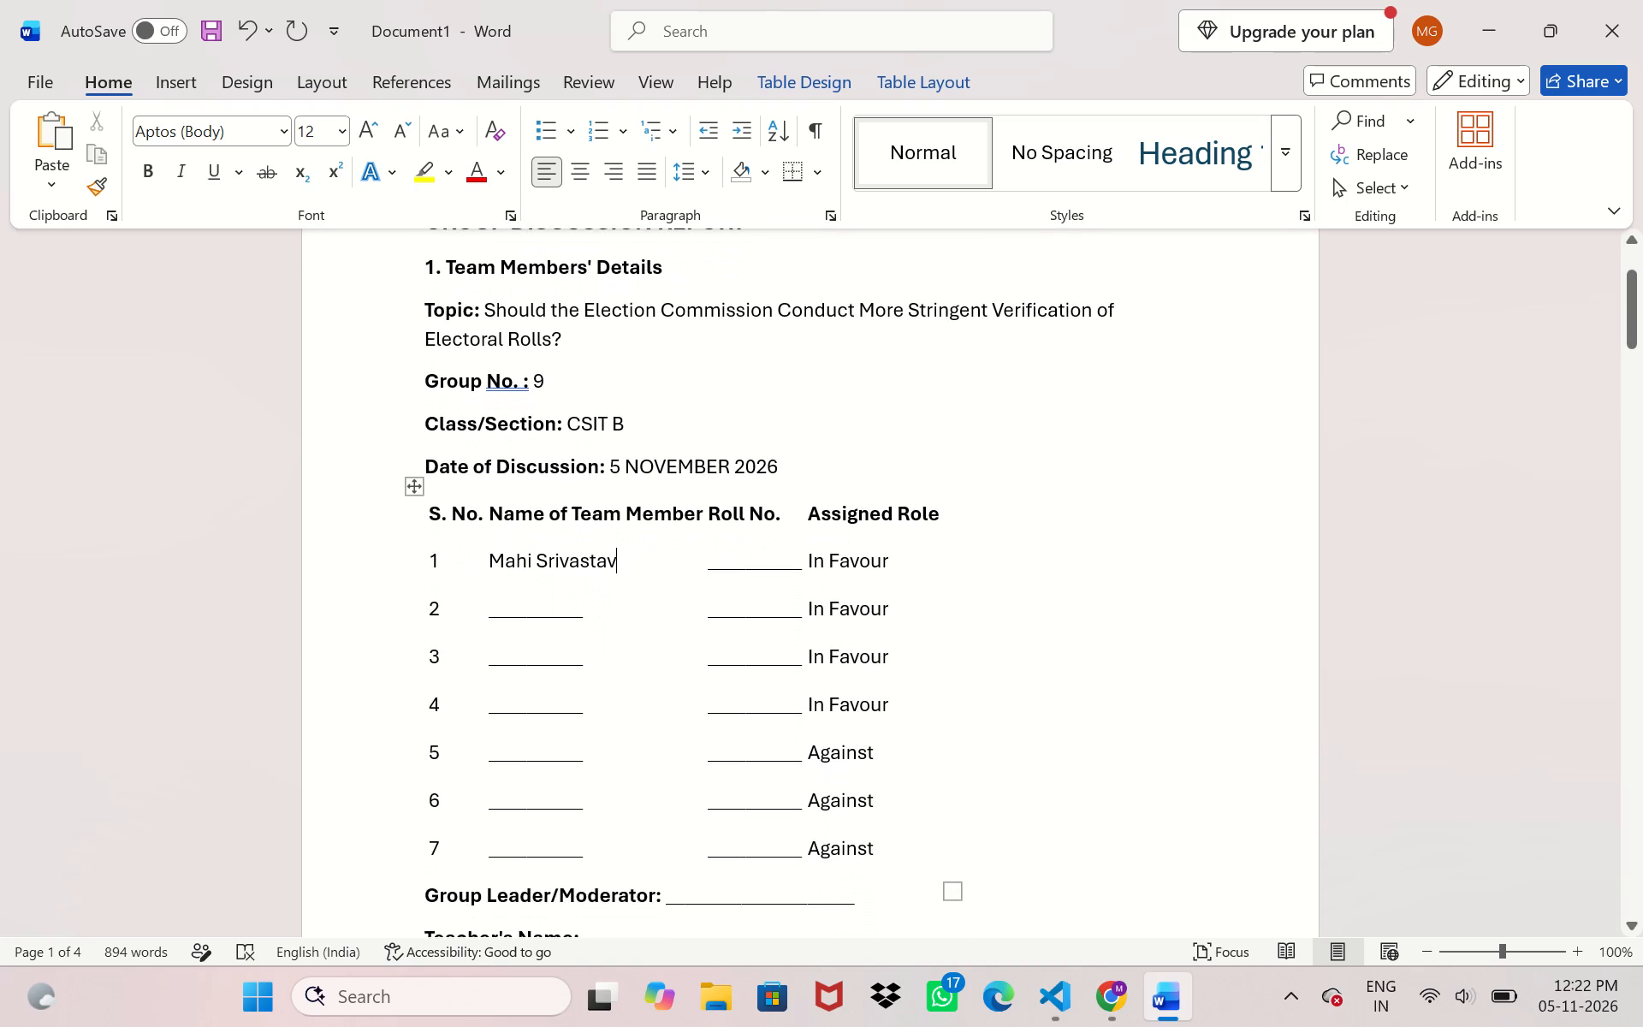
scroll(850, 713, down, 1)
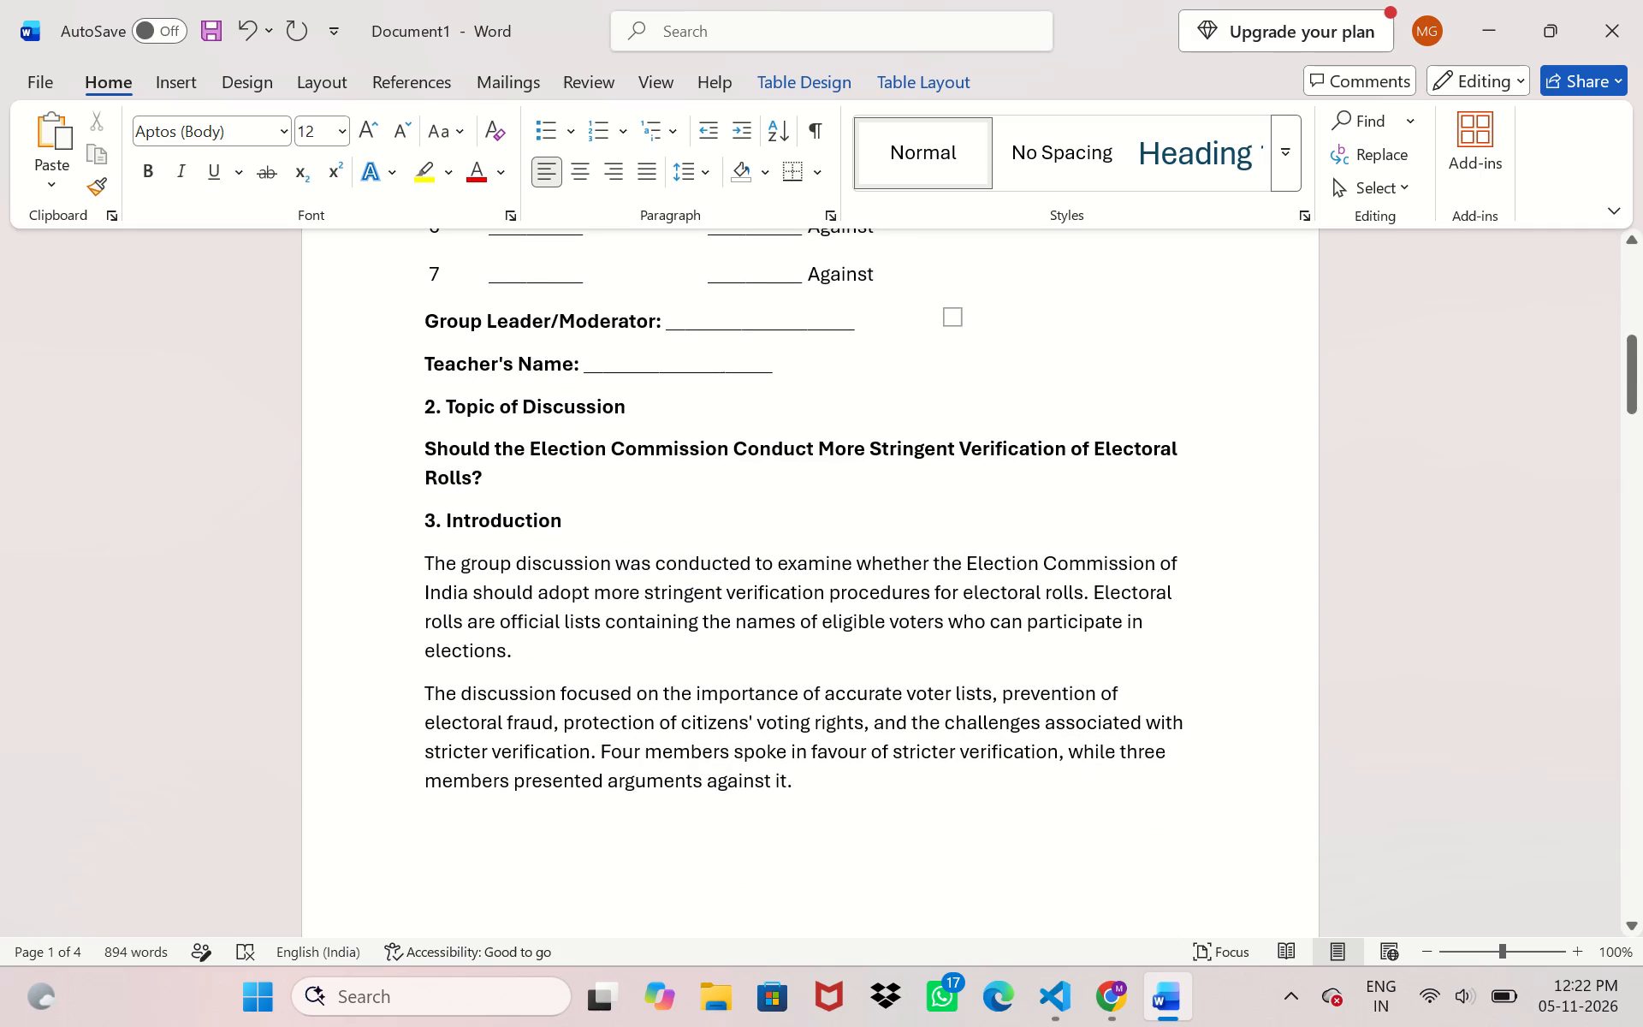
drag(863, 324, 431, 338)
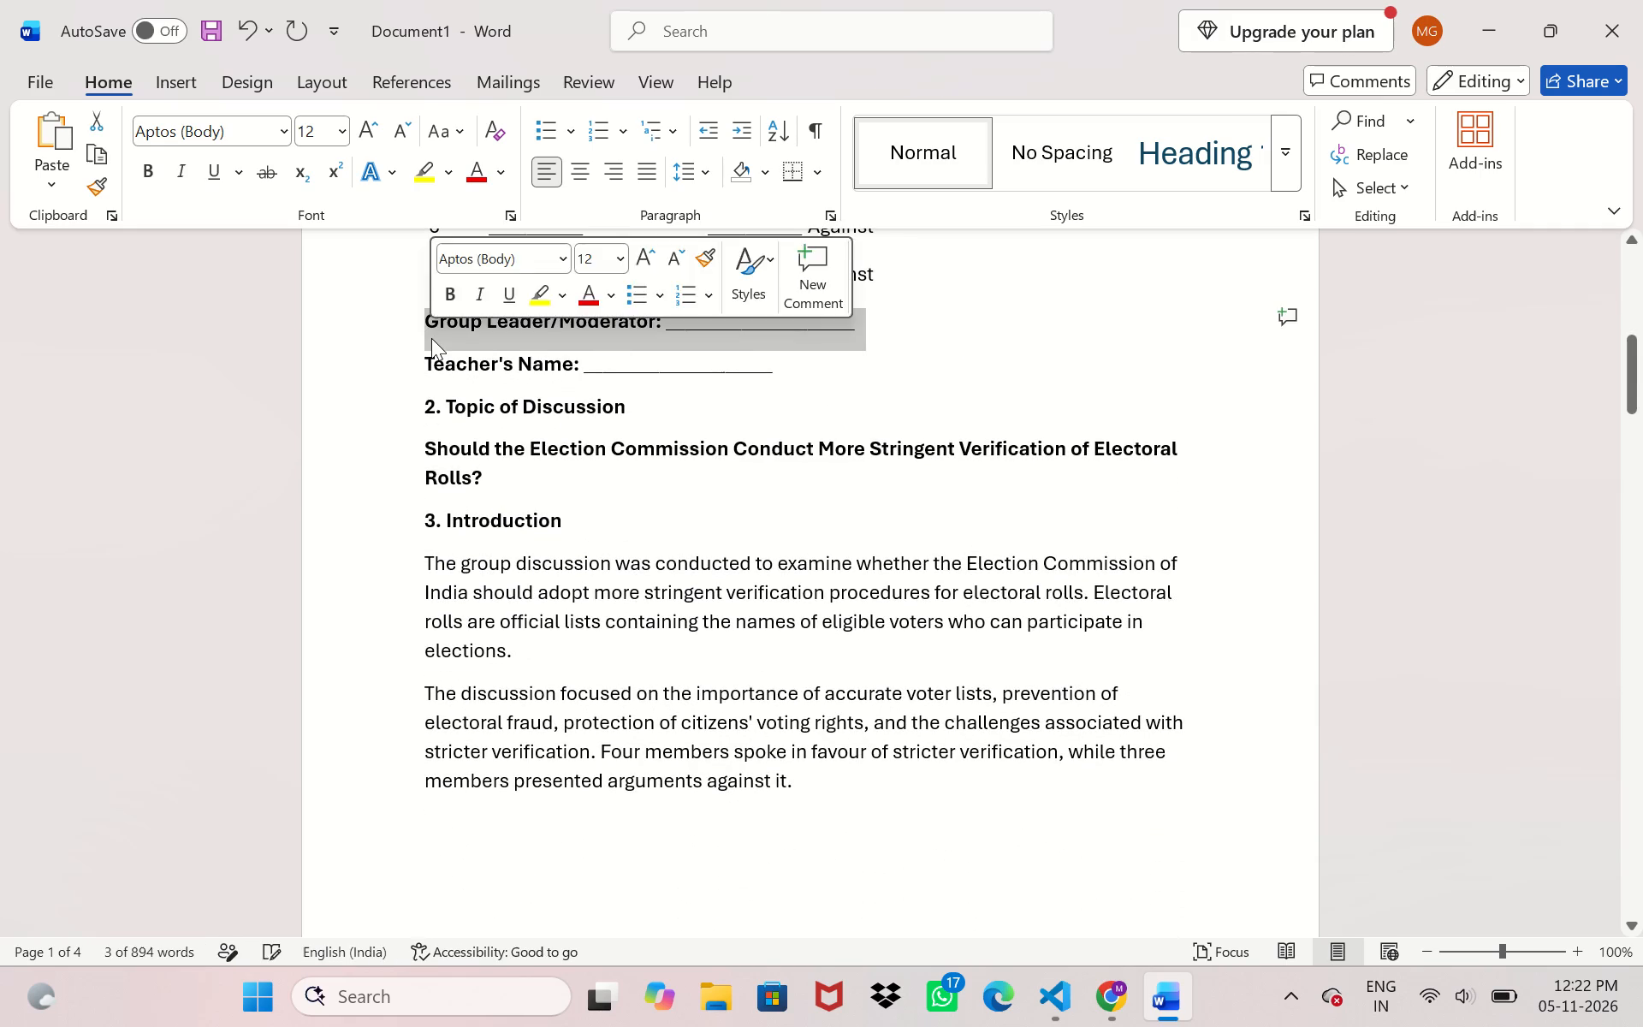
key(BackSpace)
Replace the blank line in the Teacher's Name field with the teacher's title and full name in capitals.
click(635, 320)
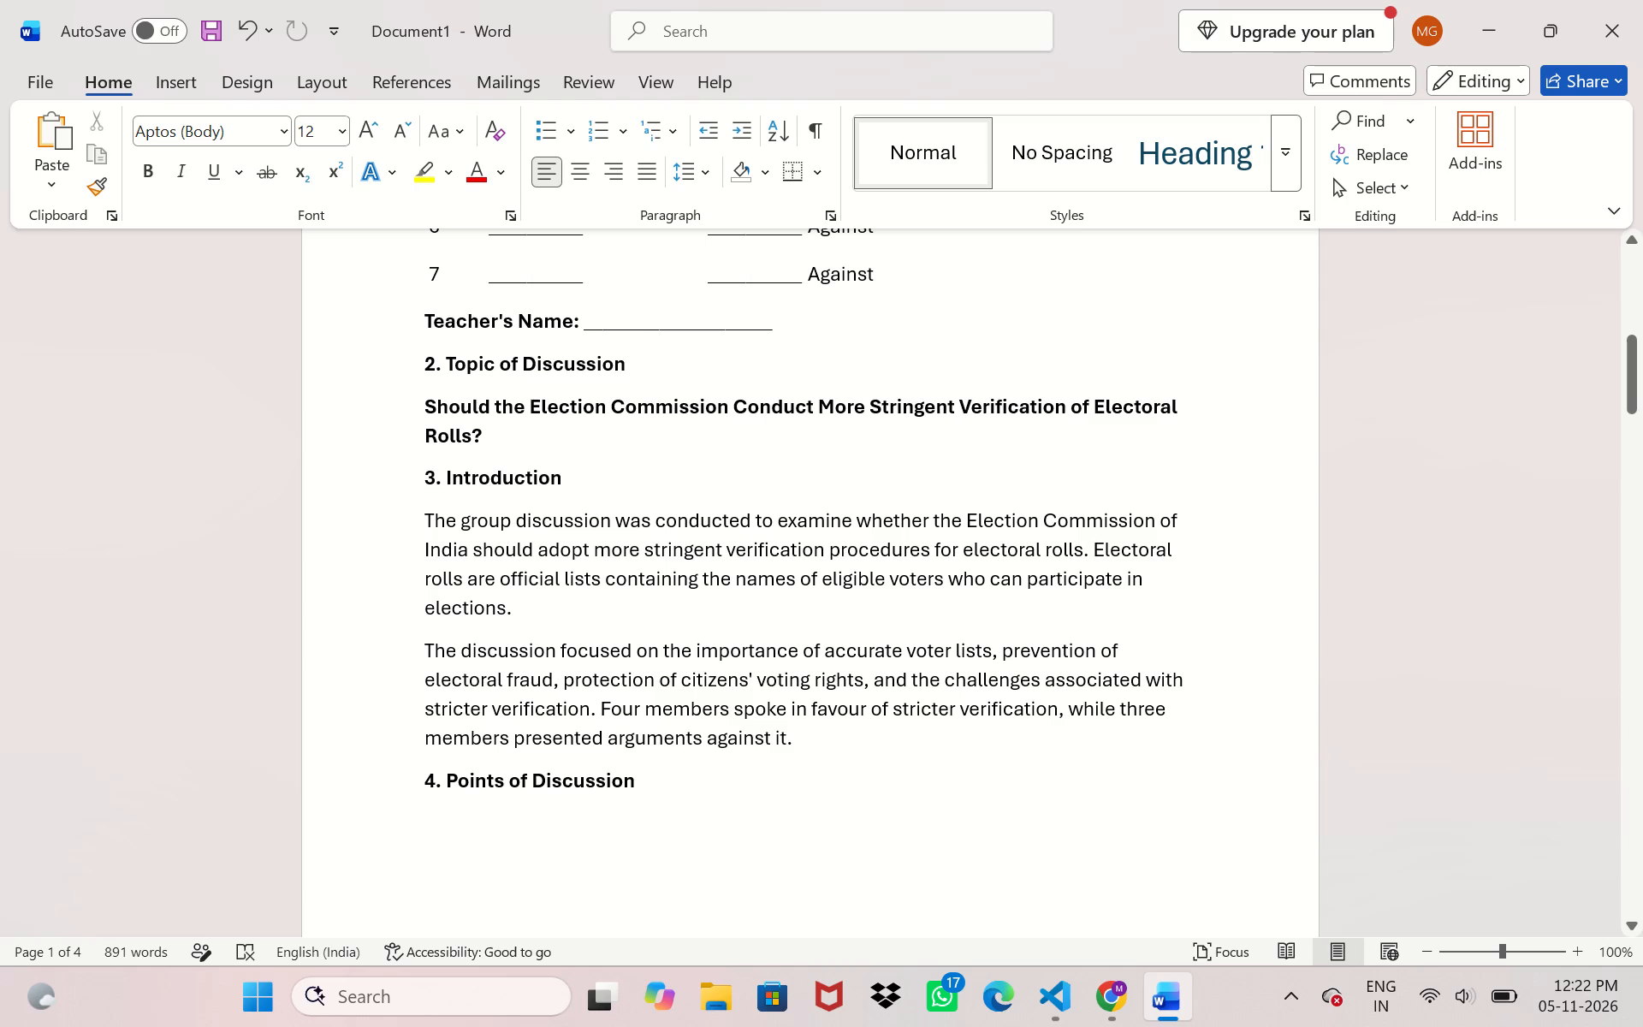
click(781, 324)
key(BackSpace)
key(BackSpace)
key(BackSpace)
key(BackSpace)
key(BackSpace)
key(BackSpace)
key(BackSpace)
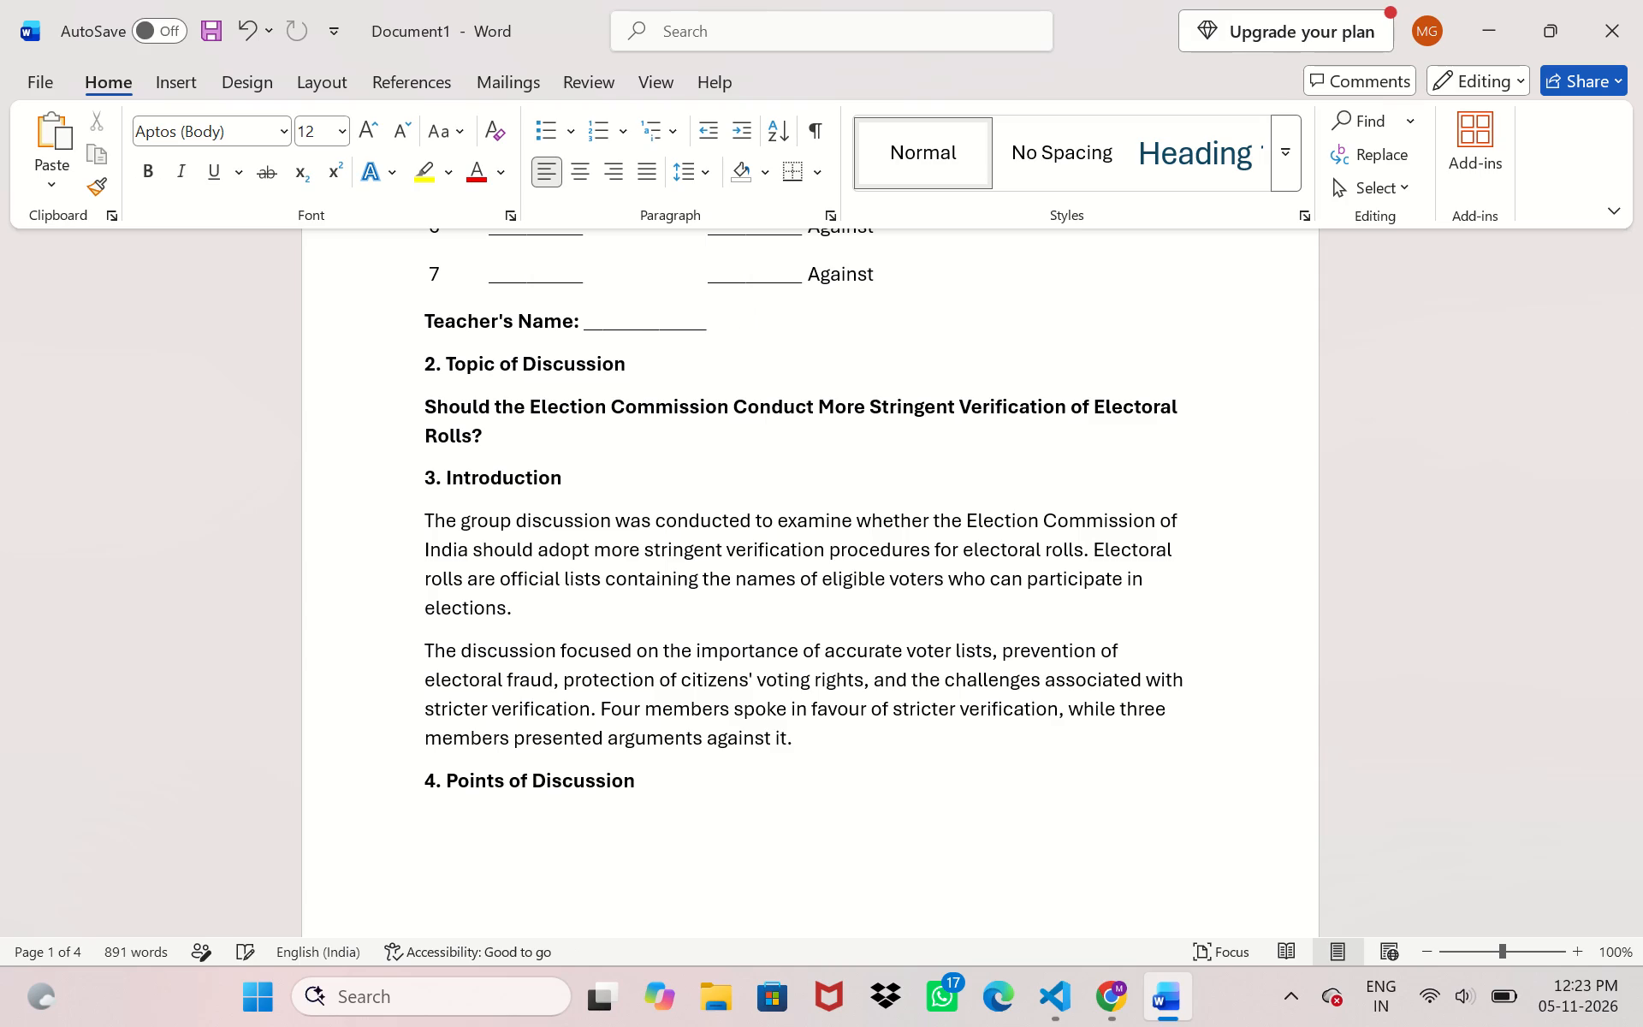
key(BackSpace)
key(BackSpace)
key(BackSpace)
key(BackSpace)
key(BackSpace)
key(BackSpace)
key(BackSpace)
key(BackSpace)
key(BackSpace)
key(BackSpace)
key(BackSpace)
key(BackSpace)
key(BackSpace)
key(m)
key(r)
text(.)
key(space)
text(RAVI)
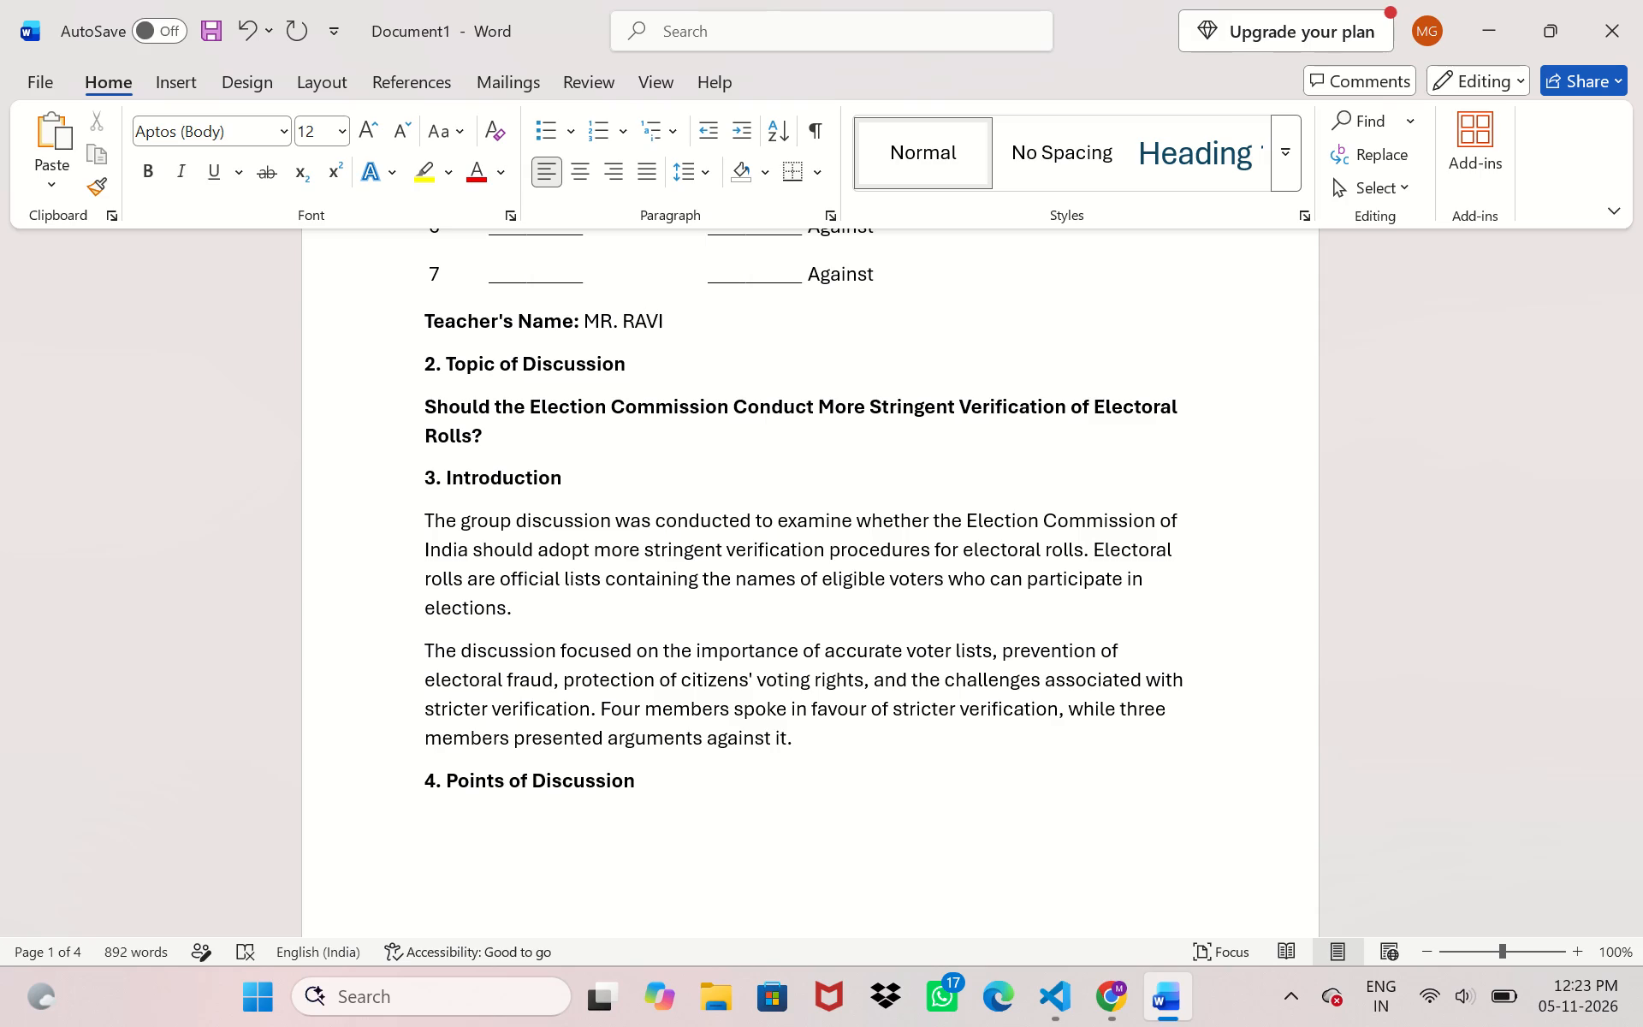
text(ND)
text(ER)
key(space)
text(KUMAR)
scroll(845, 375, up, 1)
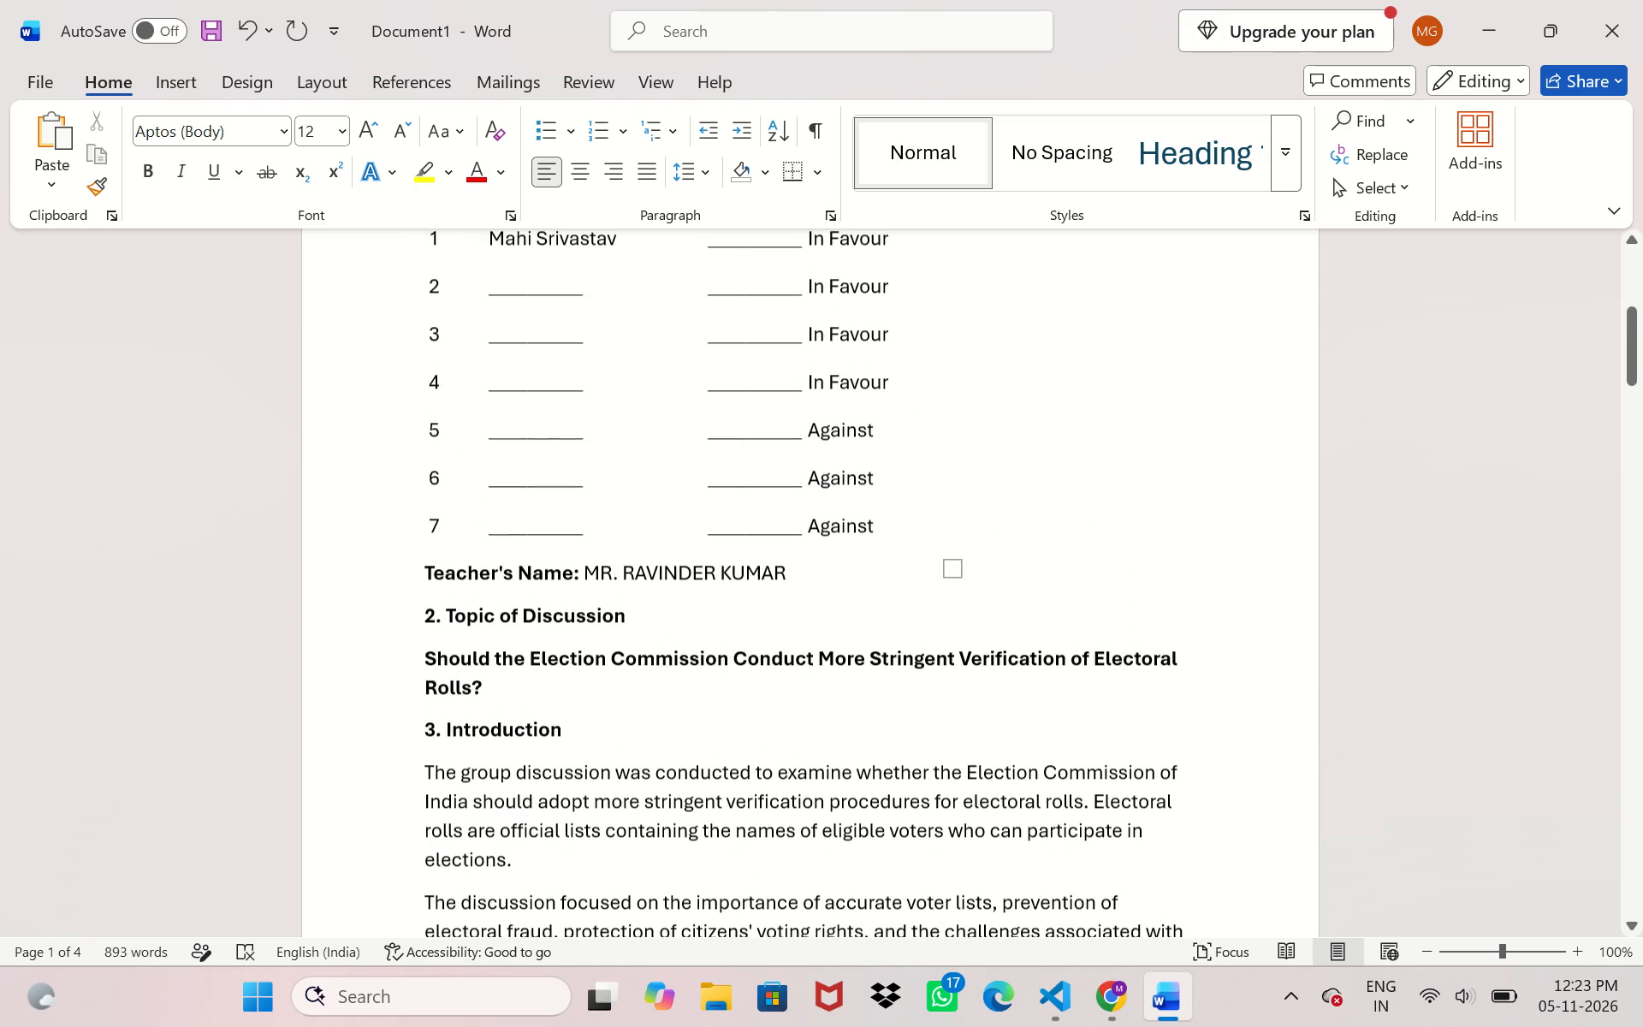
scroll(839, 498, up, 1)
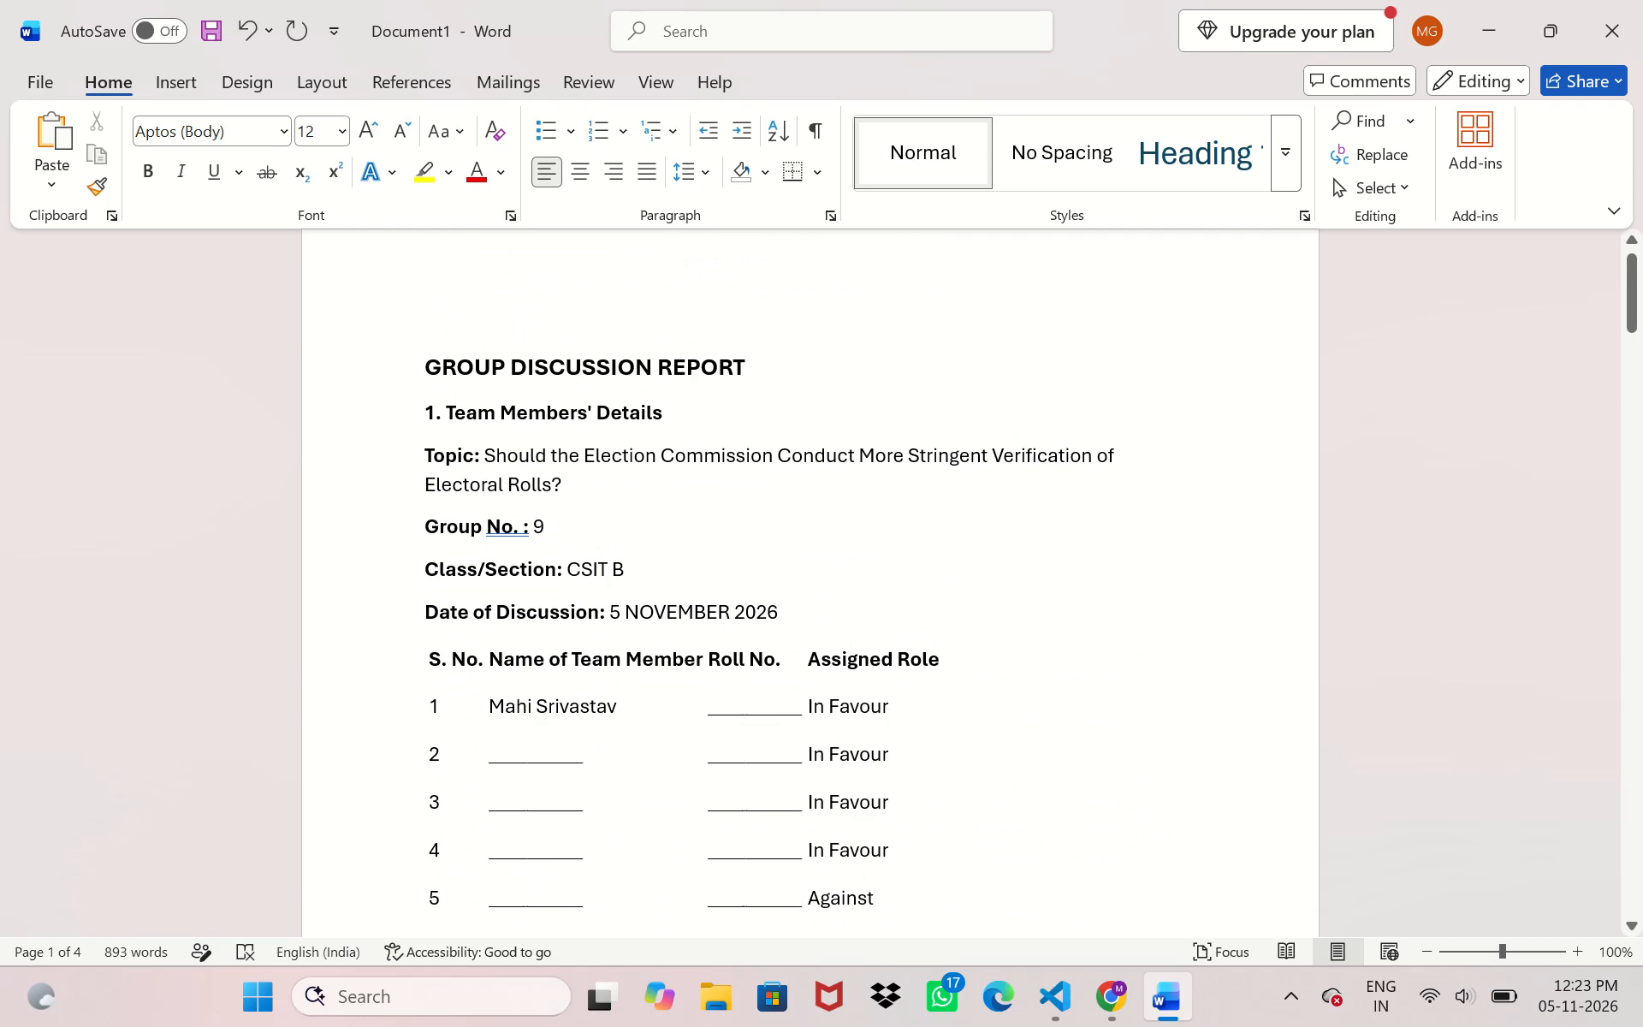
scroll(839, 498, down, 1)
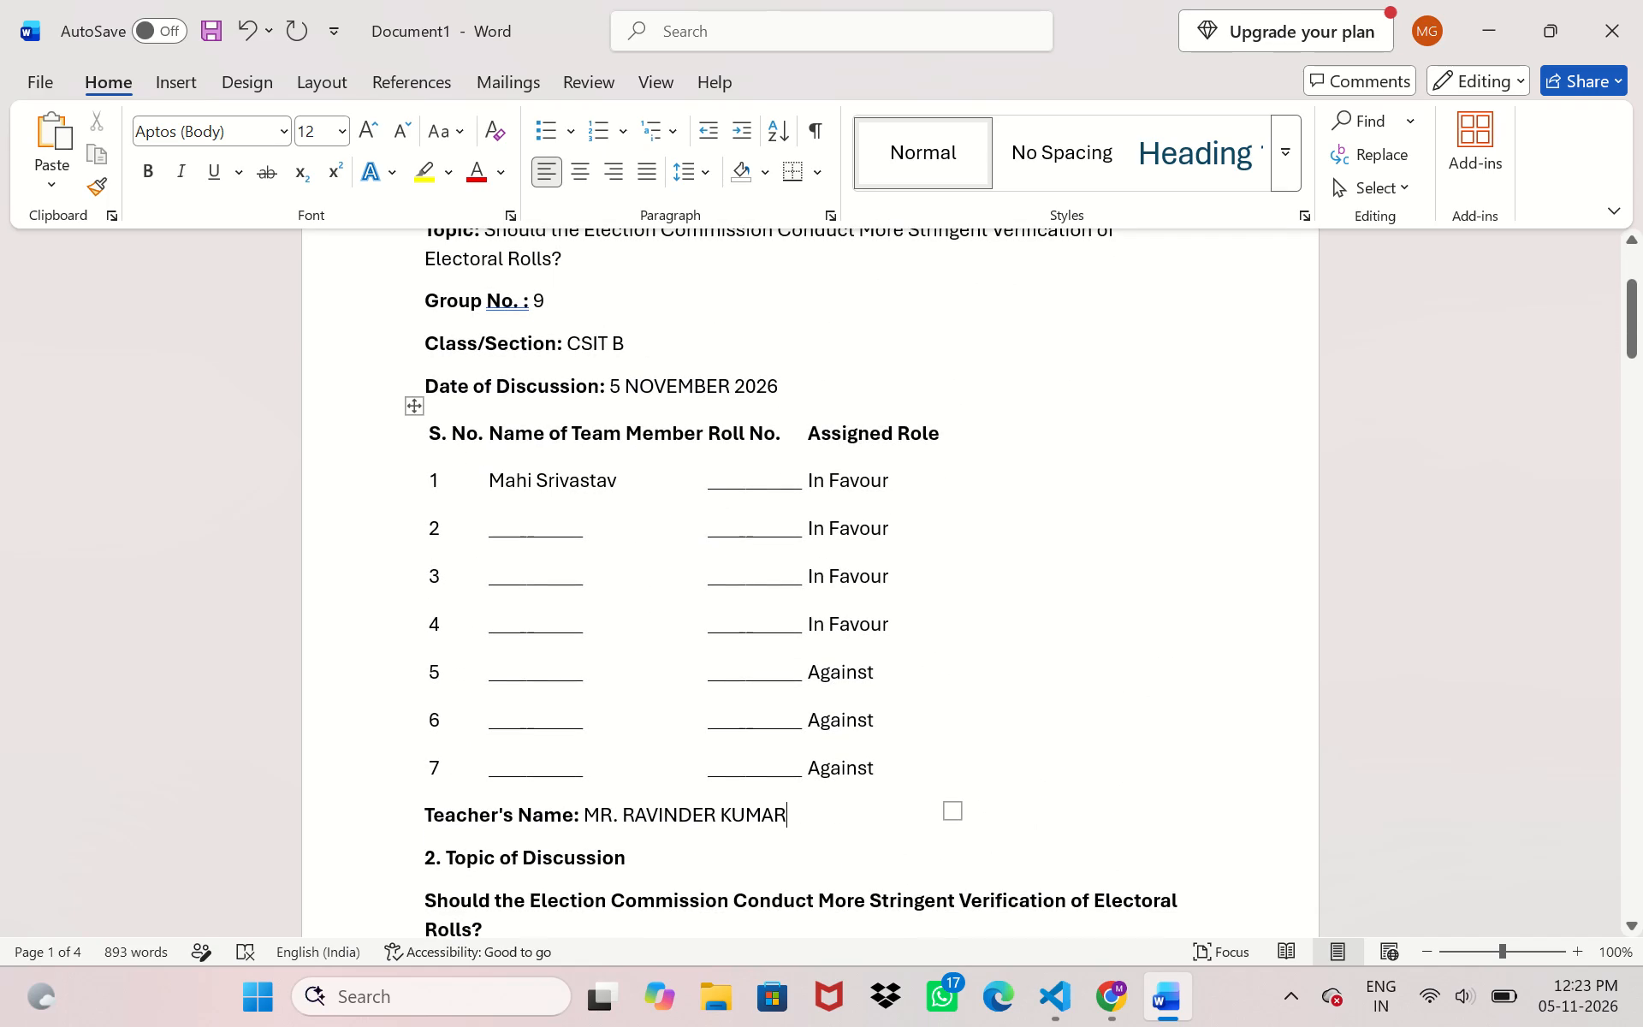
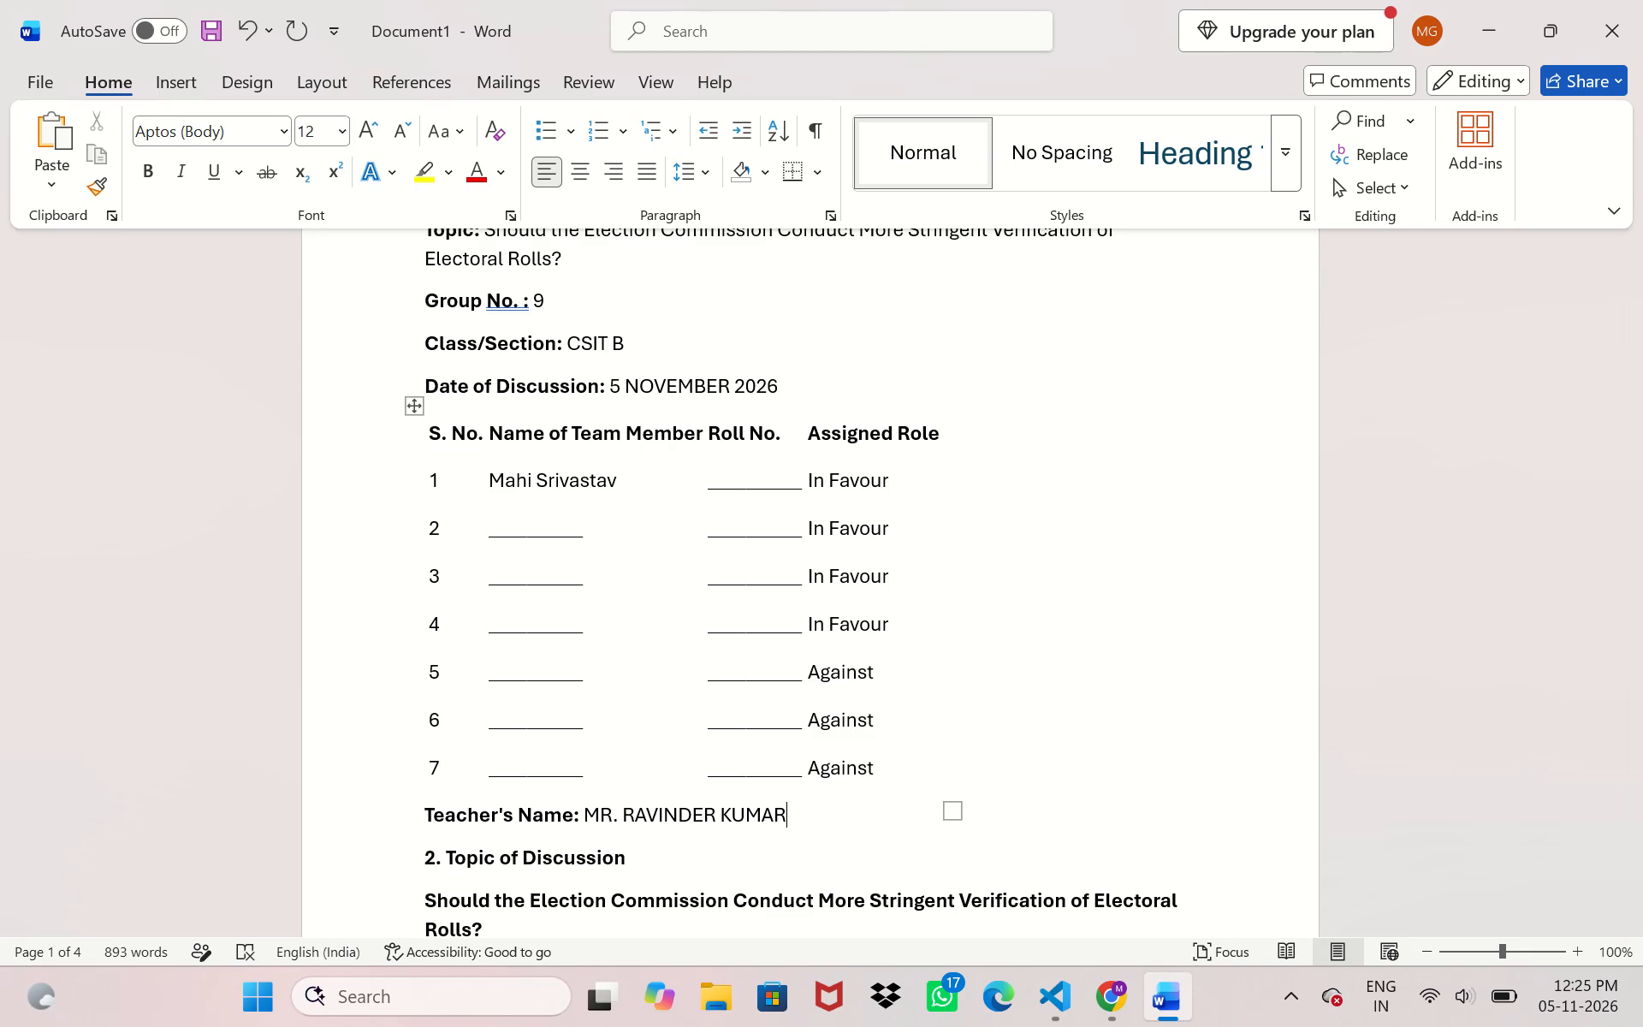
Rewrite the first team member's name in row 1 of the team members table in full capitals.
drag(626, 476, 489, 484)
key(BackSpace)
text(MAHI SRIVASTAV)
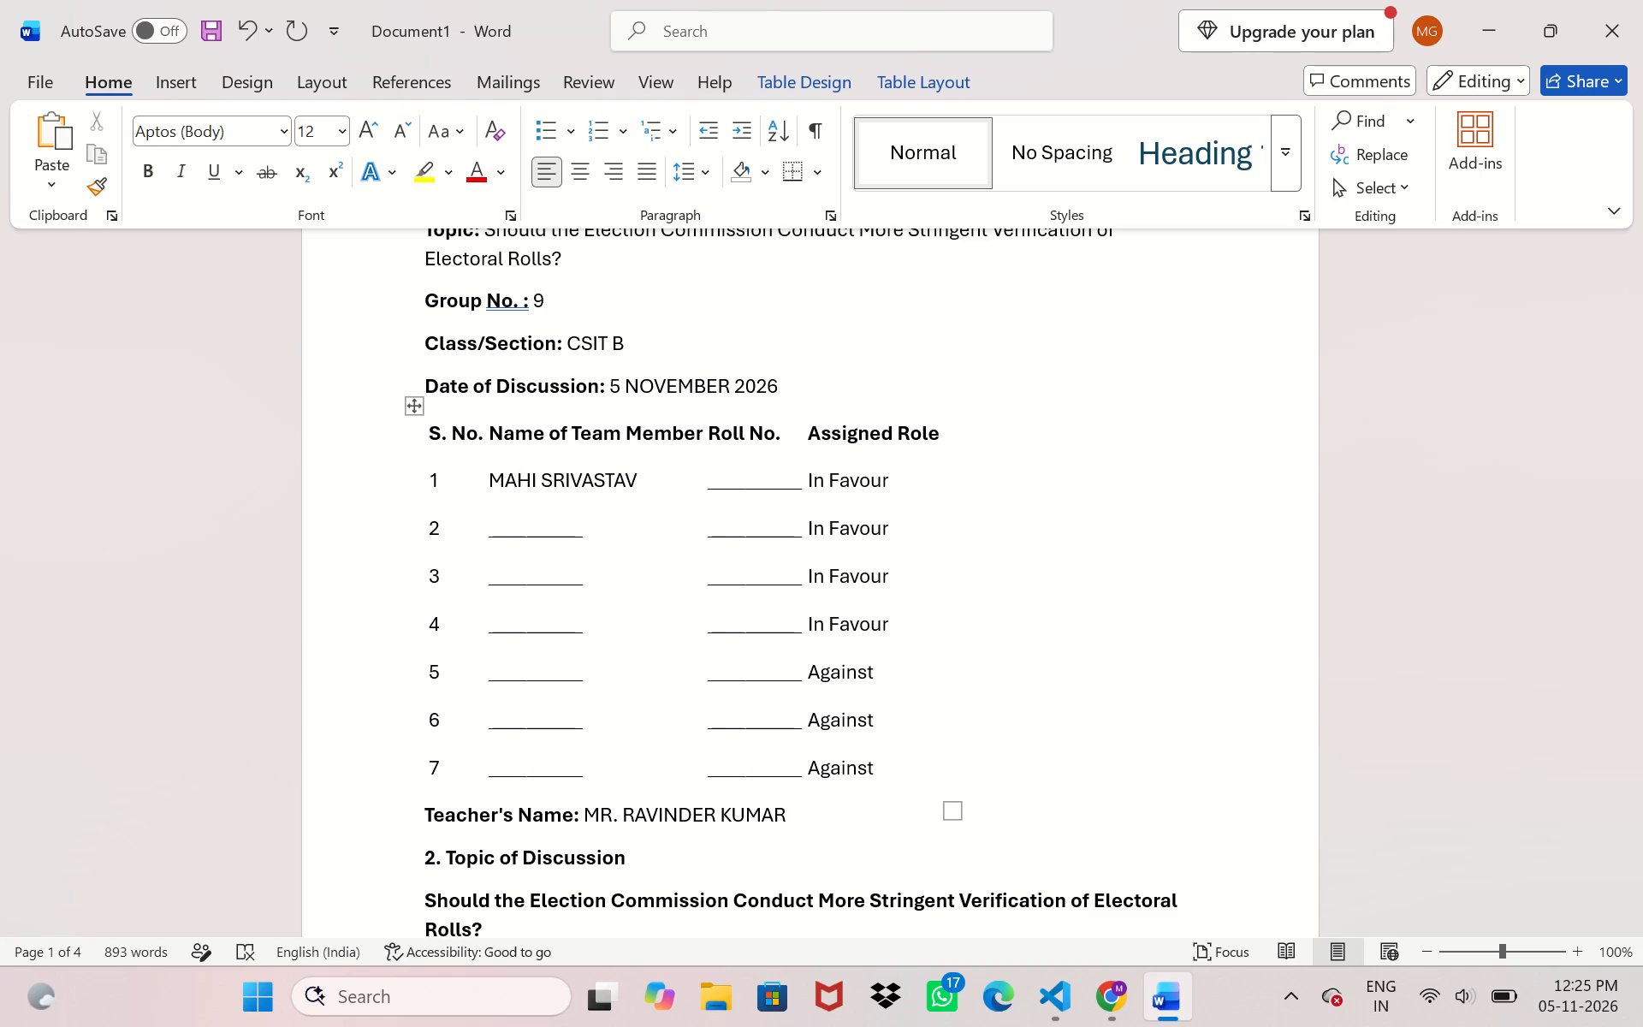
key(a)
Adjust the team members table's column boundaries to leave more space around the Name of Team Member and Roll No. columns.
click(782, 478)
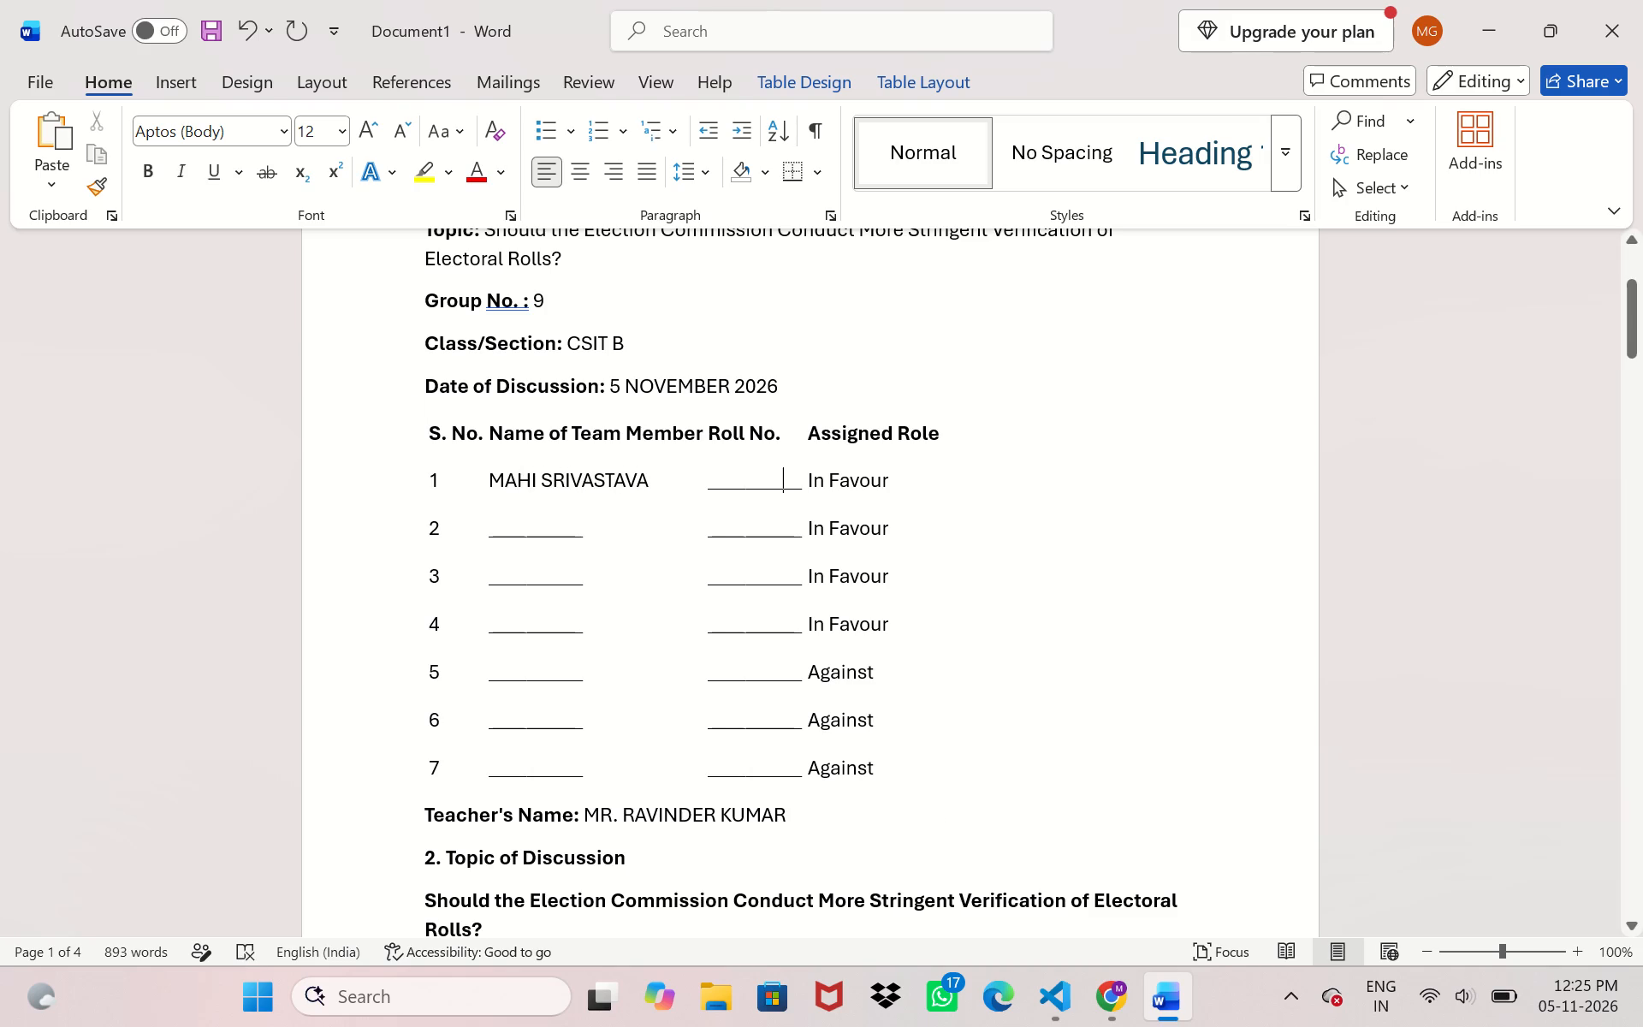
click(804, 483)
drag(802, 485, 845, 485)
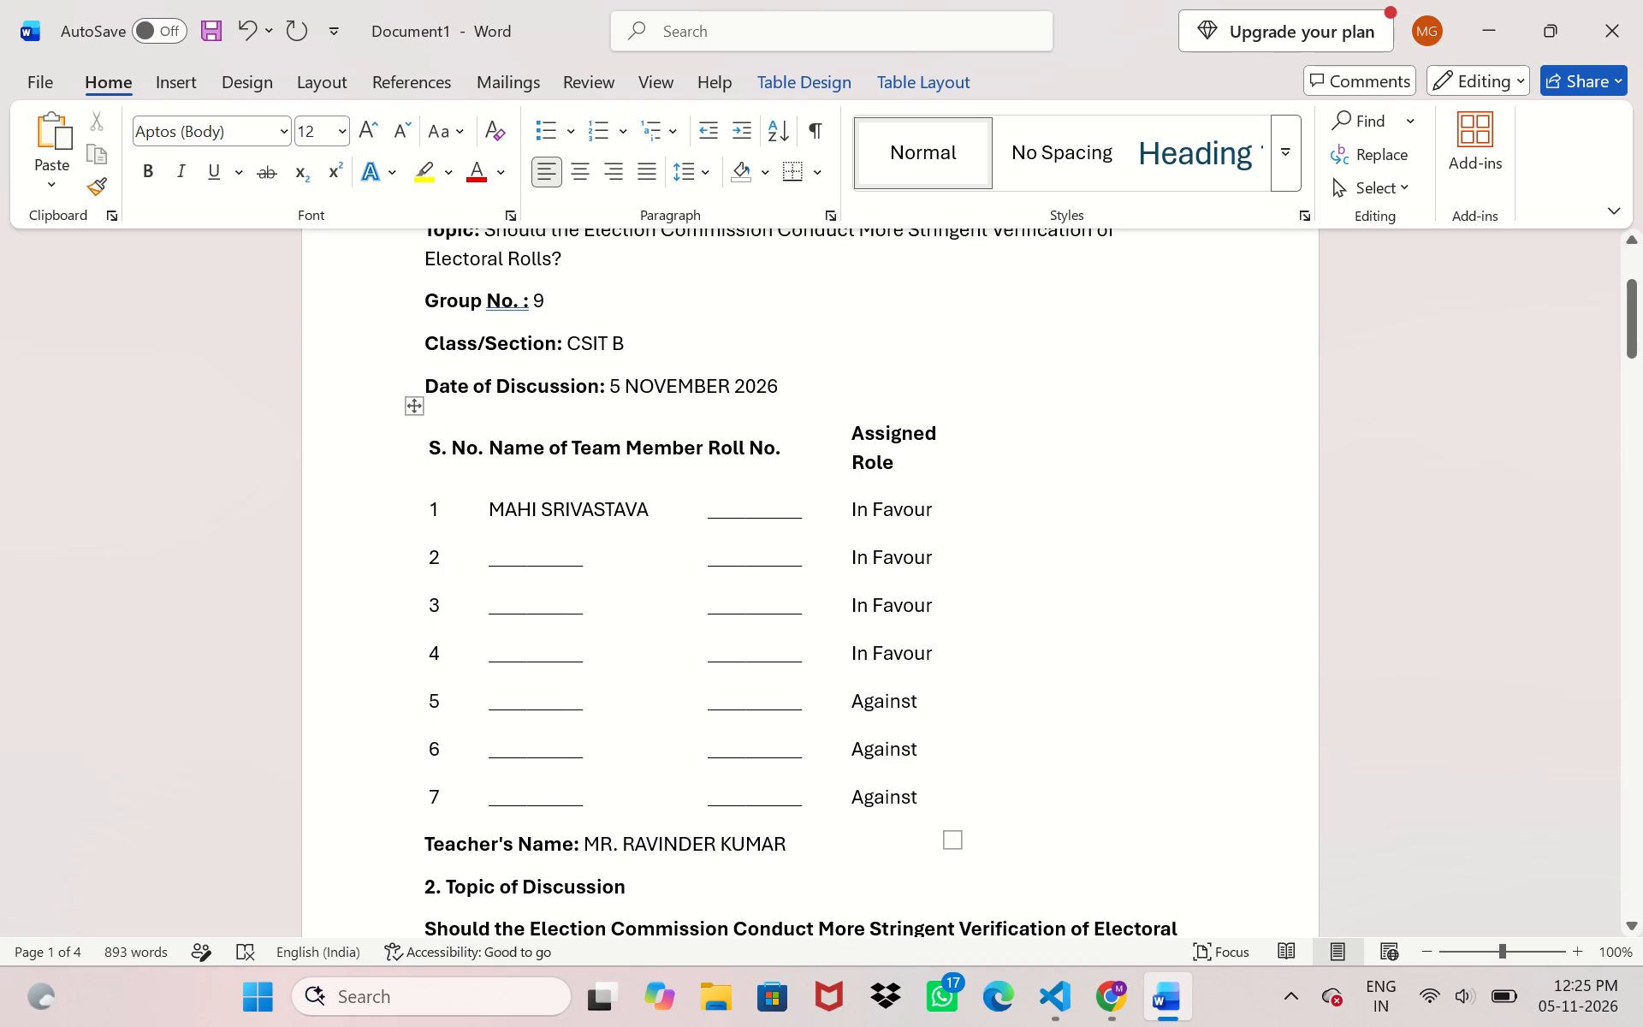
drag(706, 496, 738, 496)
drag(702, 520, 721, 519)
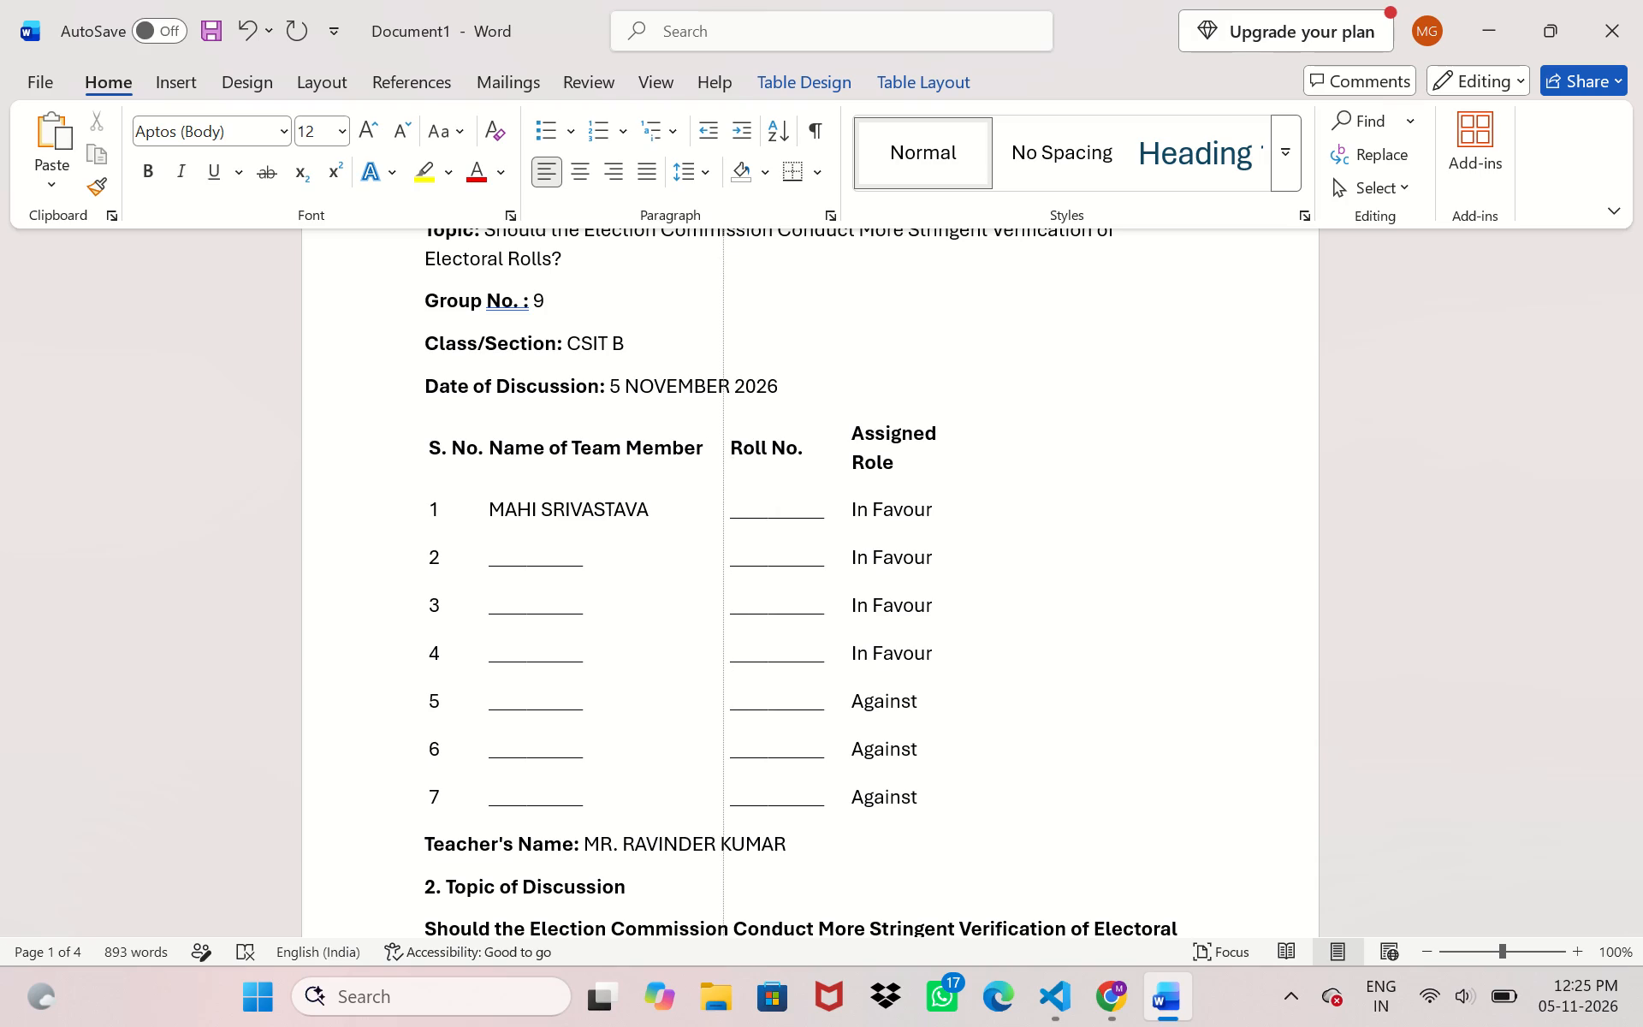
drag(721, 519, 721, 519)
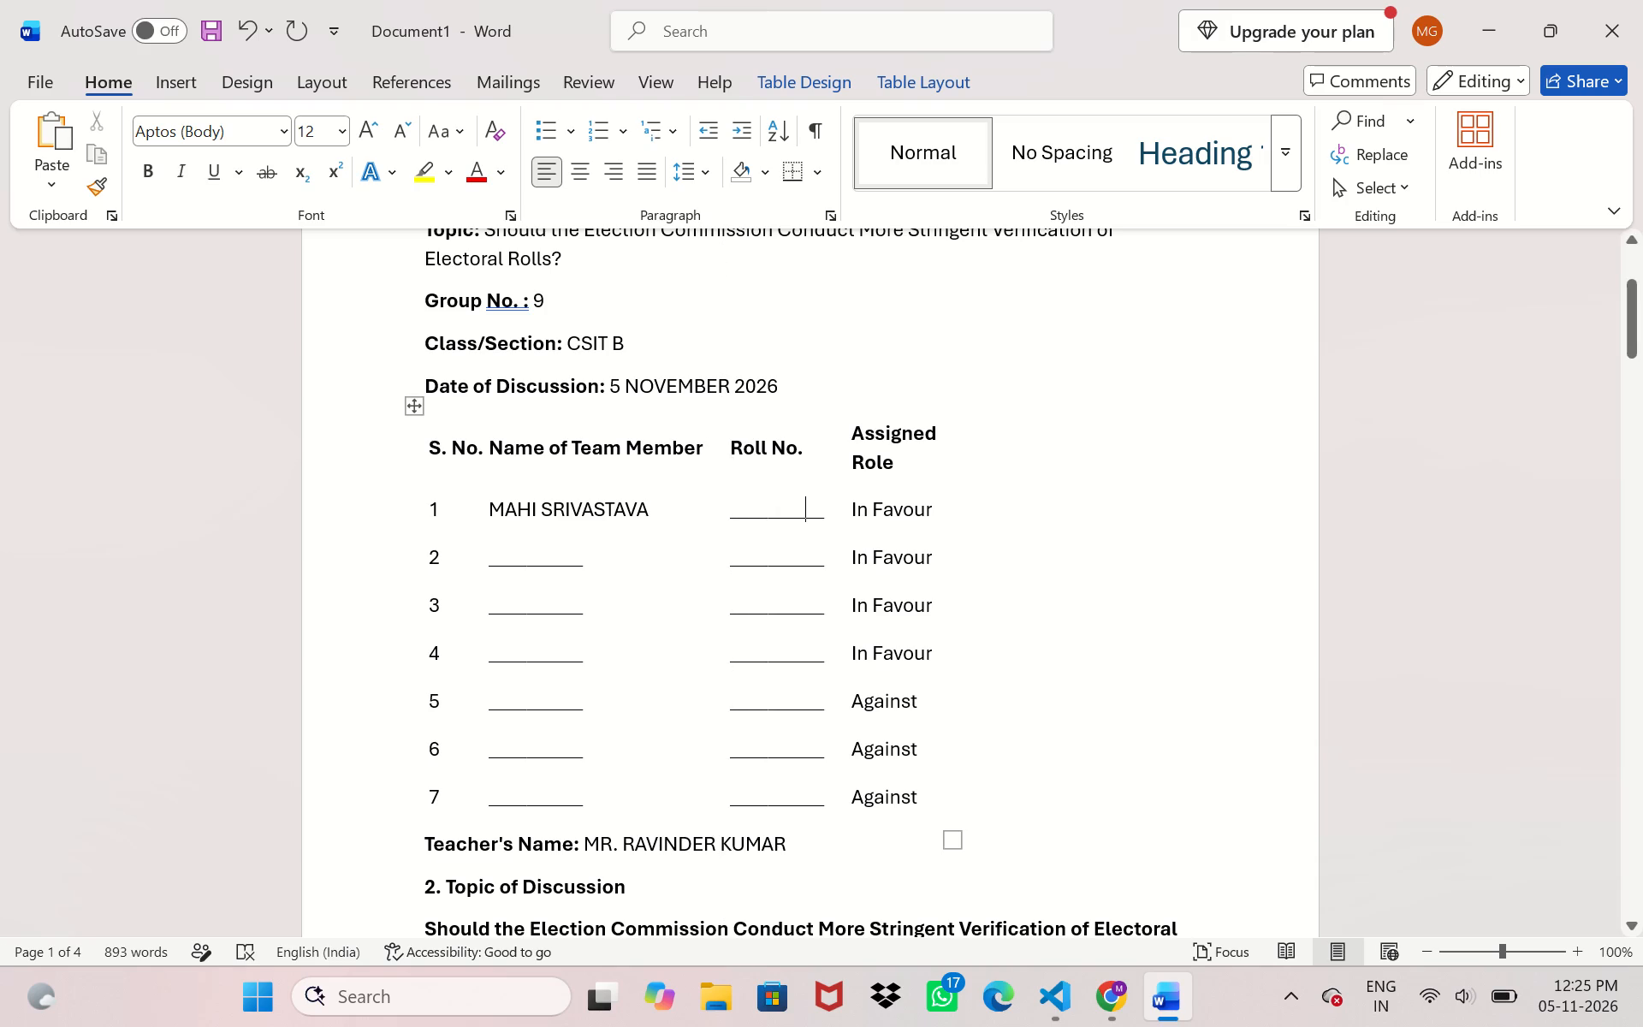
drag(484, 513, 498, 513)
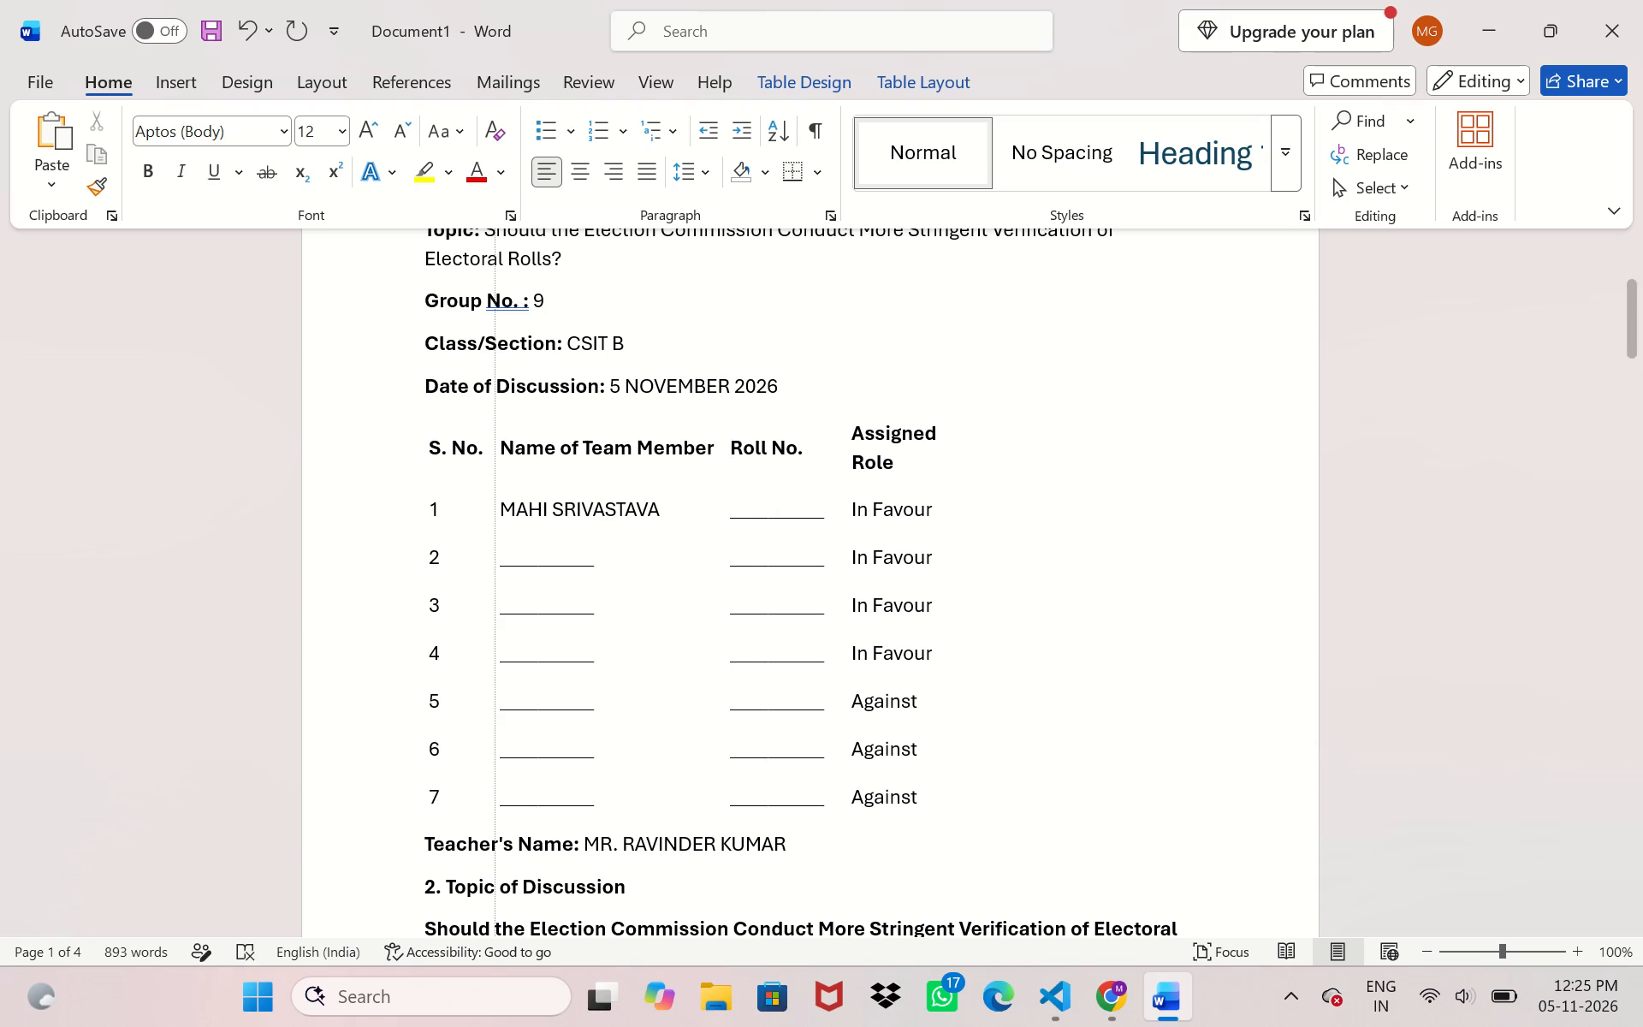
drag(498, 513, 503, 513)
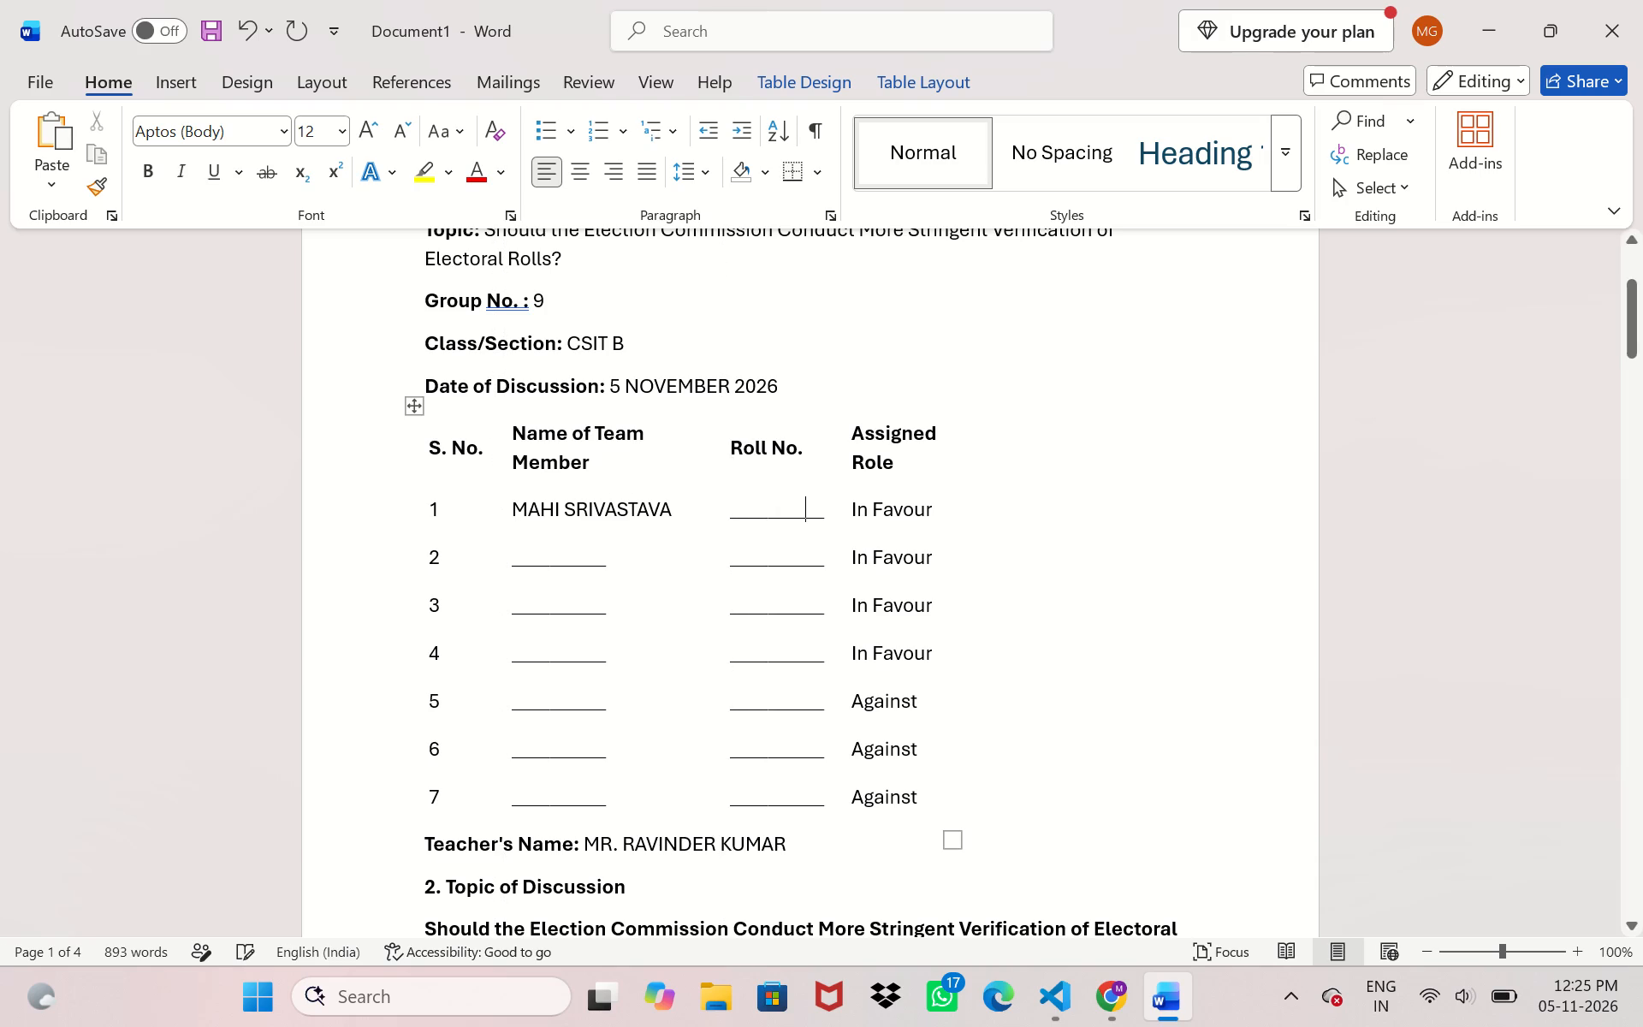
click(1201, 555)
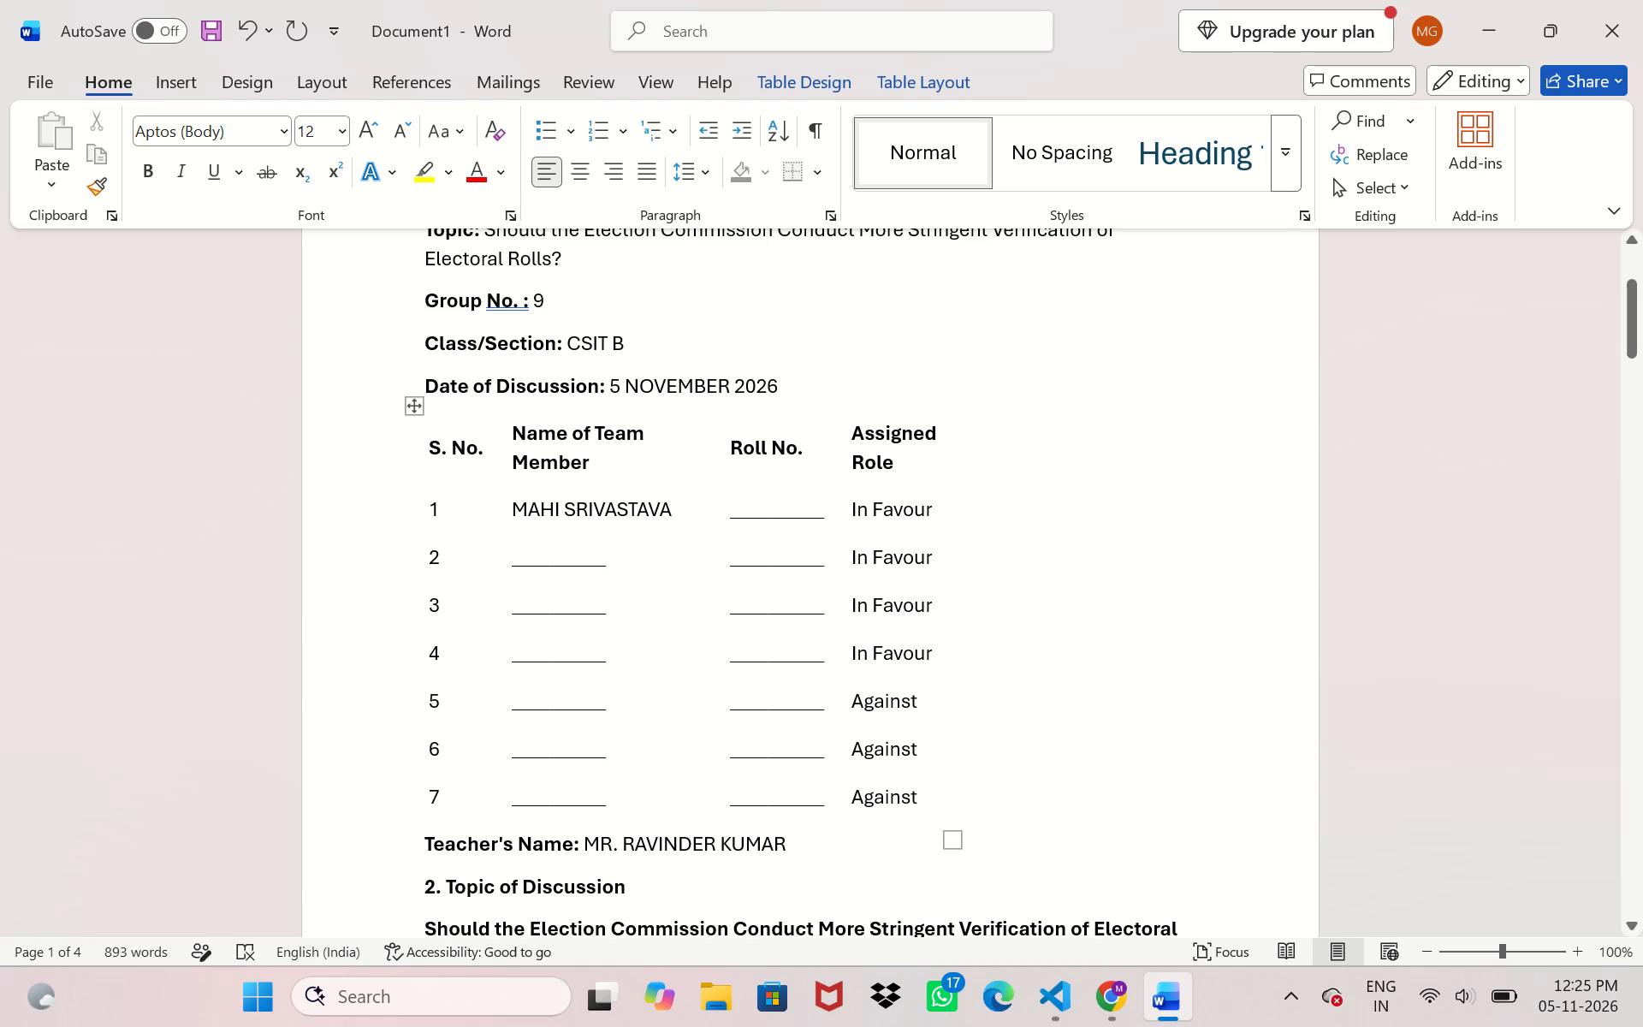
Replace the blank line in row 1's Roll No. cell with the first team member's roll number.
click(830, 518)
key(BackSpace)
key(BackSpace)
key(BackSpace)
key(BackSpace)
key(BackSpace)
key(BackSpace)
key(BackSpace)
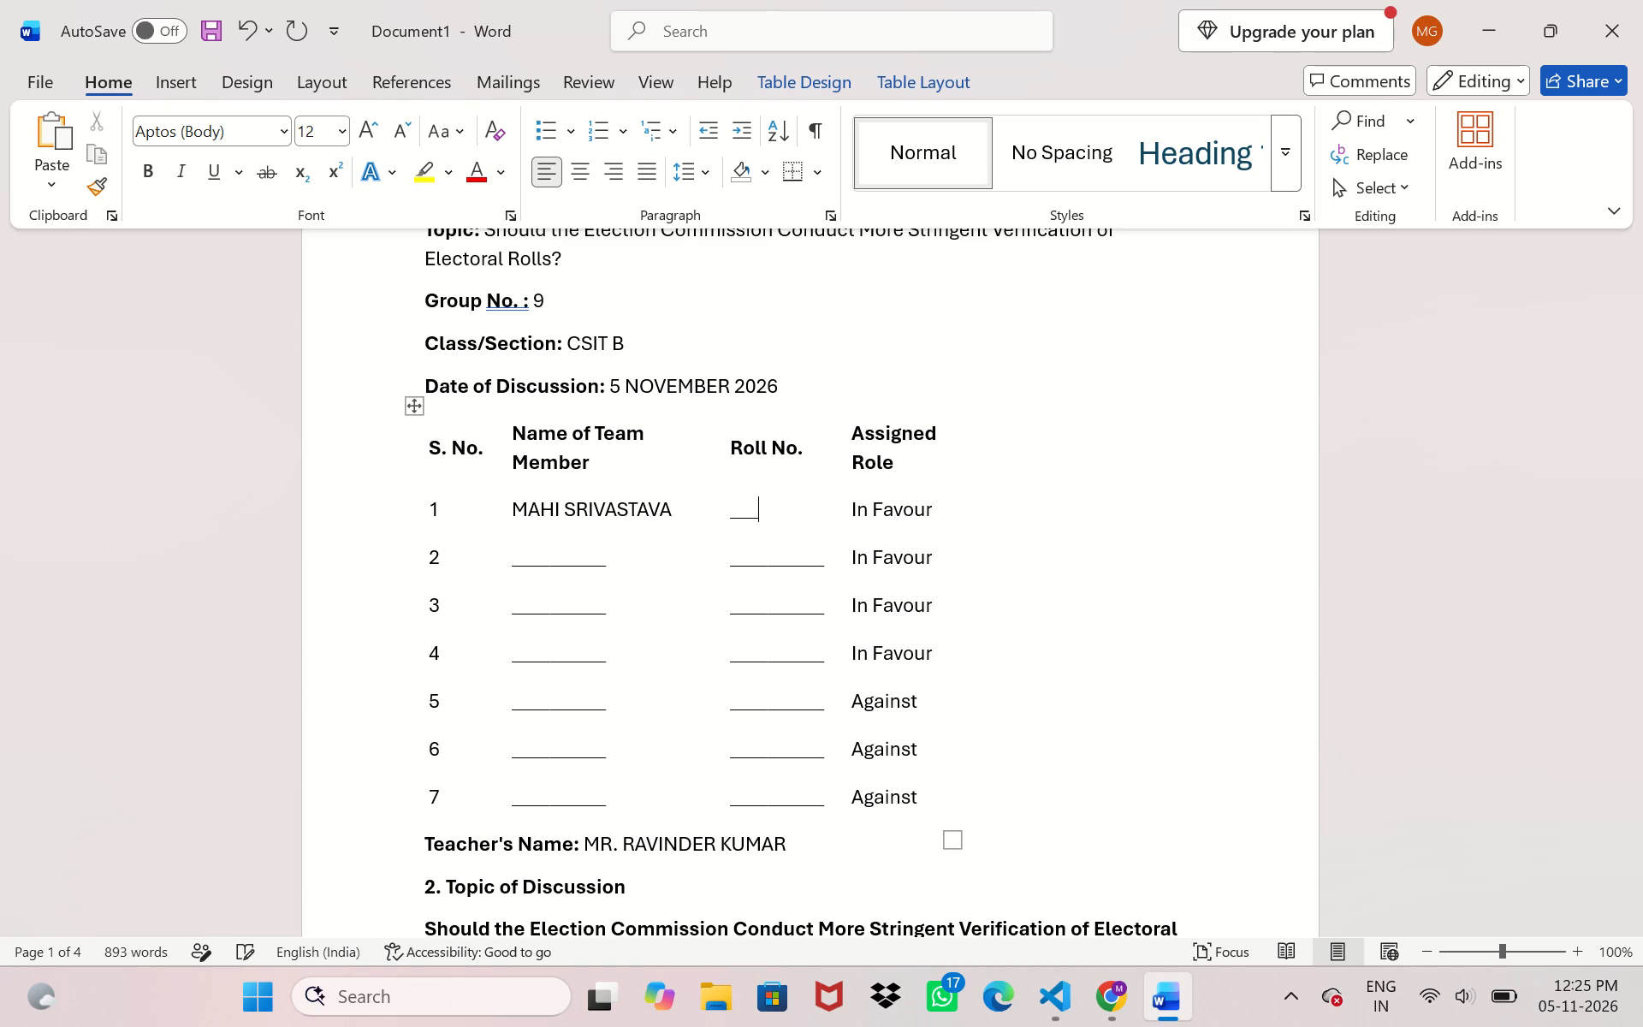
key(BackSpace)
key(BackSpace)
key(BackSpace)
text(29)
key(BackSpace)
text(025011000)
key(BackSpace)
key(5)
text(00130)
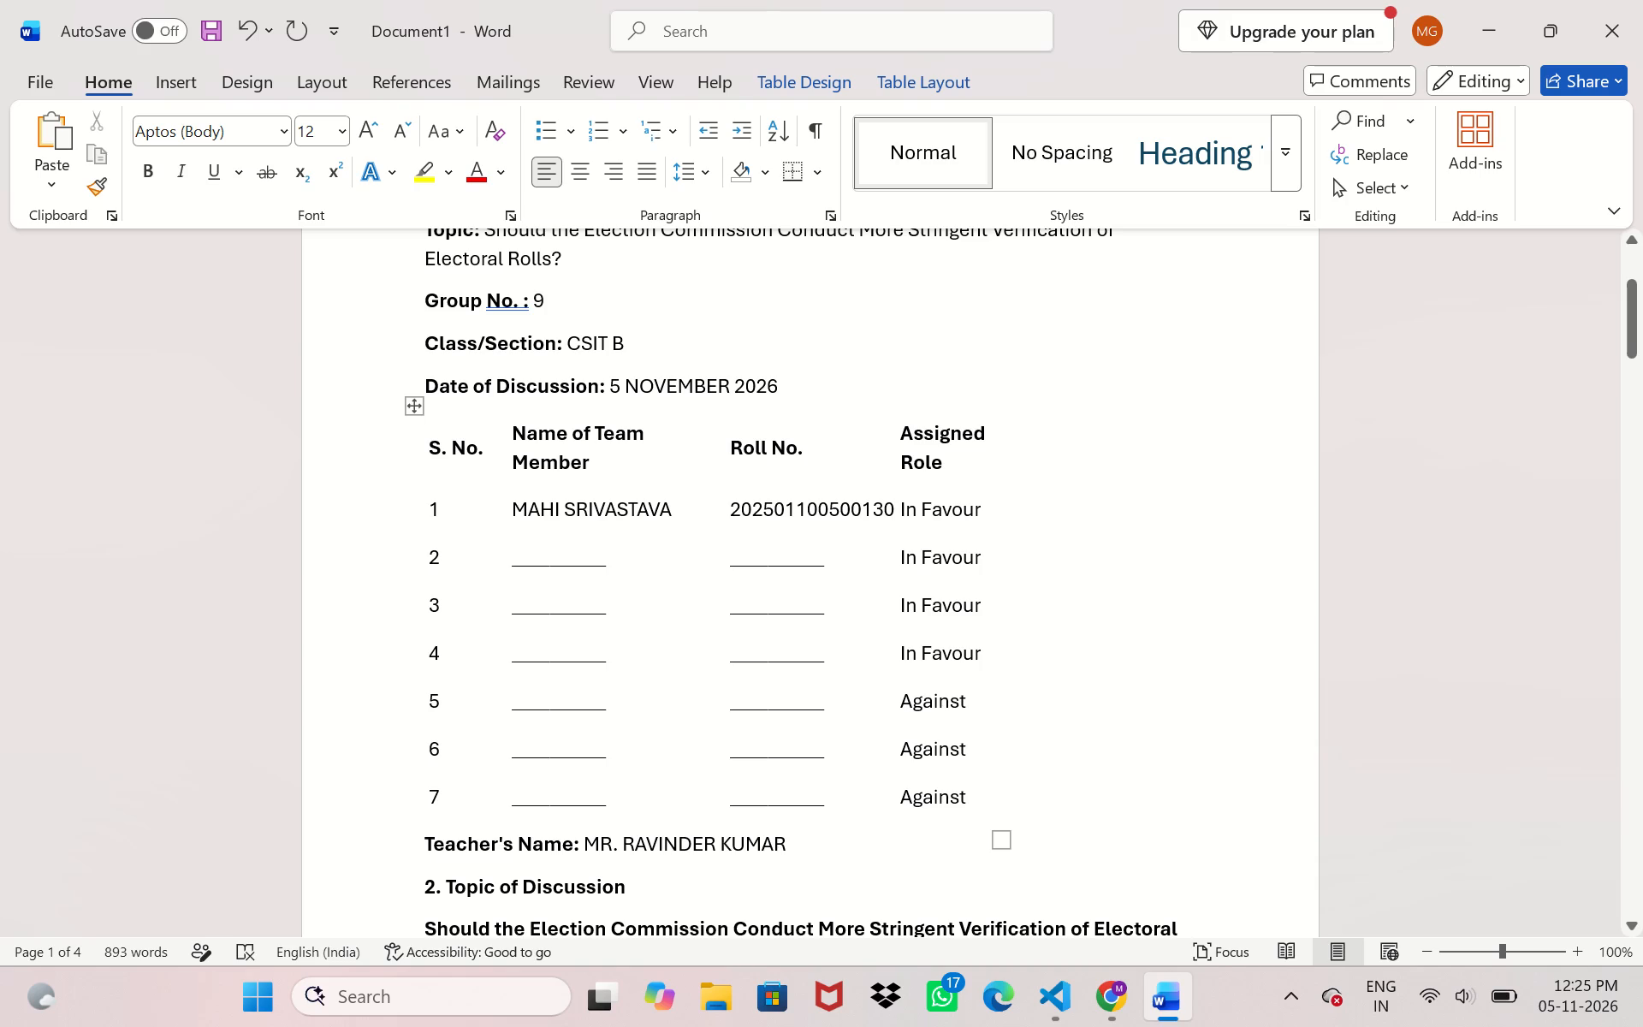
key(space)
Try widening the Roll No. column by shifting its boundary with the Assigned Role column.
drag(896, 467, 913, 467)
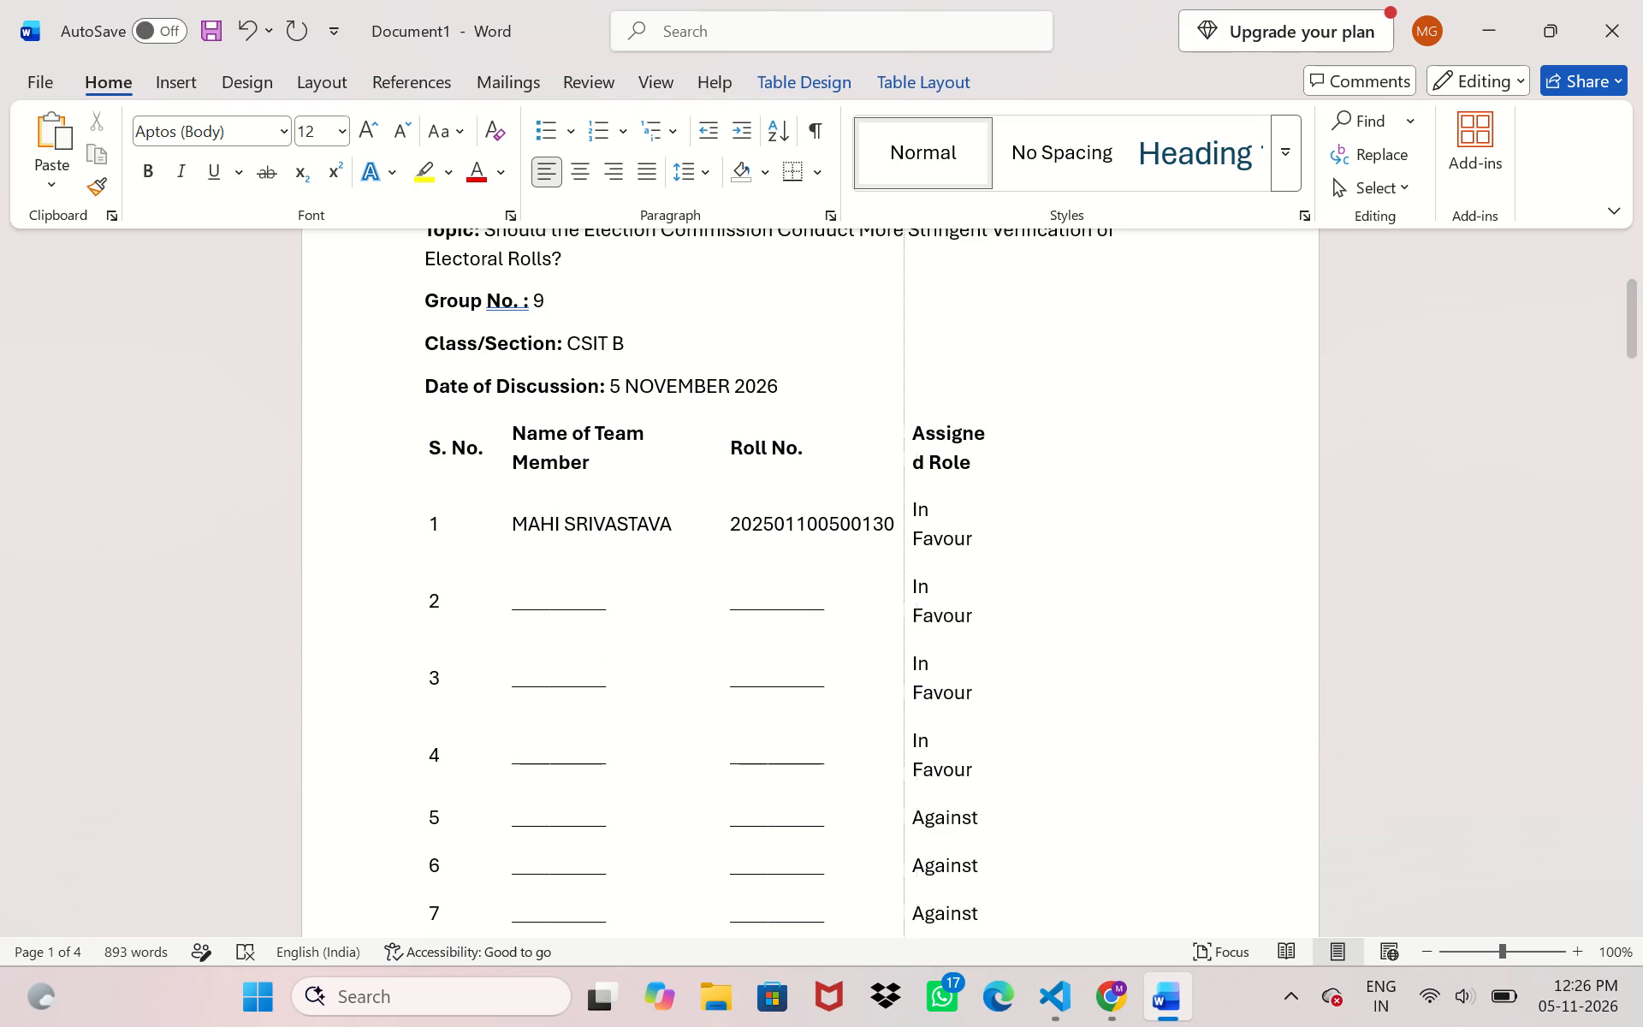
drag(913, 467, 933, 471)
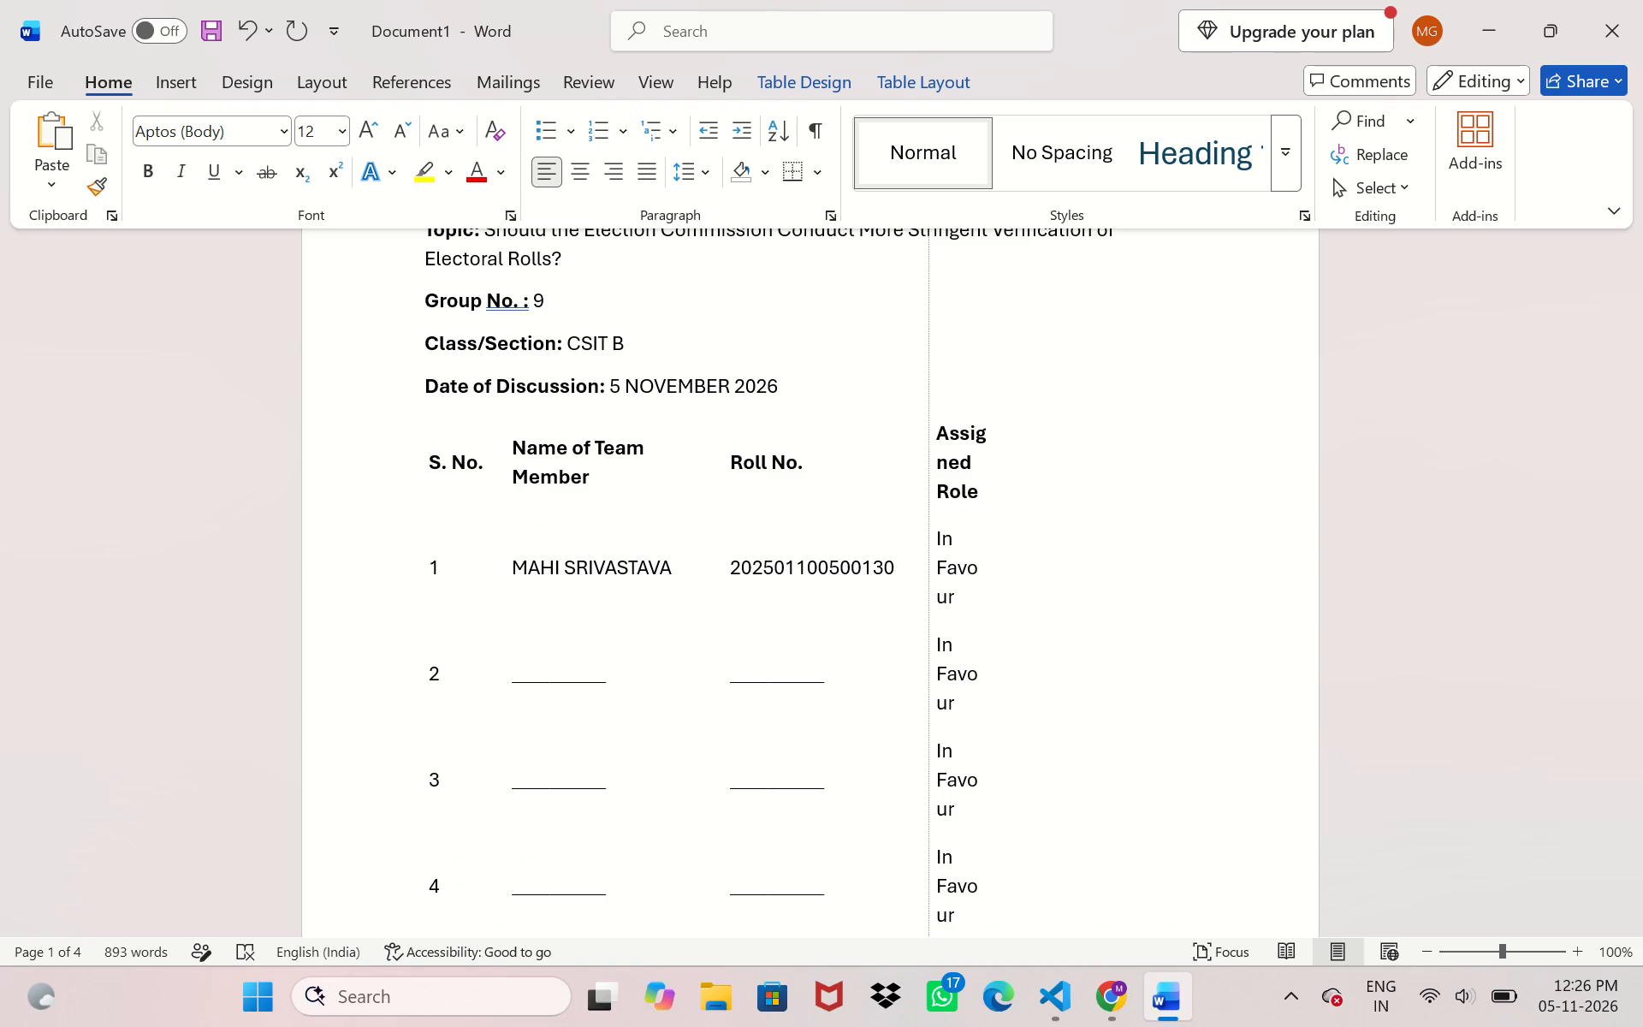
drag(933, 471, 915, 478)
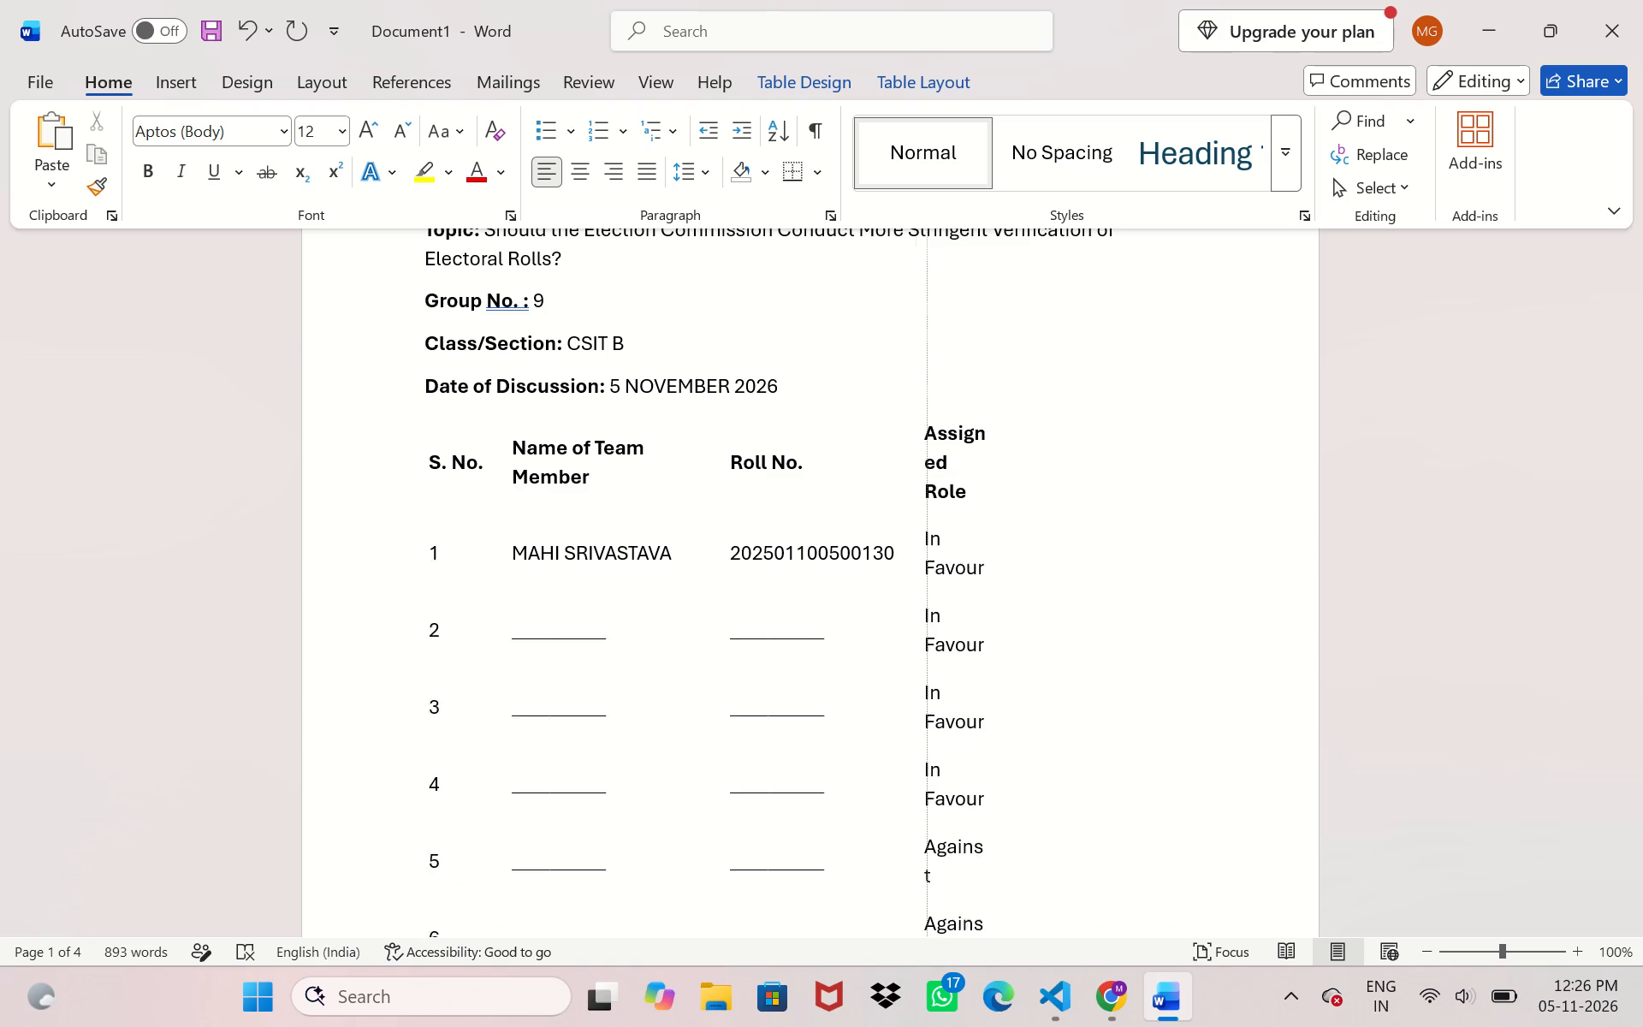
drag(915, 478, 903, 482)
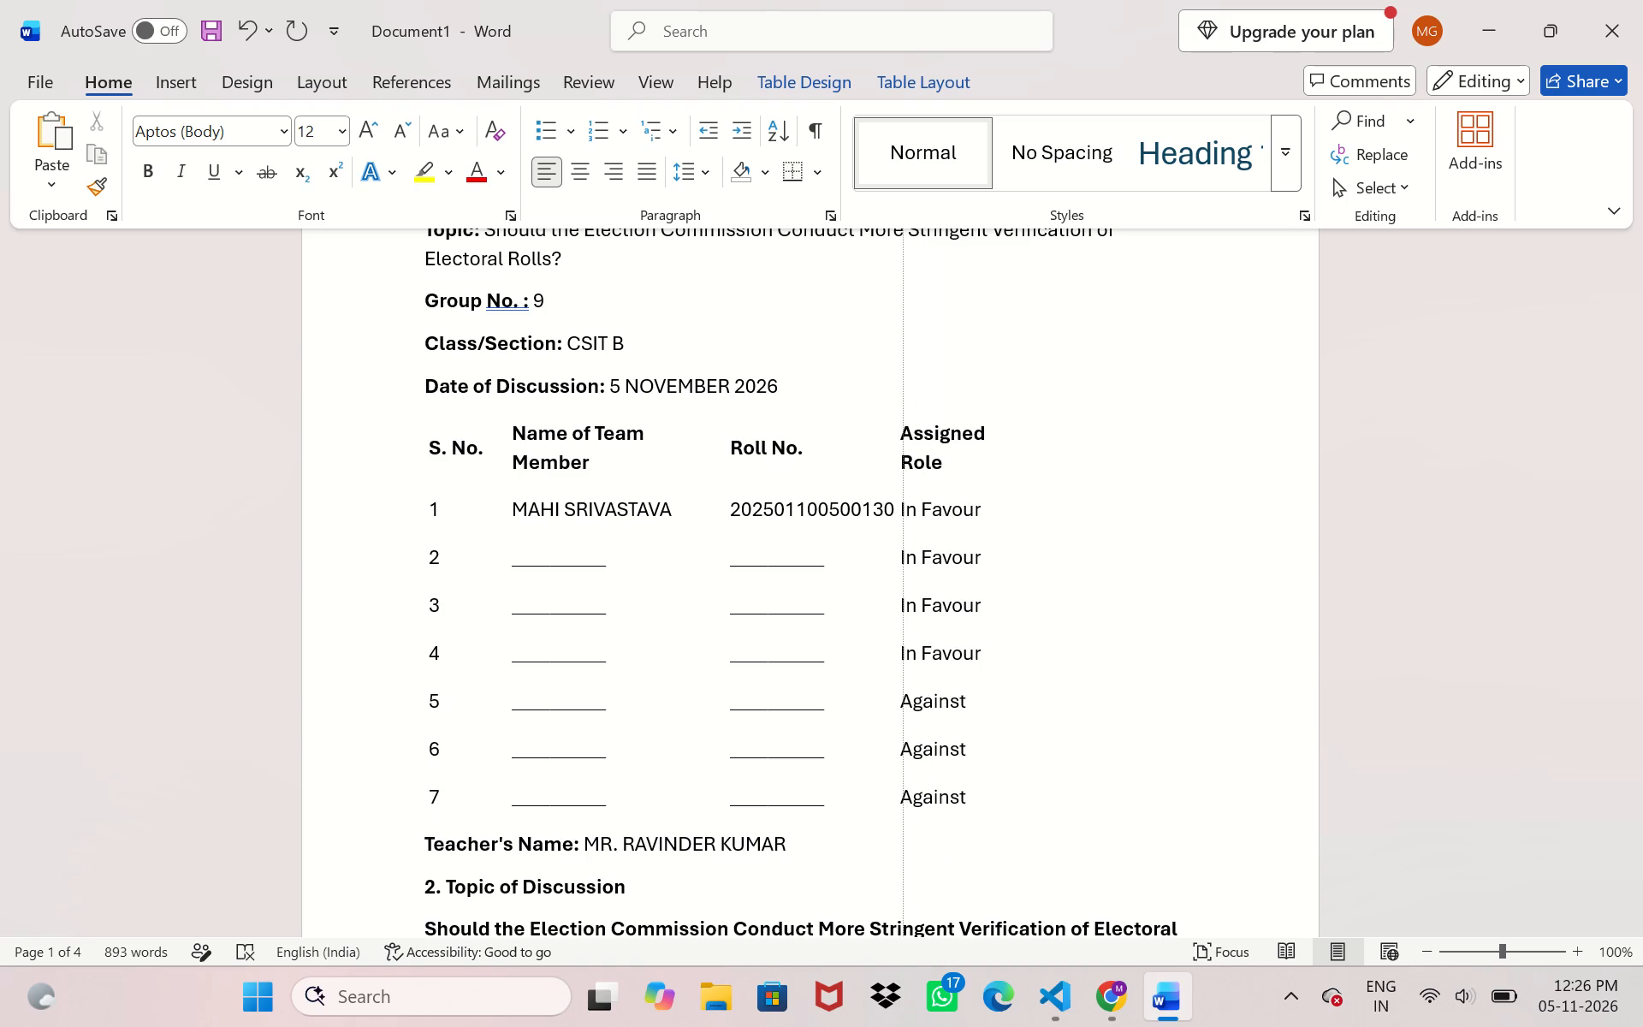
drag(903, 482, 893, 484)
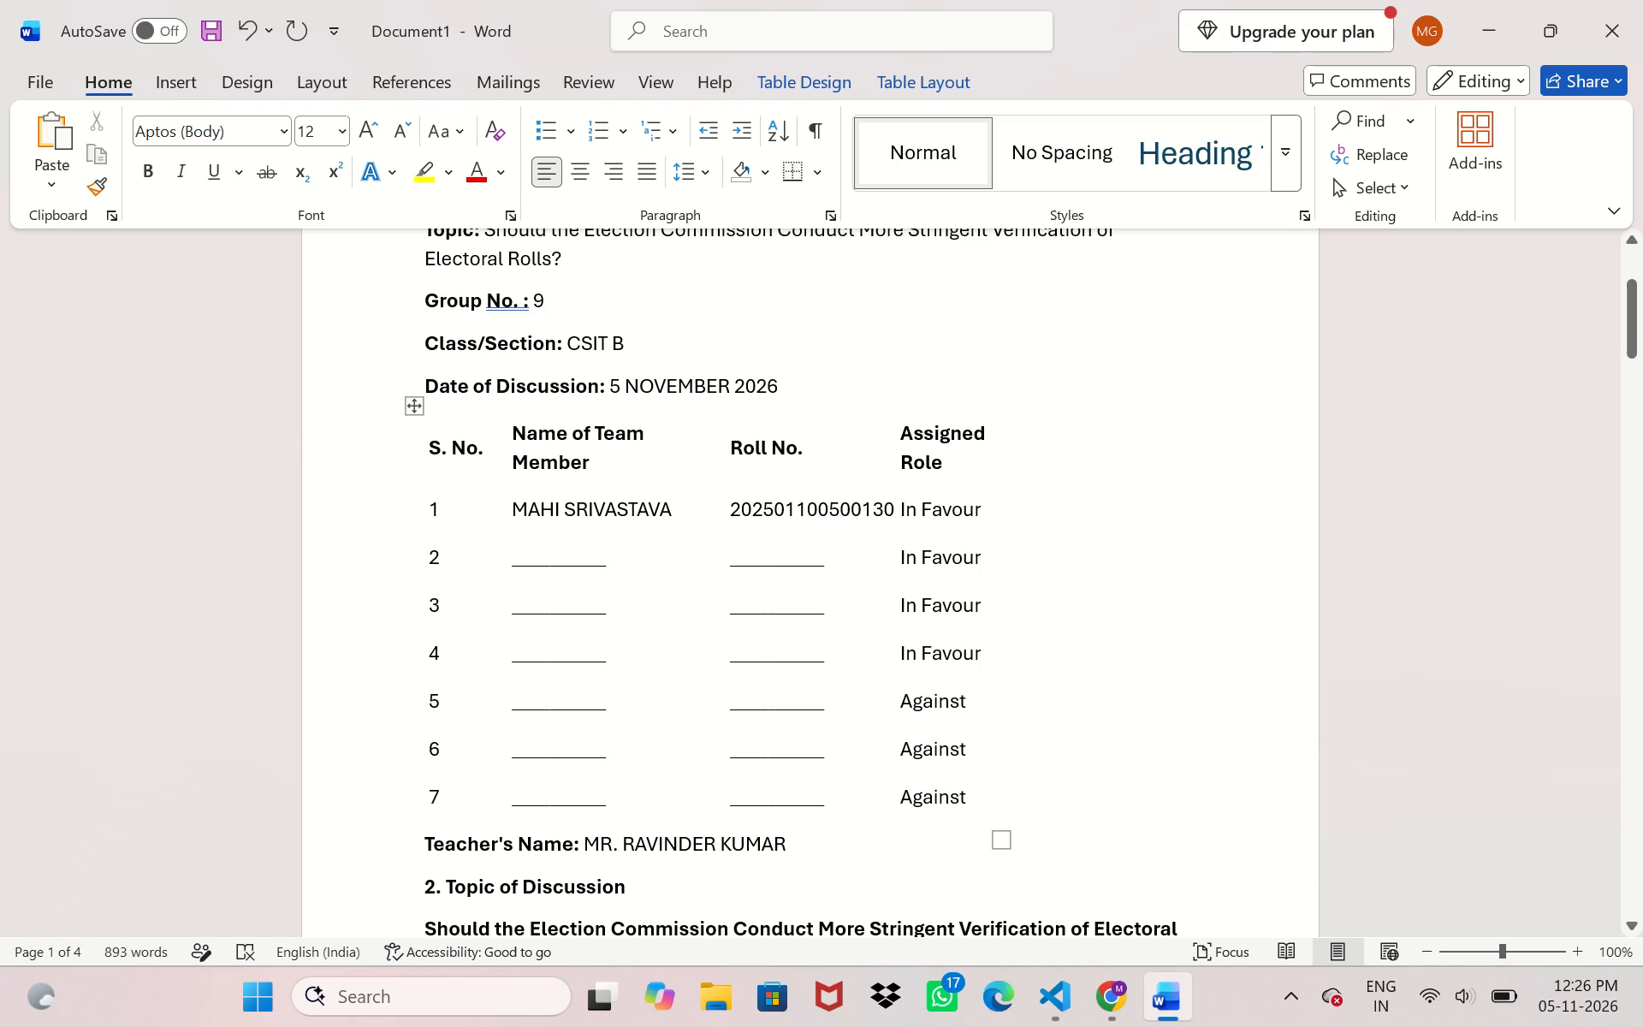
Shift the boundary between the Name of Team Member and Roll No. columns closer to the names, widening the Roll No. column.
drag(727, 513, 709, 516)
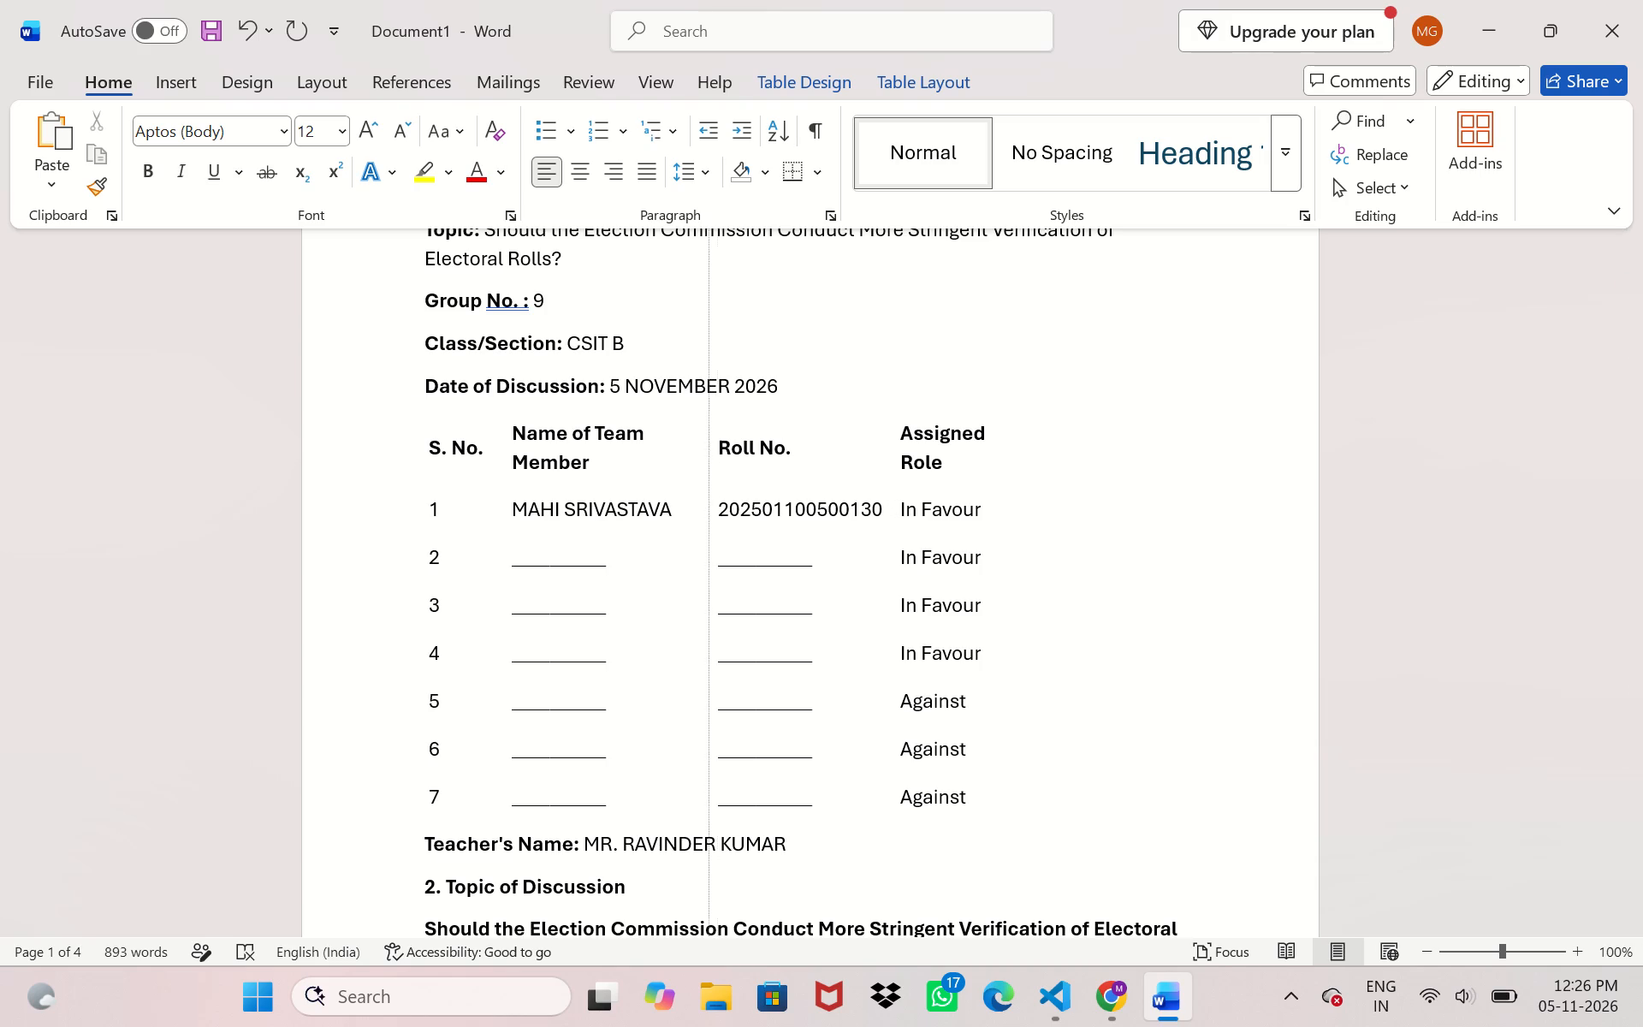
drag(709, 516, 697, 523)
Replace the blank line in row 2's name cell with the second team member's full name in capitals.
click(622, 554)
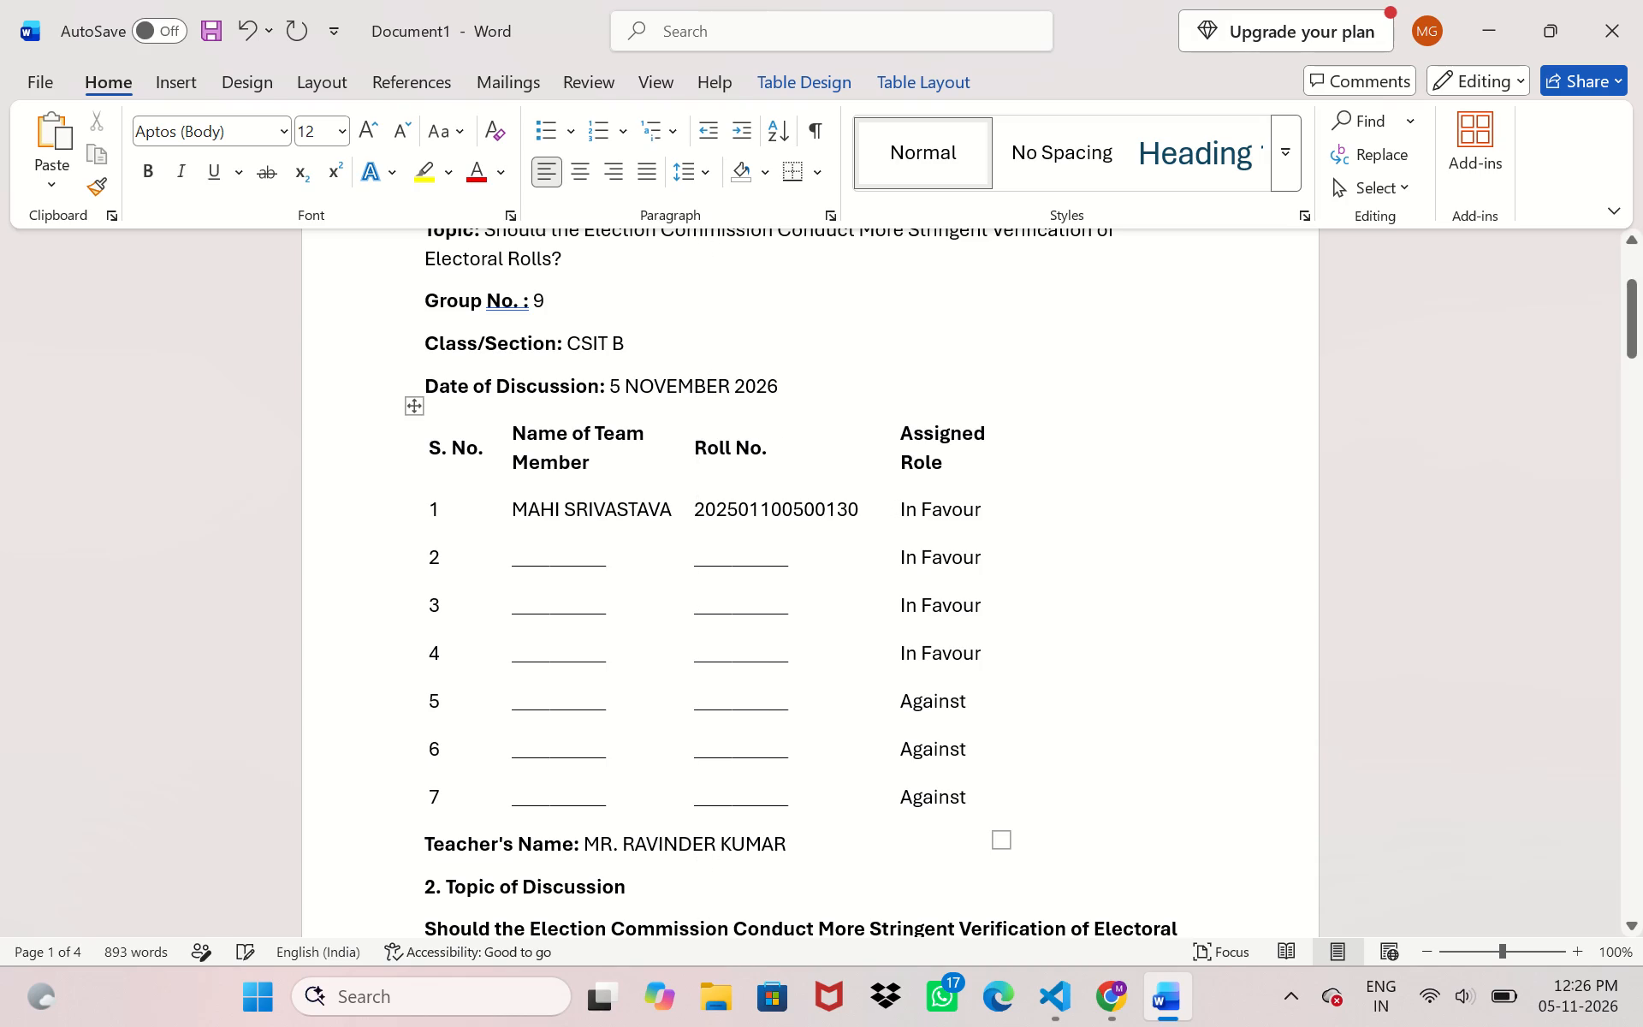
key(BackSpace)
key(BackSpace)
key(BackSpace)
key(BackSpace)
key(BackSpace)
key(BackSpace)
key(BackSpace)
key(BackSpace)
key(BackSpace)
key(BackSpace)
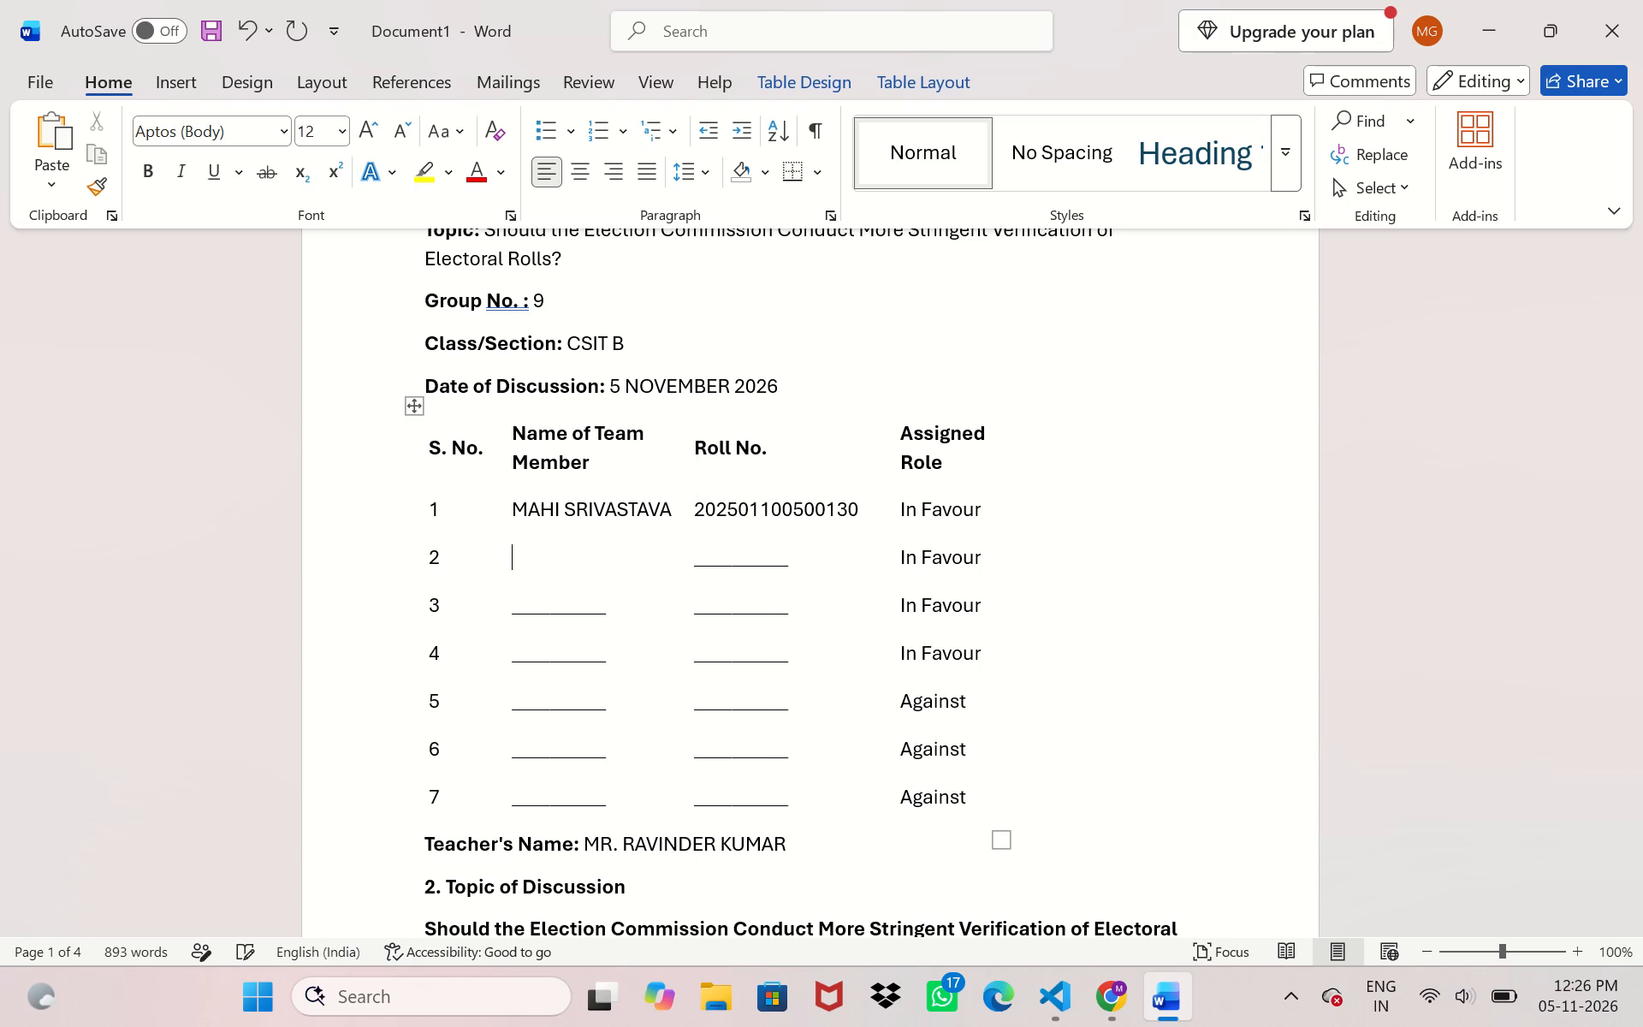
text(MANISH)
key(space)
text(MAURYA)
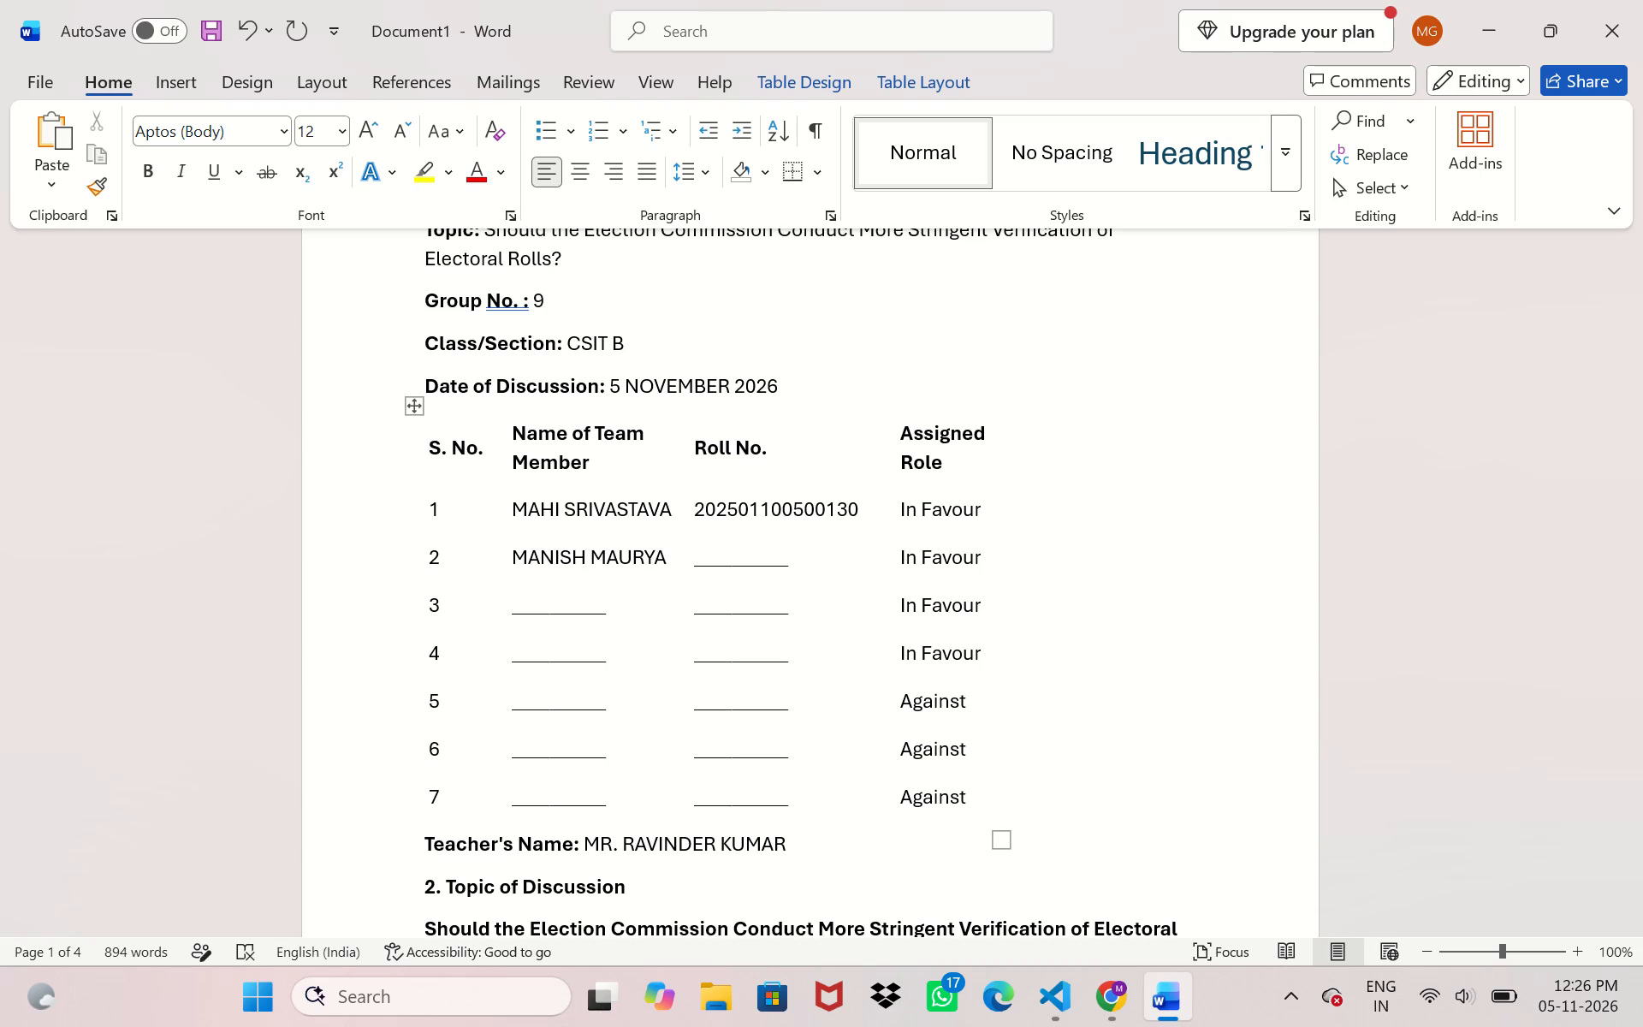
Replace the blank line in row 2's Roll No. cell with the second team member's roll number.
click(795, 568)
key(BackSpace)
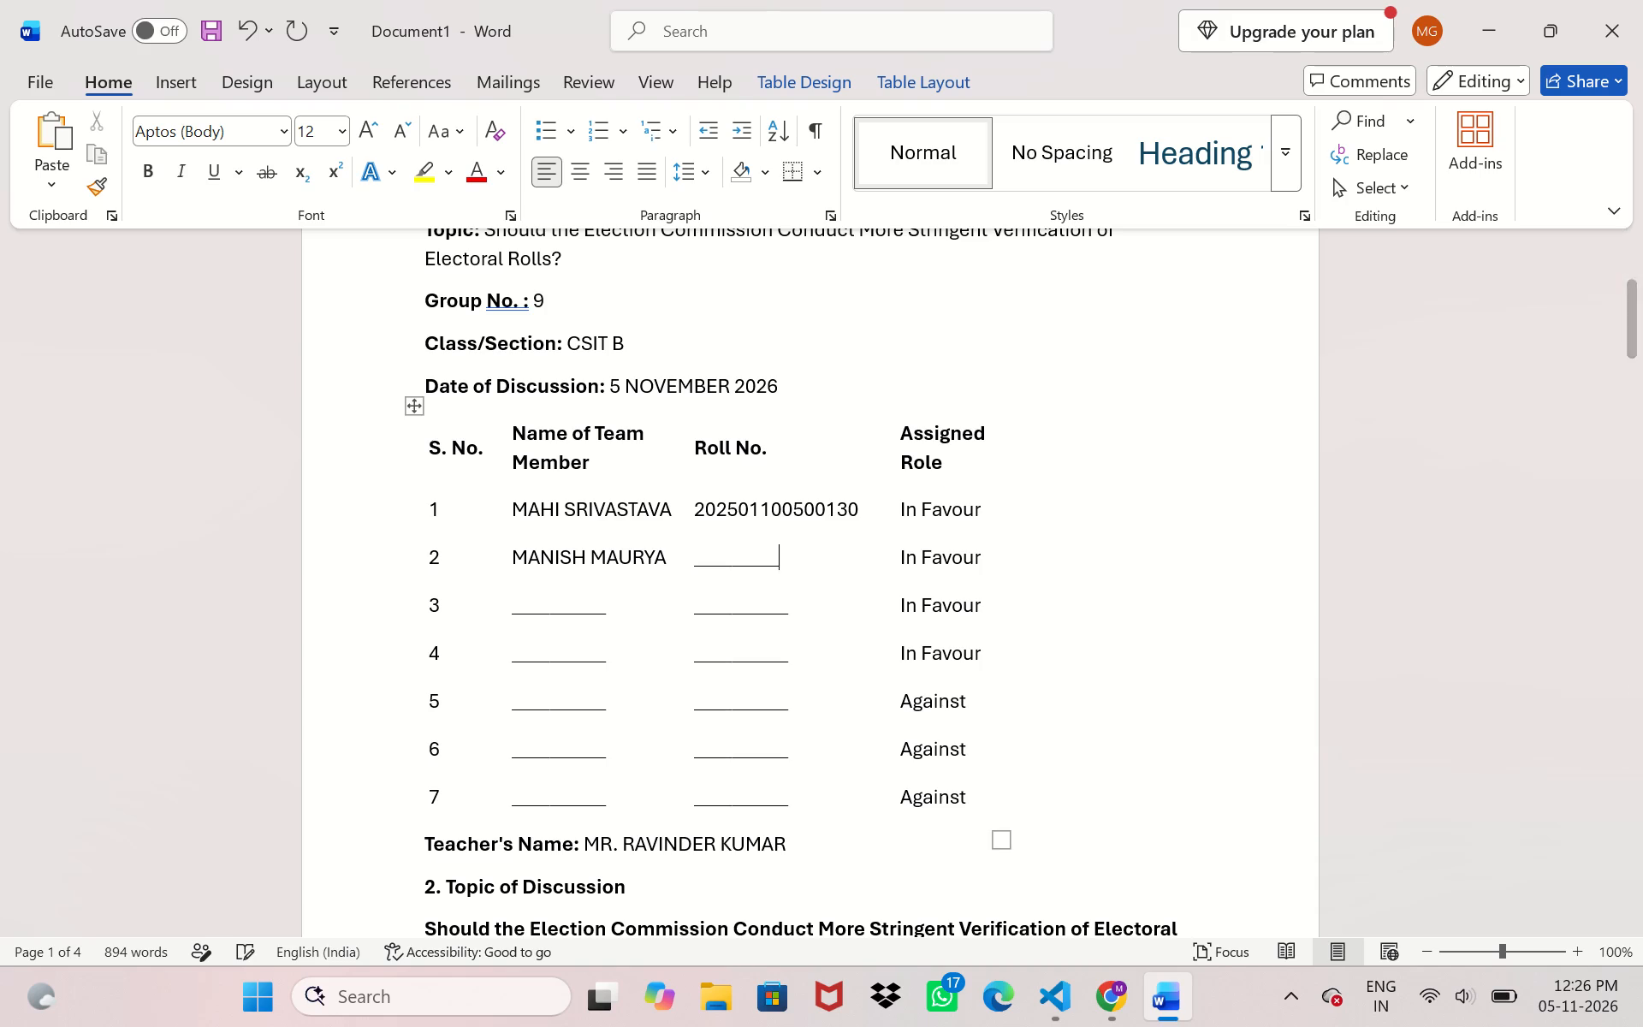
key(BackSpace)
key(BackSpace)
key(BackSpace)
key(BackSpace)
key(BackSpace)
key(BackSpace)
key(BackSpace)
key(BackSpace)
key(BackSpace)
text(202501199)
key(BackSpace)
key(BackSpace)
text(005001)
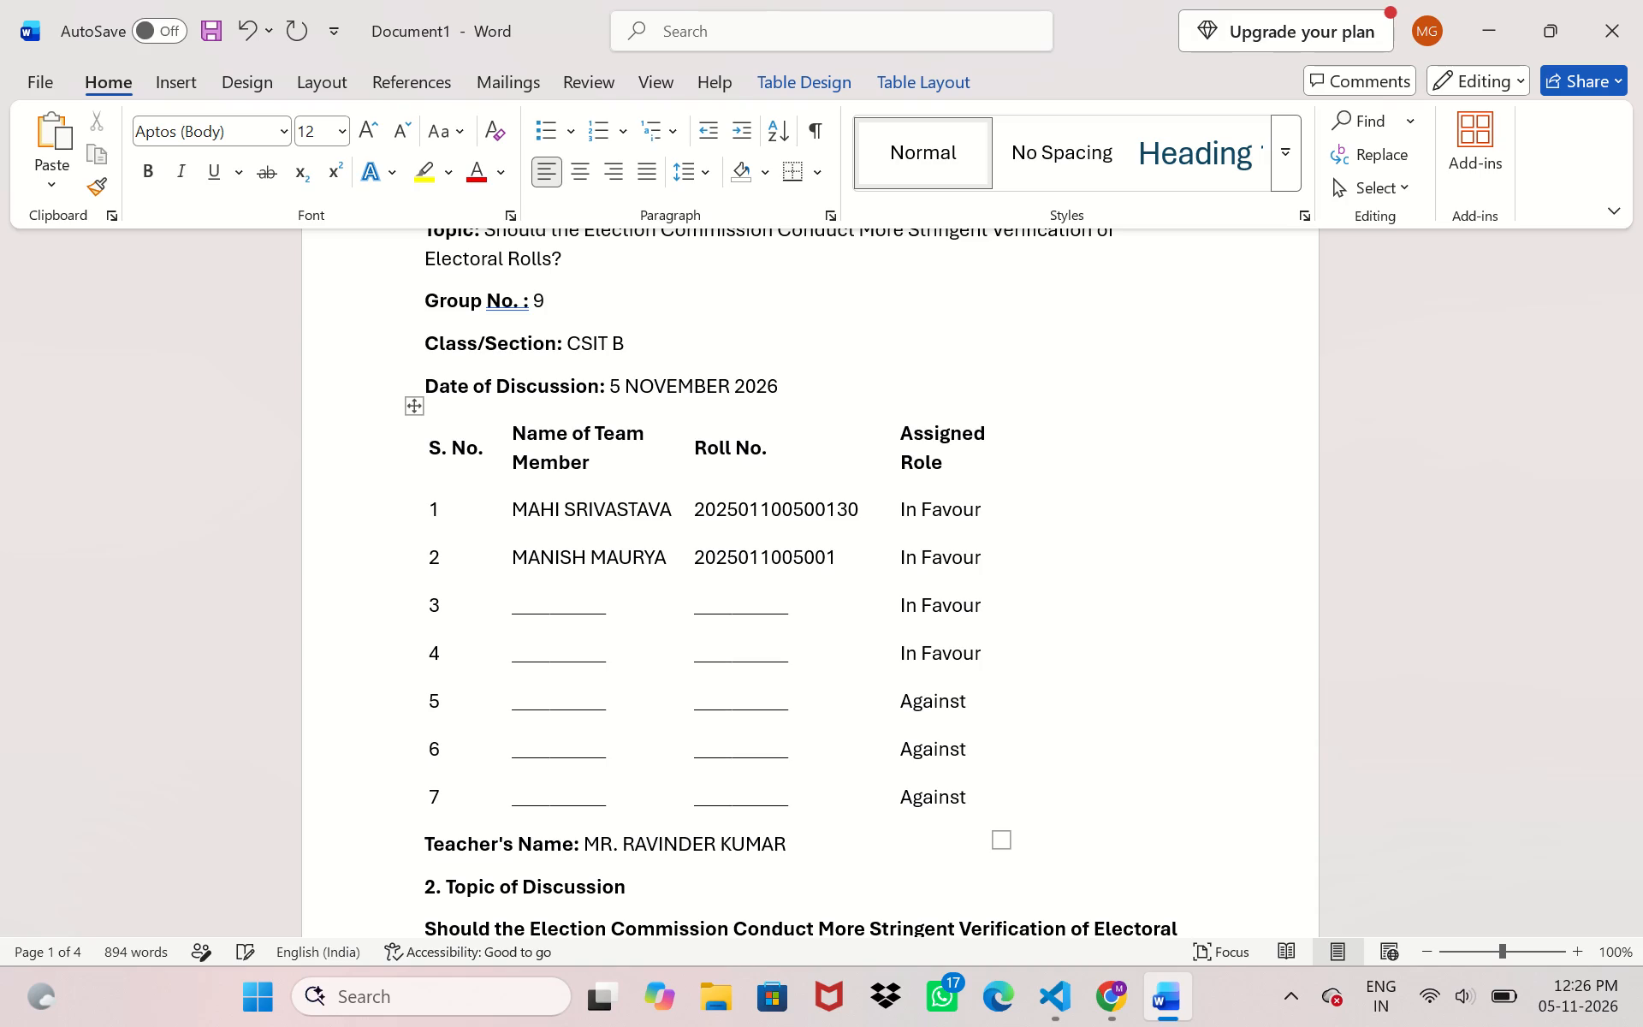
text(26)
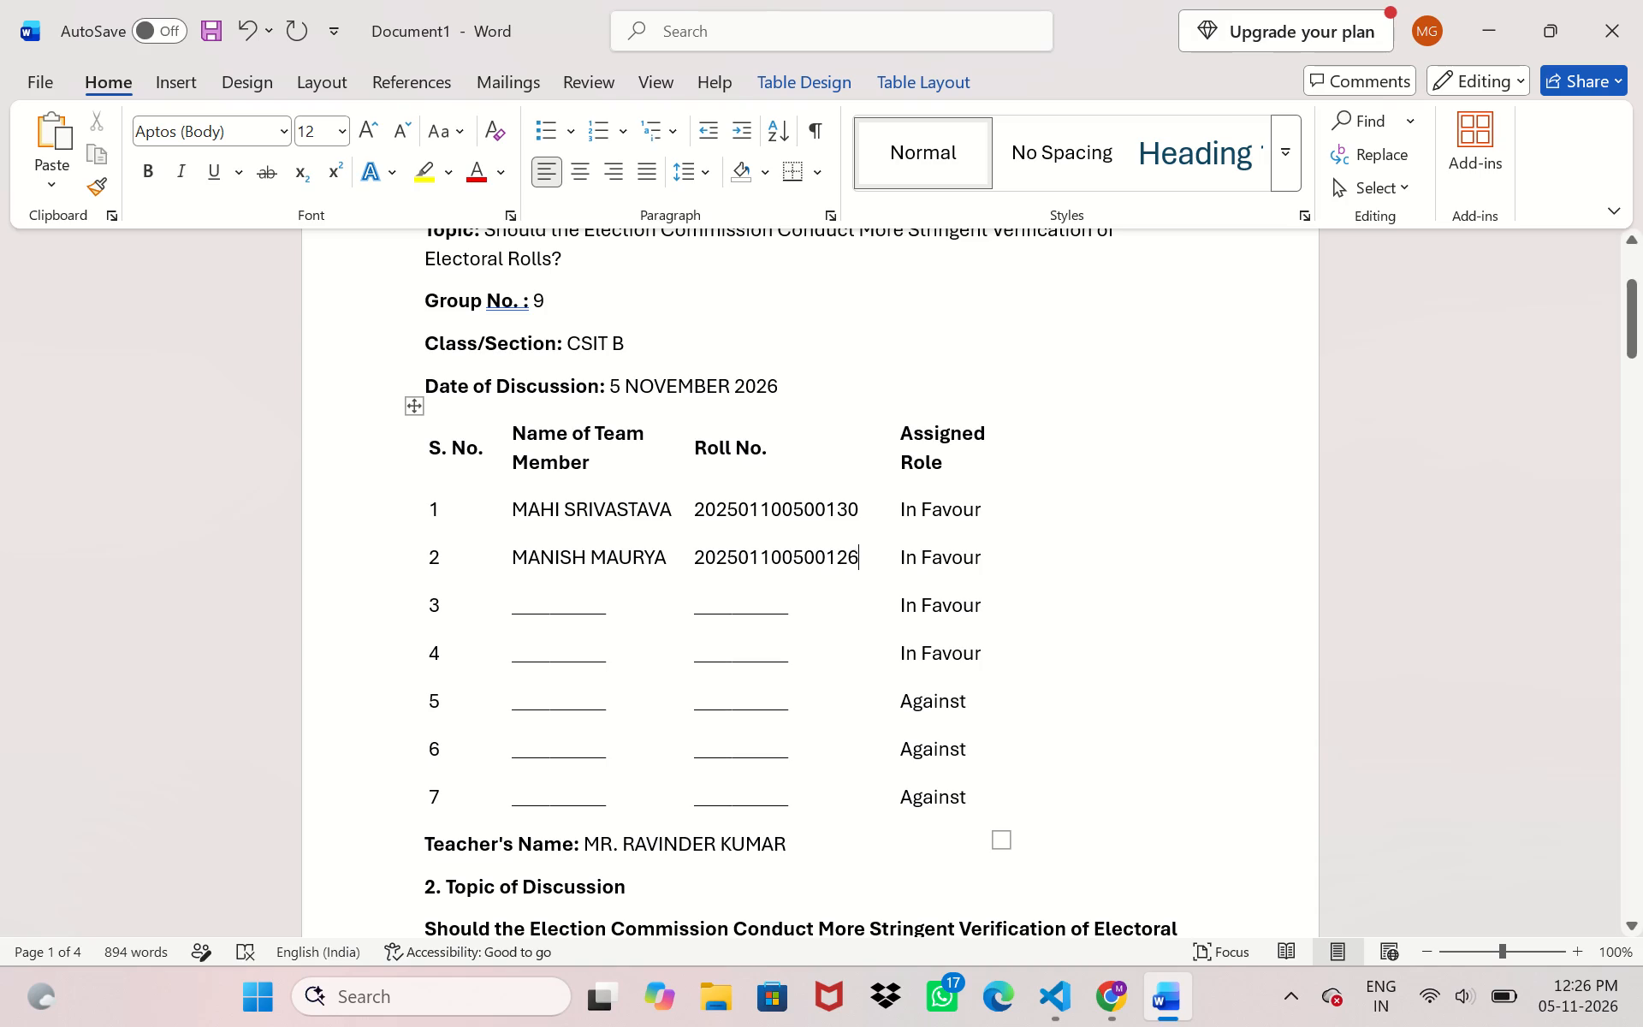
Replace the blank line in row 3's name cell with the third team member's full name in capitals.
click(612, 606)
key(BackSpace)
key(BackSpace)
key(BackSpace)
key(BackSpace)
key(BackSpace)
key(BackSpace)
key(BackSpace)
key(BackSpace)
key(BackSpace)
key(BackSpace)
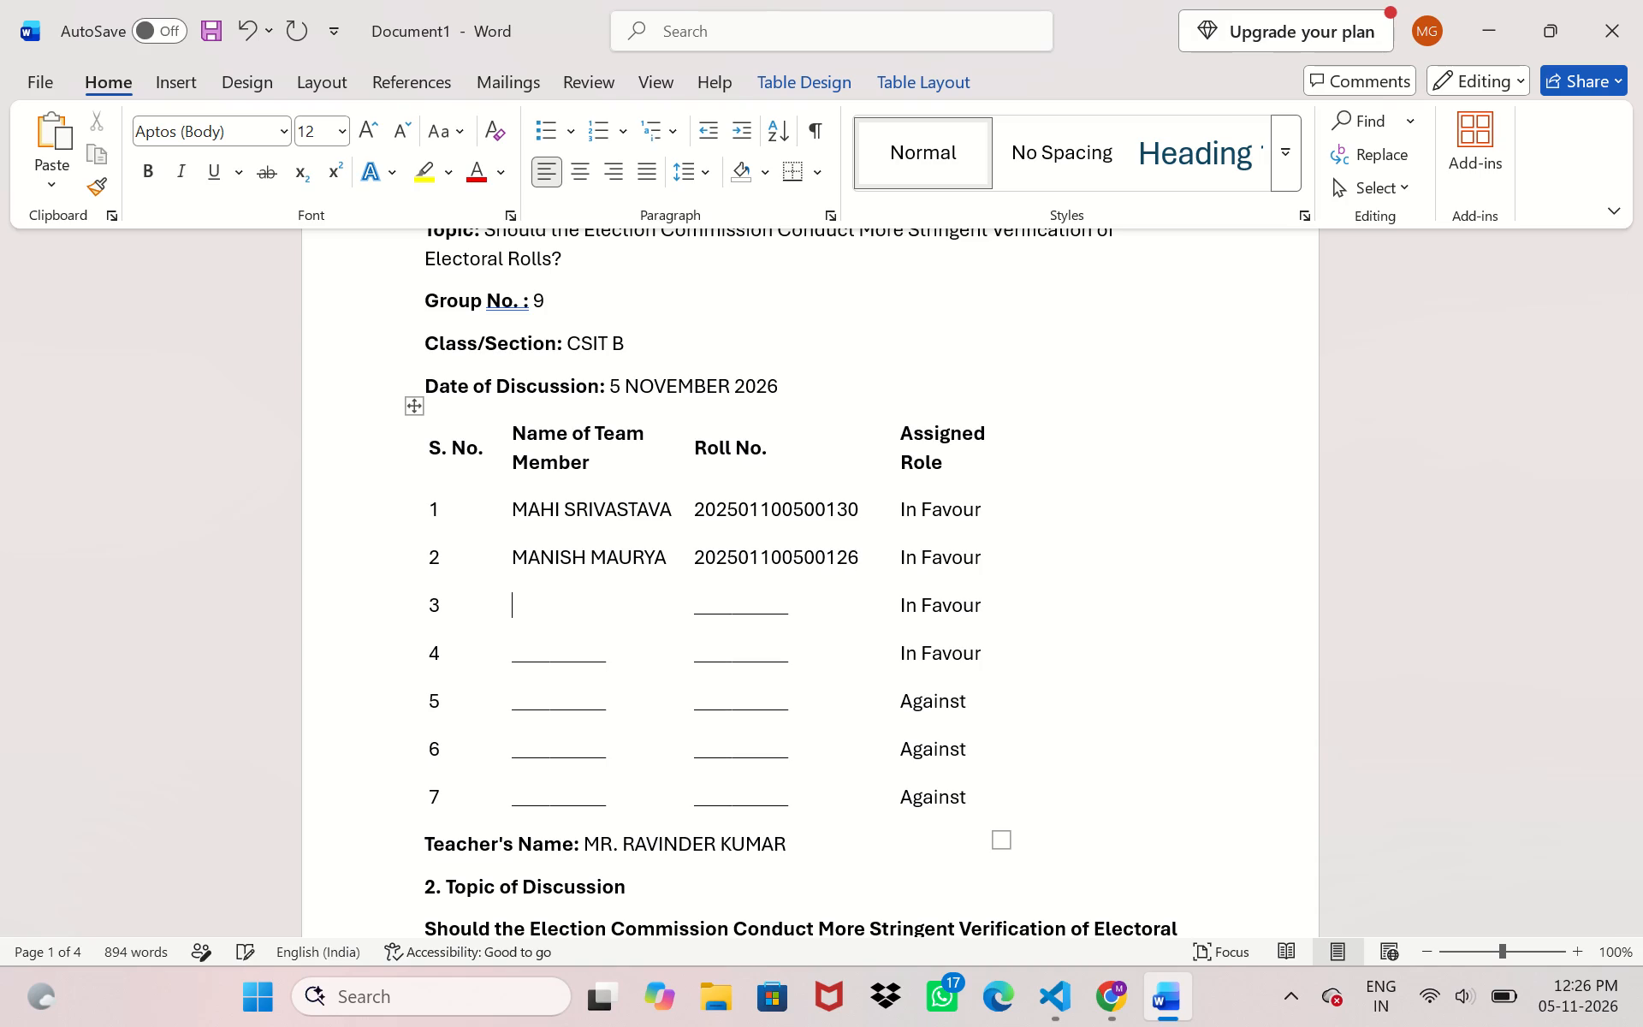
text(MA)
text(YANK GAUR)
Replace the blank line in row 3's Roll No. cell with the third team member's roll number.
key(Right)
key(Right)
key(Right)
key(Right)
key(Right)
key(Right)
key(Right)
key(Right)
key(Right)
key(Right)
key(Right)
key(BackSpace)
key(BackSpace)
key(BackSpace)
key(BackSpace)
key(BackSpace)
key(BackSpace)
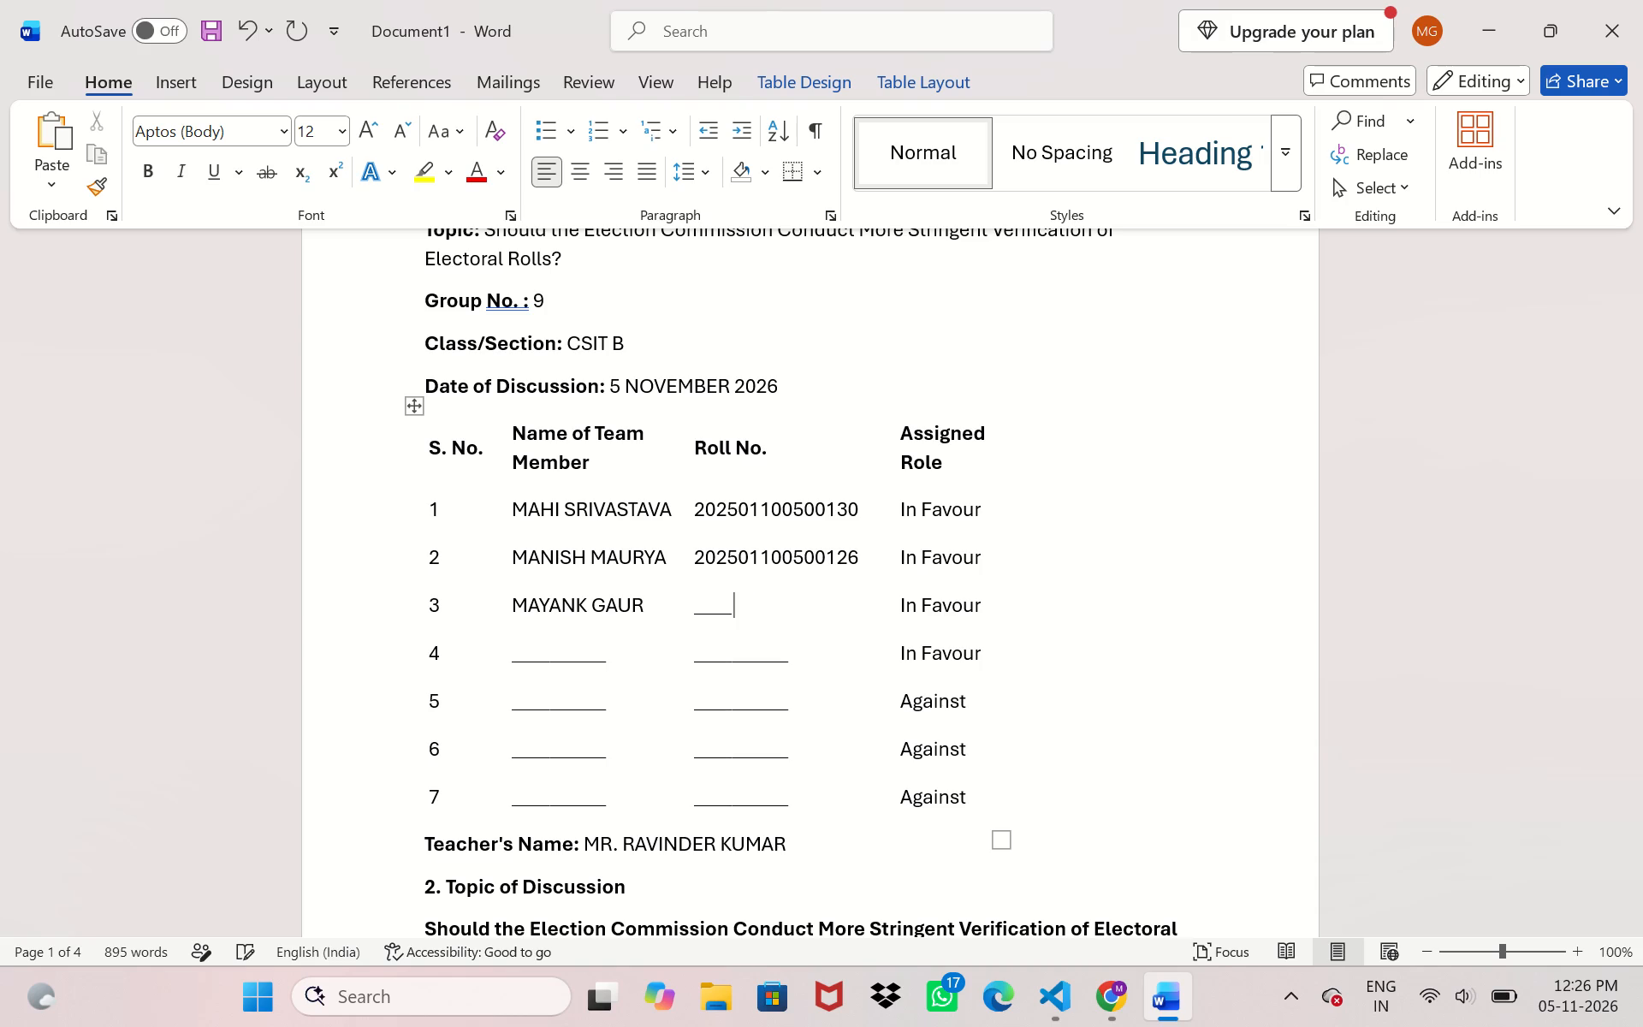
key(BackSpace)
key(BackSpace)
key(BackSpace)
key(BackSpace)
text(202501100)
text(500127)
Change the Assigned Role in row 3 to Against.
click(1000, 606)
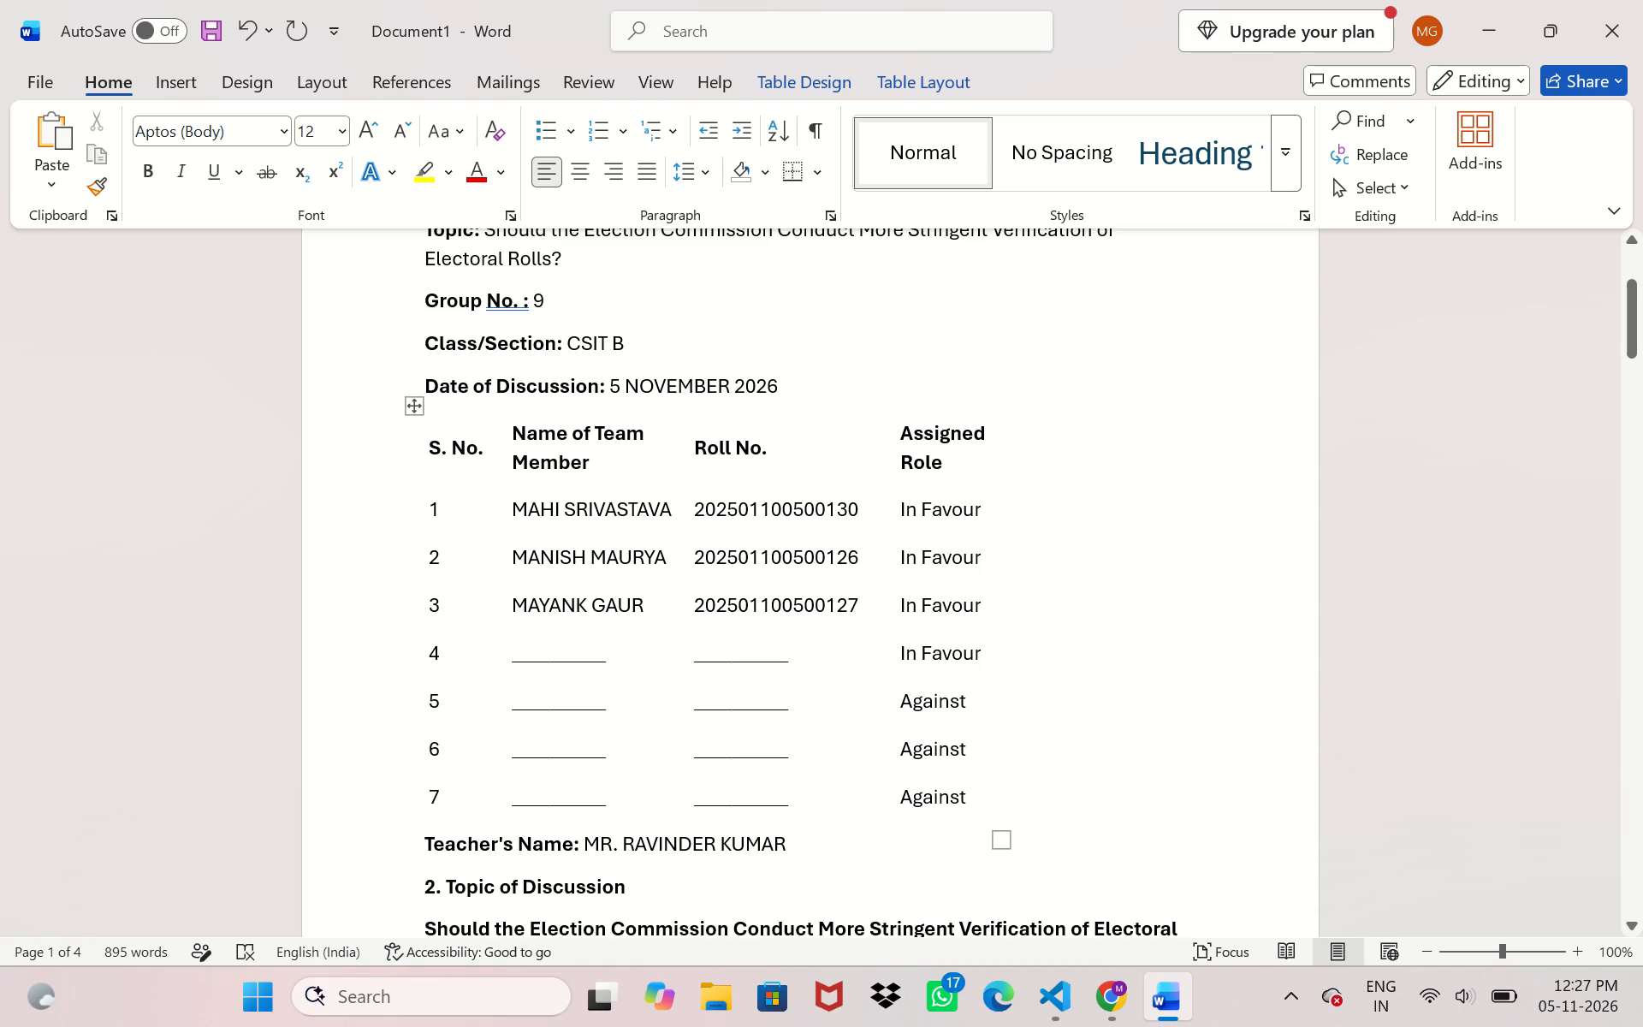
key(BackSpace)
key(BackSpace)
key(BackSpace)
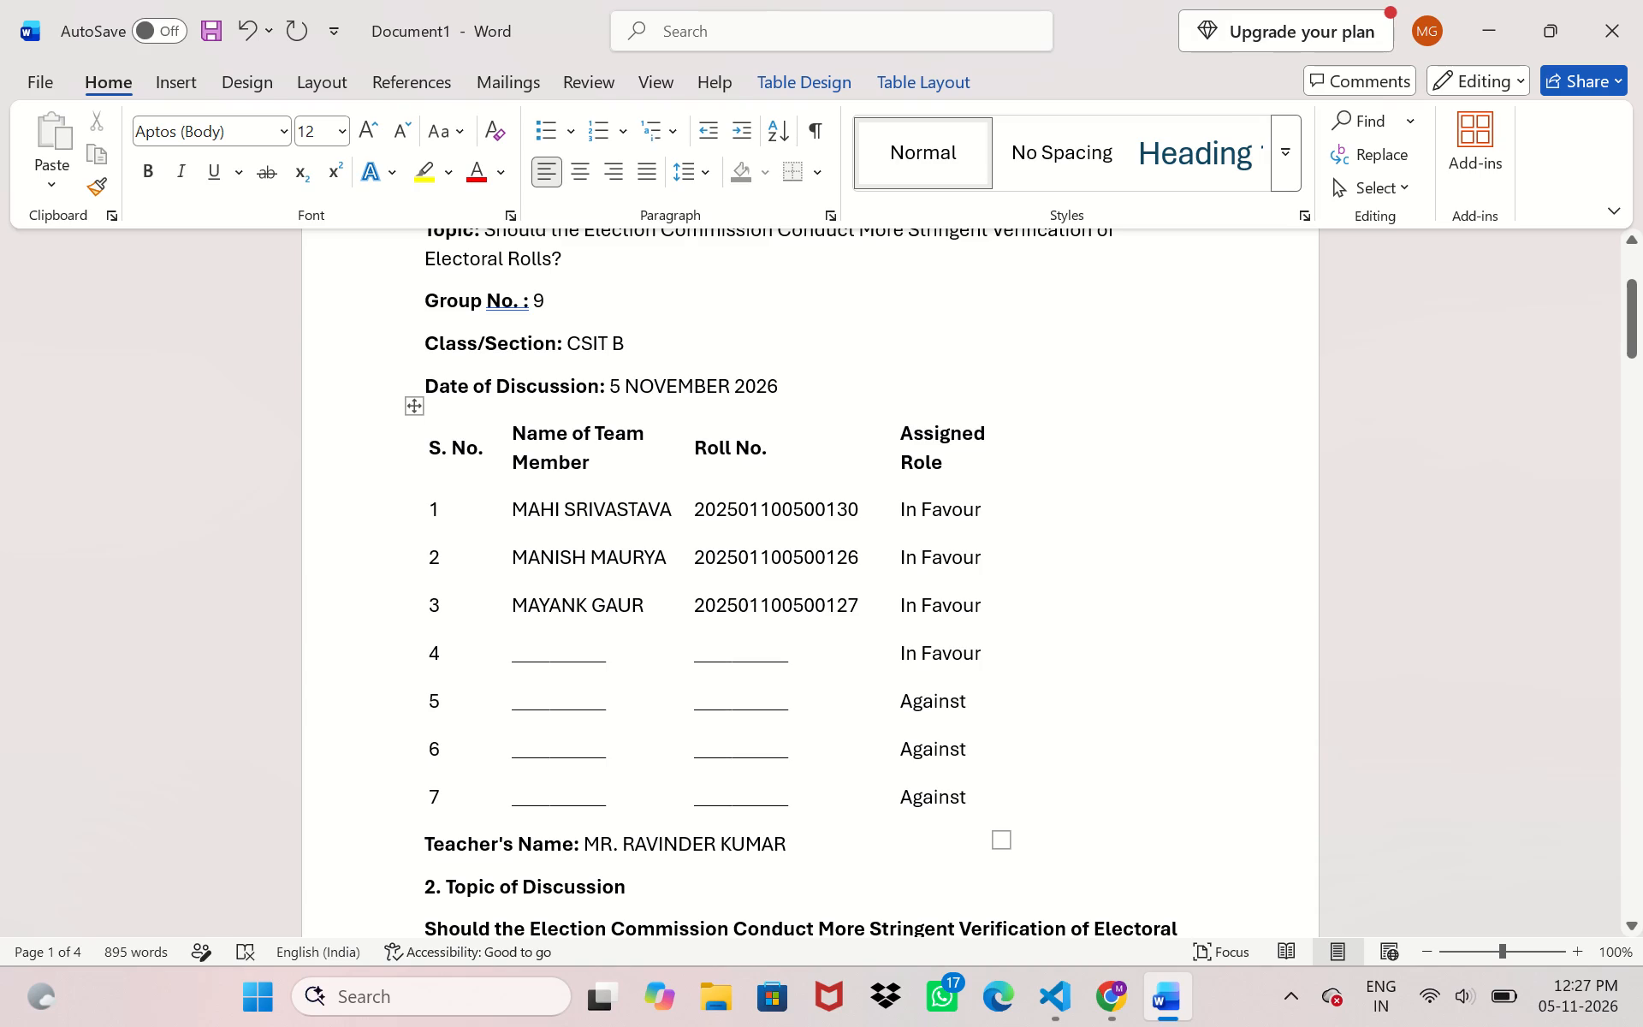
click(982, 603)
key(BackSpace)
key(BackSpace)
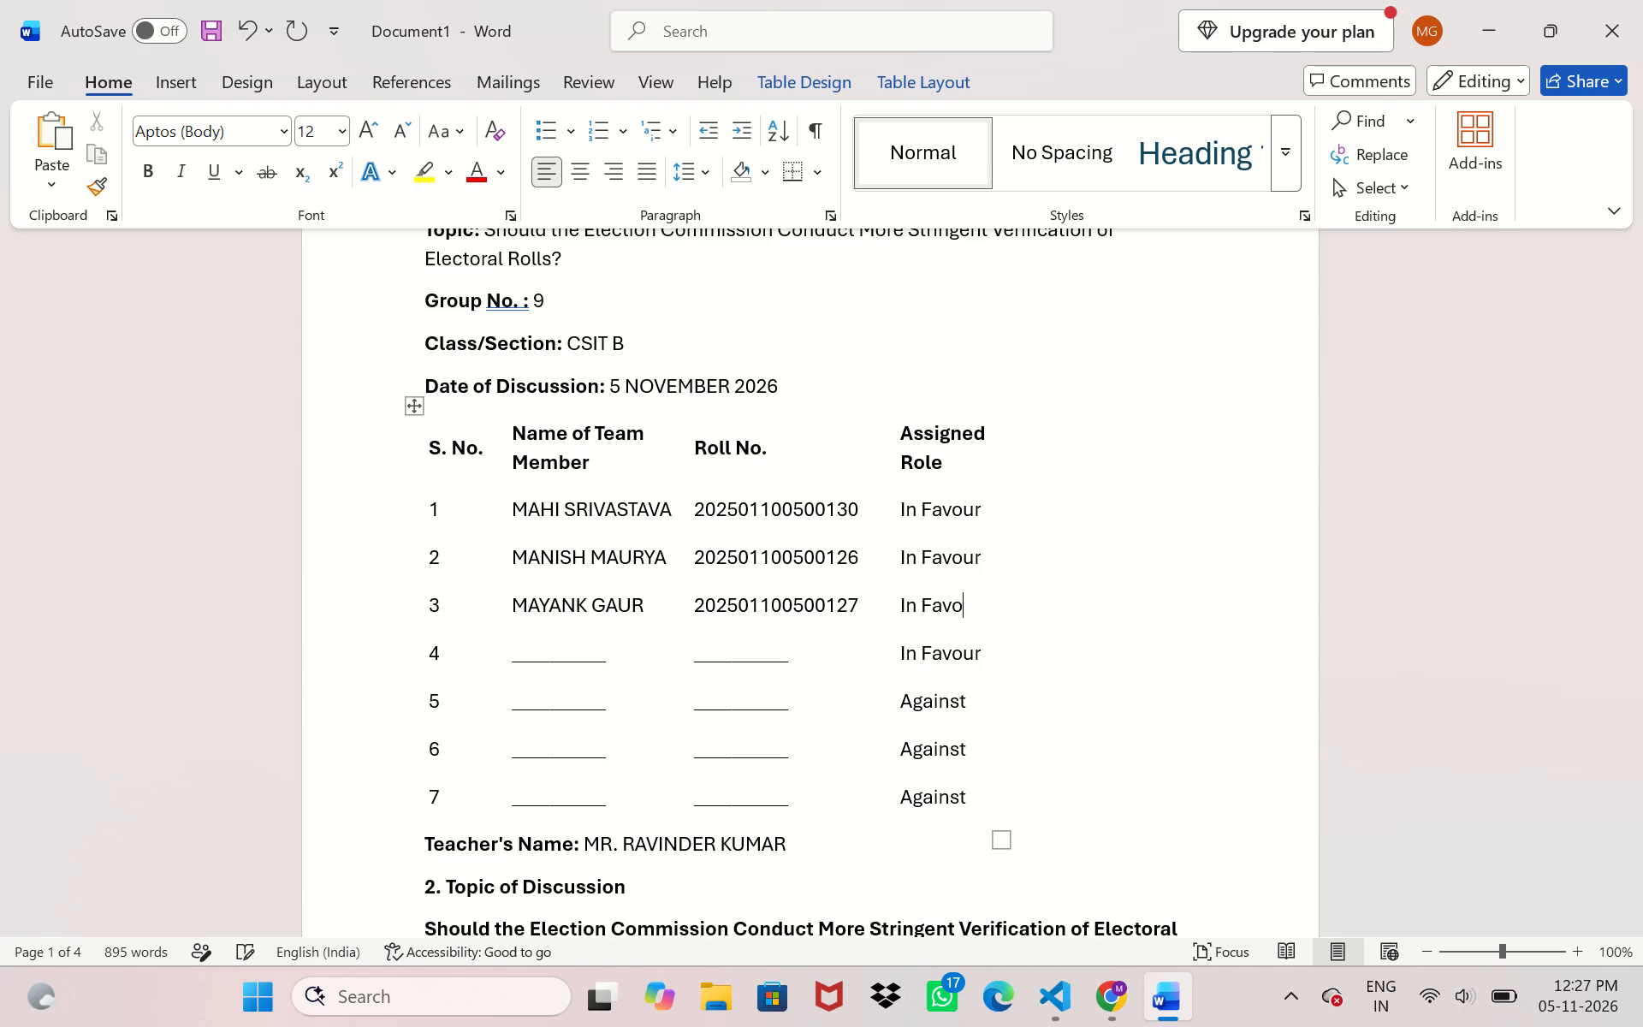
key(BackSpace)
key(BackSpace)
key(BackSpace)
key(BackSpace)
key(BackSpace)
key(BackSpace)
key(BackSpace)
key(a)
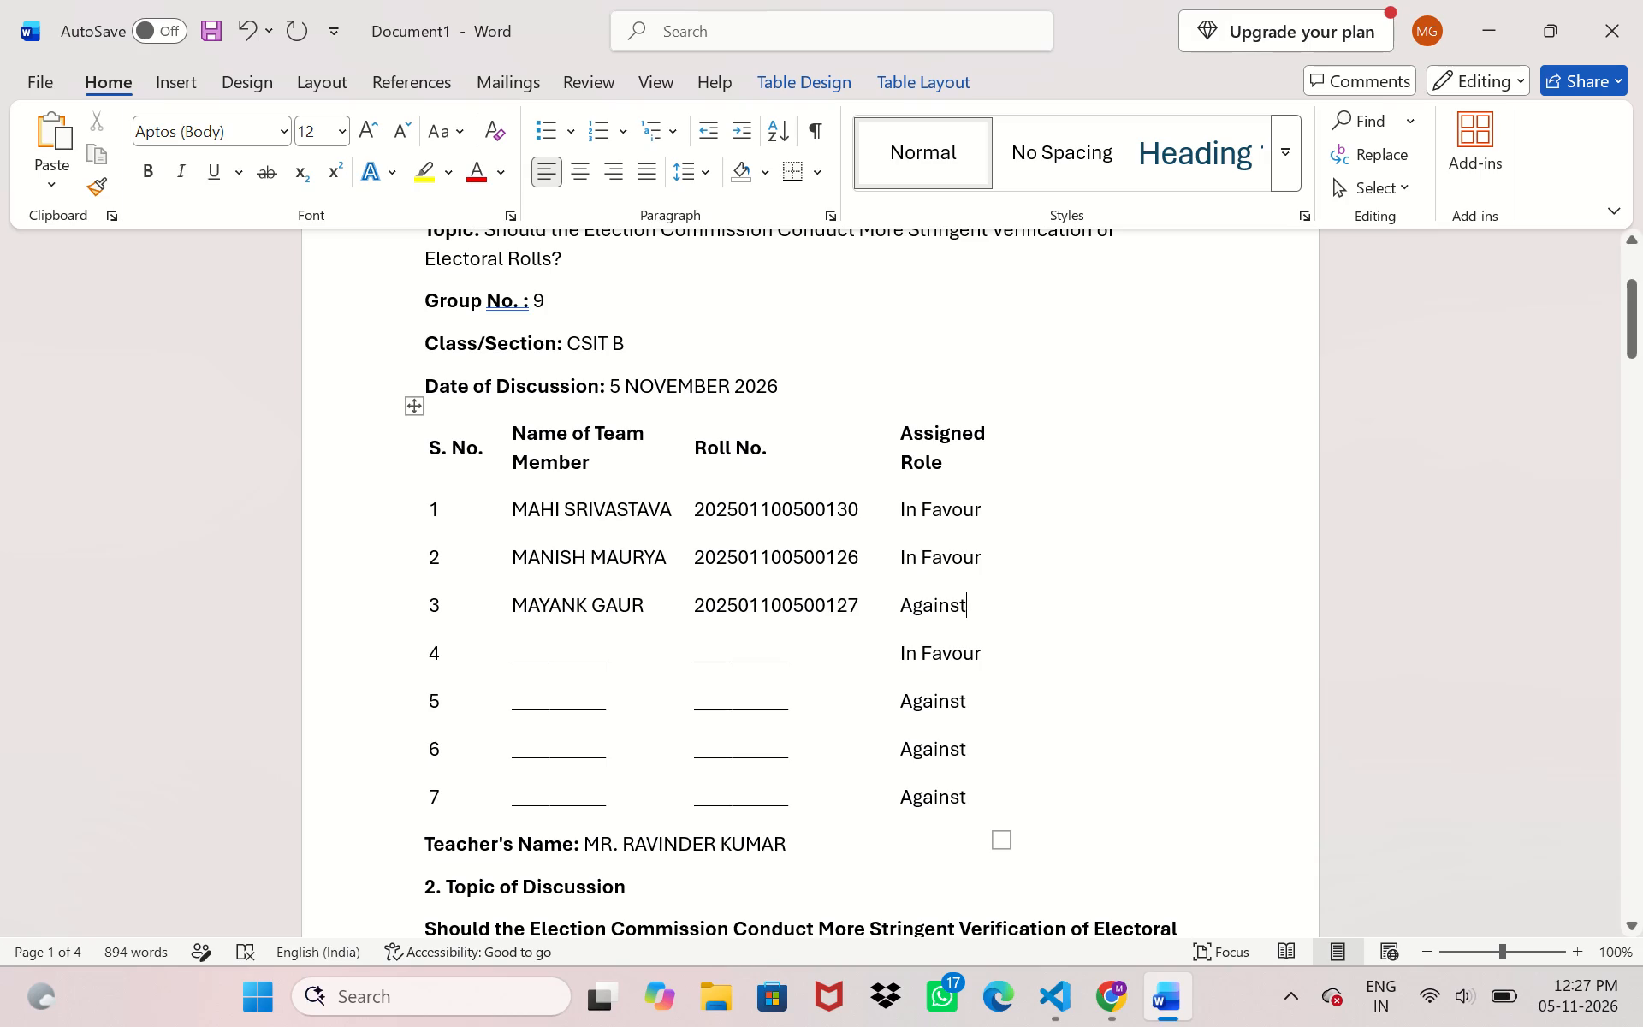
Change the Assigned Role in row 6 to In Favour.
click(967, 698)
click(970, 747)
key(BackSpace)
key(BackSpace)
key(BackSpace)
key(BackSpace)
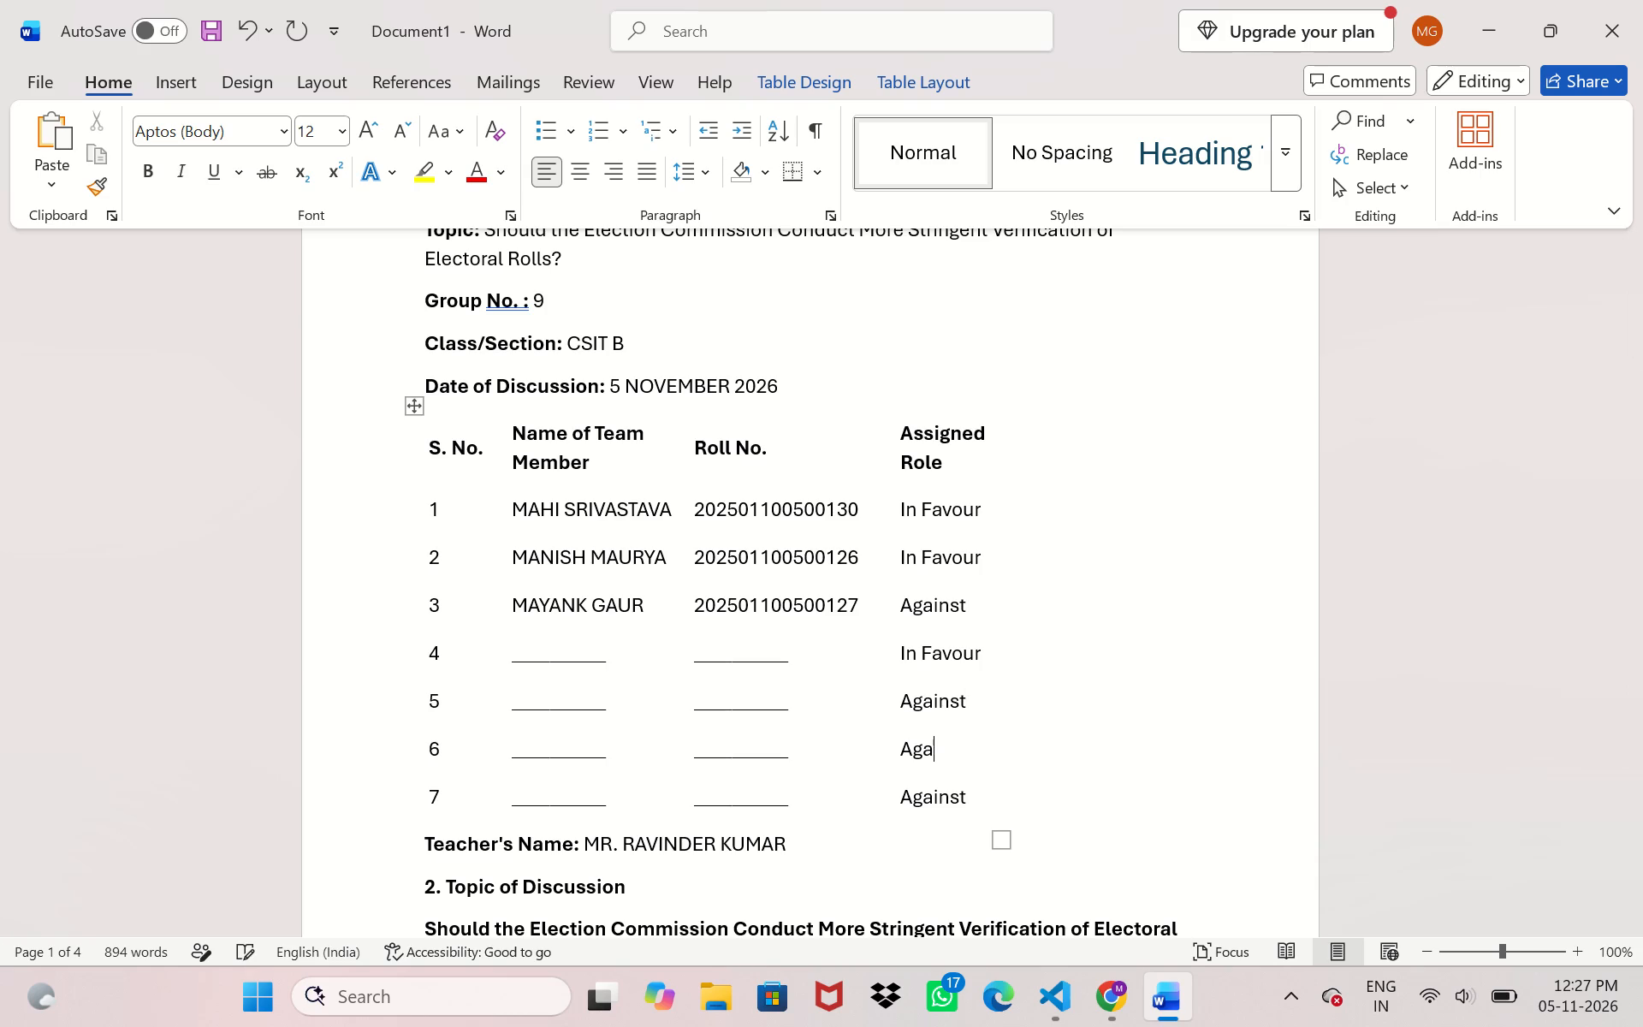
key(BackSpace)
key(BackSpace)
key(BackSpace)
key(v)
key(BackSpace)
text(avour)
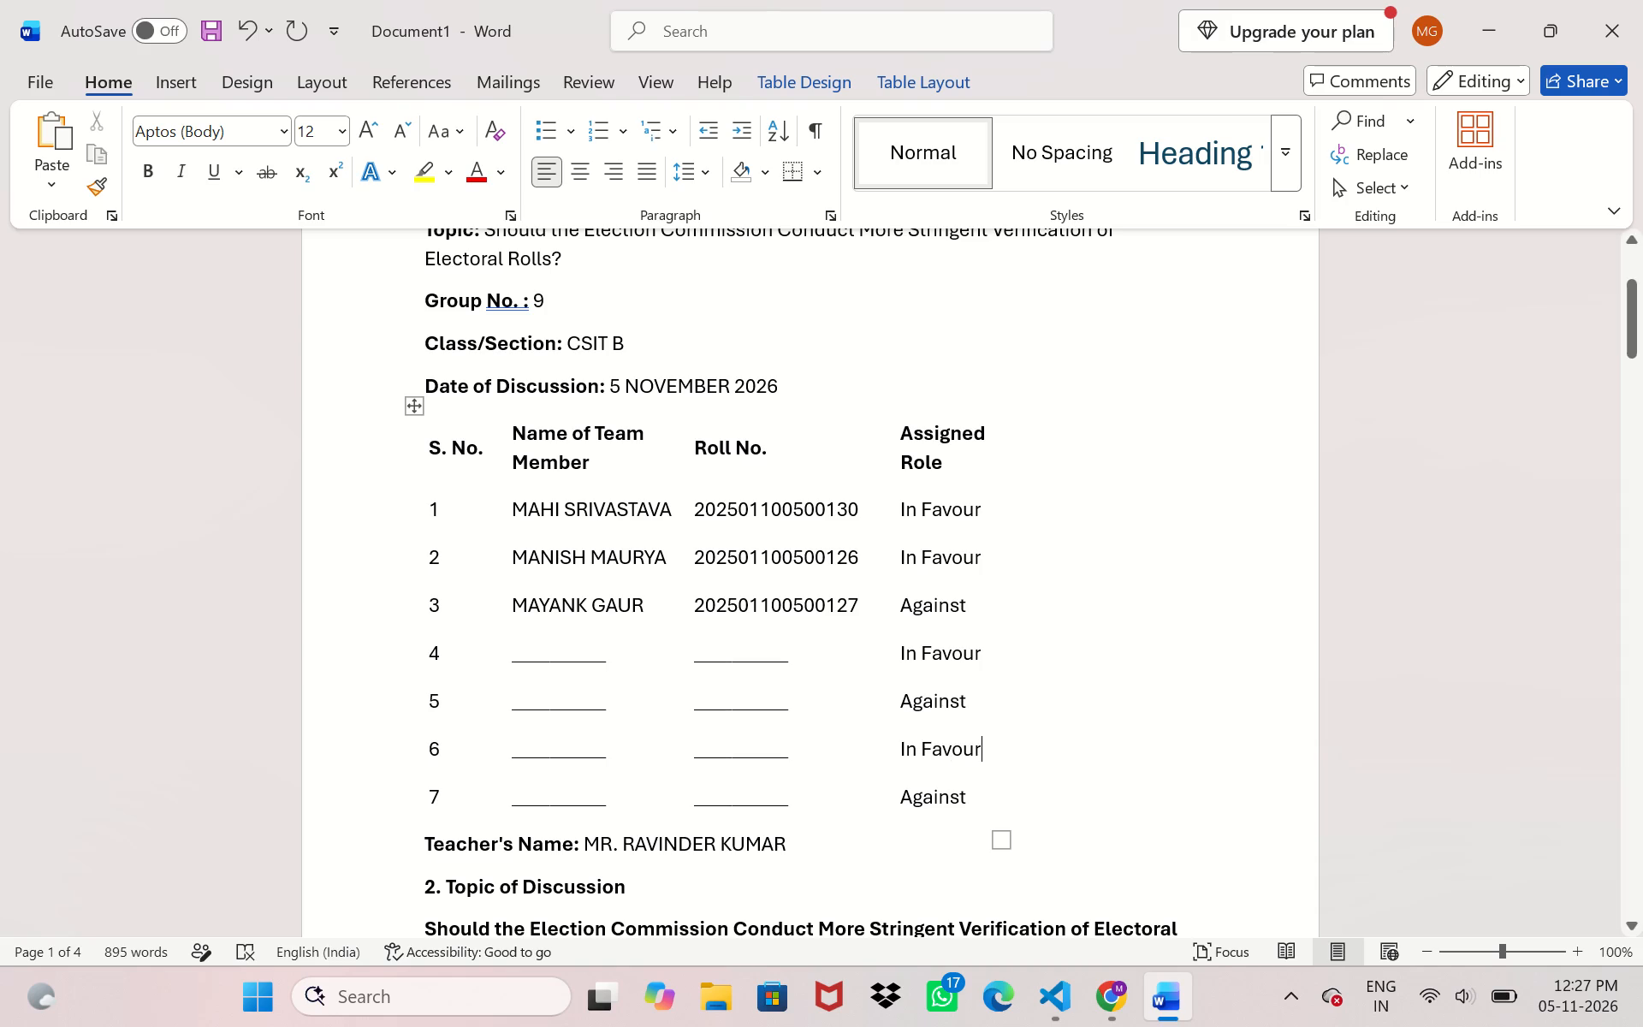
Replace the blank line in row 4's name cell with the fourth team member's full name in capitals.
click(612, 663)
key(BackSpace)
key(BackSpace)
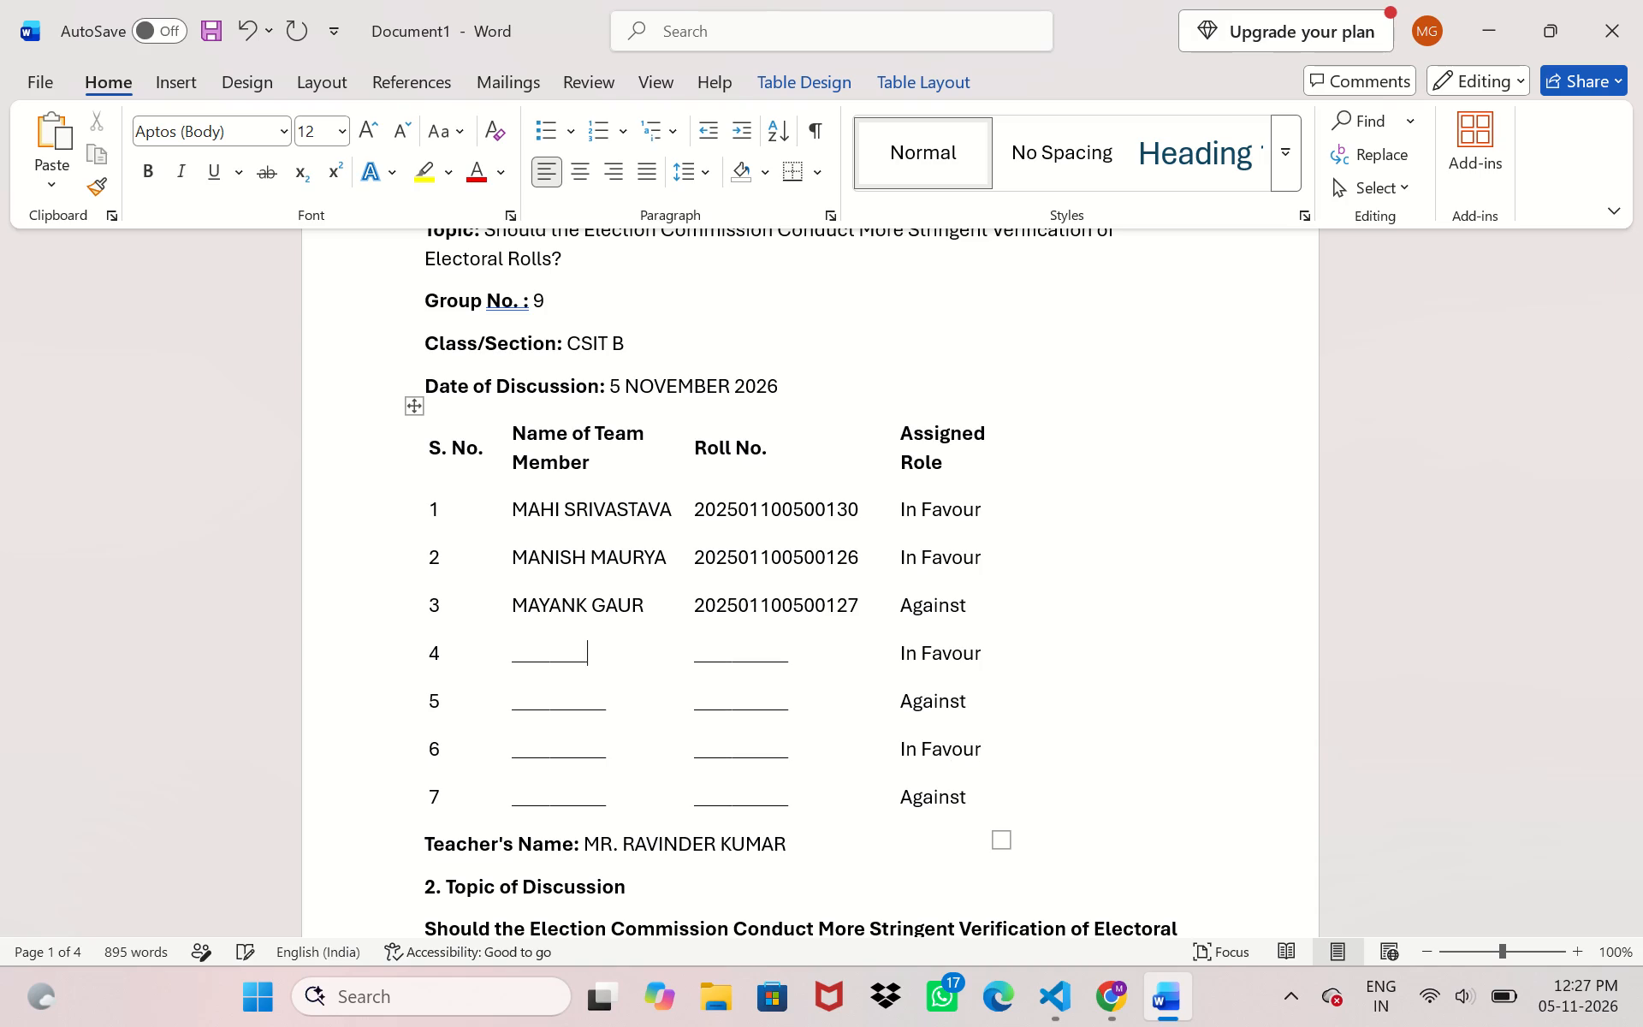
key(BackSpace)
key(BackSpace)
key(BackSpace)
key(BackSpace)
key(BackSpace)
key(BackSpace)
key(BackSpace)
key(BackSpace)
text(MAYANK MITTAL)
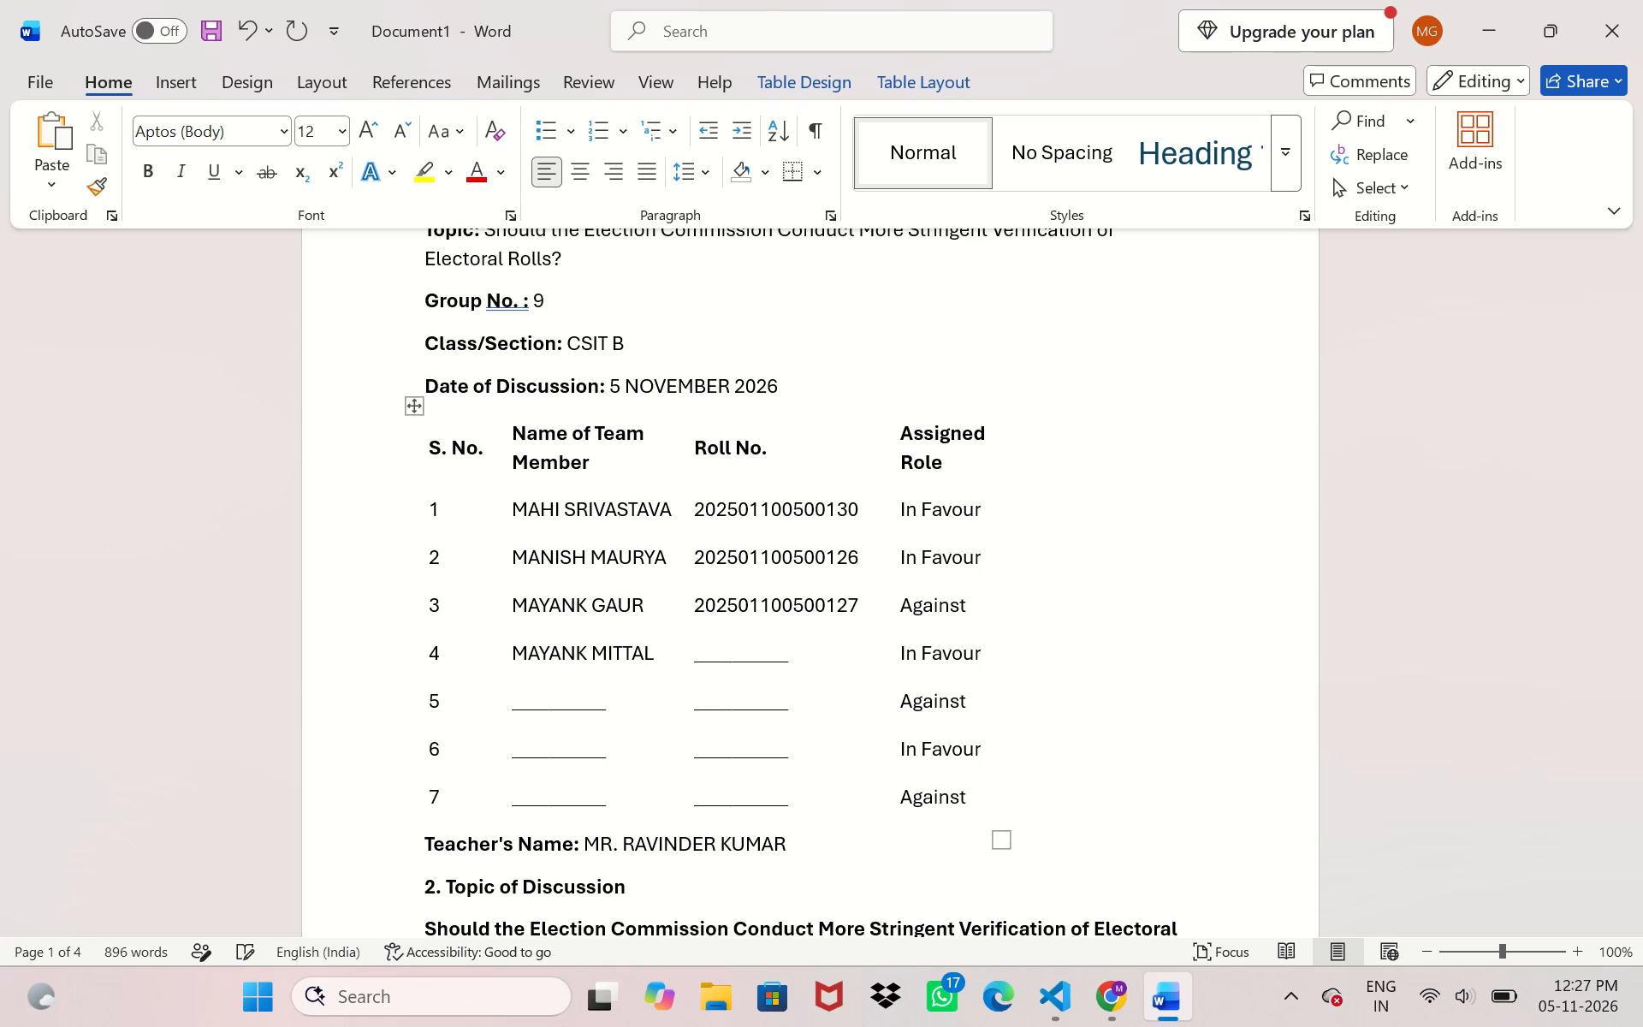
Copy row 3's roll number over the blank lines in the Roll No. cells of rows 4 to 7.
drag(692, 601, 709, 601)
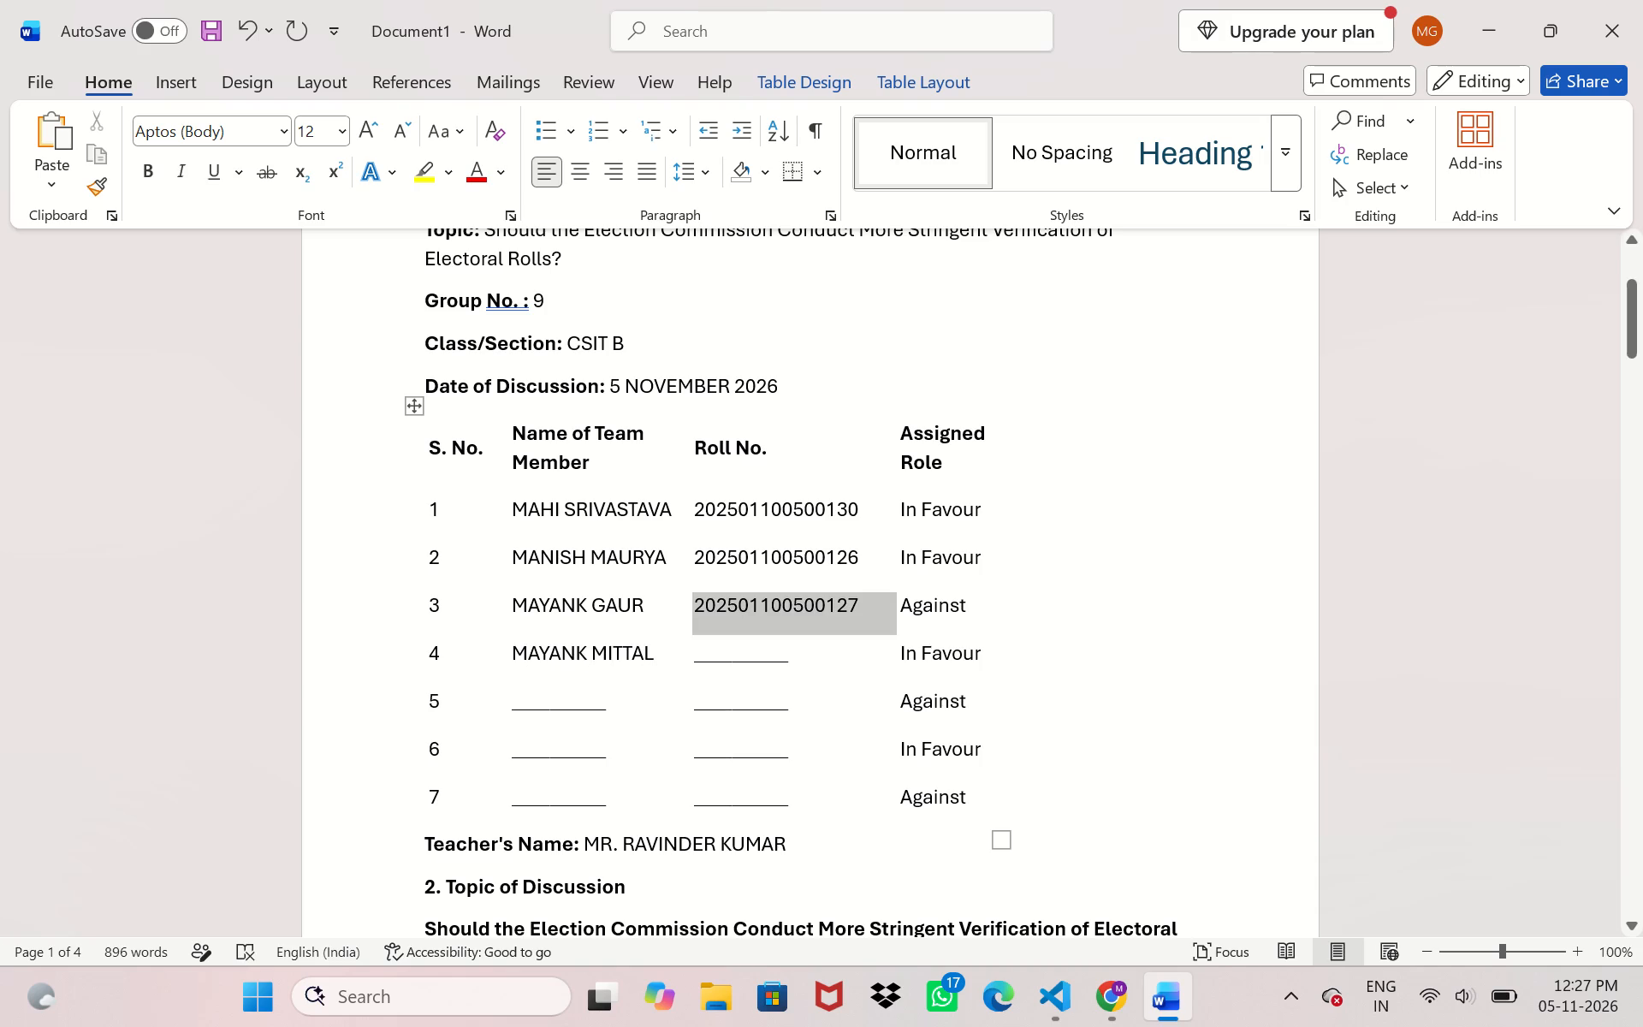
drag(709, 601, 737, 603)
key(ctrl+c)
click(798, 658)
drag(798, 658, 711, 649)
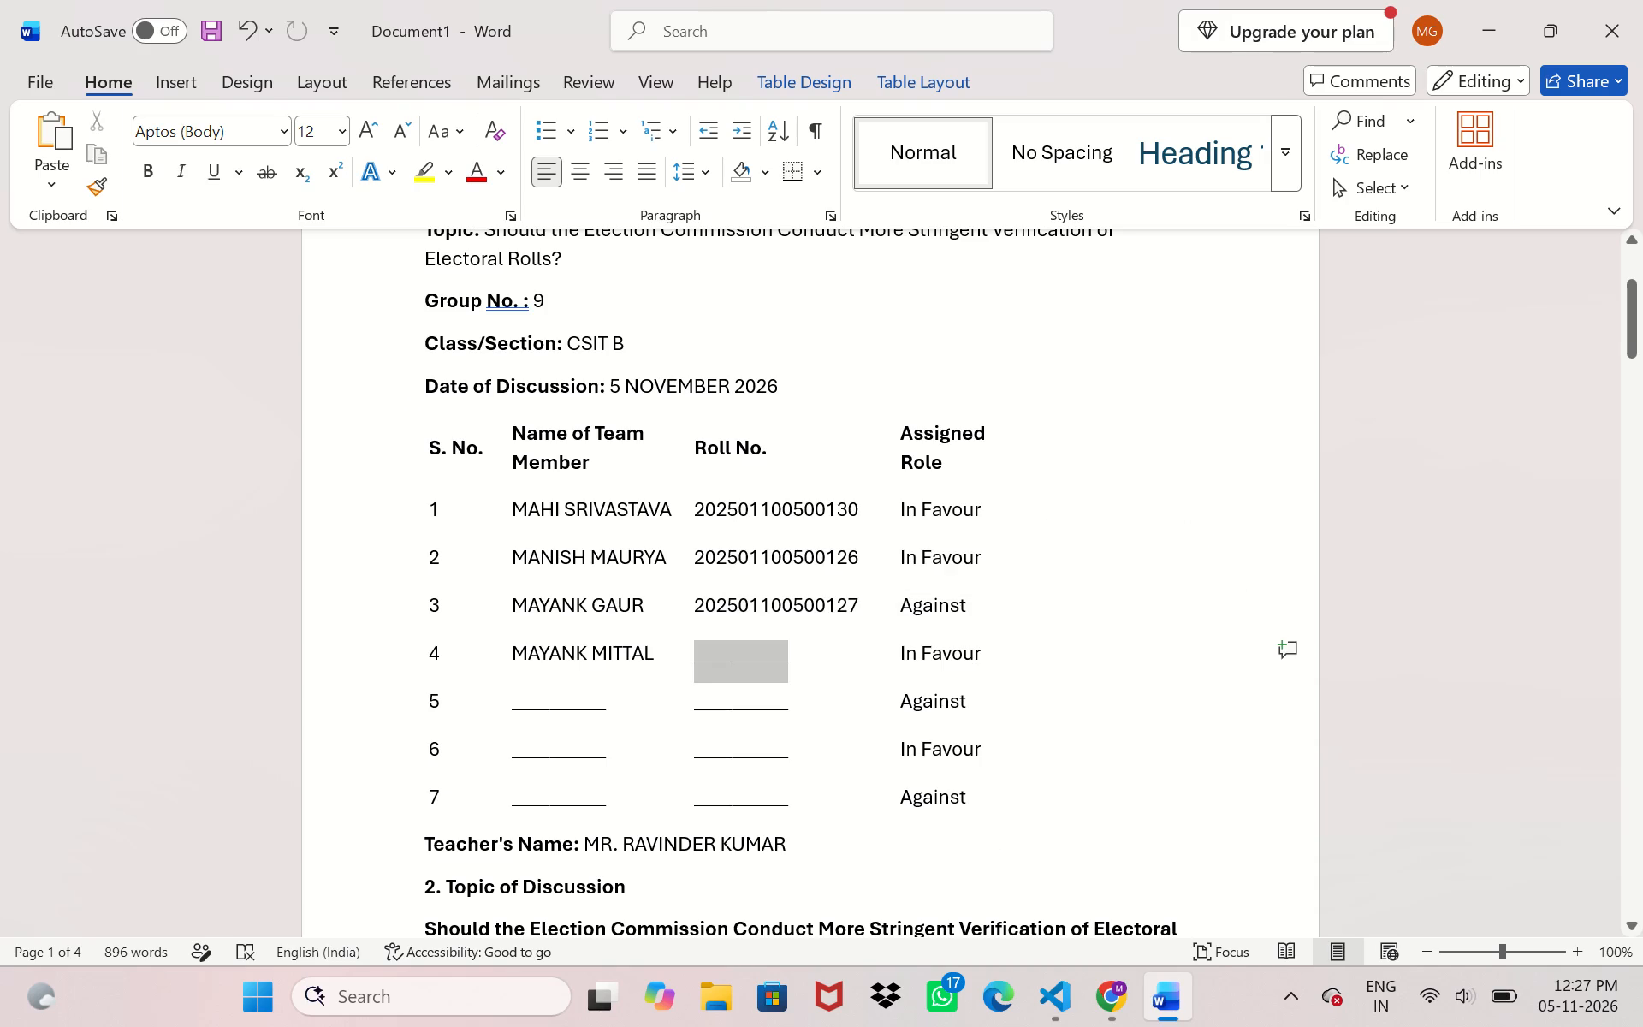
drag(711, 649, 704, 650)
key(ctrl+v)
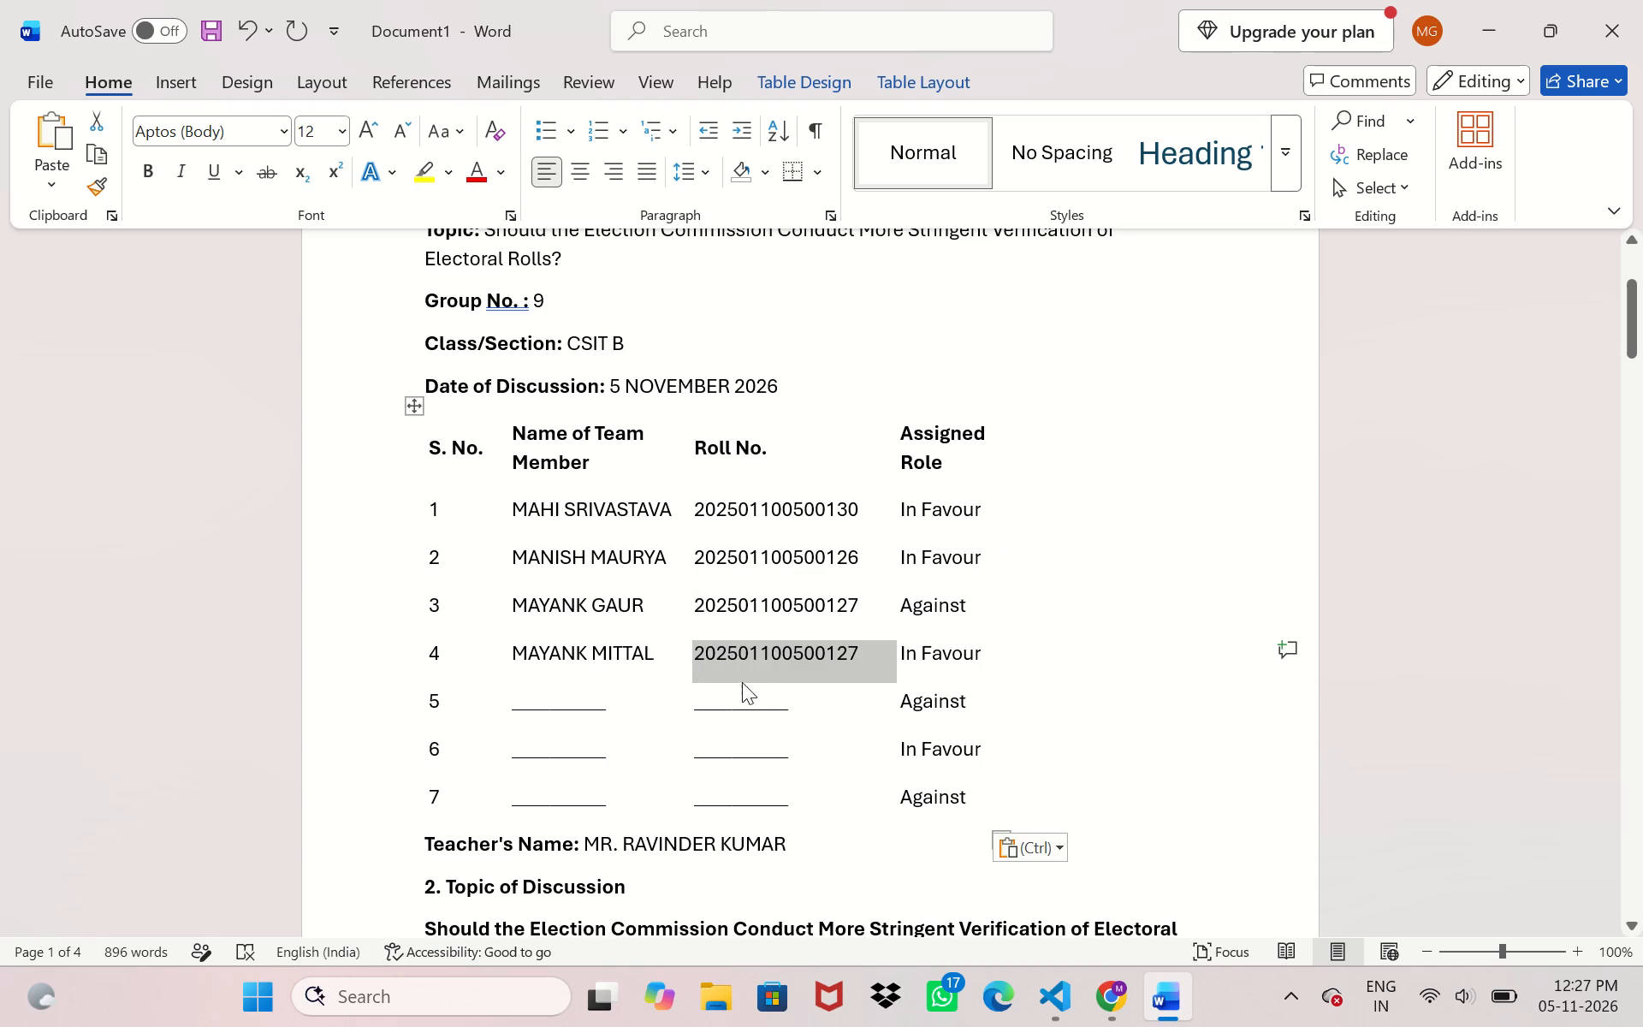
drag(823, 703, 697, 711)
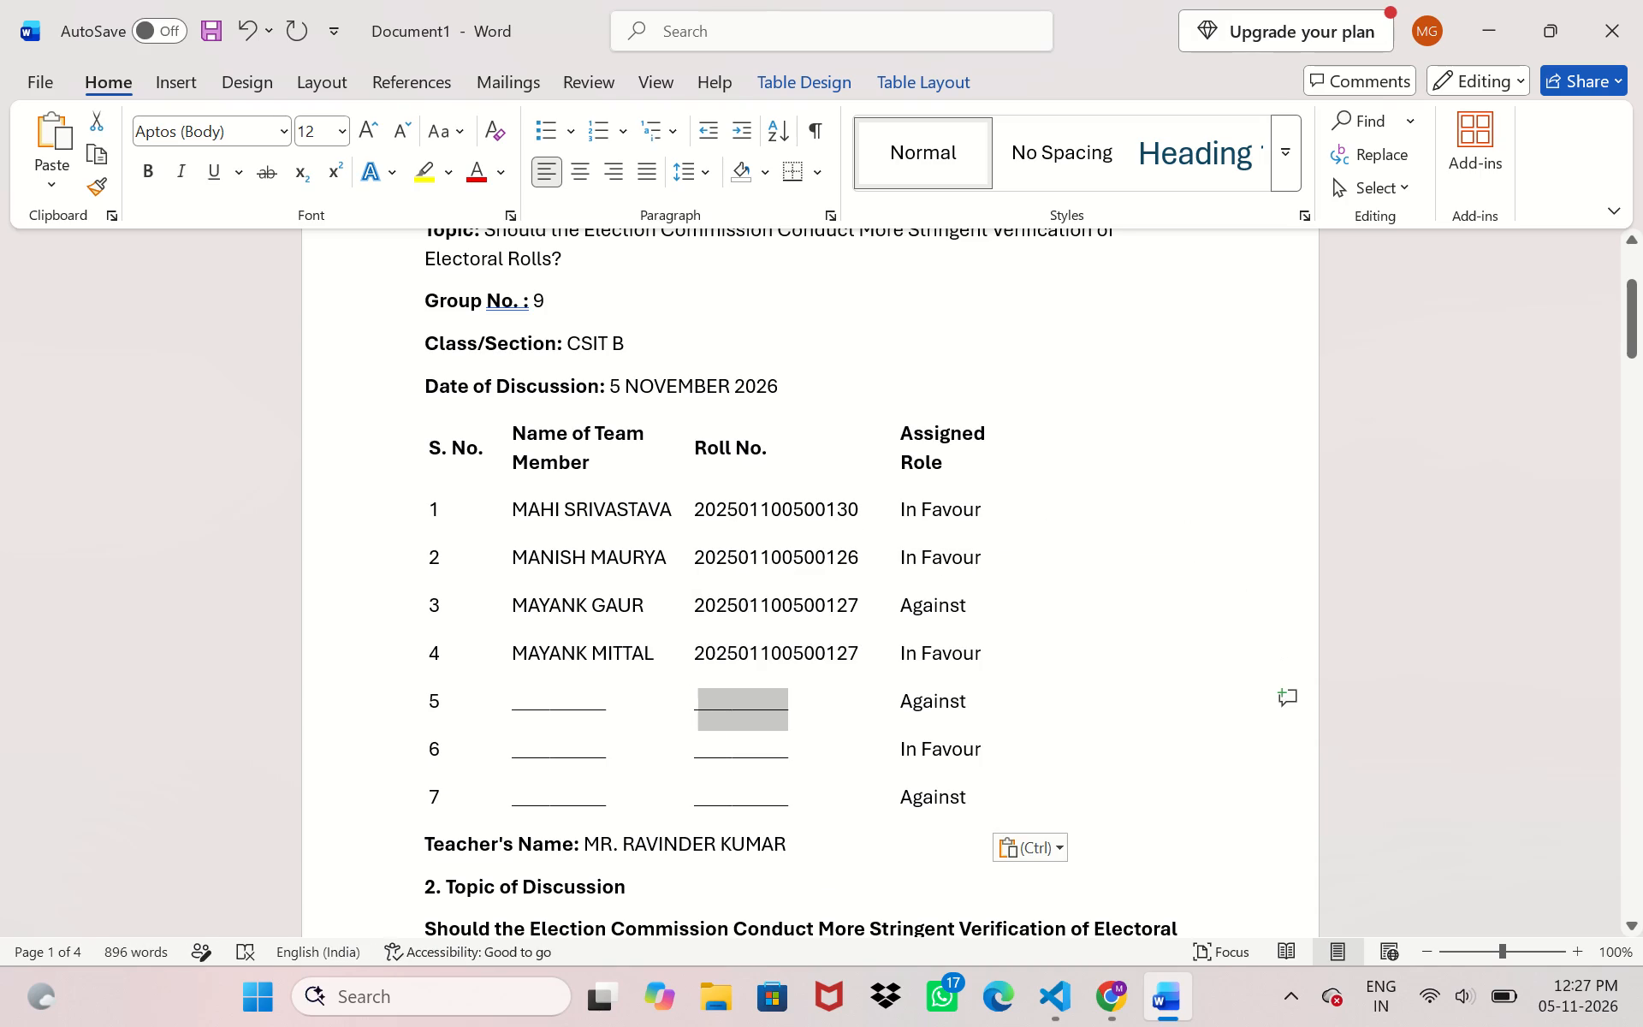
drag(697, 711, 696, 710)
key(ctrl+v)
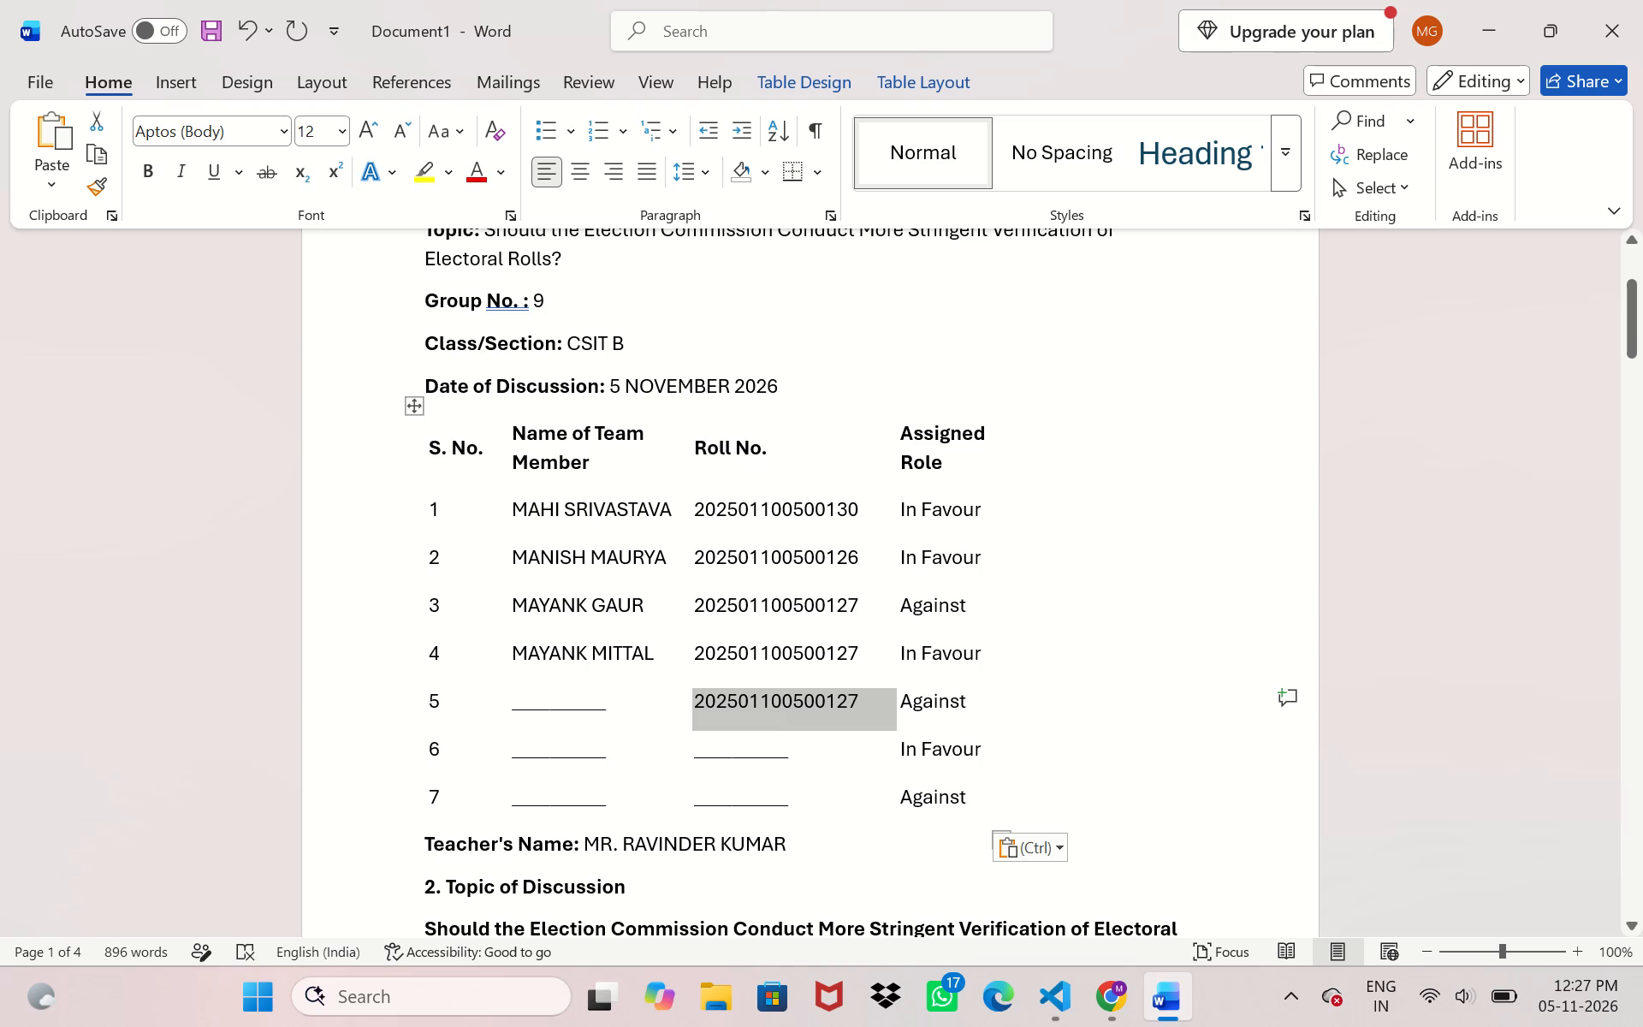
drag(827, 753, 695, 755)
key(ctrl+v)
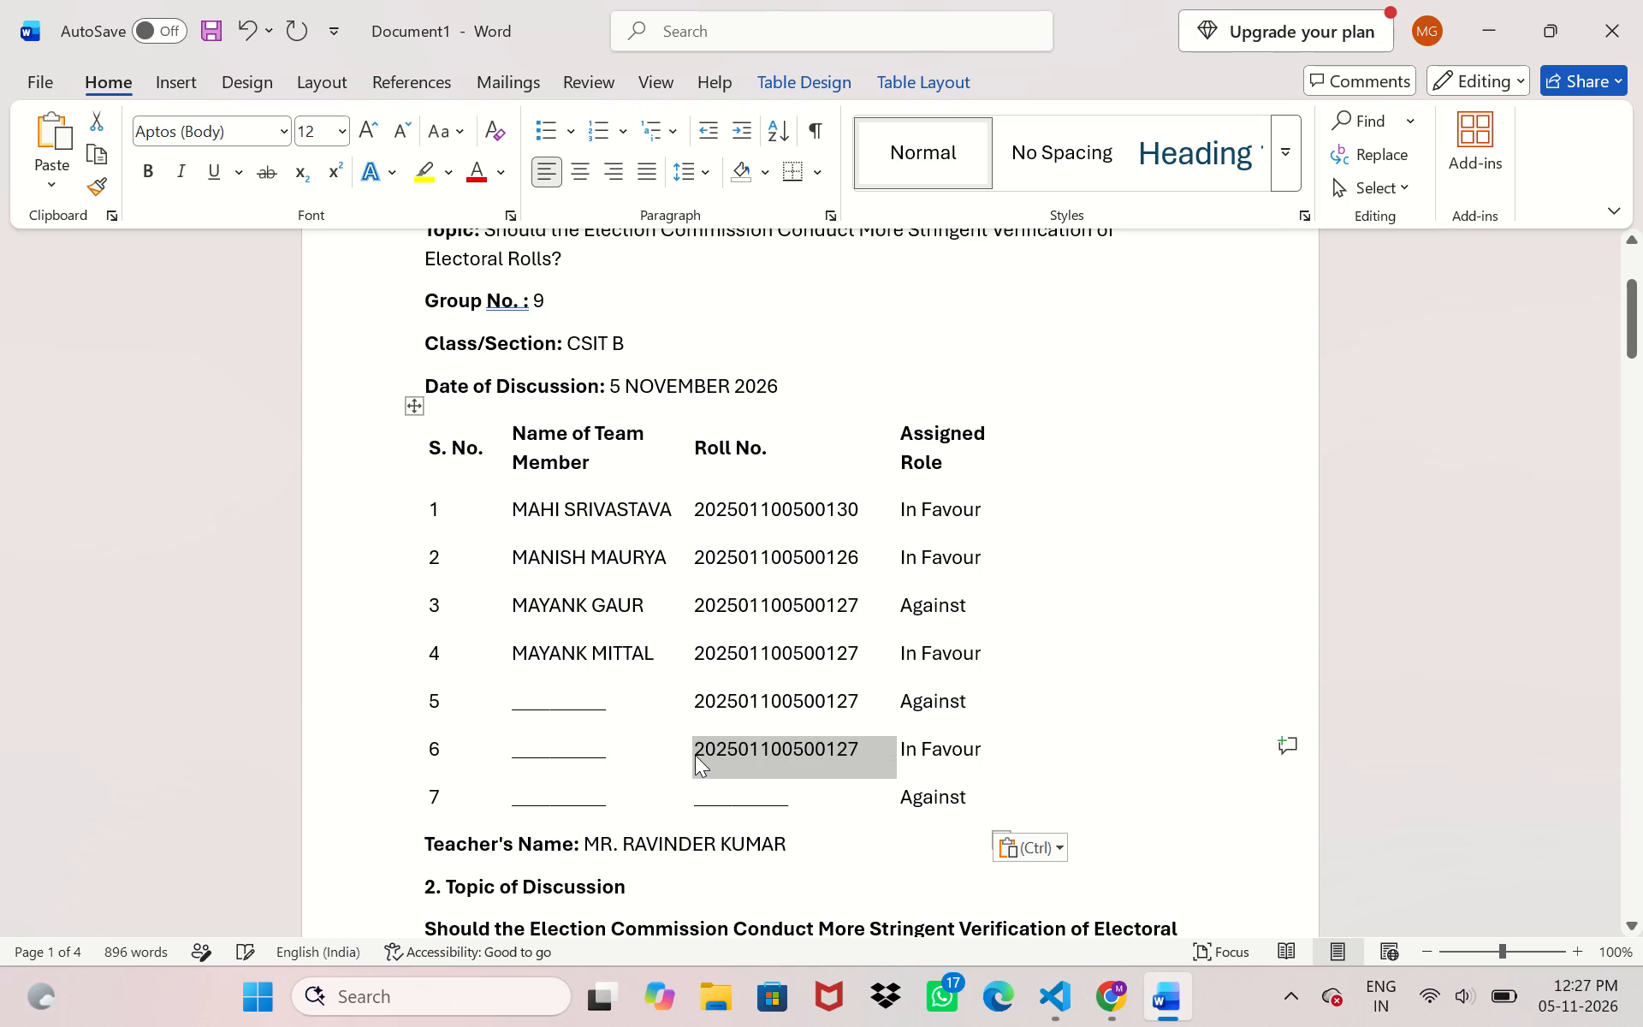
drag(791, 799, 693, 800)
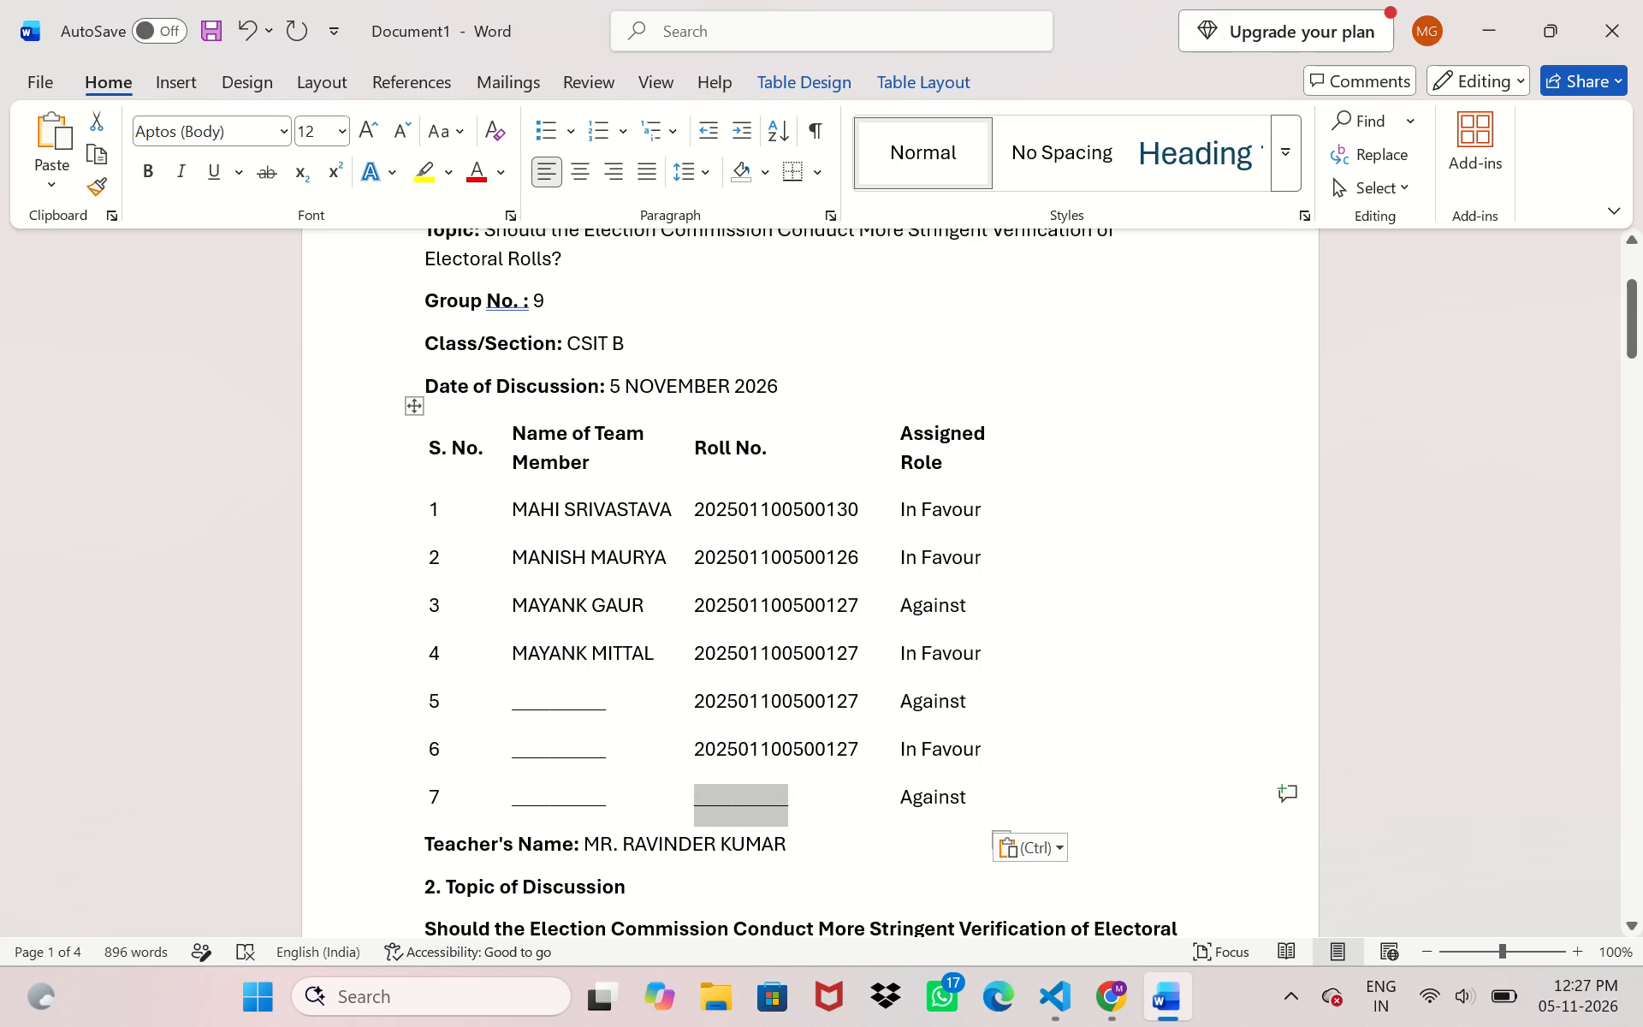
key(ctrl+v)
Correct the final digits of the copied roll numbers in rows 7, 6, 5 and 4 to match each team member's own number.
click(867, 793)
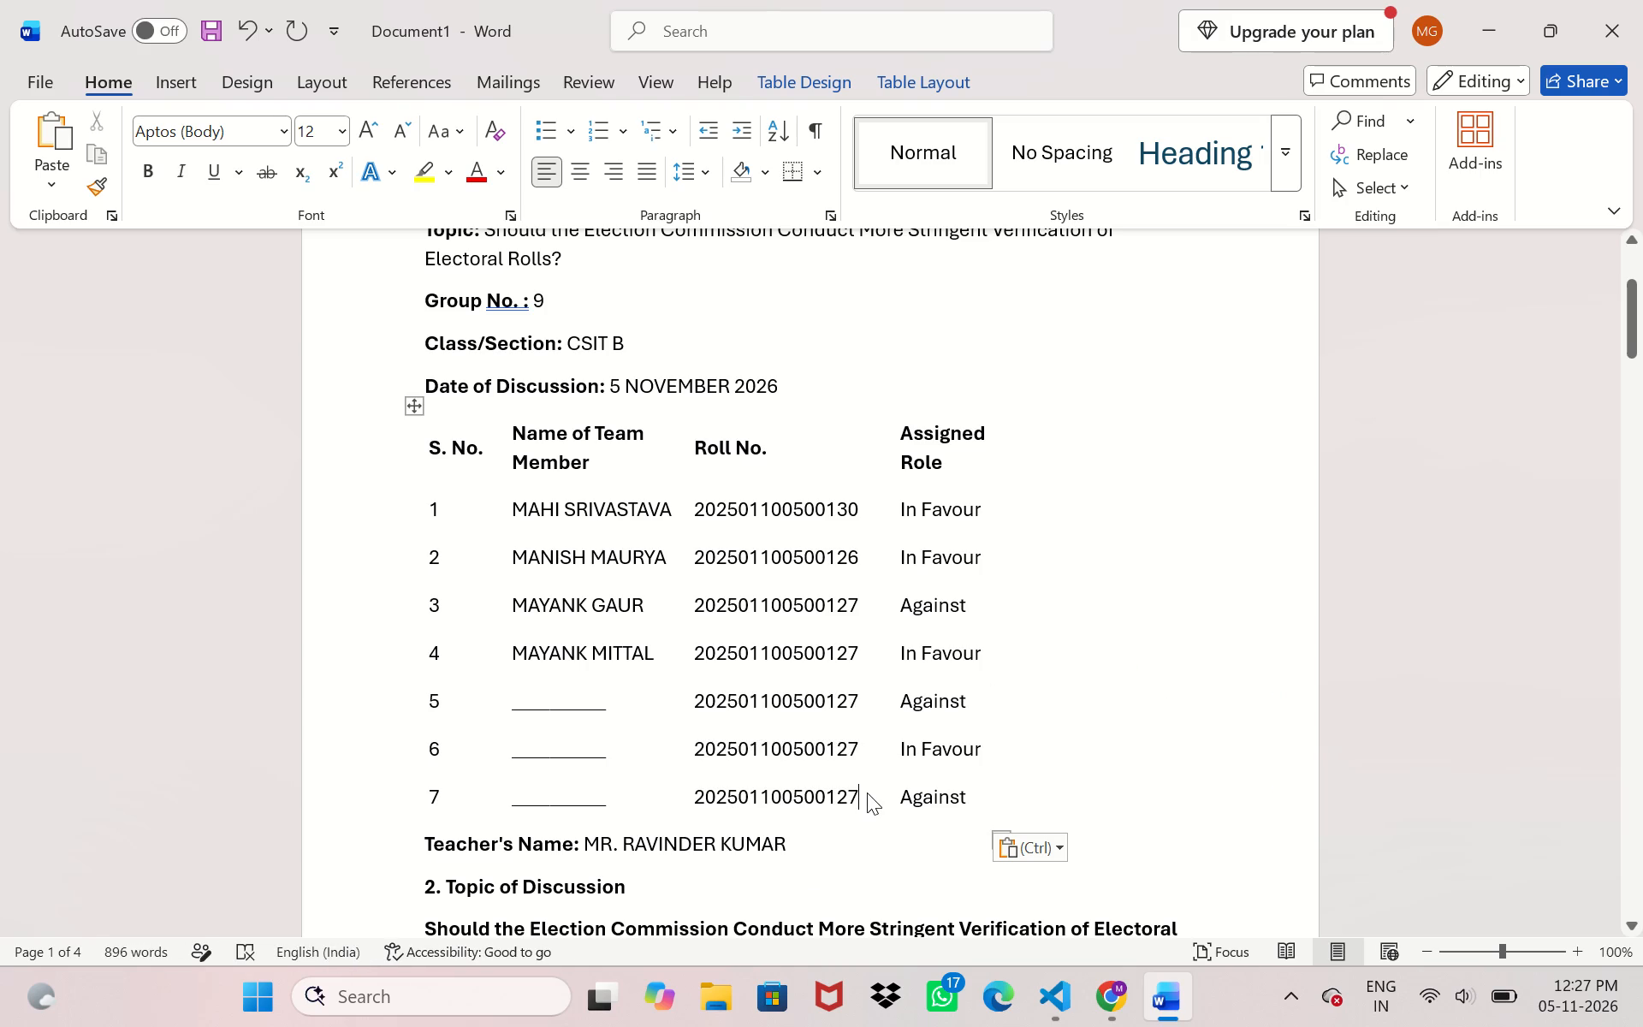
key(BackSpace)
key(BackSpace)
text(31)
click(859, 757)
key(BackSpace)
key(BackSpace)
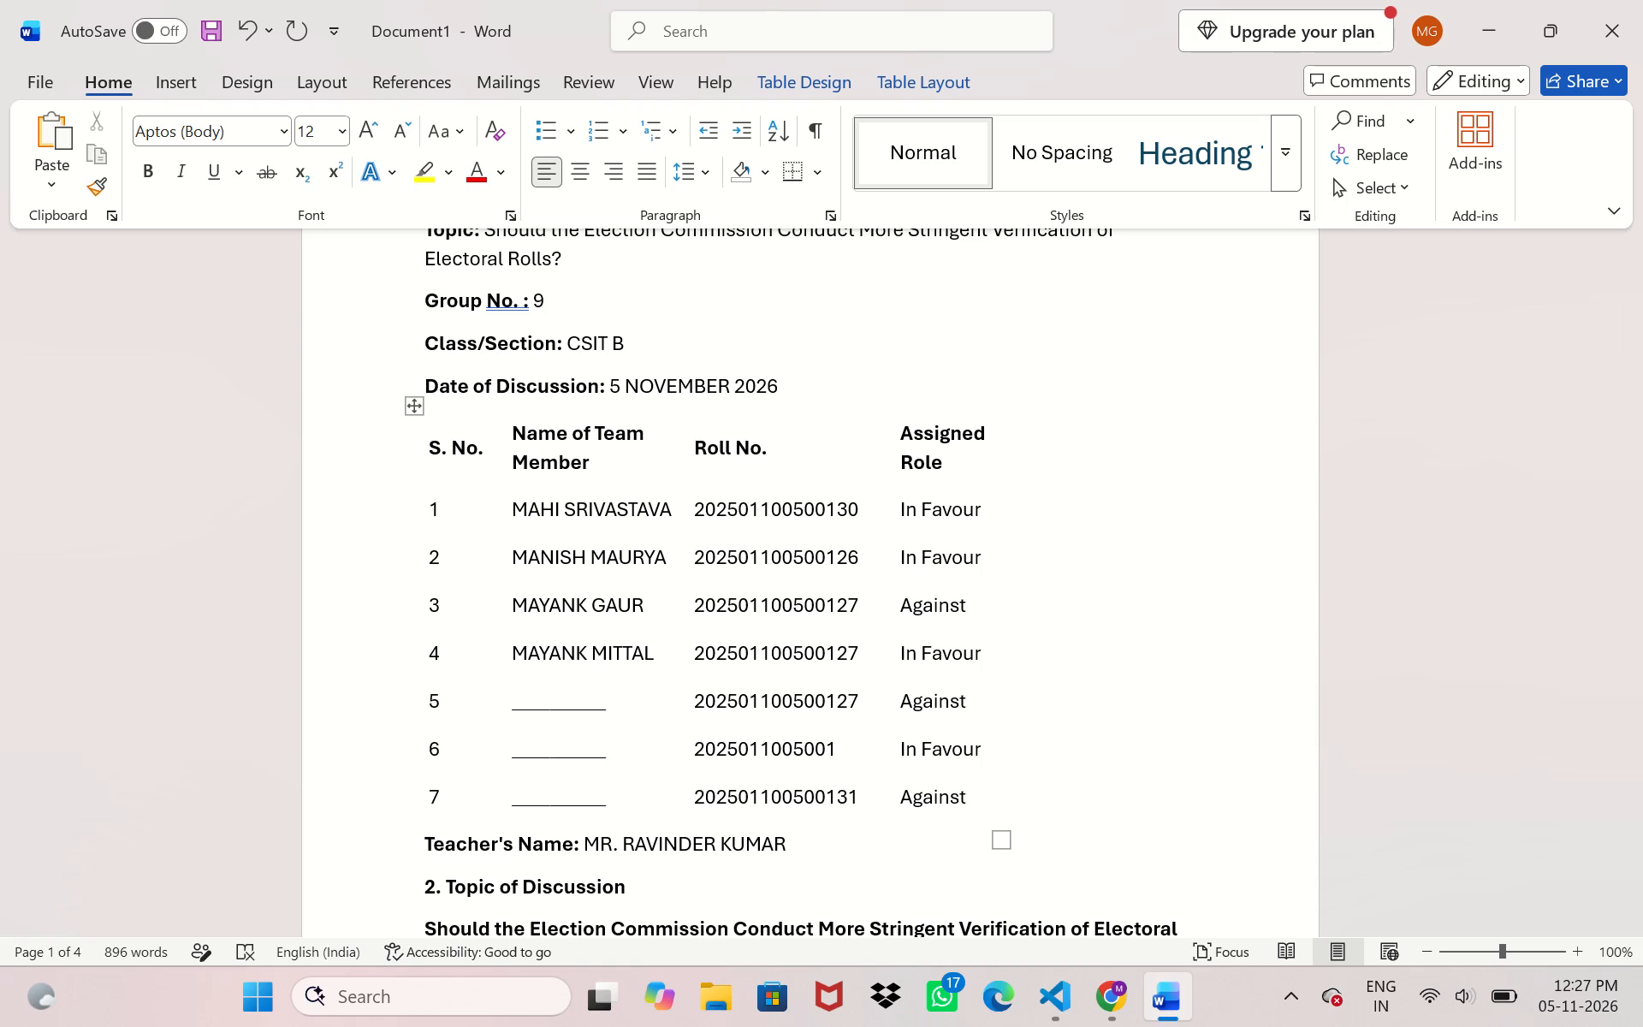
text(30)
click(858, 699)
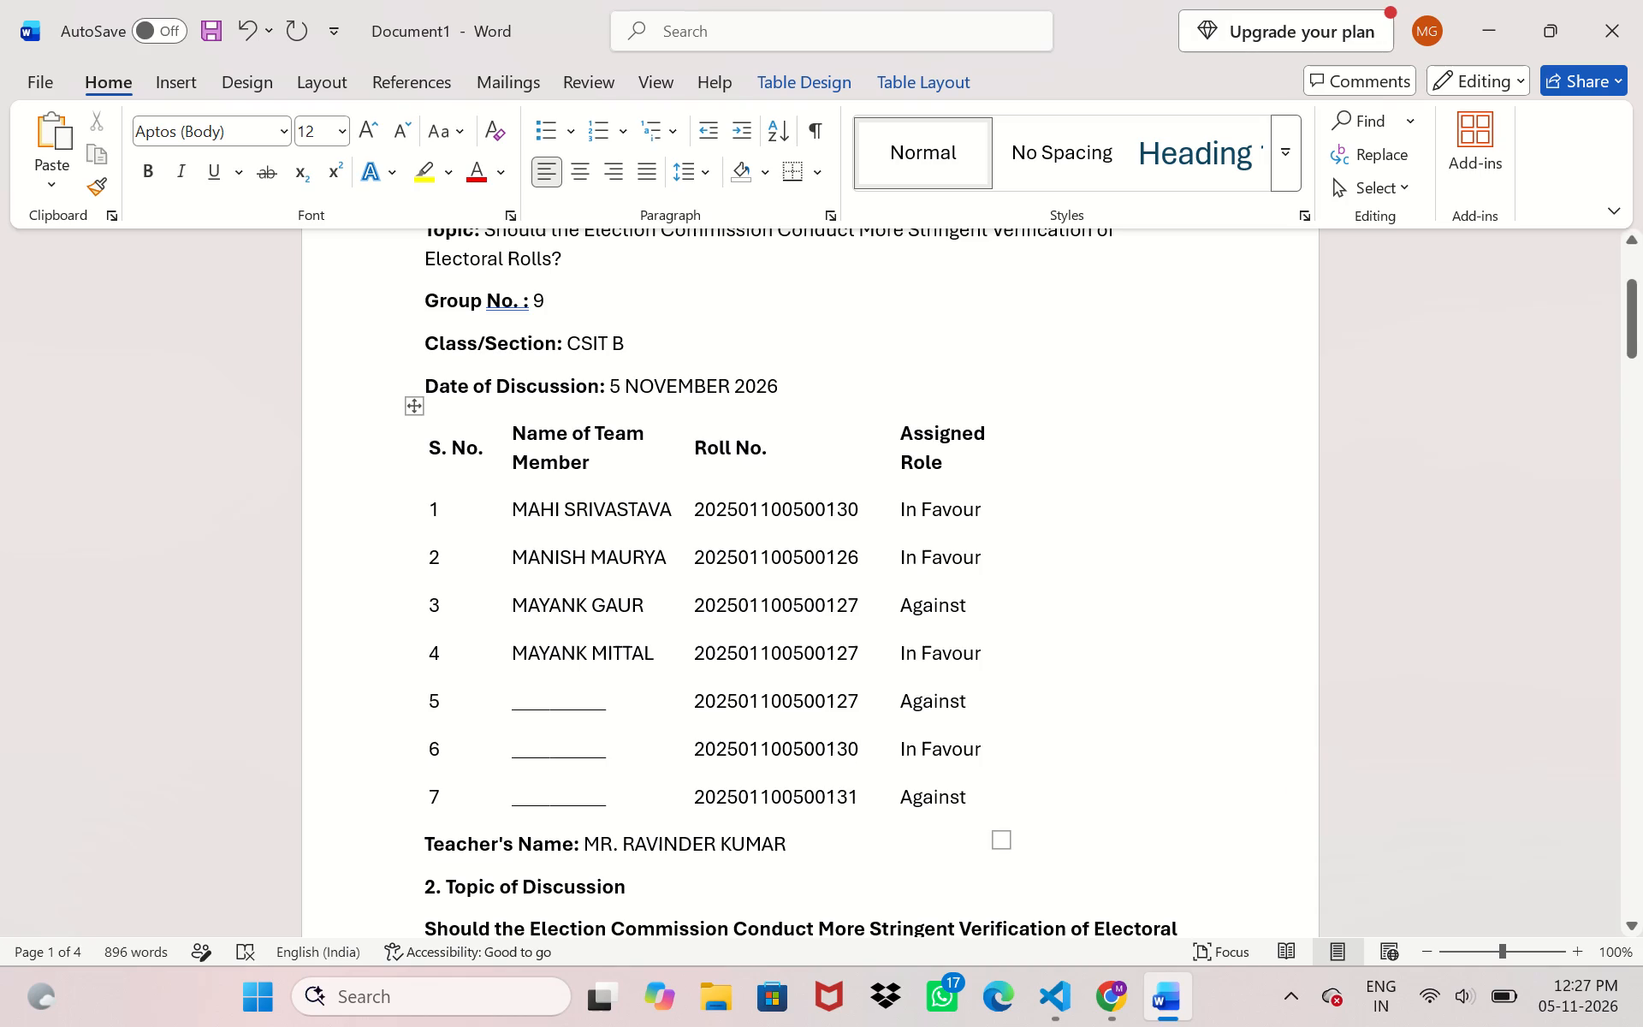
key(BackSpace)
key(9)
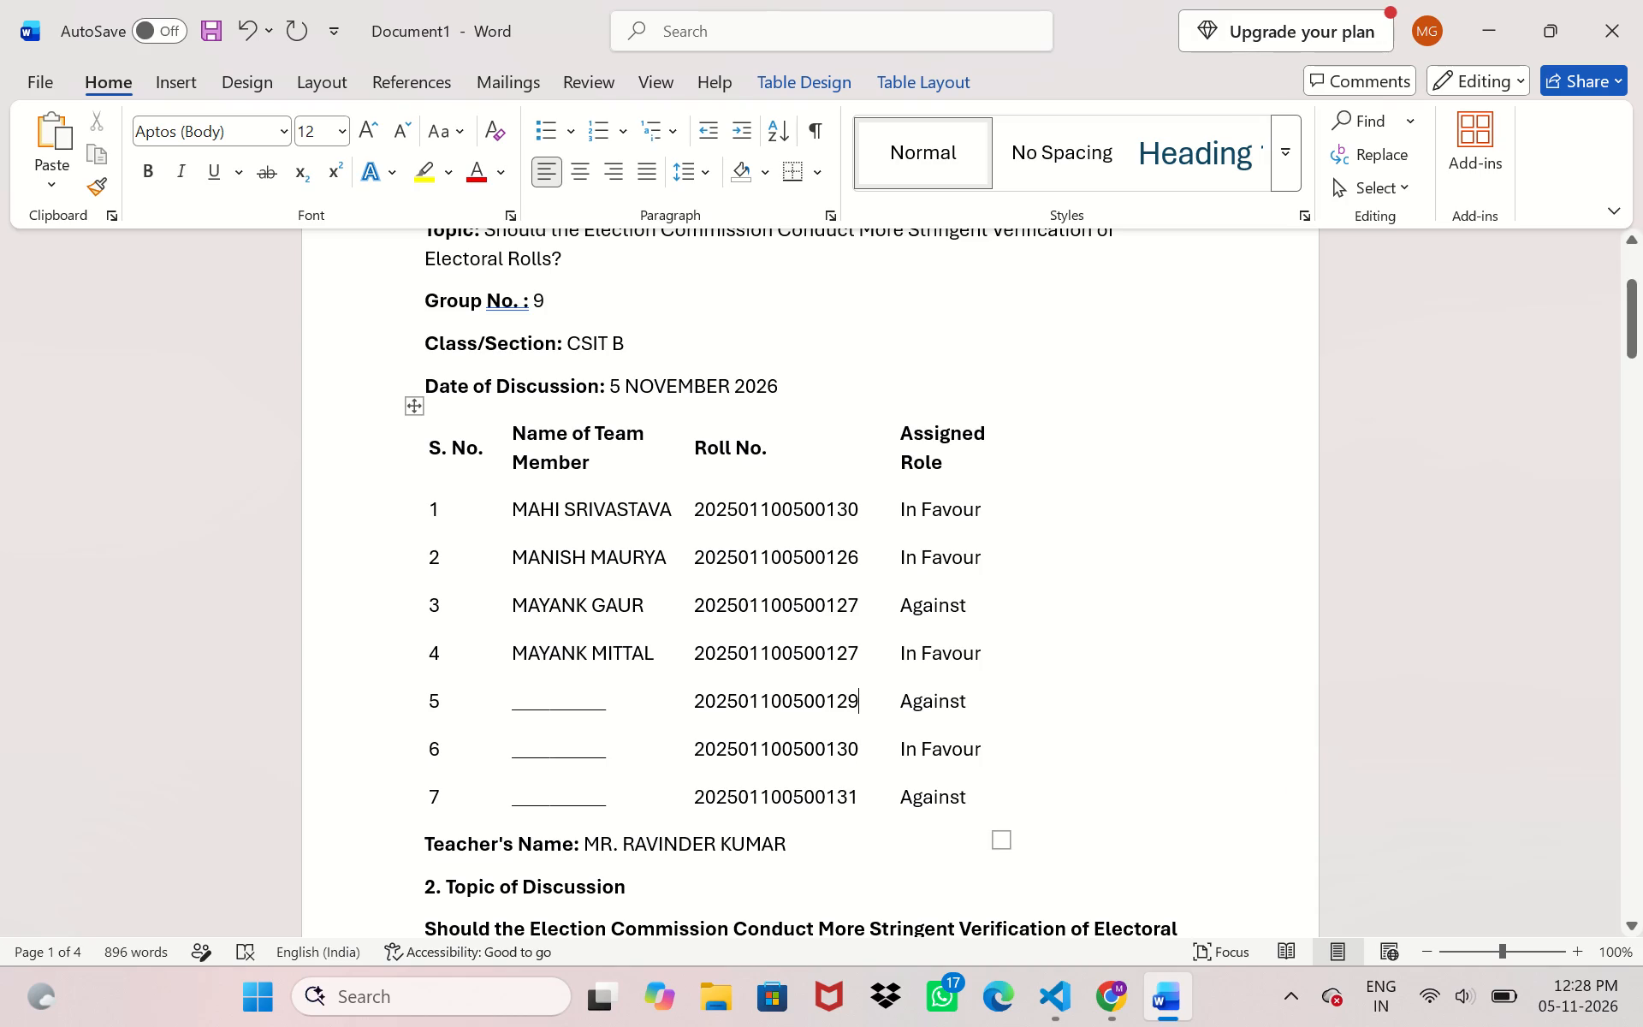
click(867, 654)
key(BackSpace)
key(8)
Replace the blank line in row 5's name cell with the fifth team member's full name in capitals.
drag(621, 703, 514, 706)
key(BackSpace)
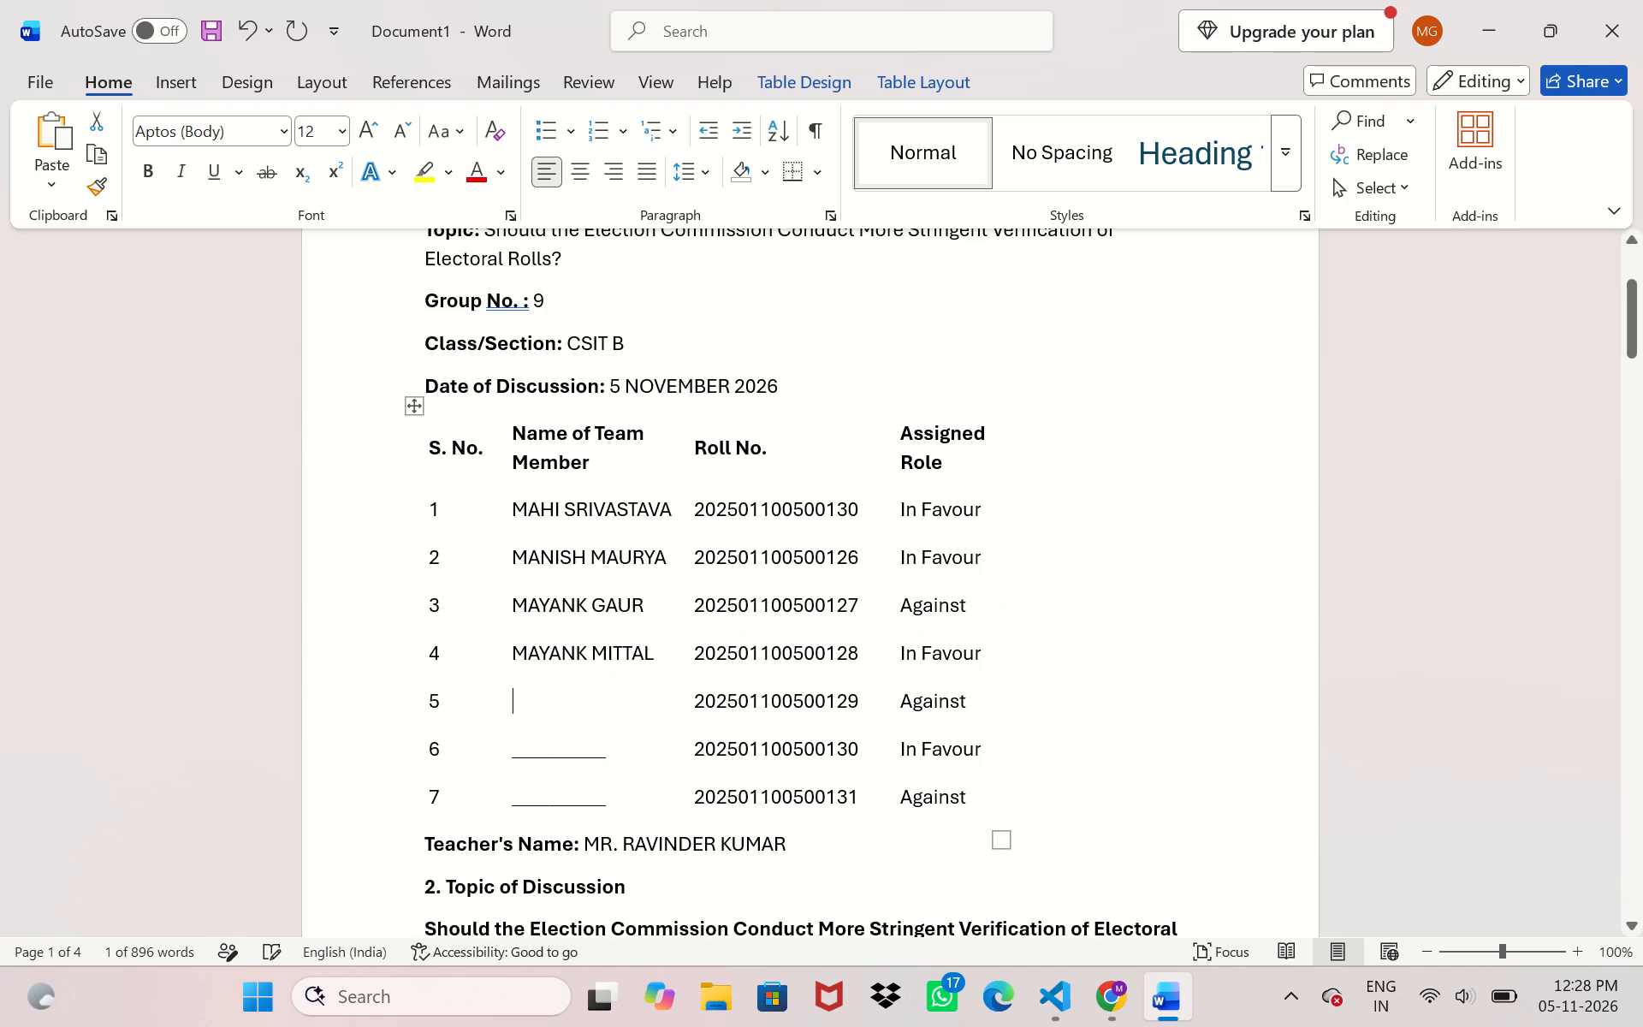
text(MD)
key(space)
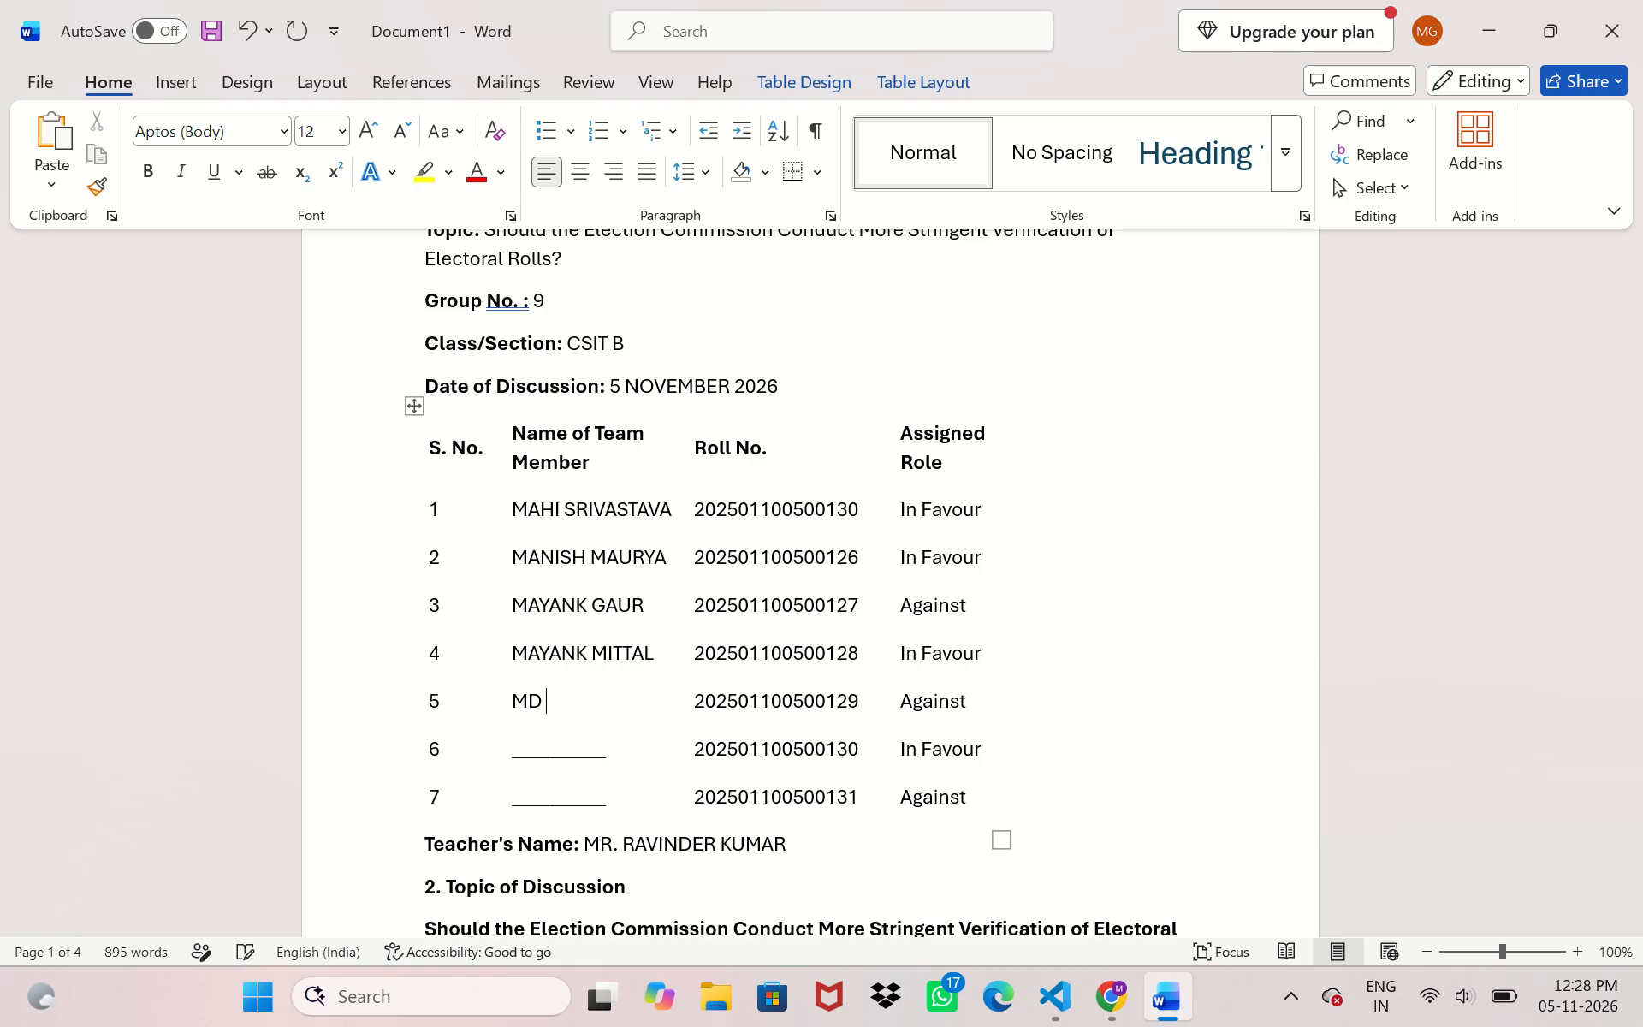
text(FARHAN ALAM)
Replace the blank line in row 6's name cell with the sixth team member's full name in capitals.
drag(618, 751, 598, 755)
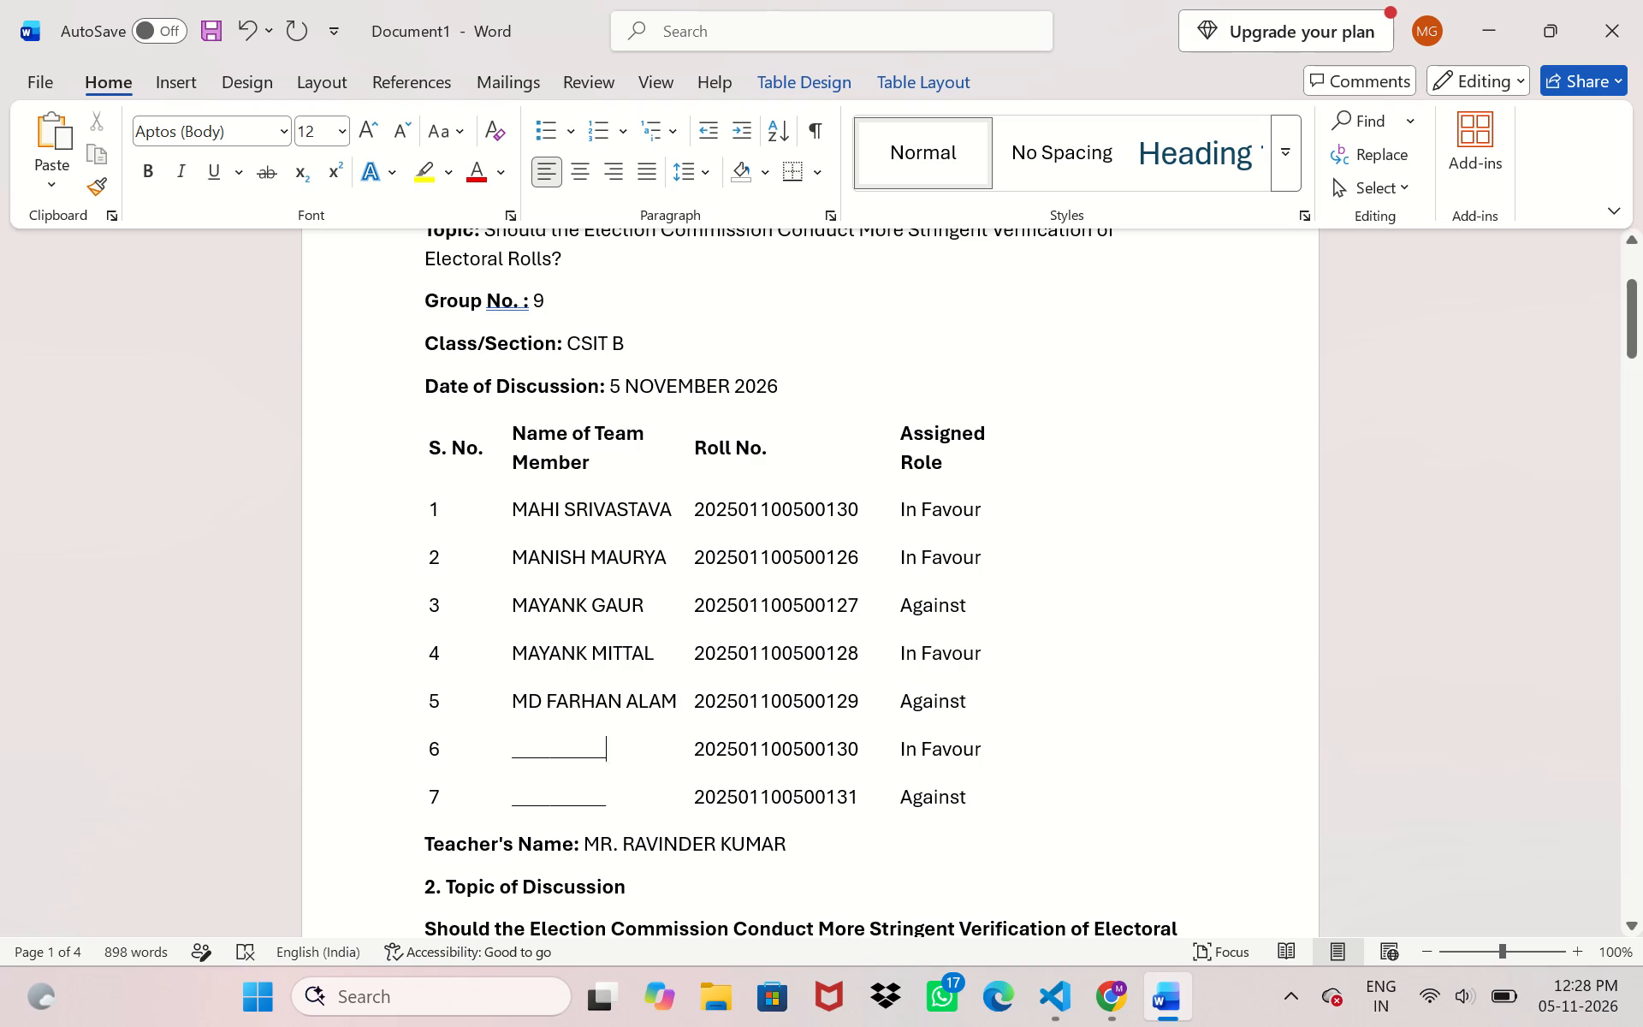
drag(598, 755, 501, 762)
click(521, 763)
drag(611, 755, 512, 755)
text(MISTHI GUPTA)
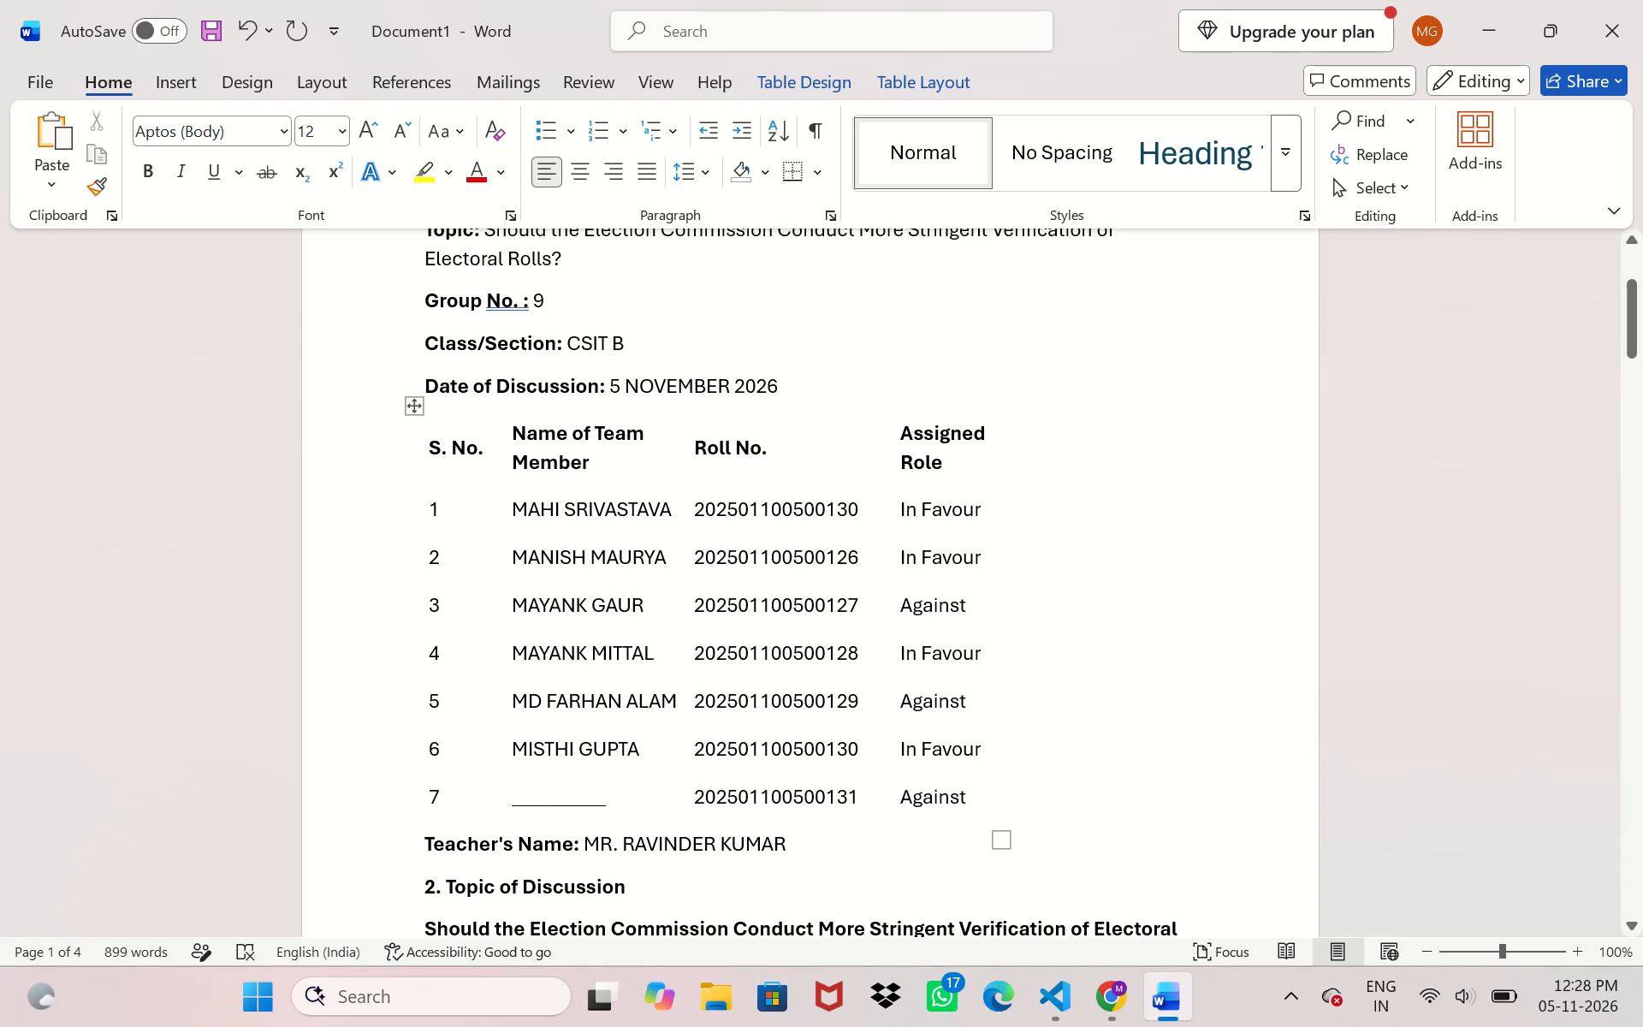
Replace the blank line in row 7's name cell with the seventh team member's full name in capitals.
drag(620, 812, 511, 810)
key(BackSpace)
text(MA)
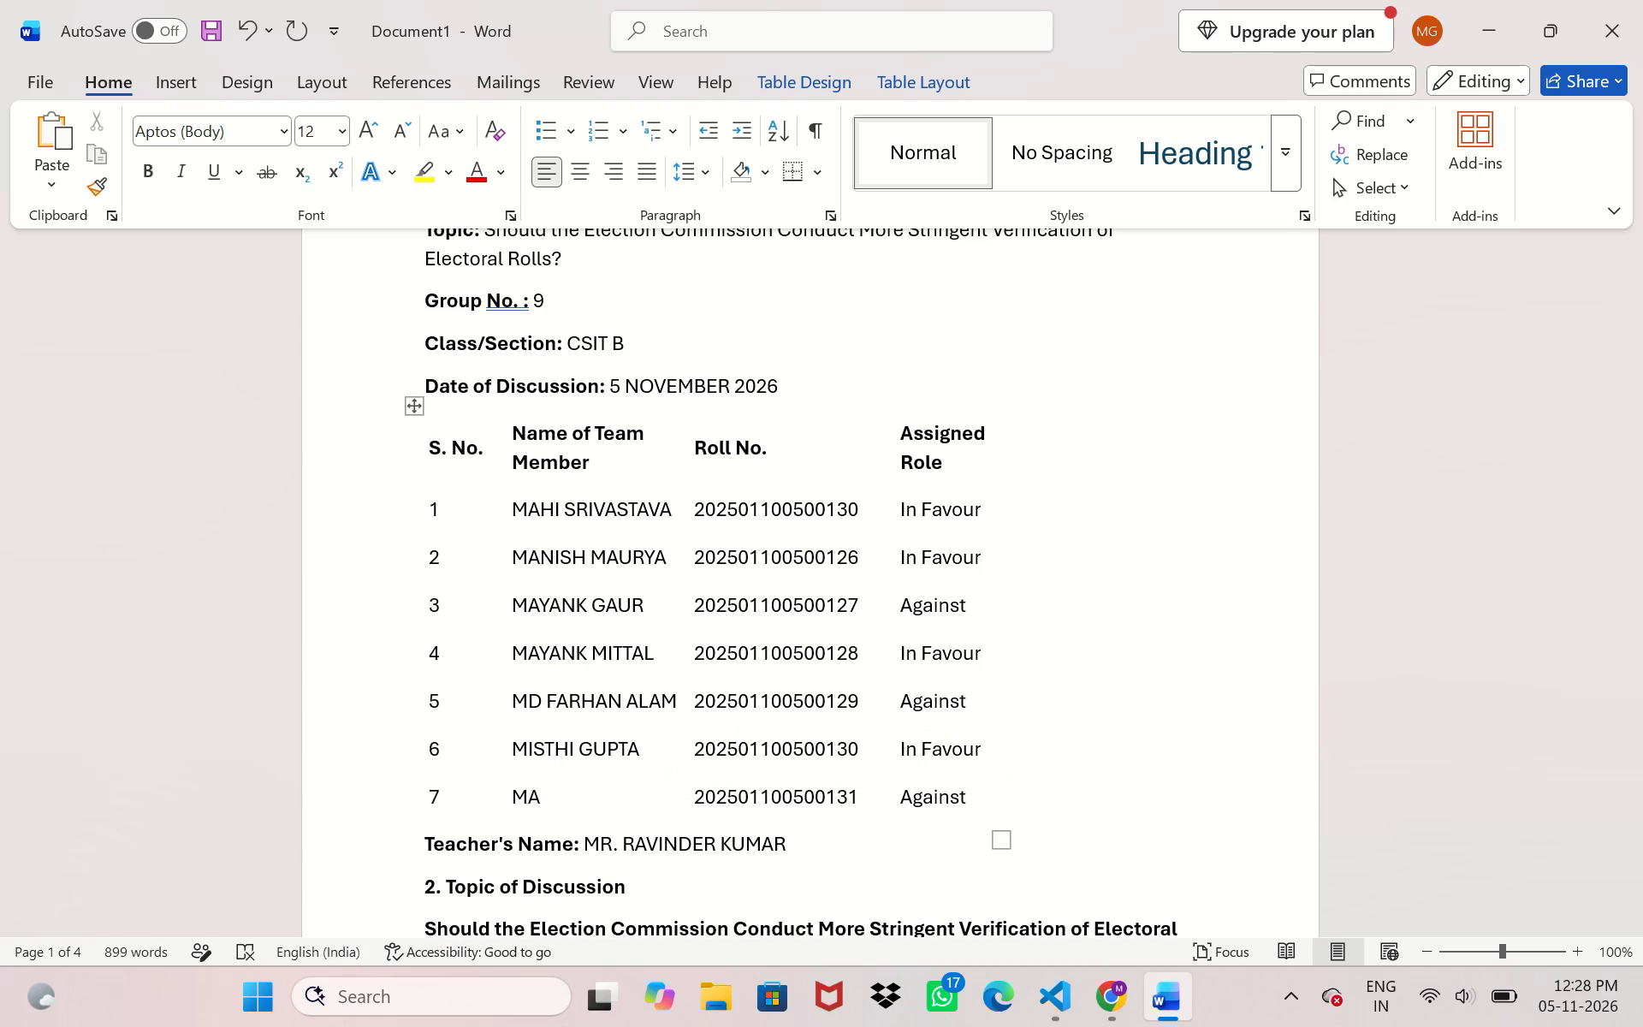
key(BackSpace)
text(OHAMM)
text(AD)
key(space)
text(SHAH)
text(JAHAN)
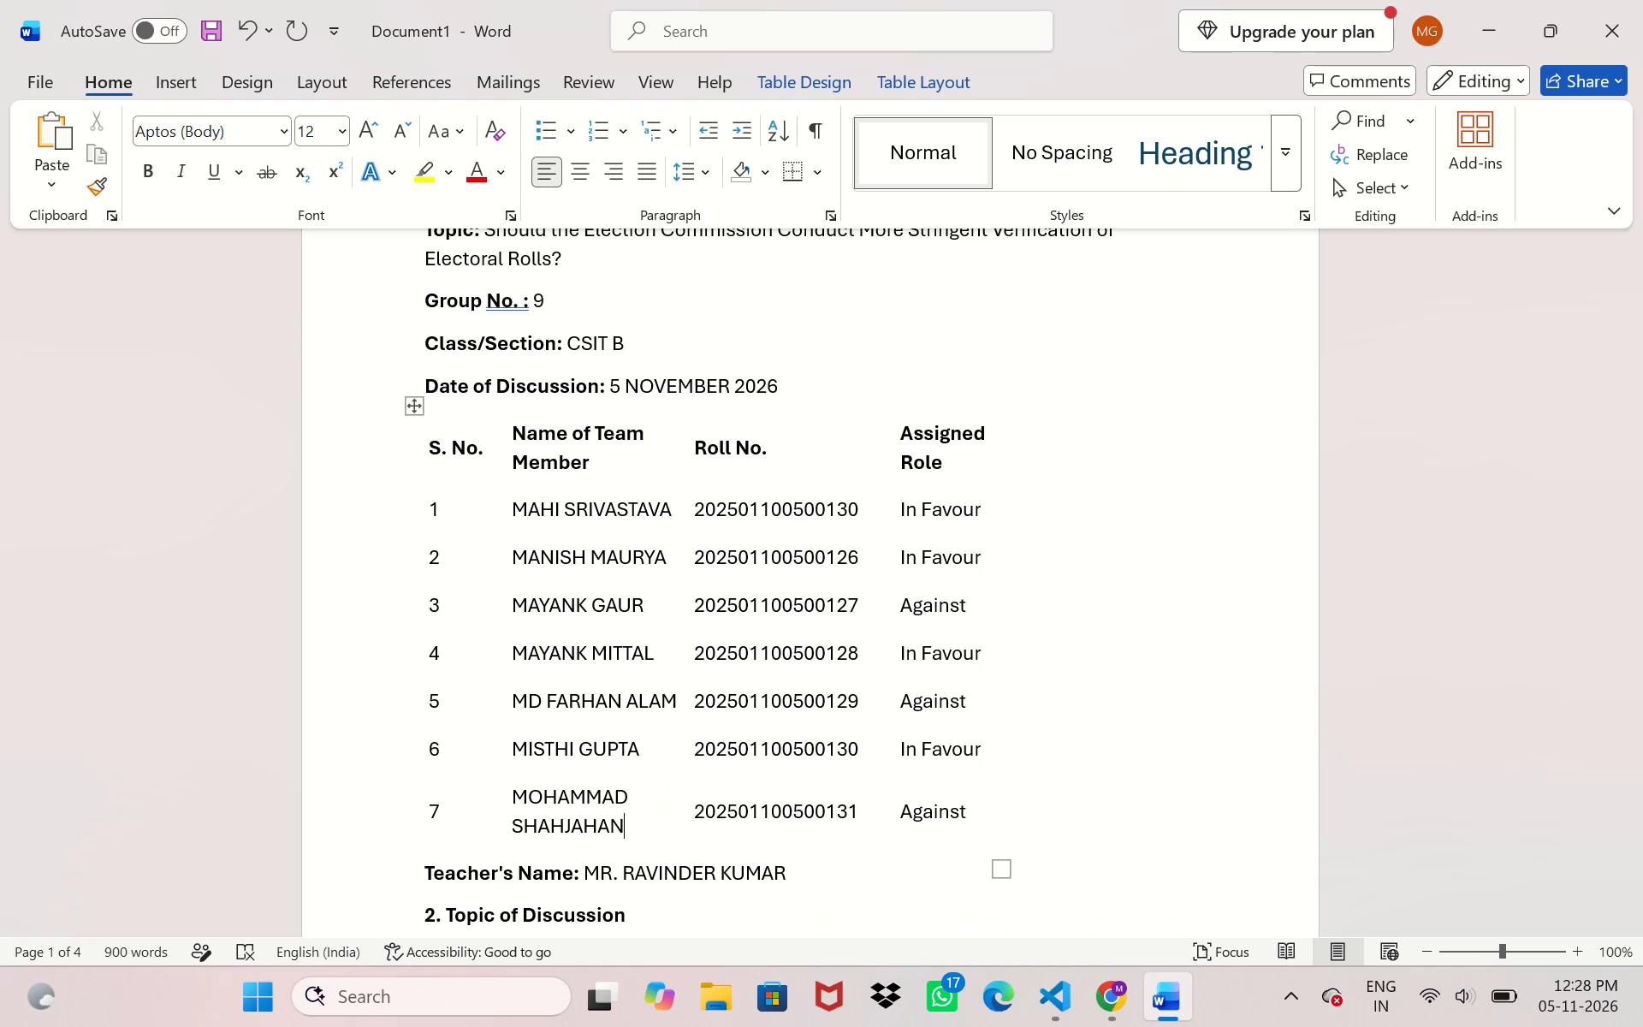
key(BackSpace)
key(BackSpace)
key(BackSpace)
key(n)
In the "Accuracy of Electoral Rolls" heading under Points of Discussion, replace "Member 1" with the first team member's full name and a space before the colon.
scroll(522, 760, down, 1)
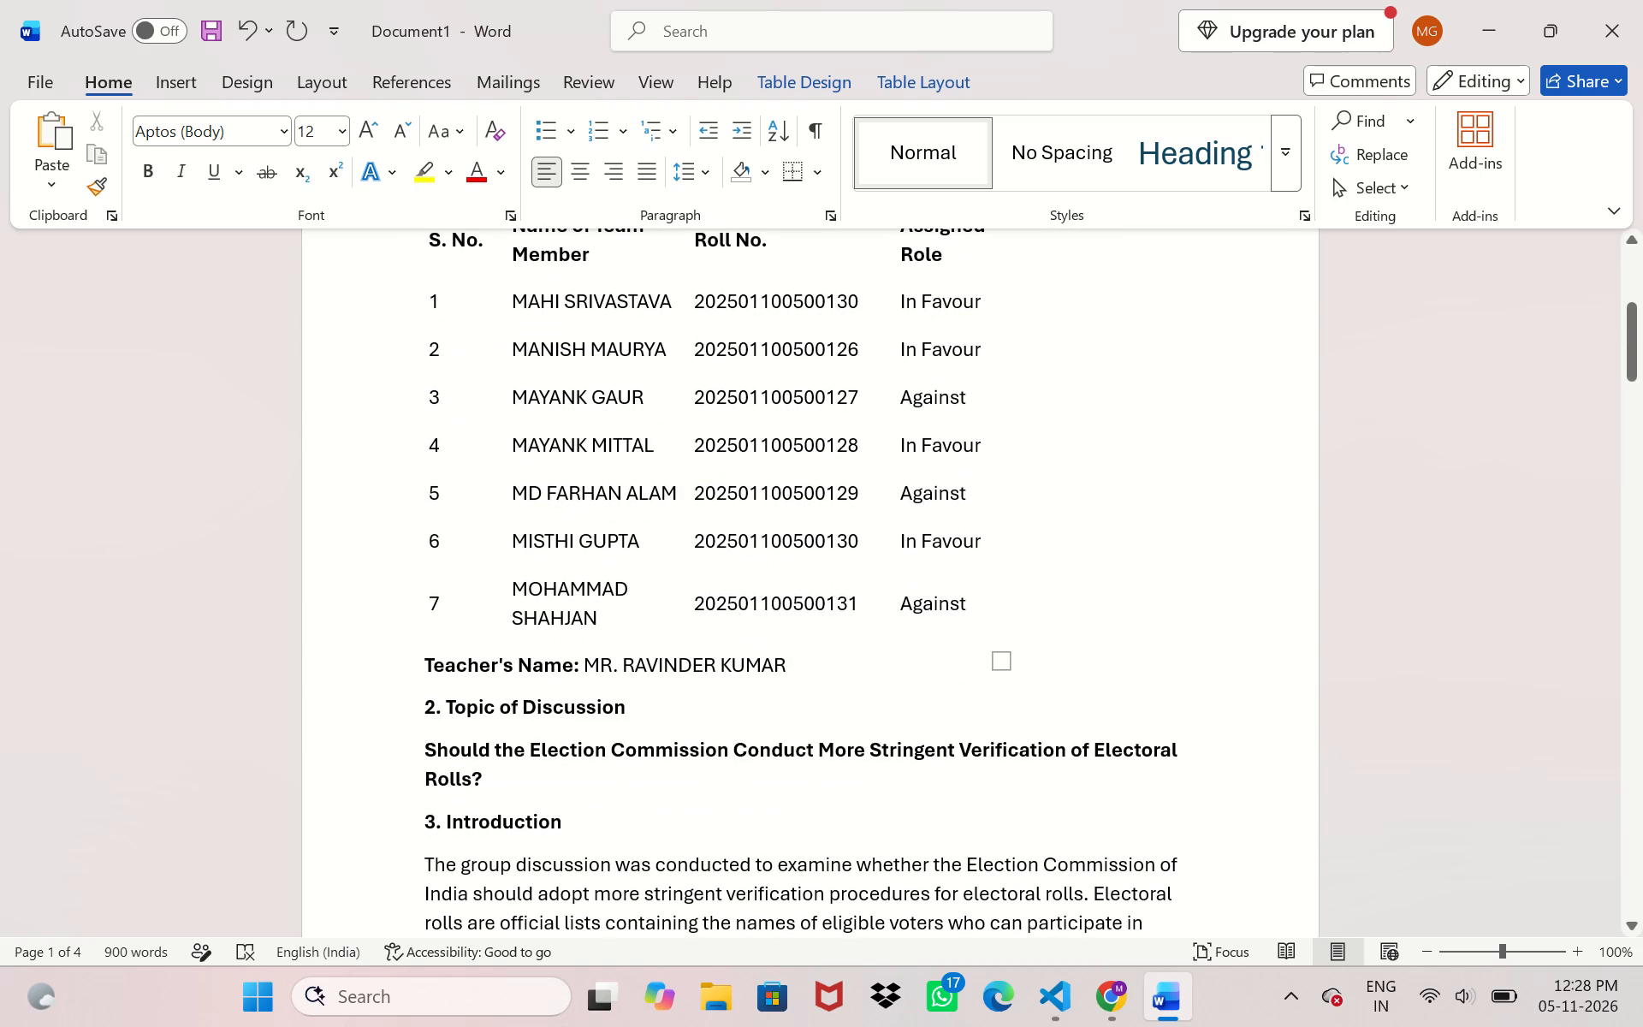
scroll(522, 760, down, 2)
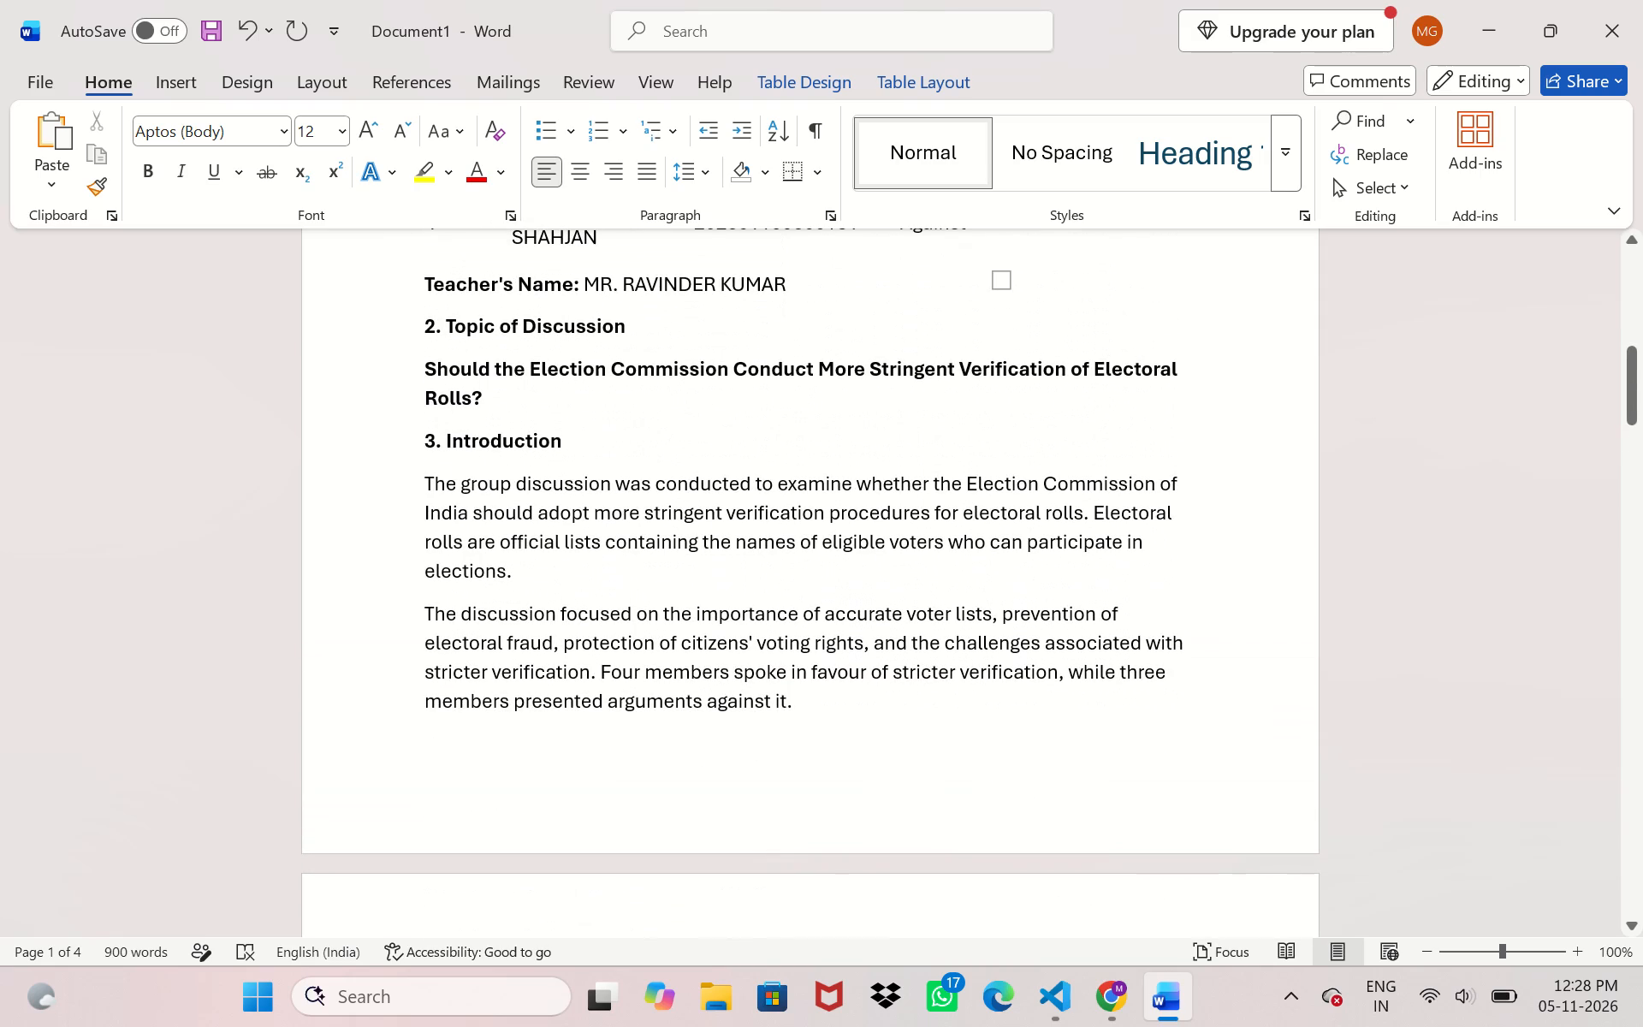
scroll(522, 760, down, 1)
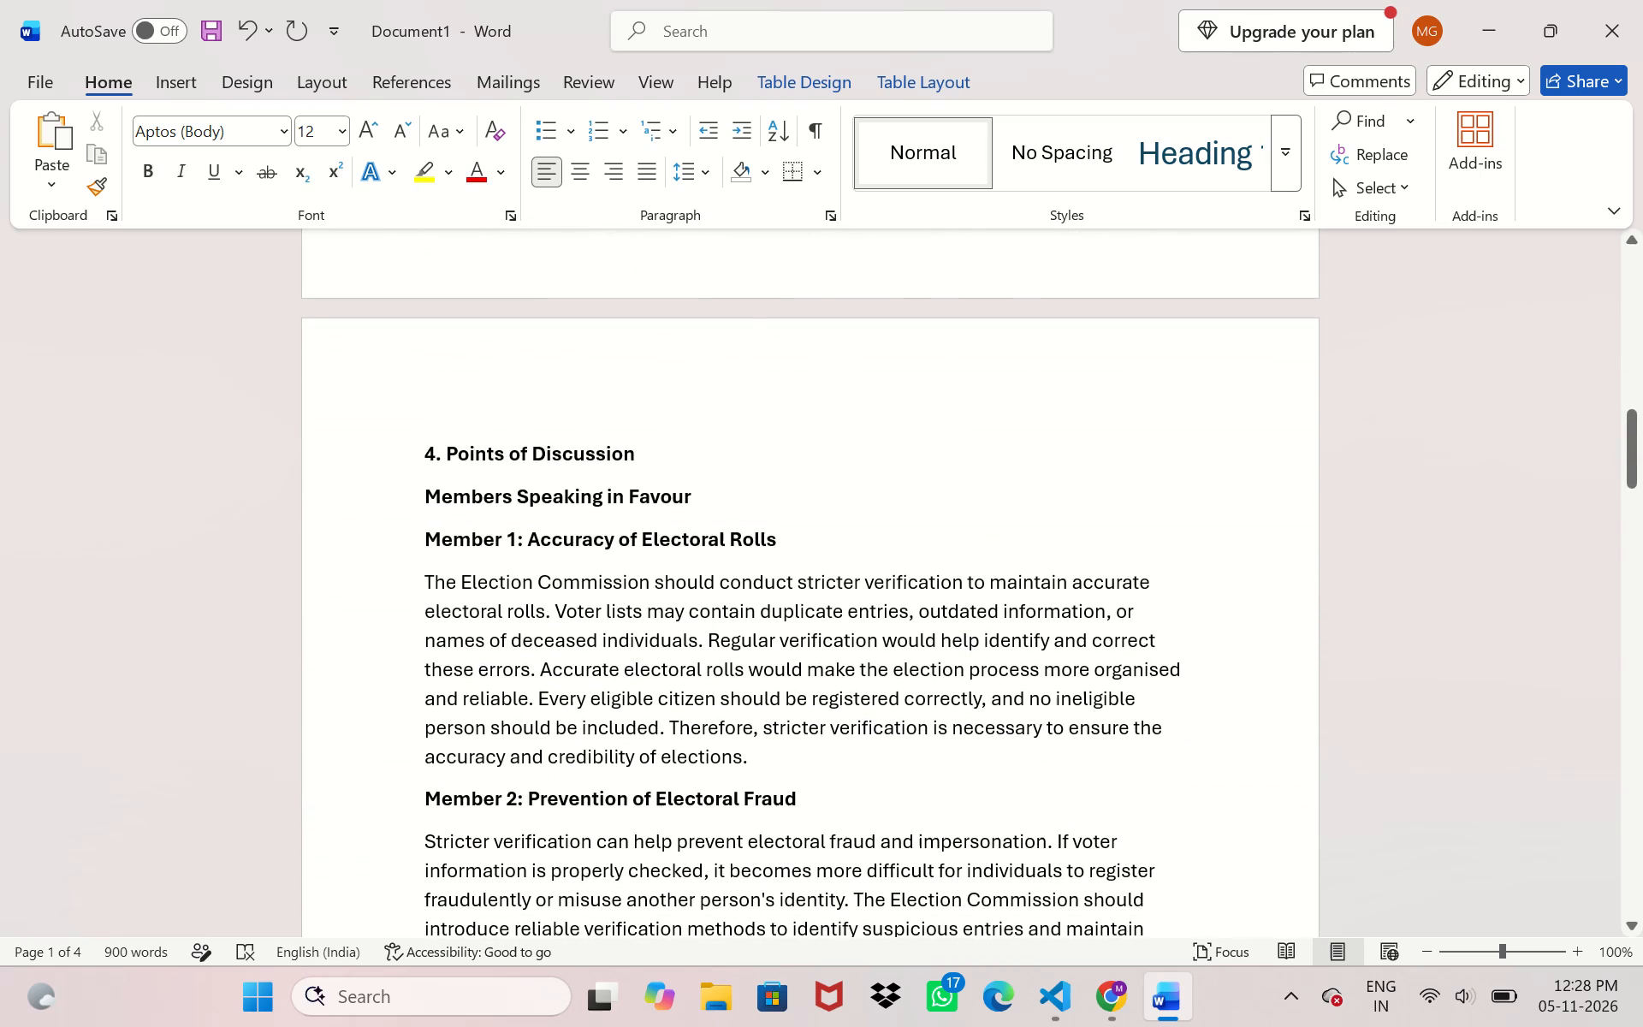
click(519, 549)
key(BackSpace)
key(BackSpace)
key(BackSpace)
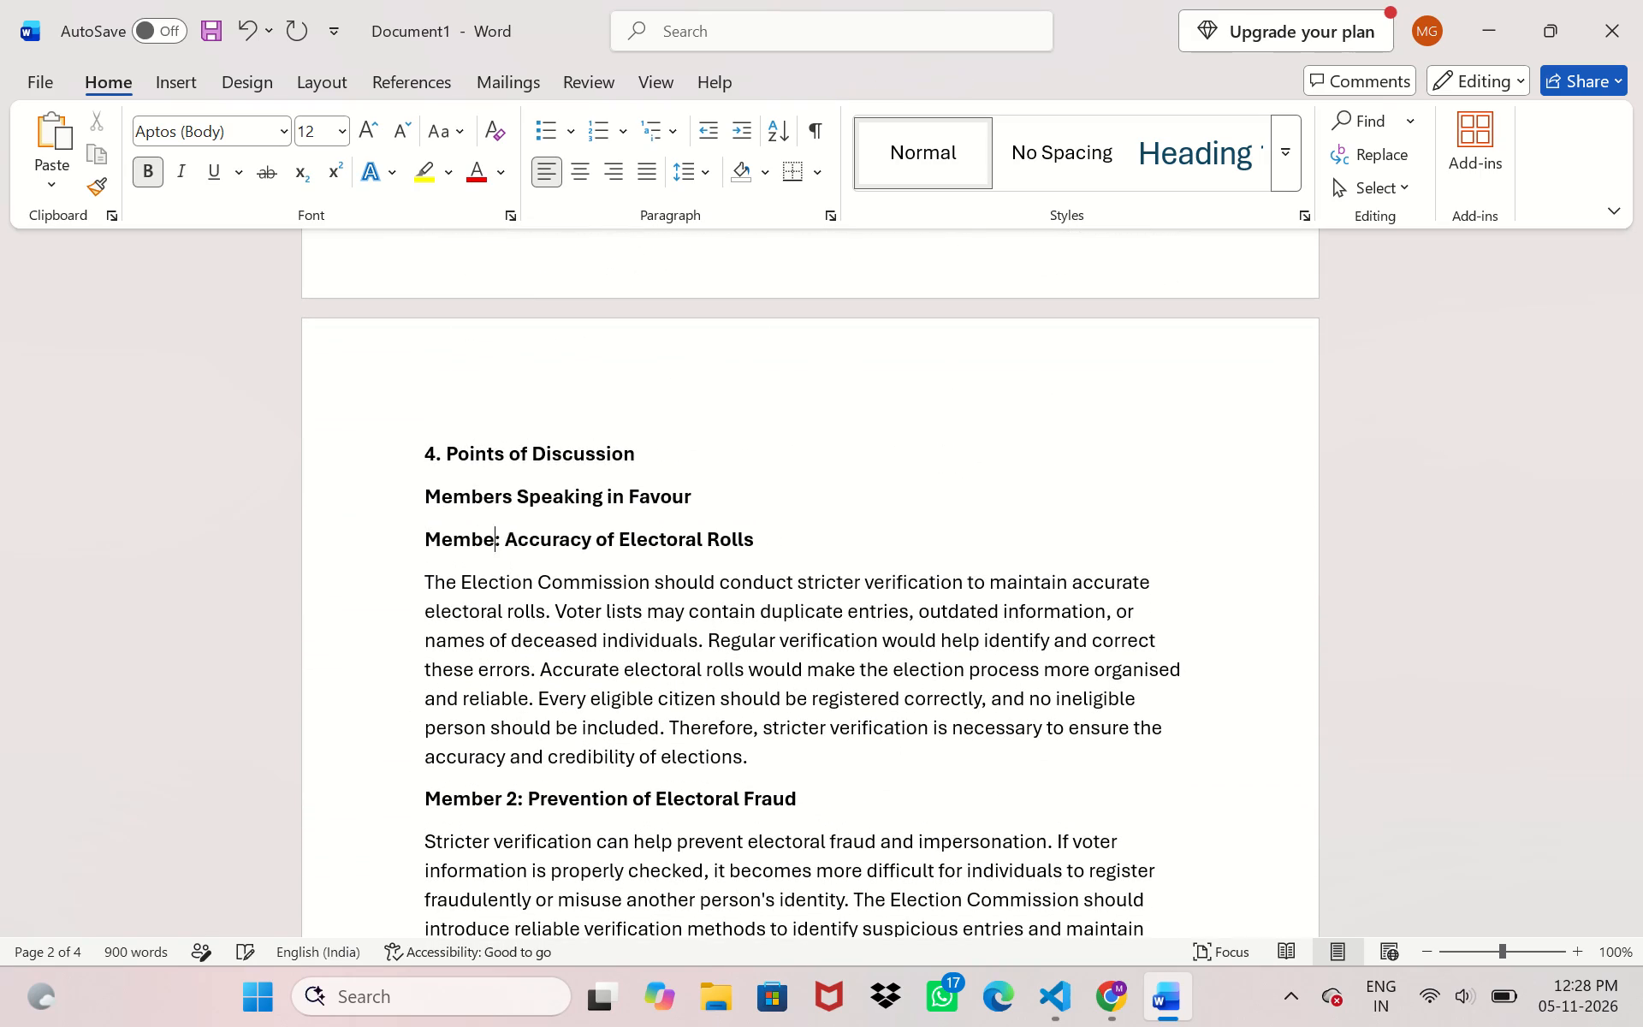
key(BackSpace)
key(BackSpace)
key(BackSpace)
key(BackSpace)
key(BackSpace)
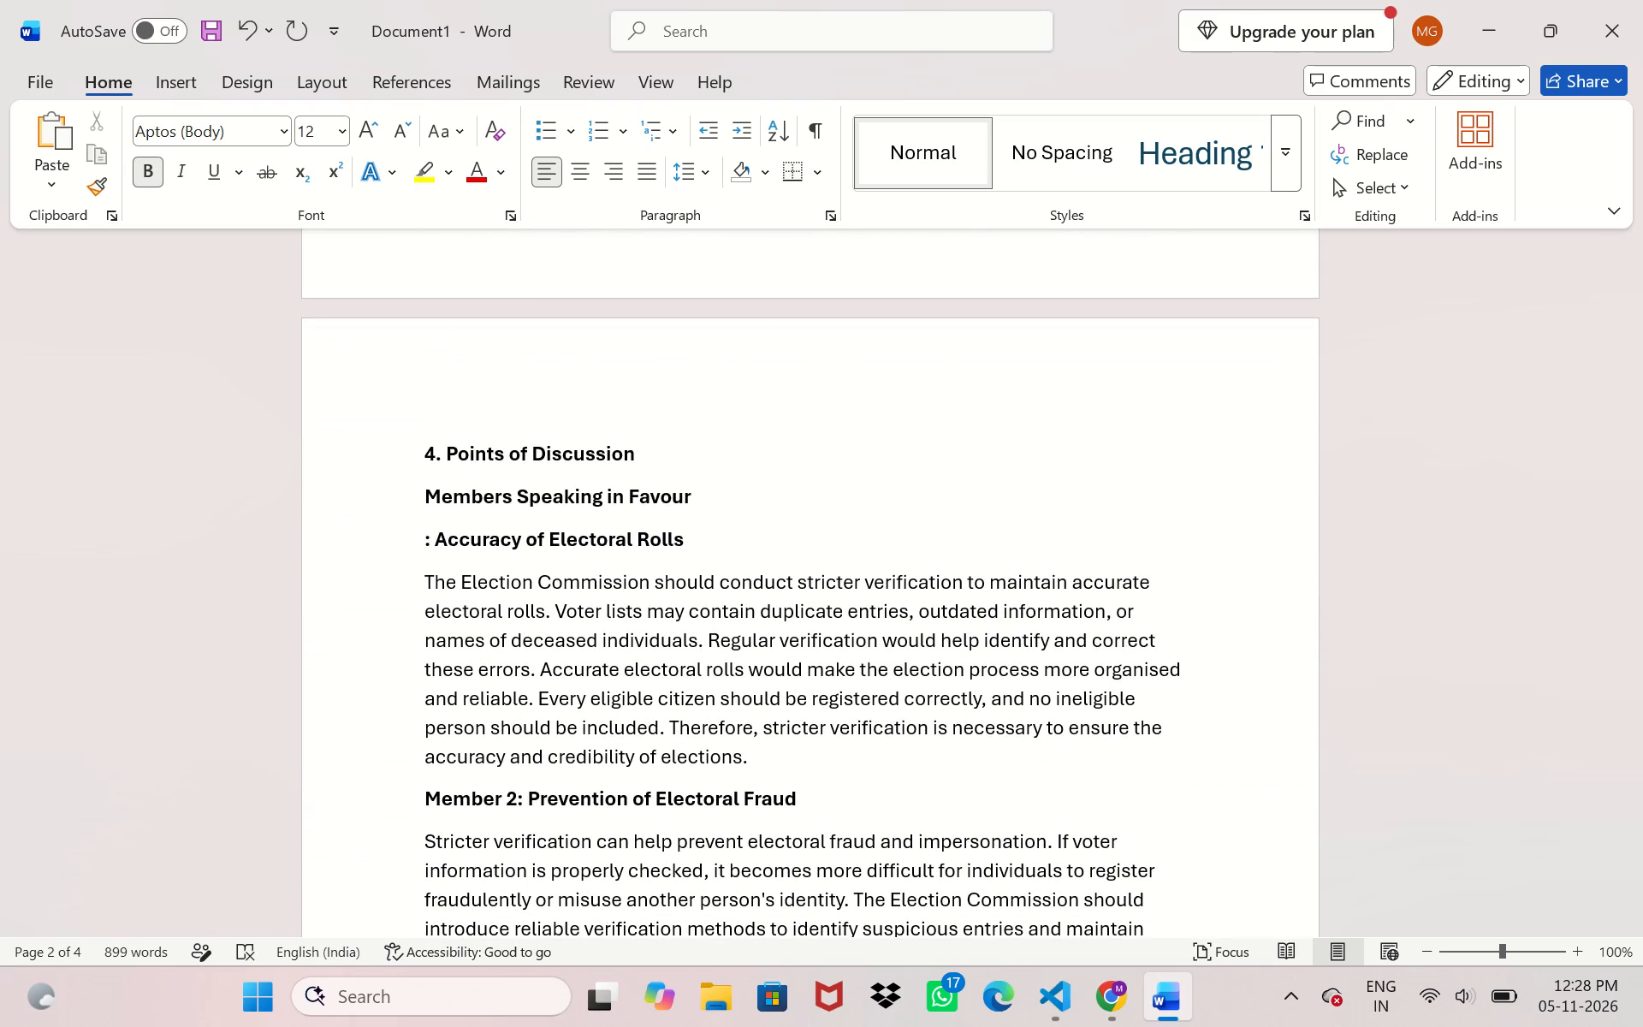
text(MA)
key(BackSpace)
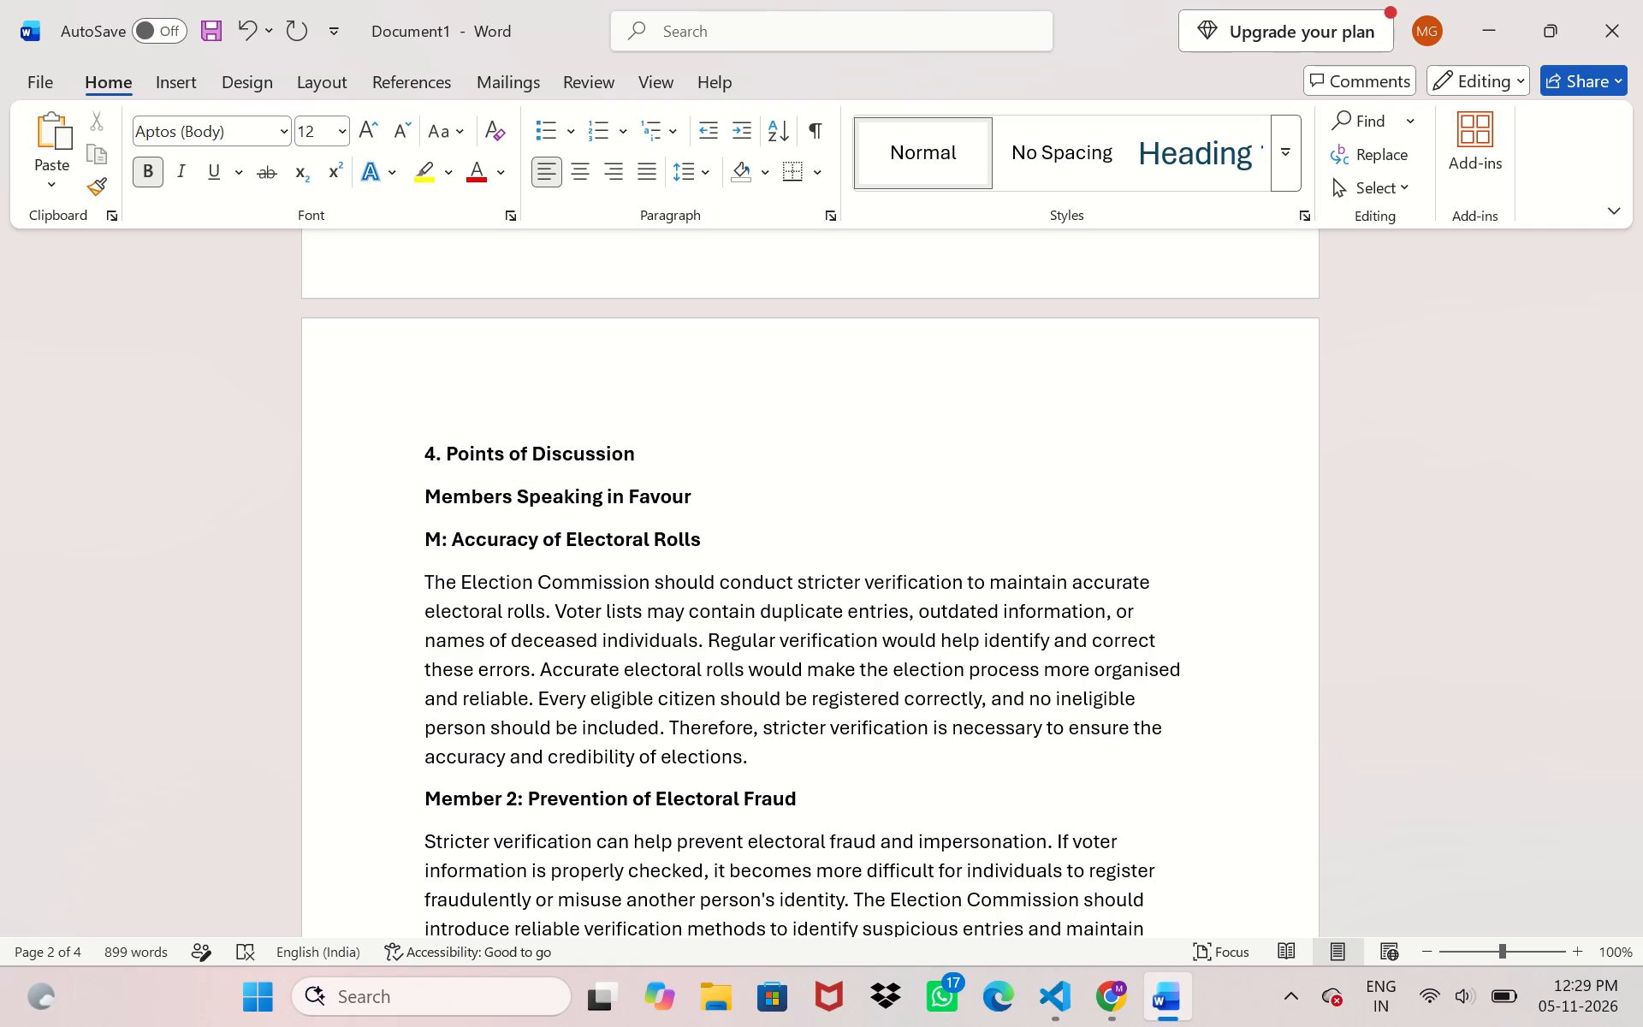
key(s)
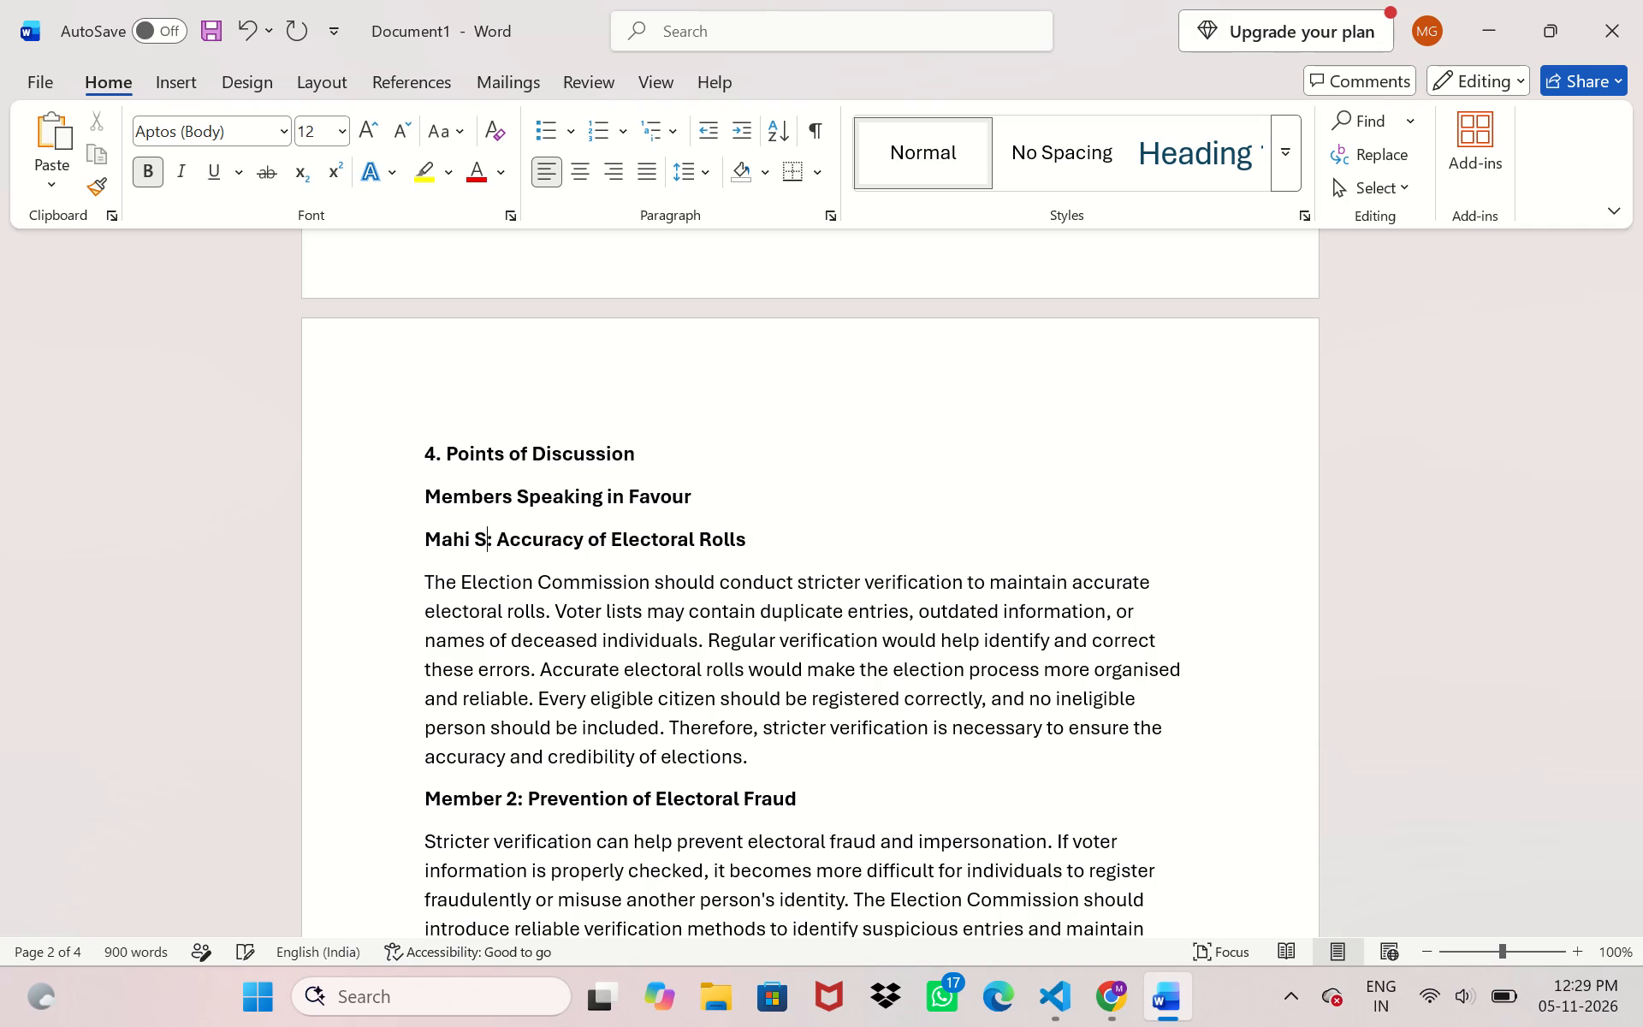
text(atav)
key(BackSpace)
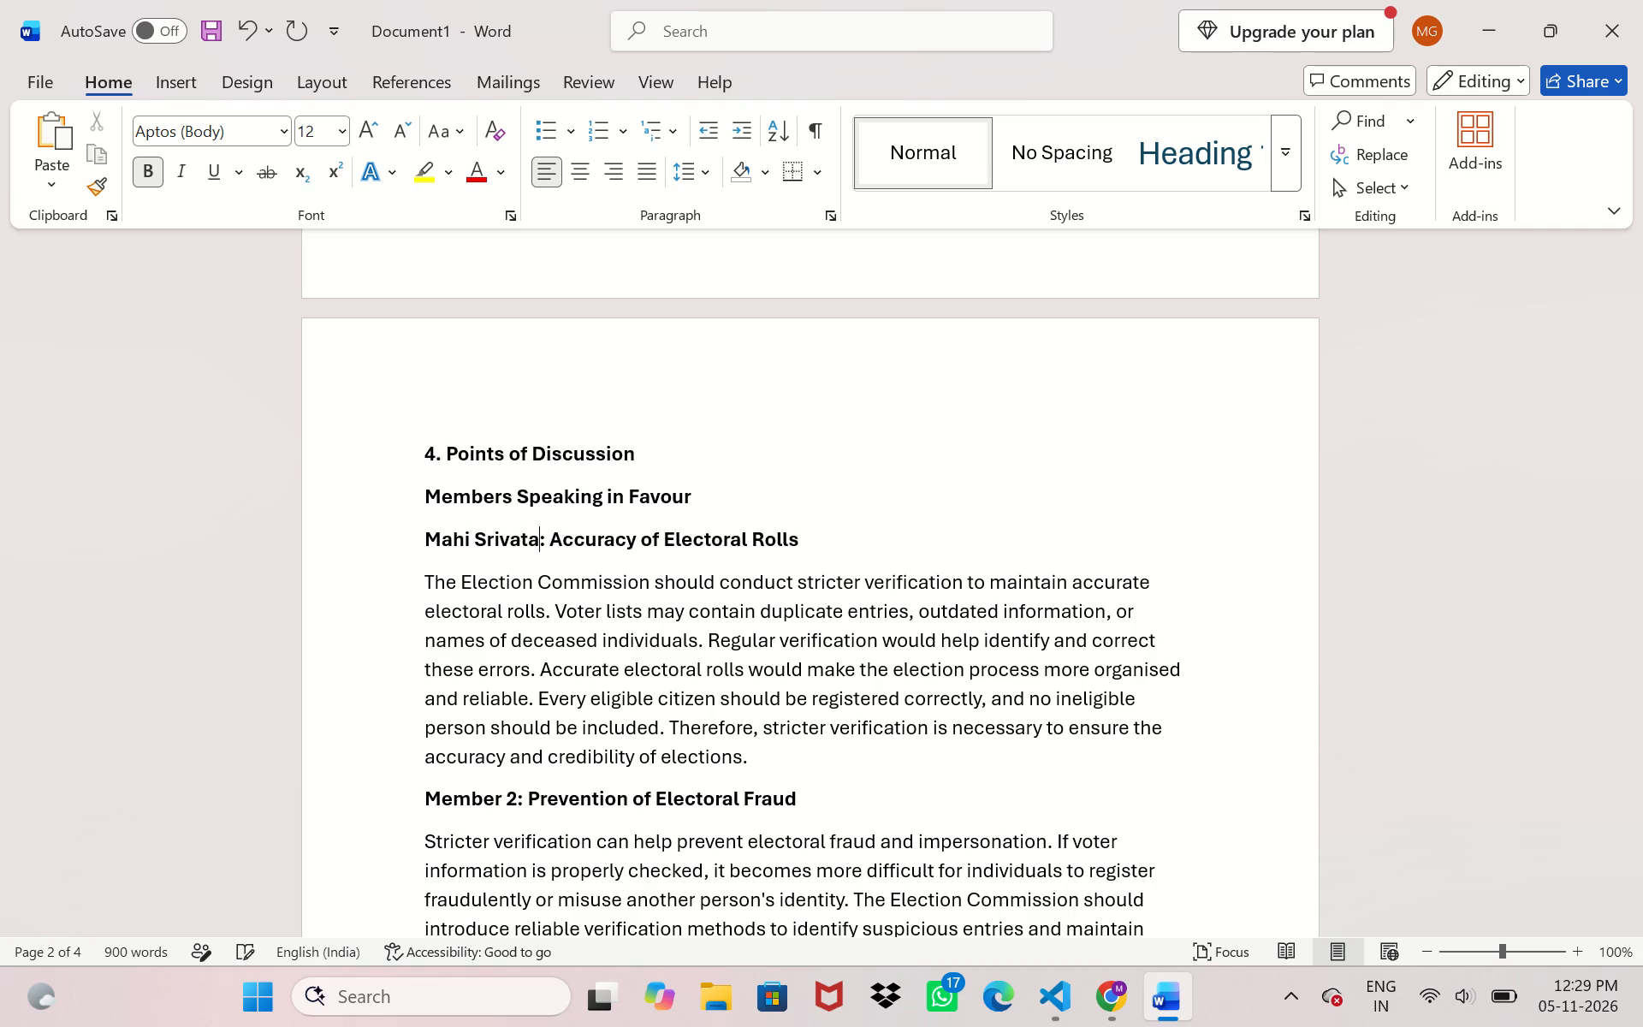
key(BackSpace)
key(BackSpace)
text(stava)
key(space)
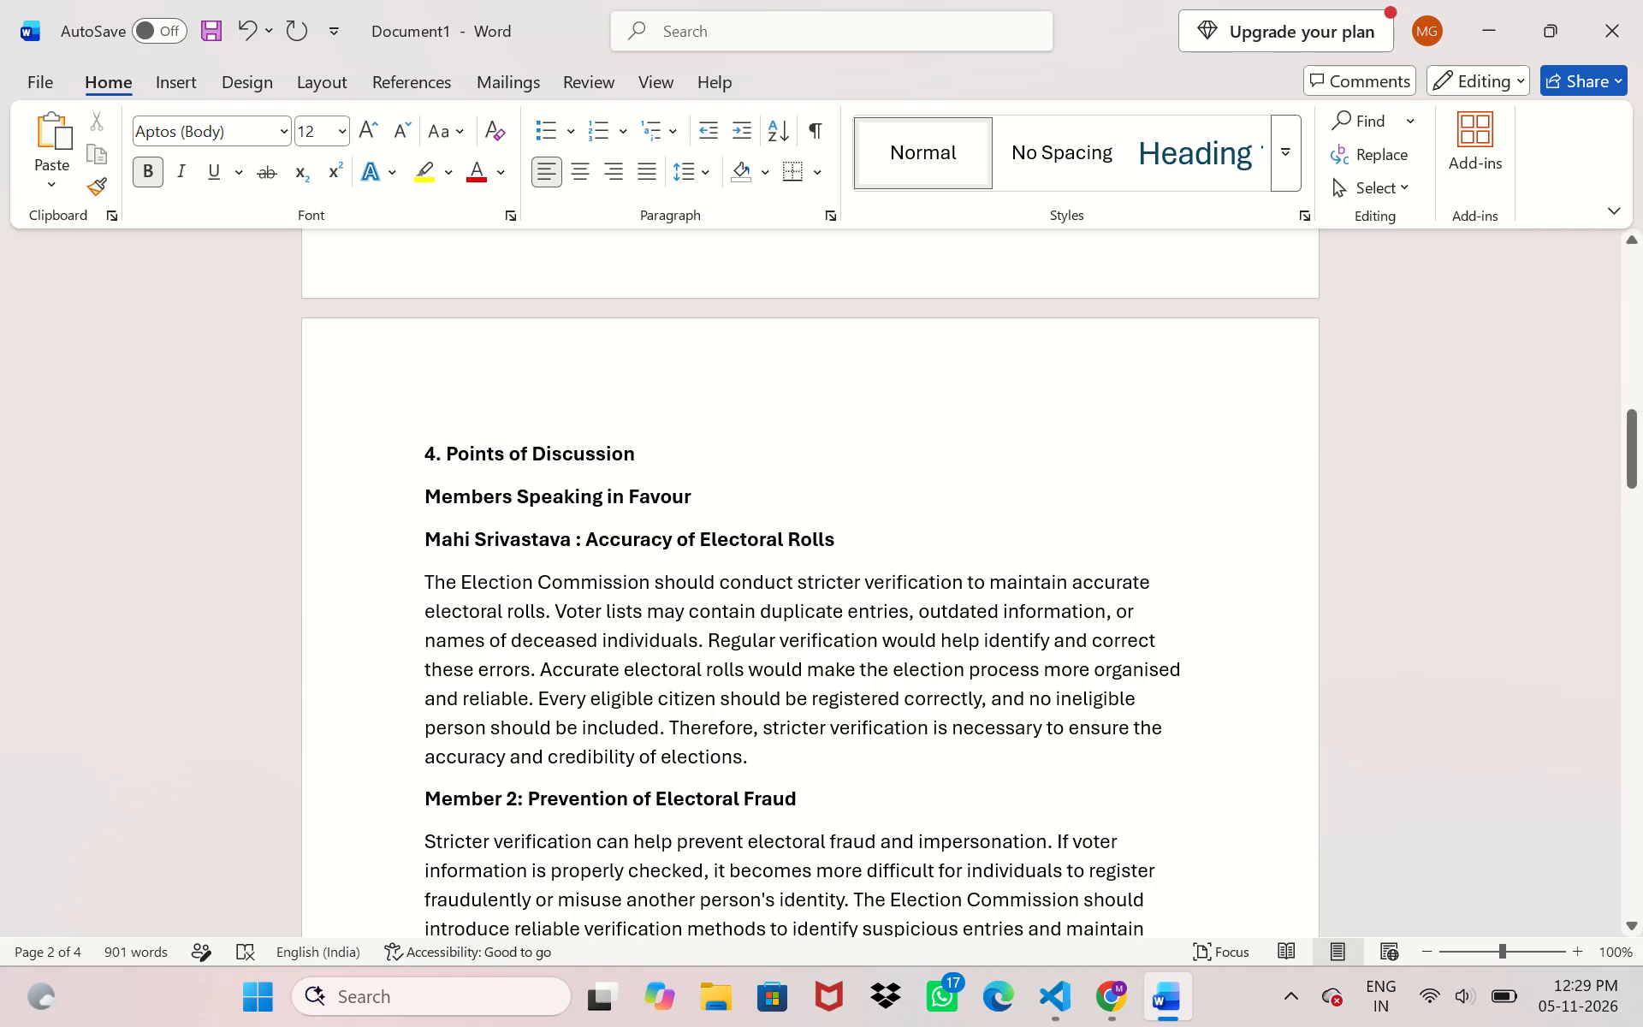
In the "Prevention of Electoral Fraud" heading, replace "Member 2" with the second team member's full name and a space before the colon.
scroll(566, 650, down, 1)
drag(518, 582, 455, 584)
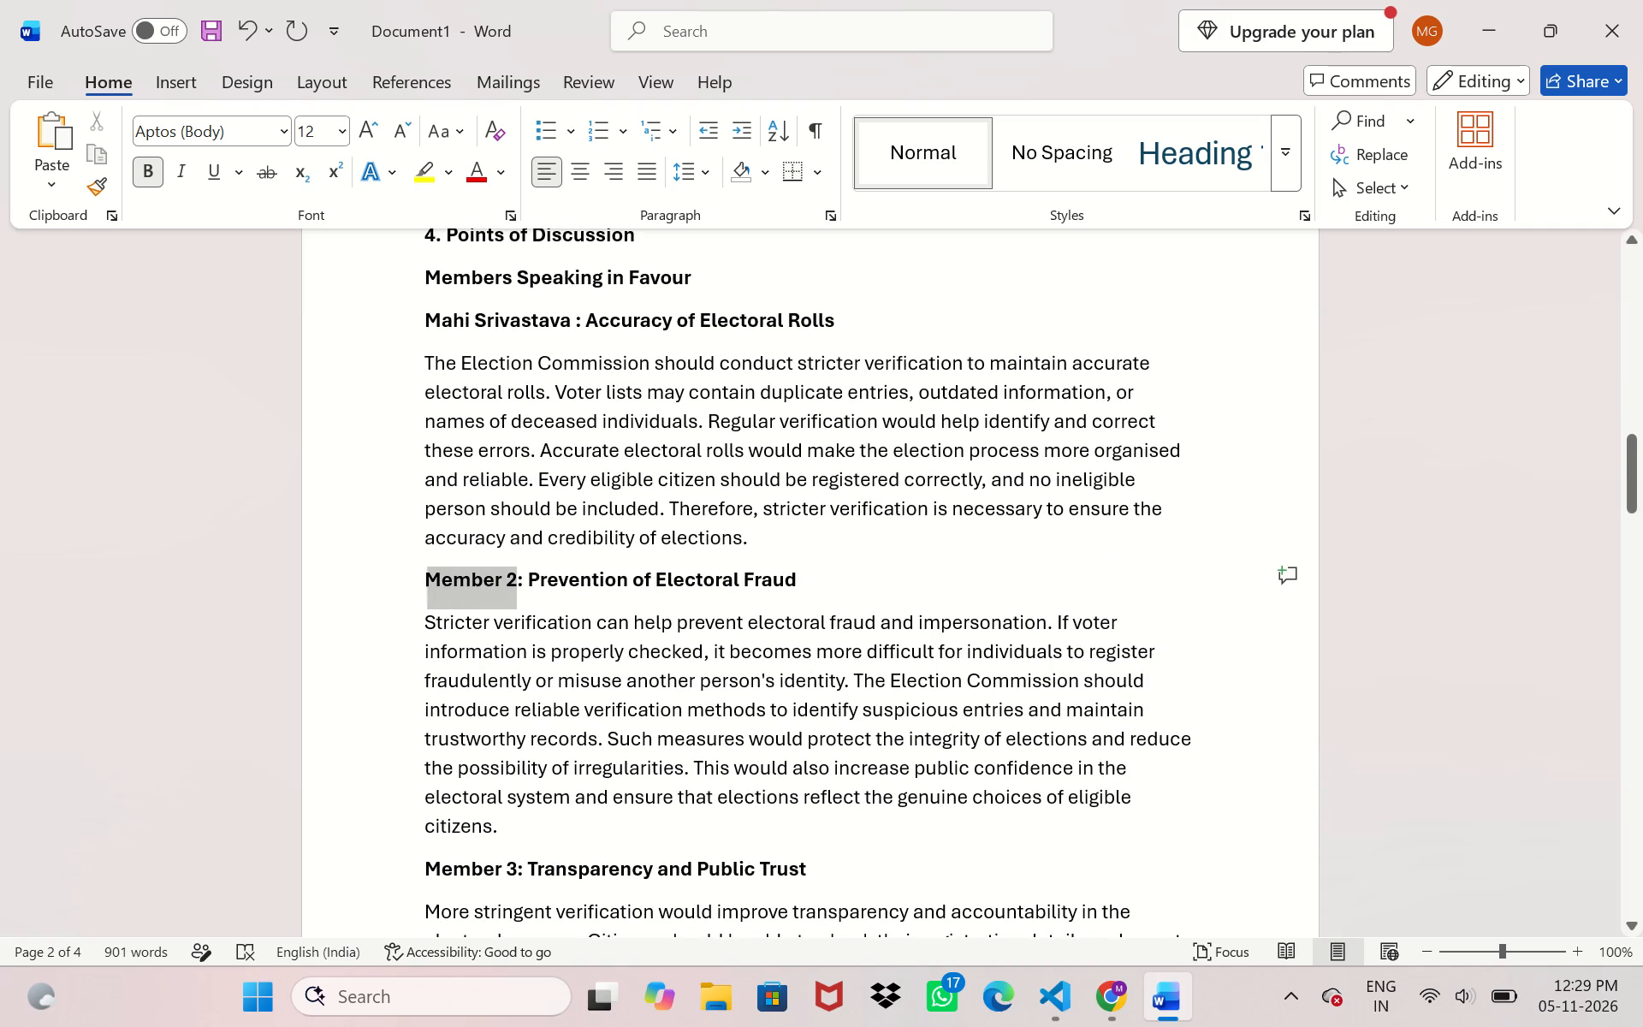
drag(455, 584, 433, 582)
key(BackSpace)
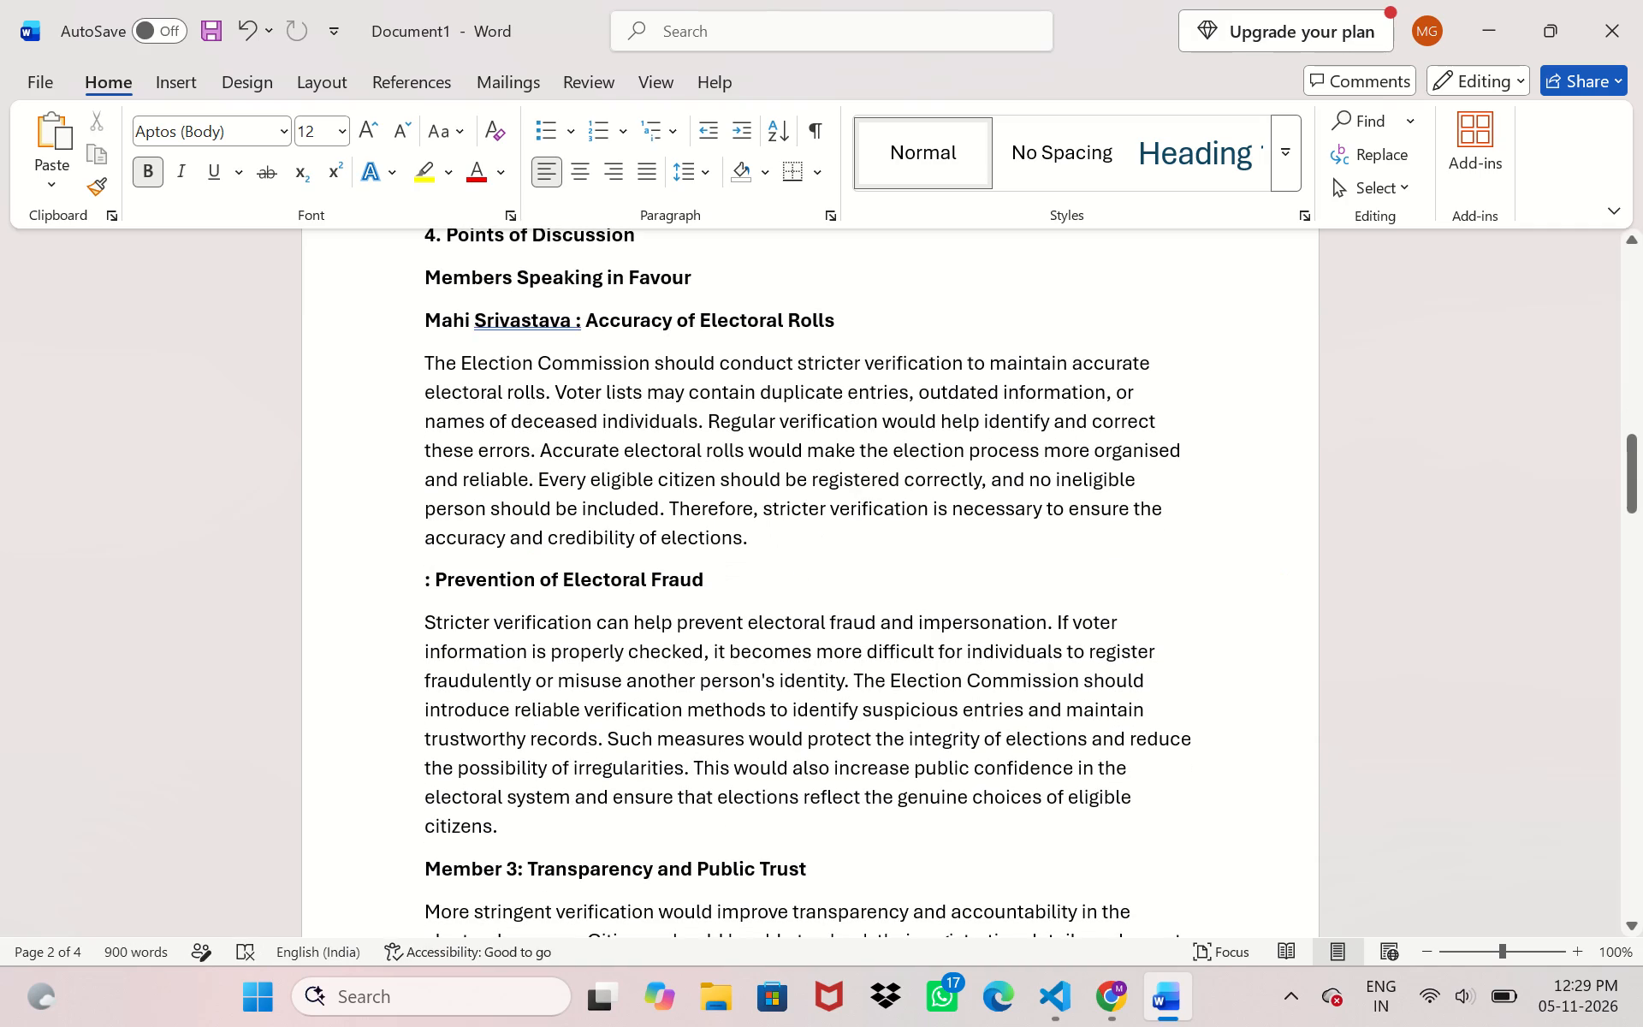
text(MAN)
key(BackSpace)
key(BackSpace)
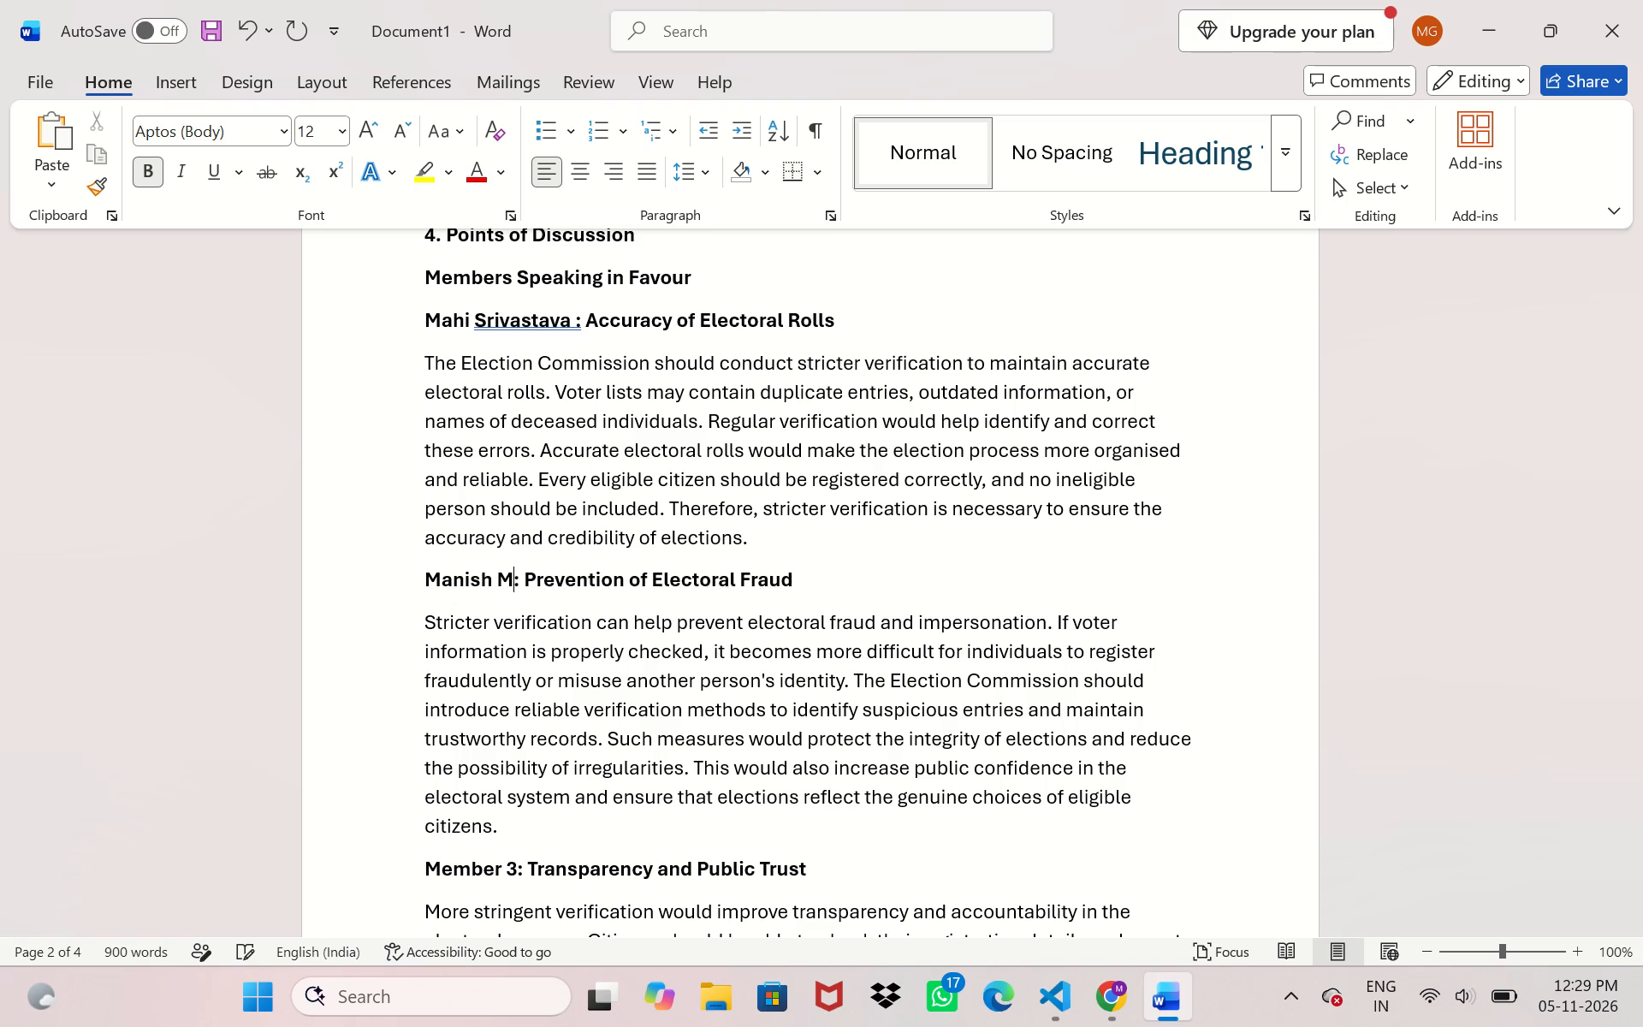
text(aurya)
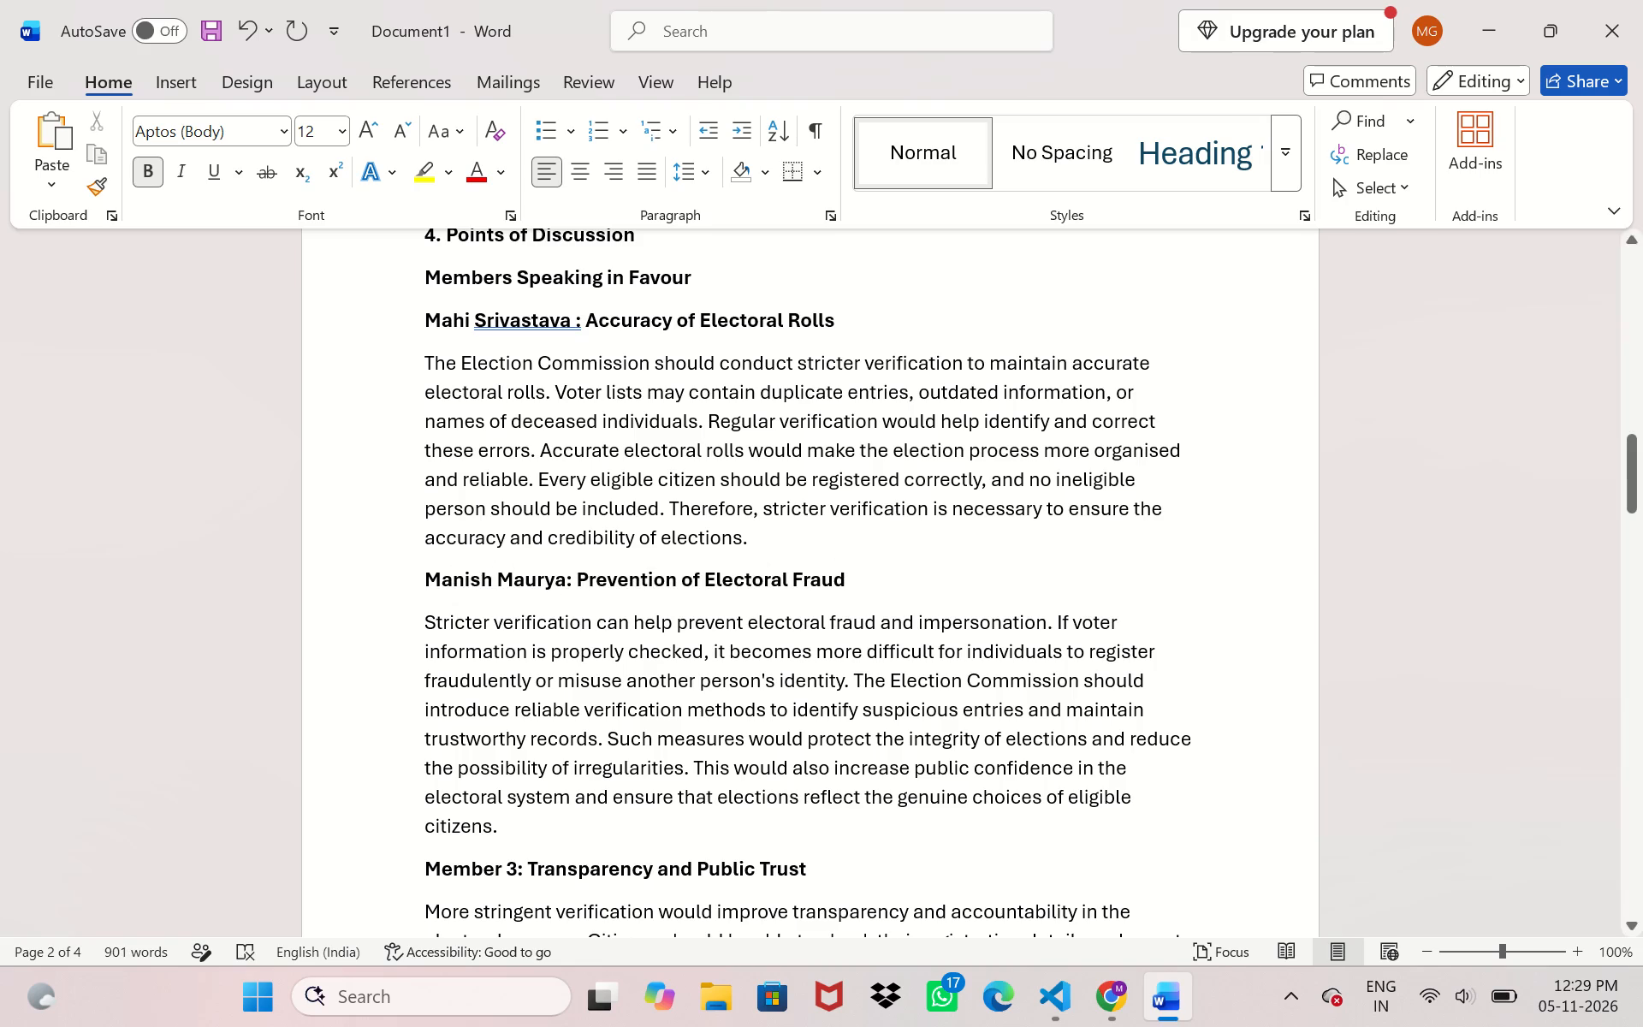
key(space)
In the "Transparency and Public Trust" heading, replace "Member 3" with the third team member's full name and a space before the colon.
scroll(494, 715, down, 1)
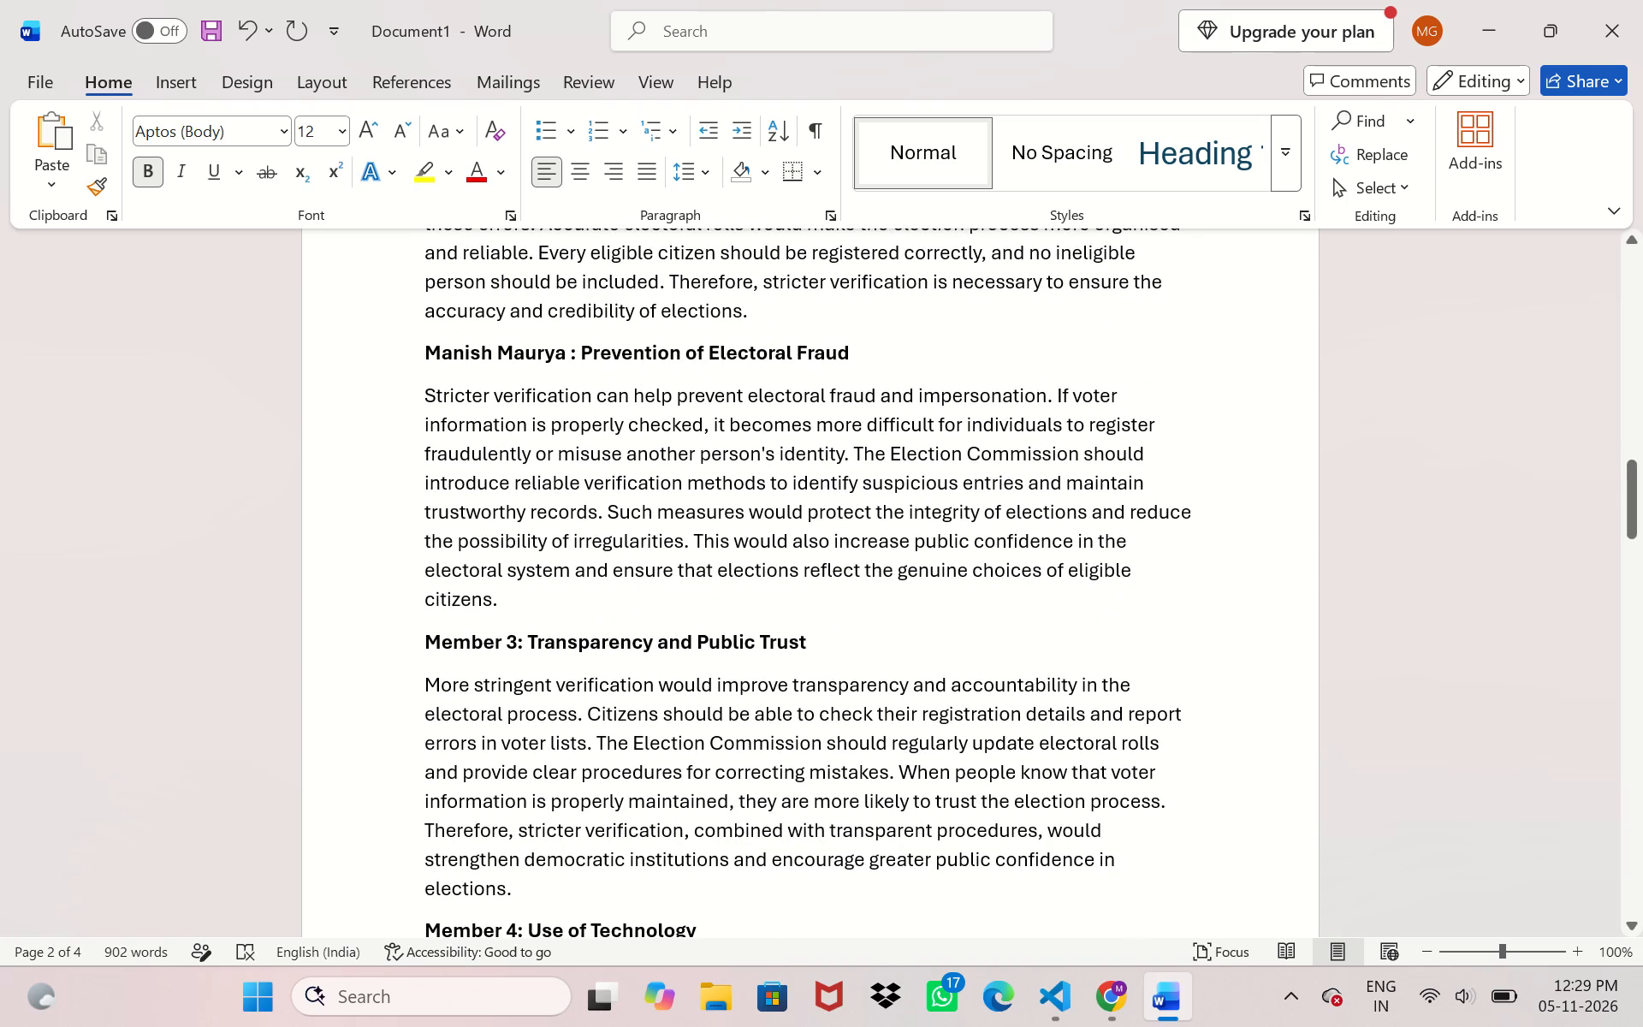
drag(514, 647, 445, 640)
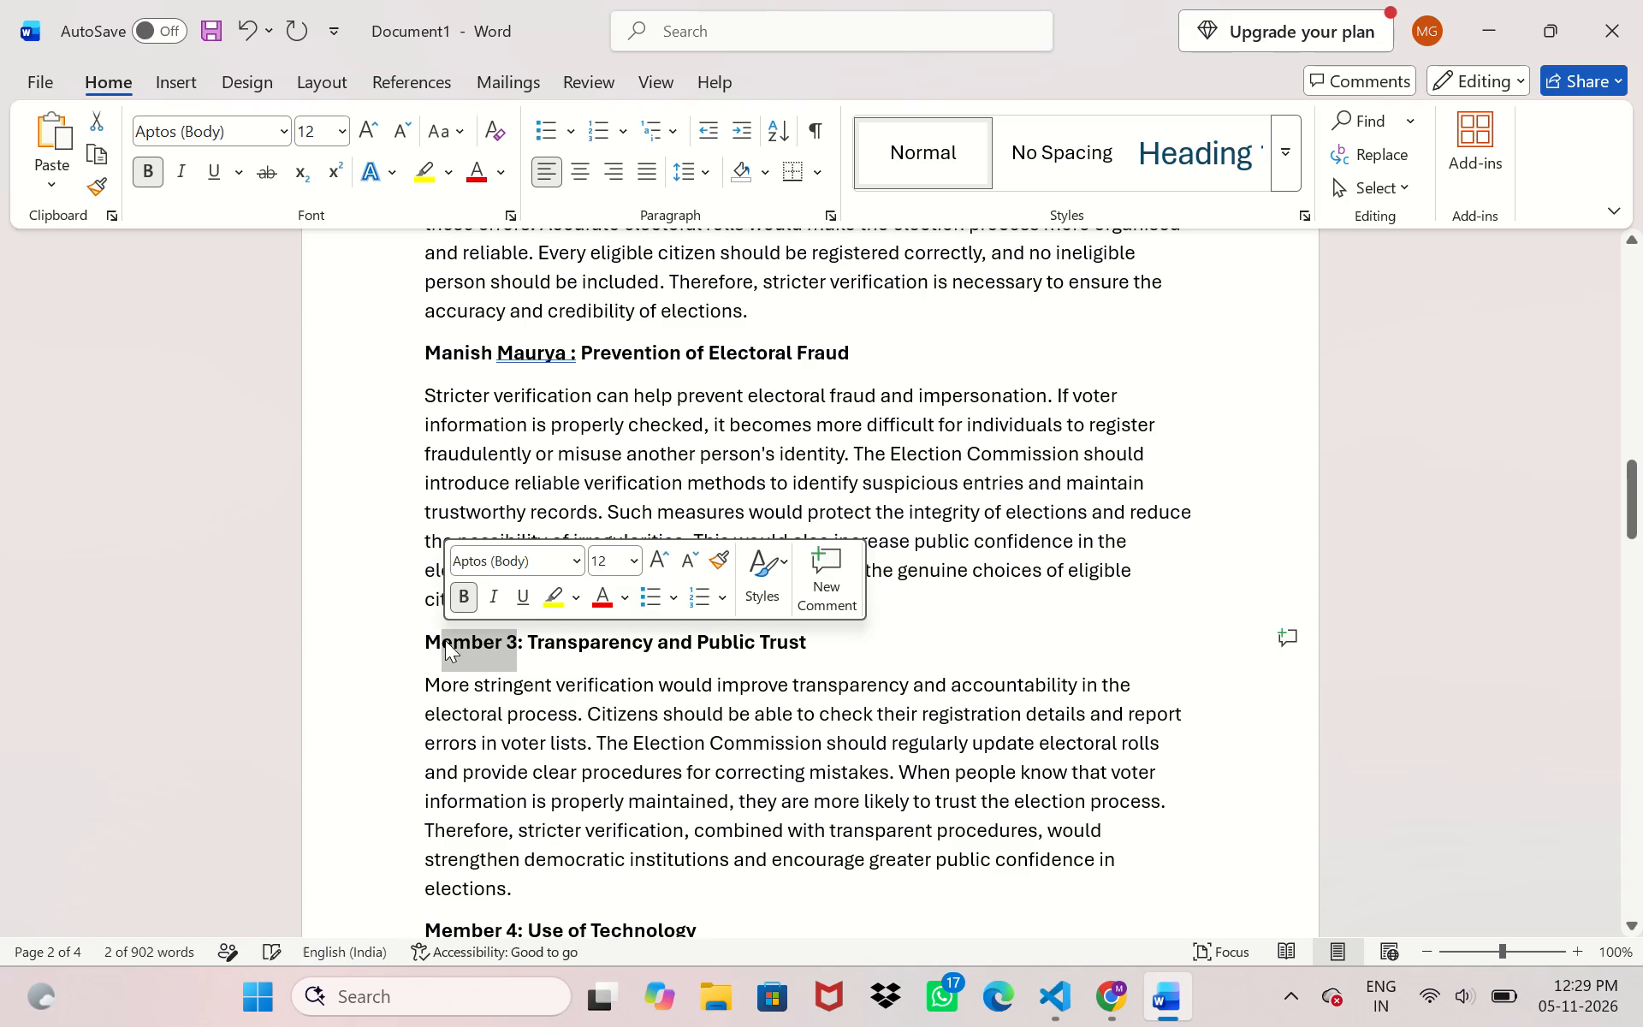
key(BackSpace)
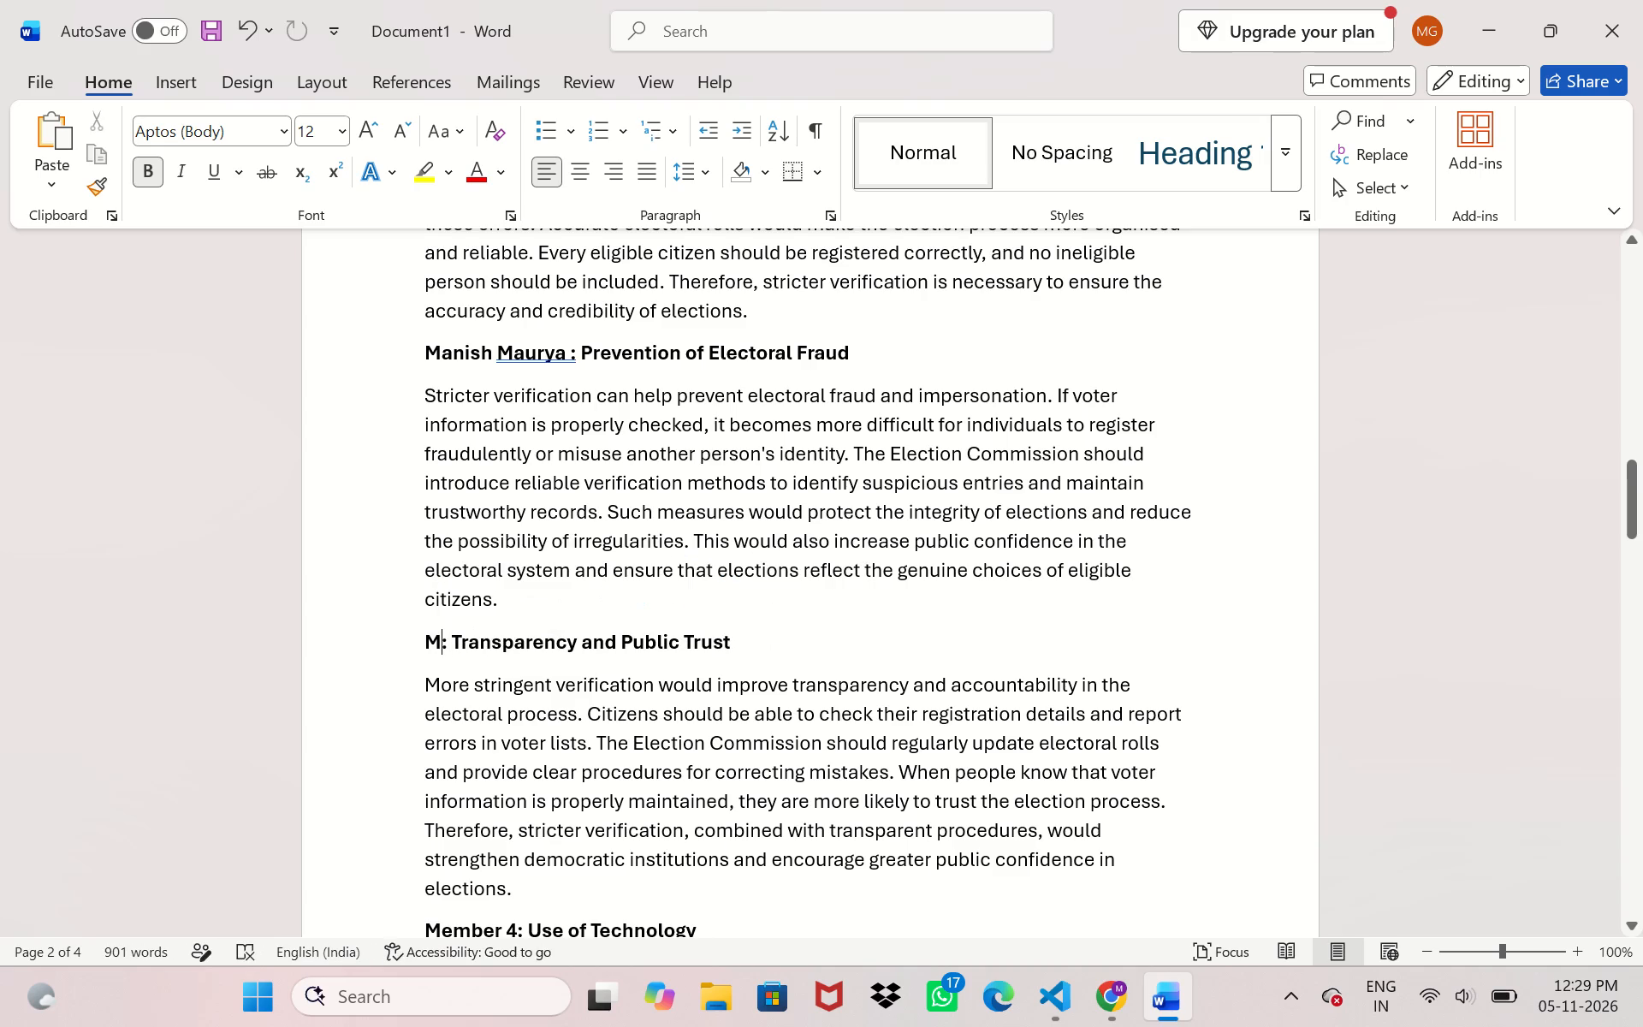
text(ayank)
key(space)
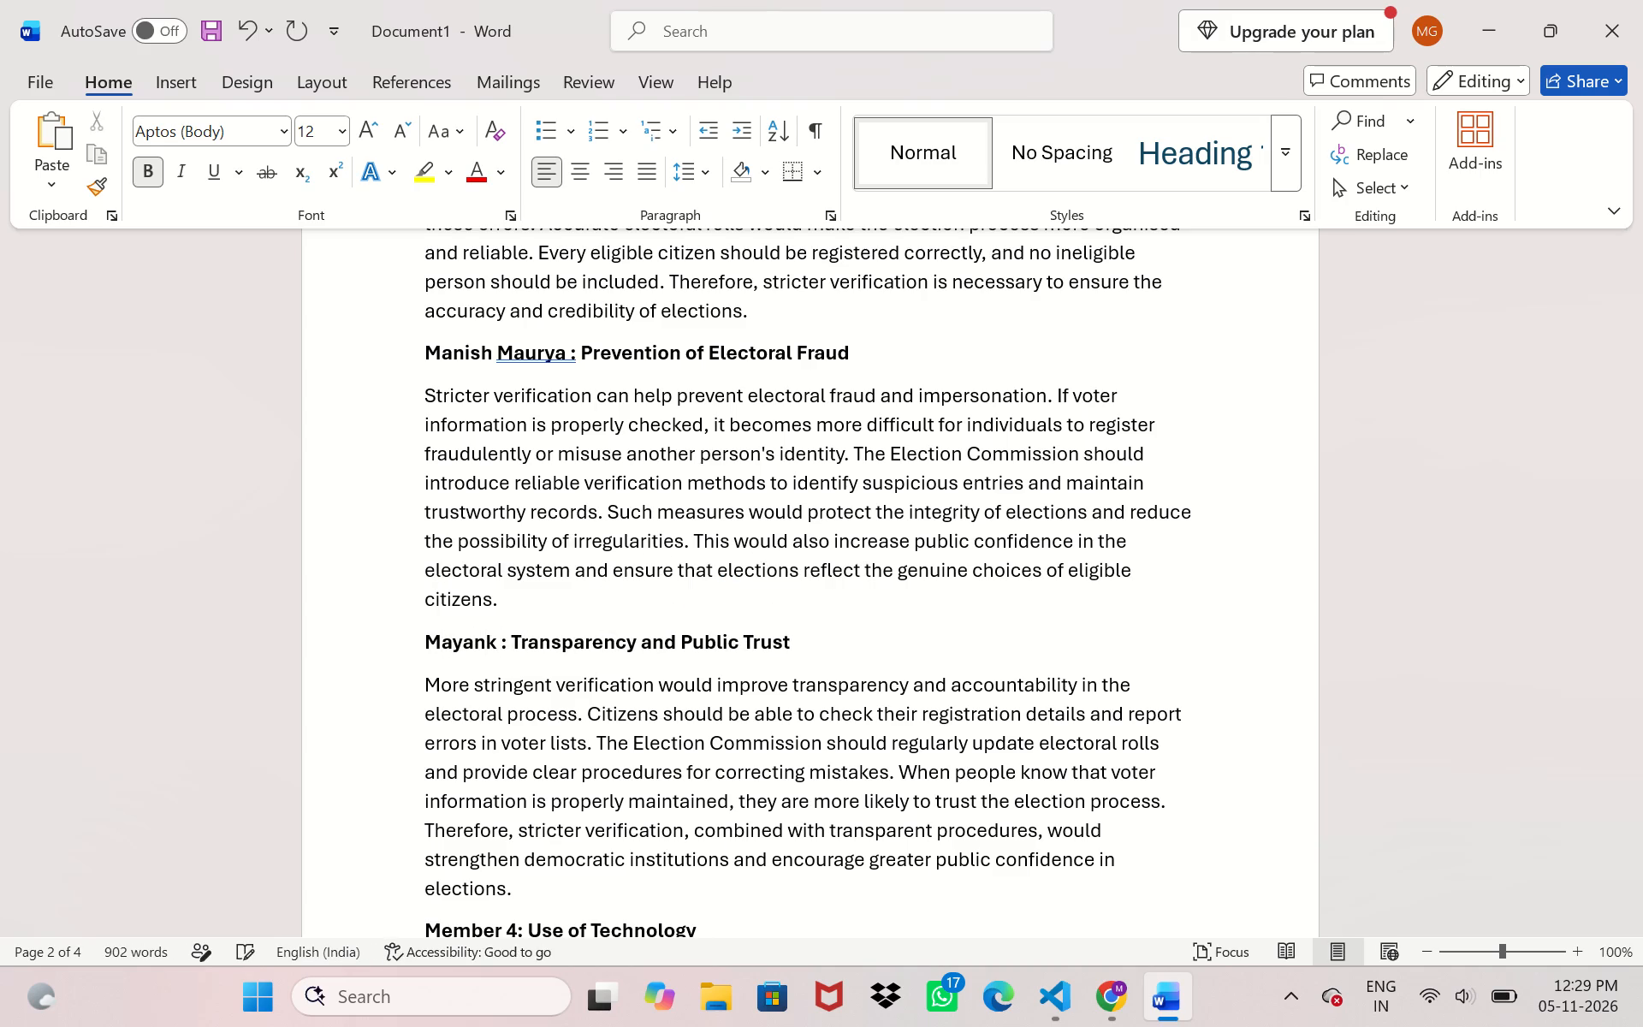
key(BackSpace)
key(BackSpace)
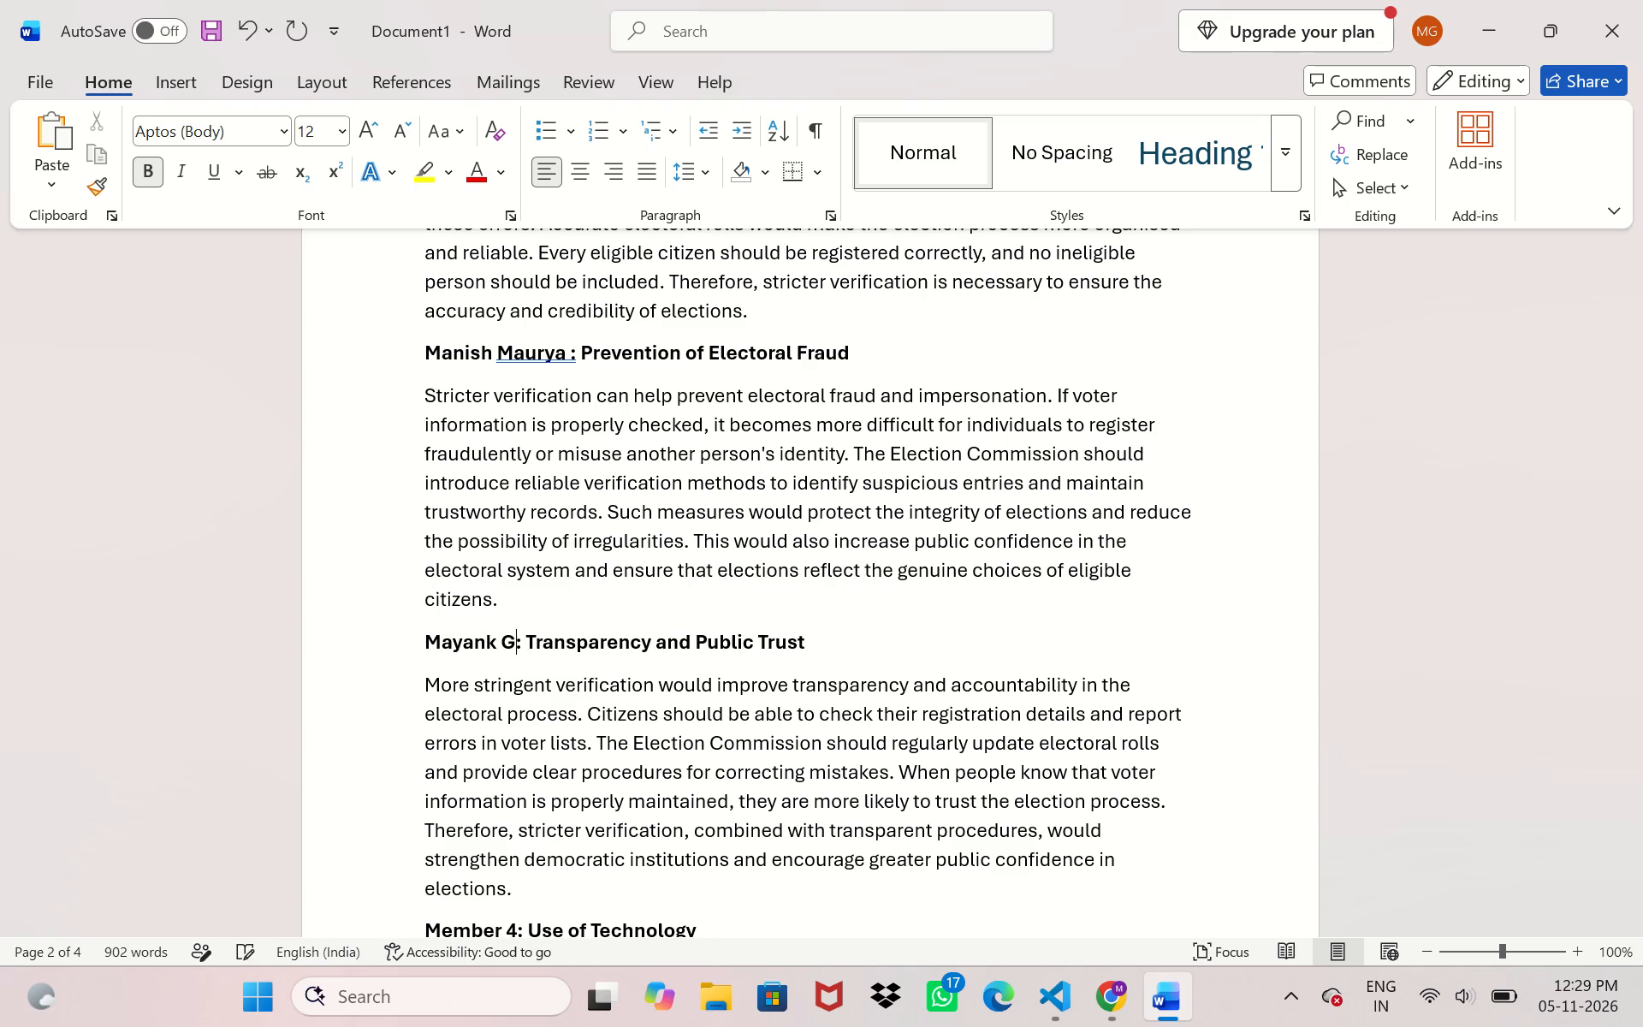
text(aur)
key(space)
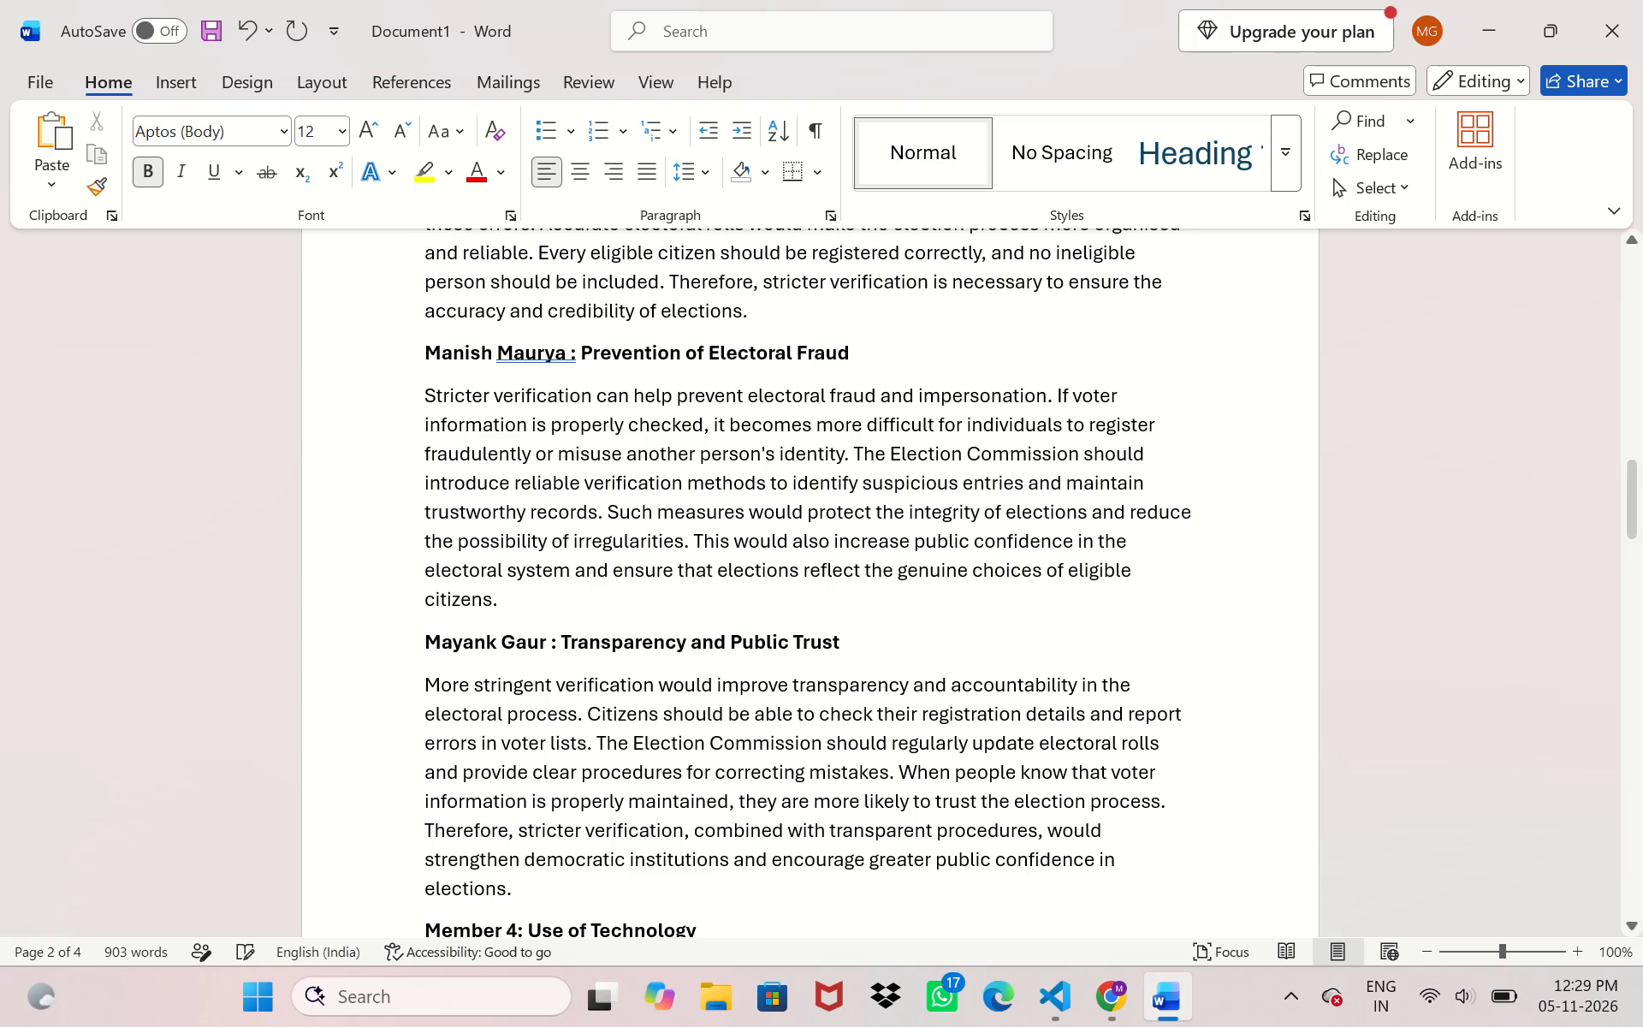
In the "Use of Technology" heading, replace "Member 4" with the correctly spelled full name of the fourth team member and a space before the colon.
scroll(473, 710, down, 1)
click(516, 698)
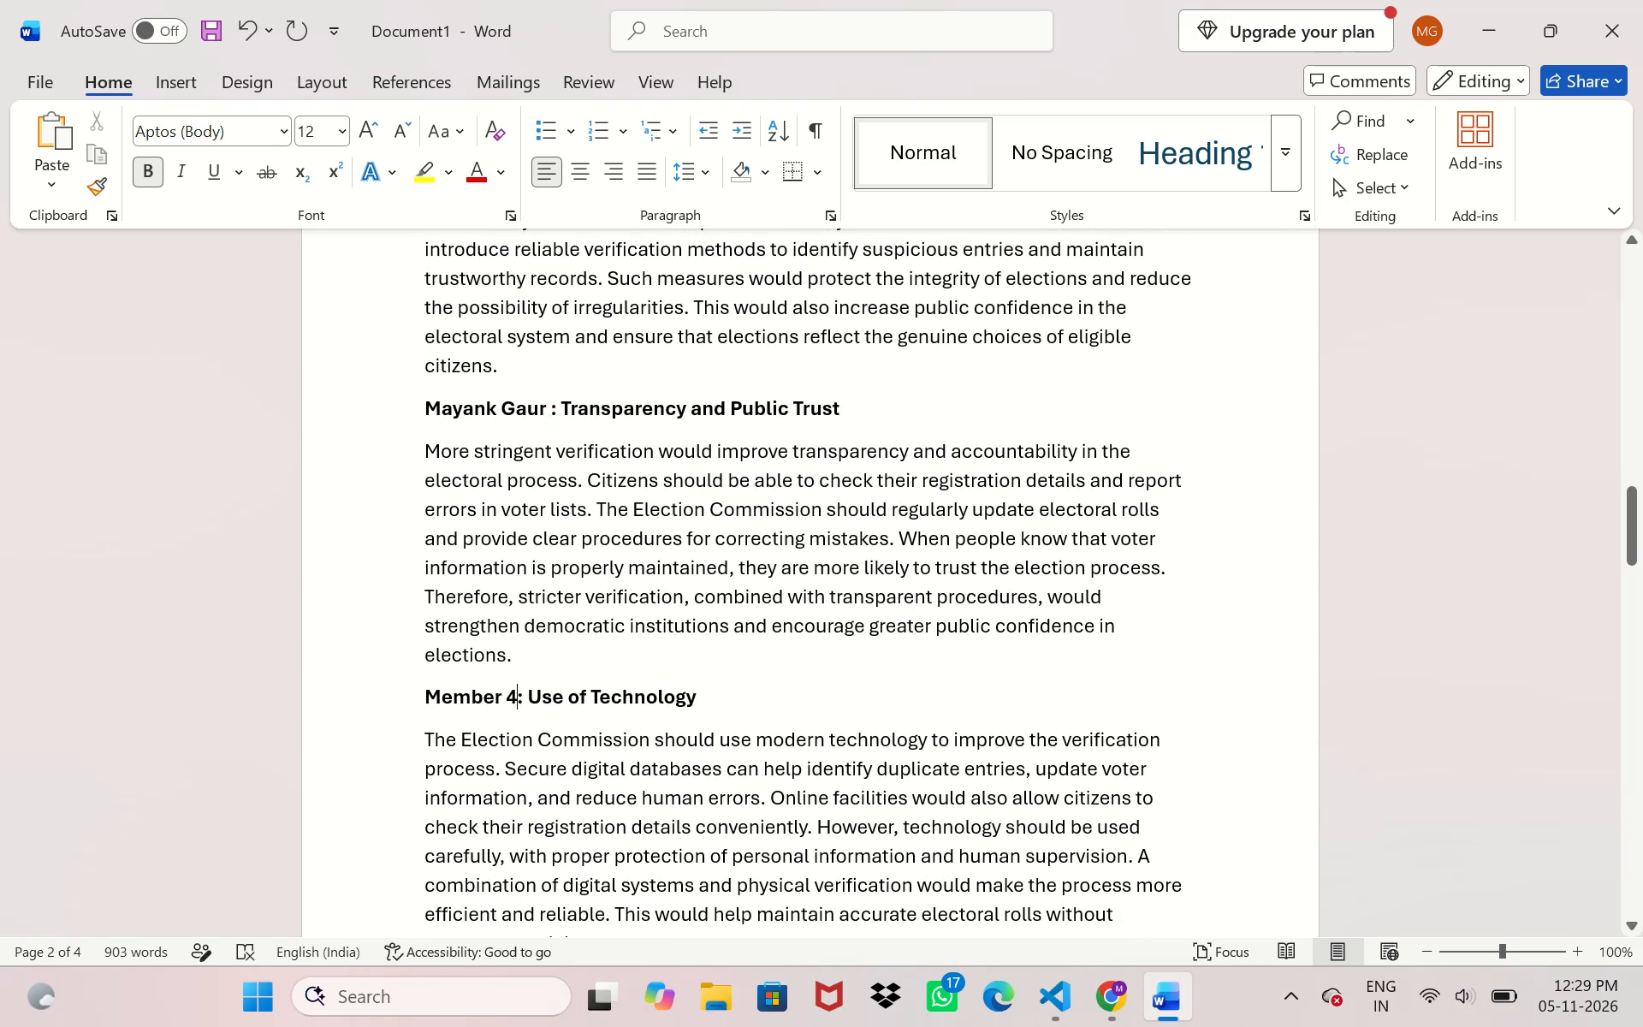
key(BackSpace)
key(BackSpace)
key(BackSpace)
key(BackSpace)
key(BackSpace)
key(BackSpace)
key(BackSpace)
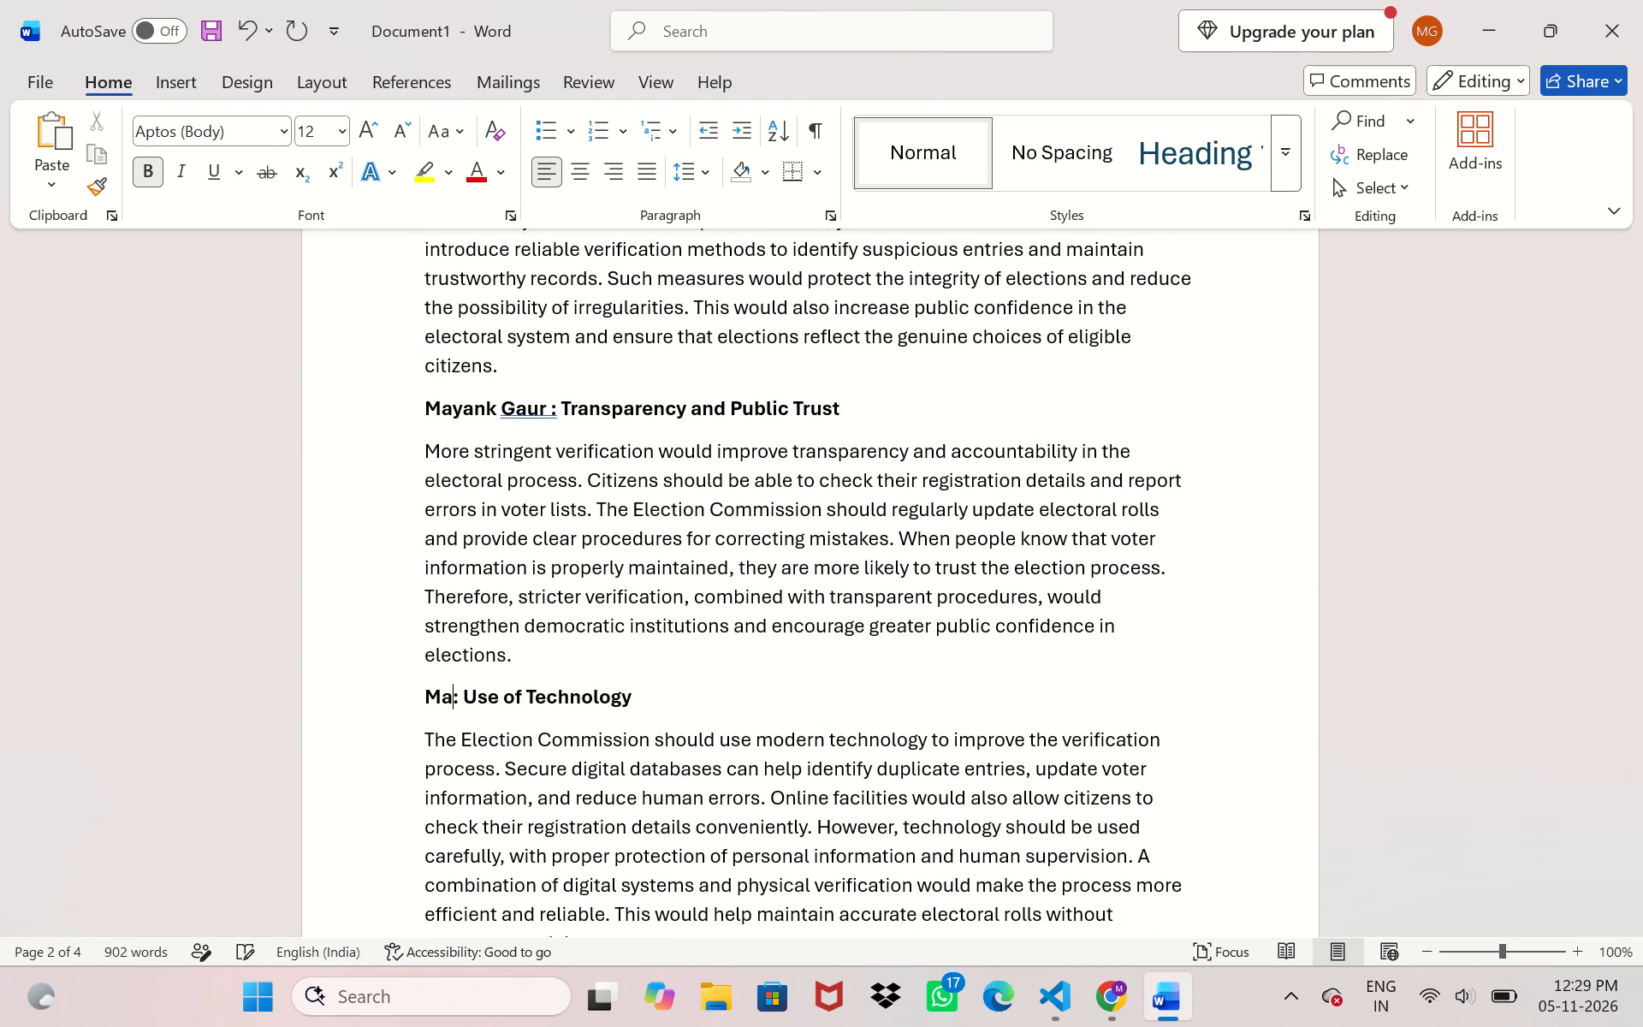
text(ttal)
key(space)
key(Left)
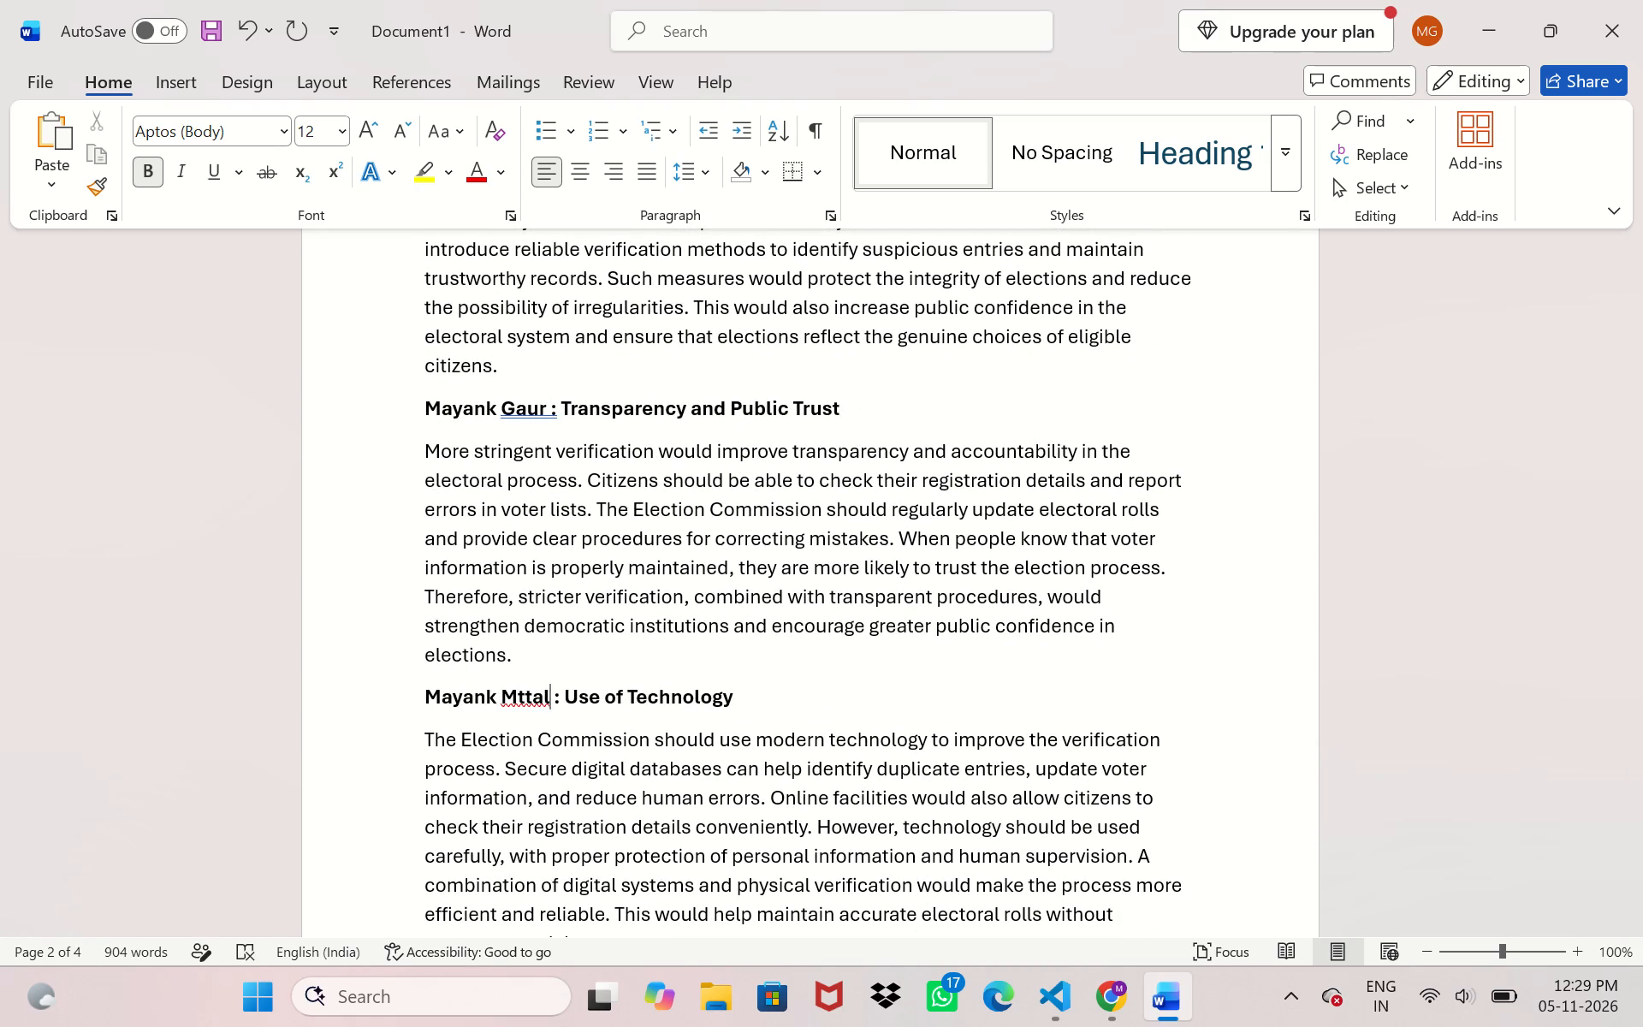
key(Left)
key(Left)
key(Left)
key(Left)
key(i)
In the "Risk of Excluding Eligible Voters" heading, replace "Member 5" with the fifth team member's full name and a space before the colon.
scroll(516, 698, down, 1)
scroll(605, 726, down, 1)
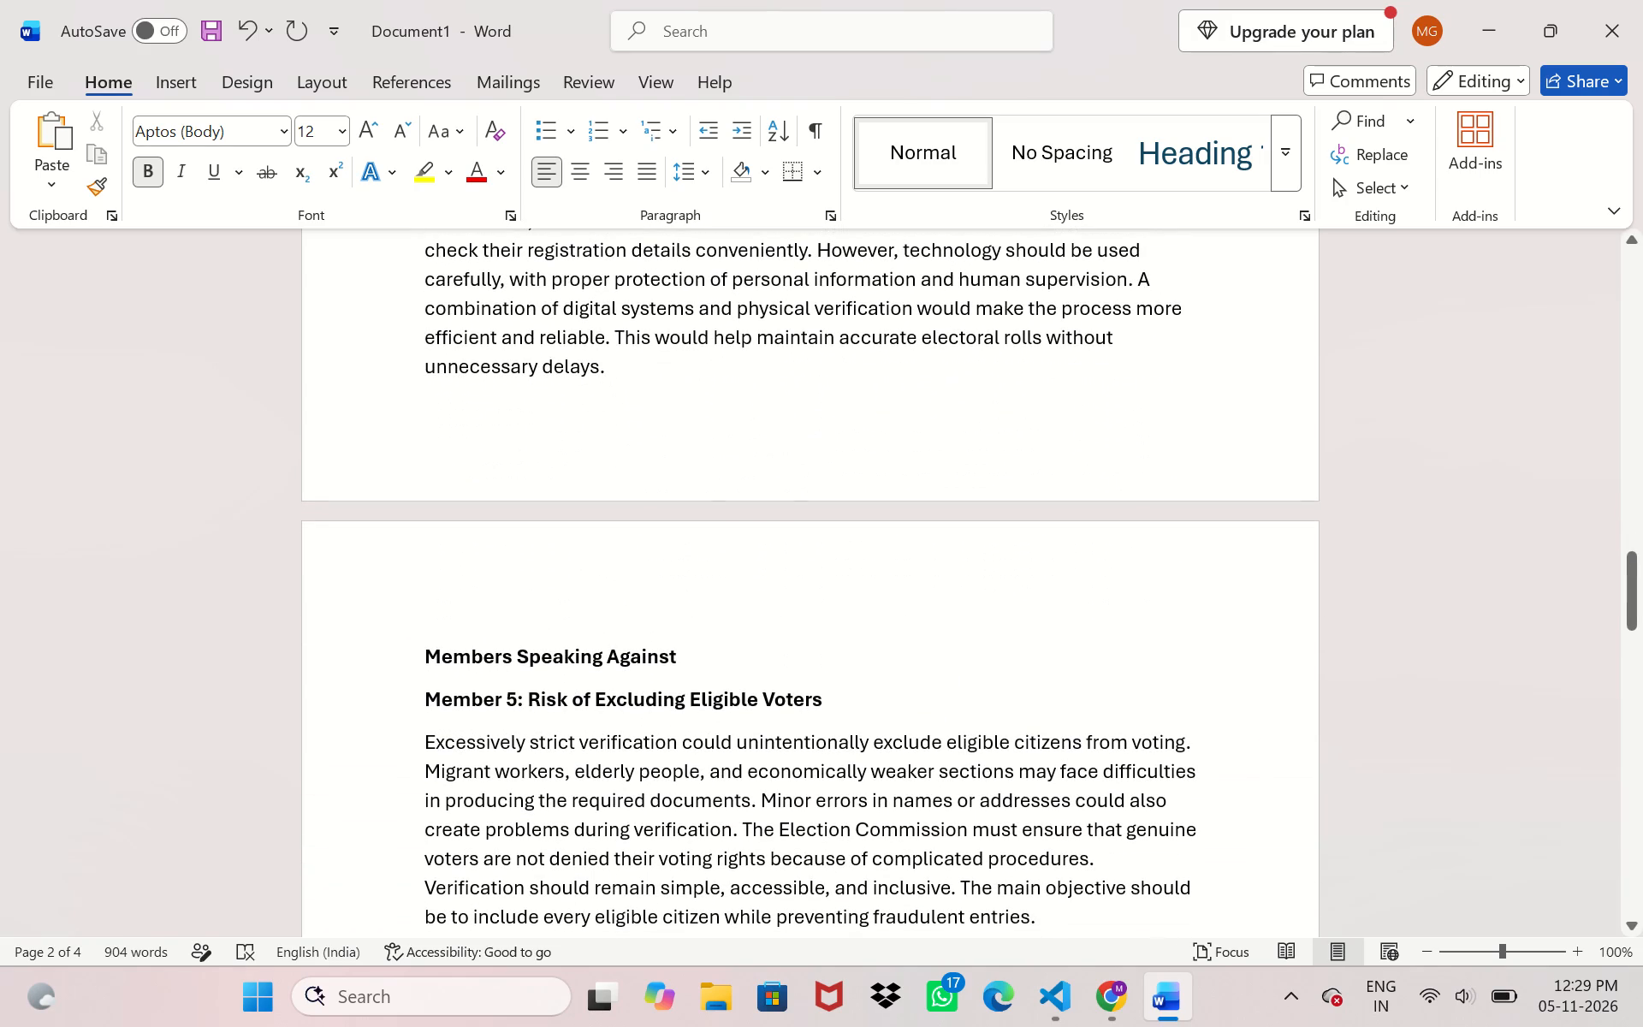
click(519, 702)
key(BackSpace)
key(BackSpace)
key(BackSpace)
key(BackSpace)
key(BackSpace)
key(BackSpace)
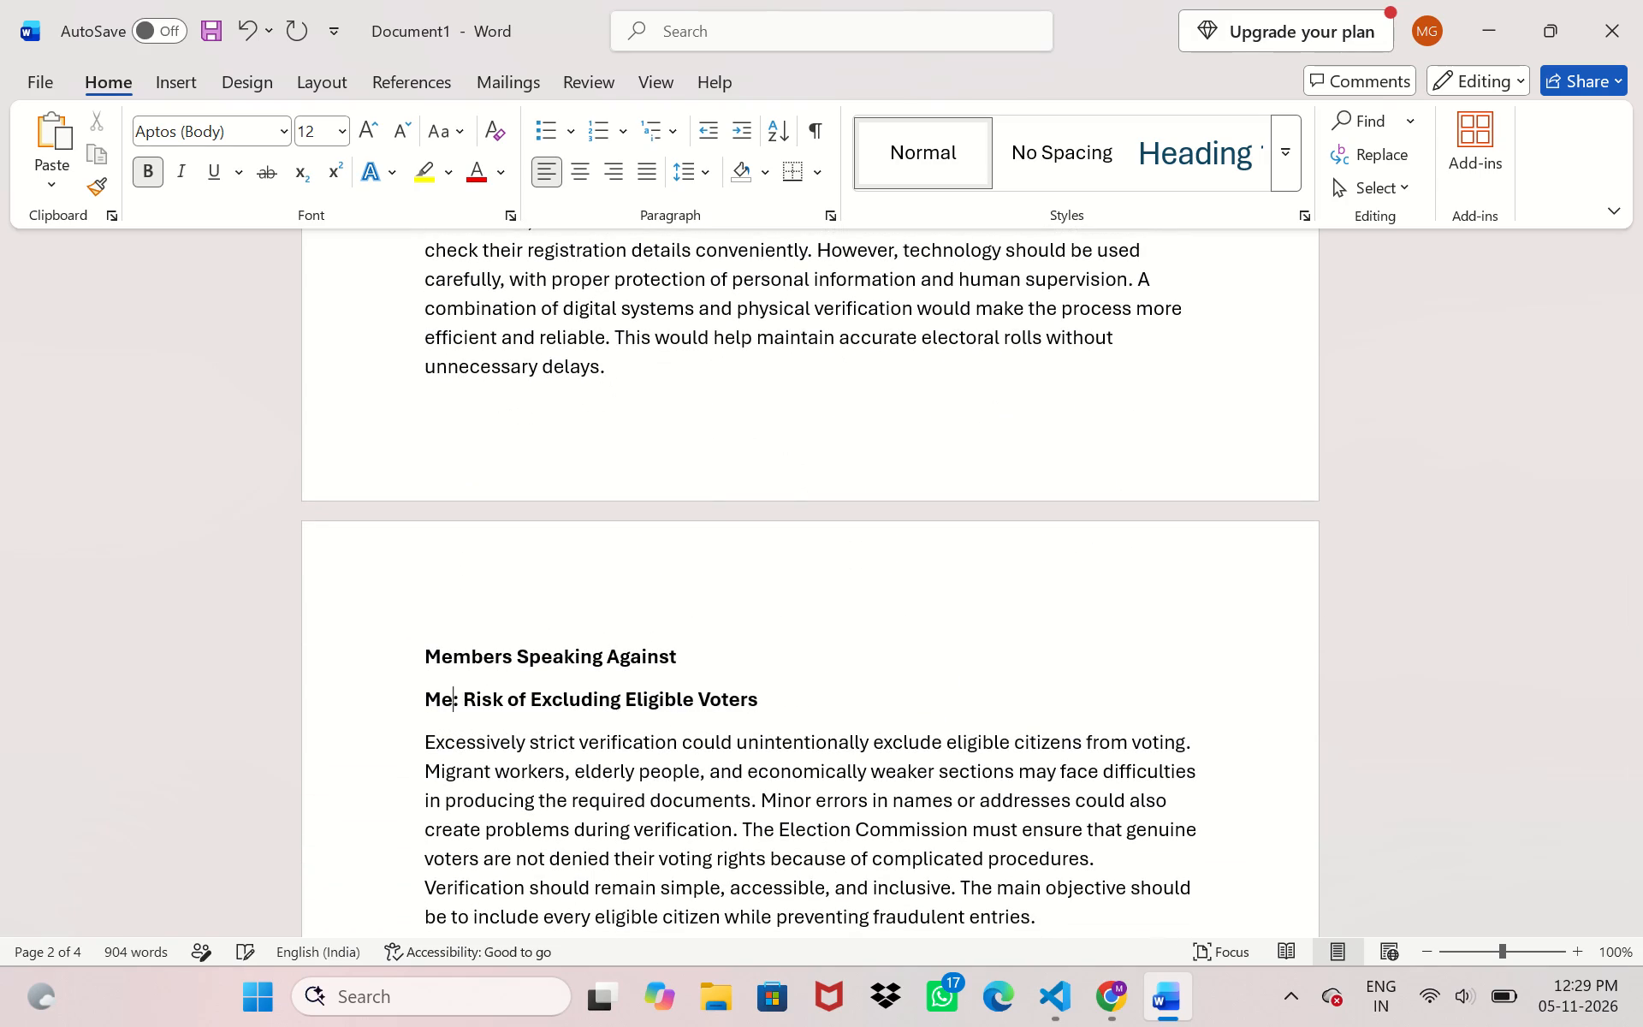
key(BackSpace)
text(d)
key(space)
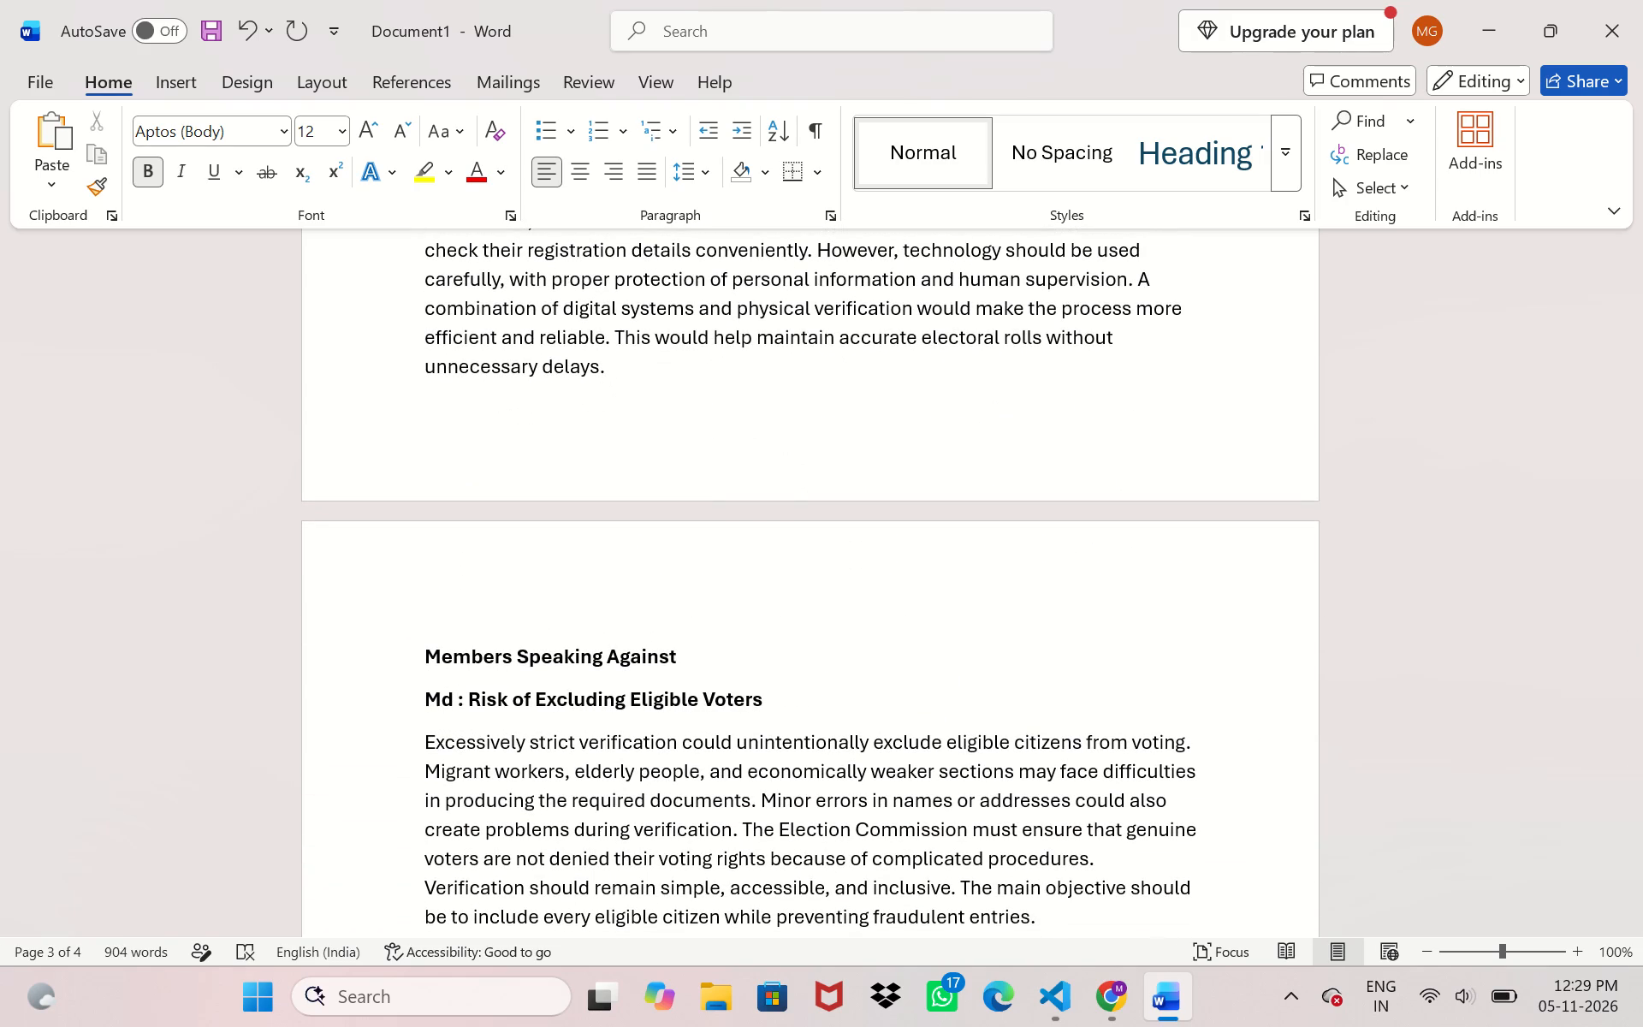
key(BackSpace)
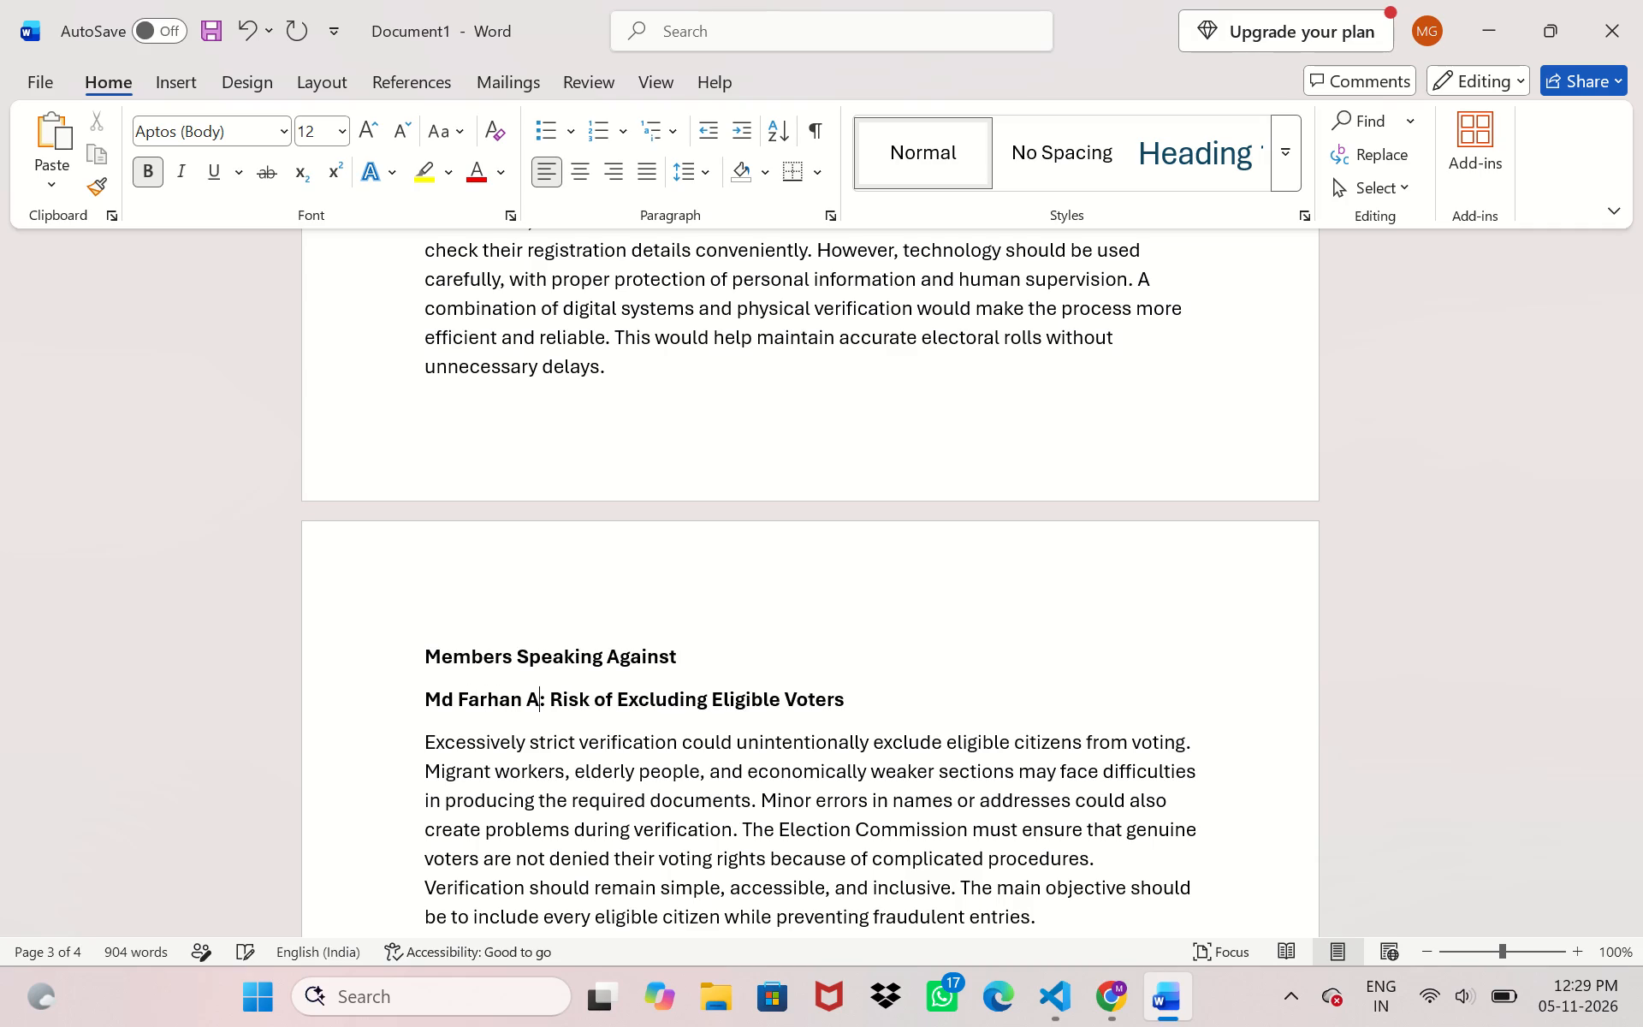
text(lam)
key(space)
Delete the "Members Speaking Against" subheading above the "Risk of Excluding Eligible Voters" heading.
scroll(519, 702, down, 1)
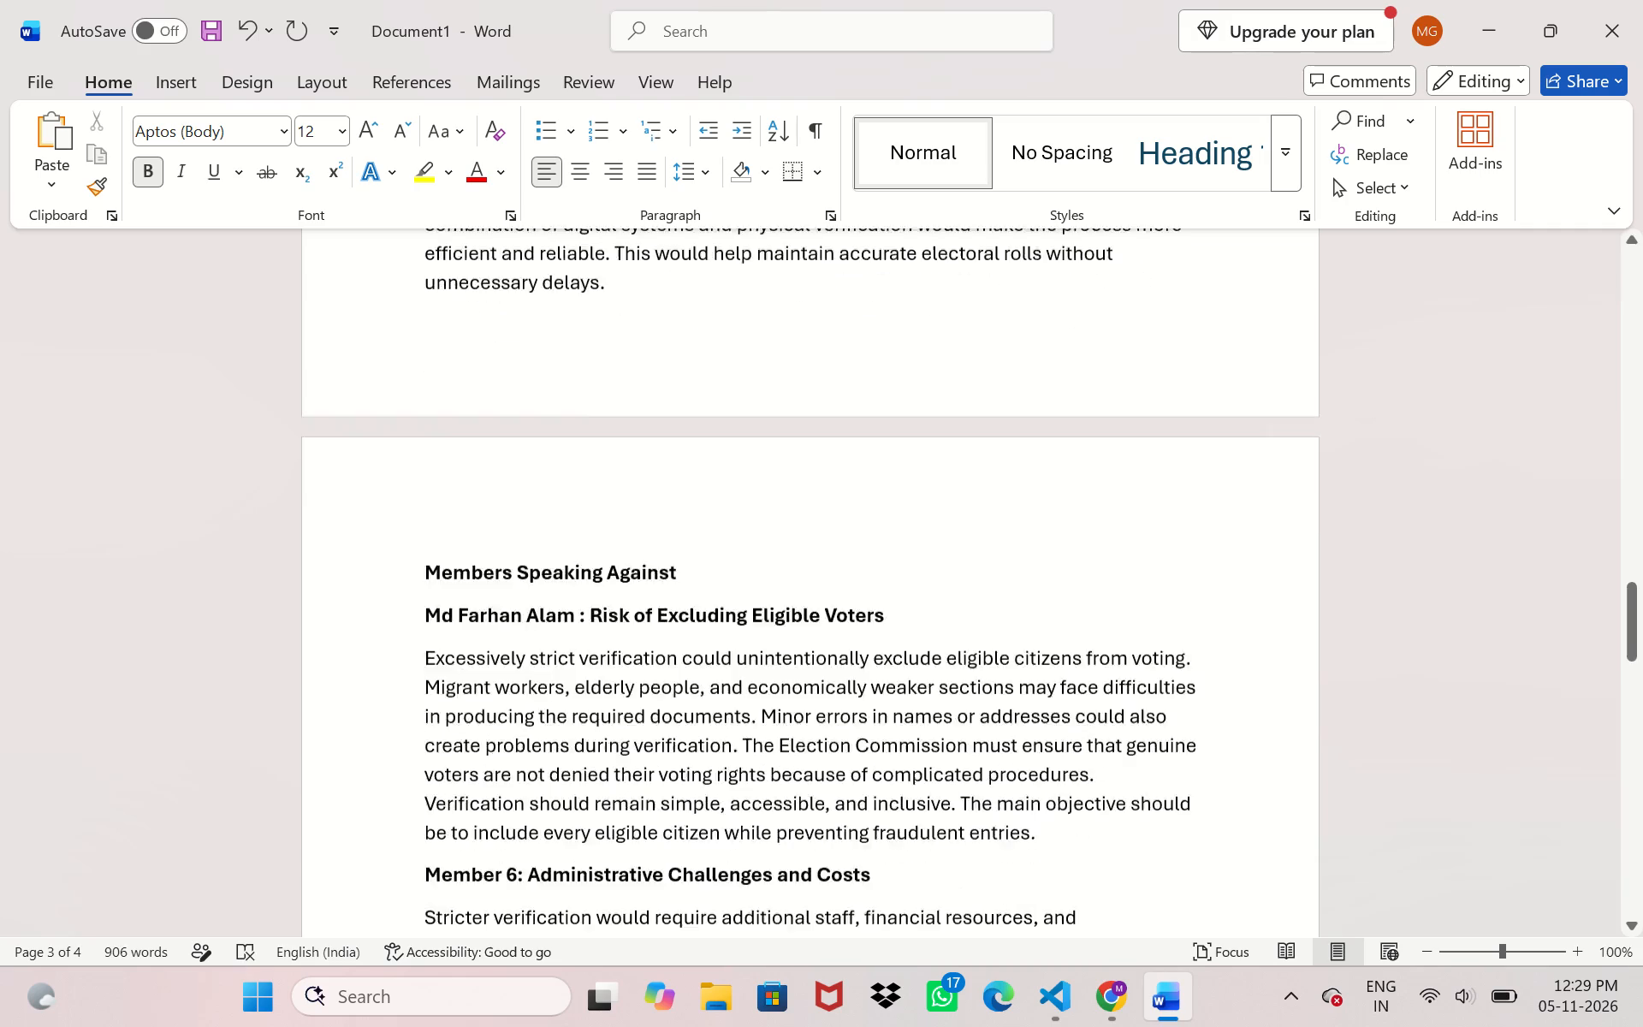
scroll(519, 702, down, 1)
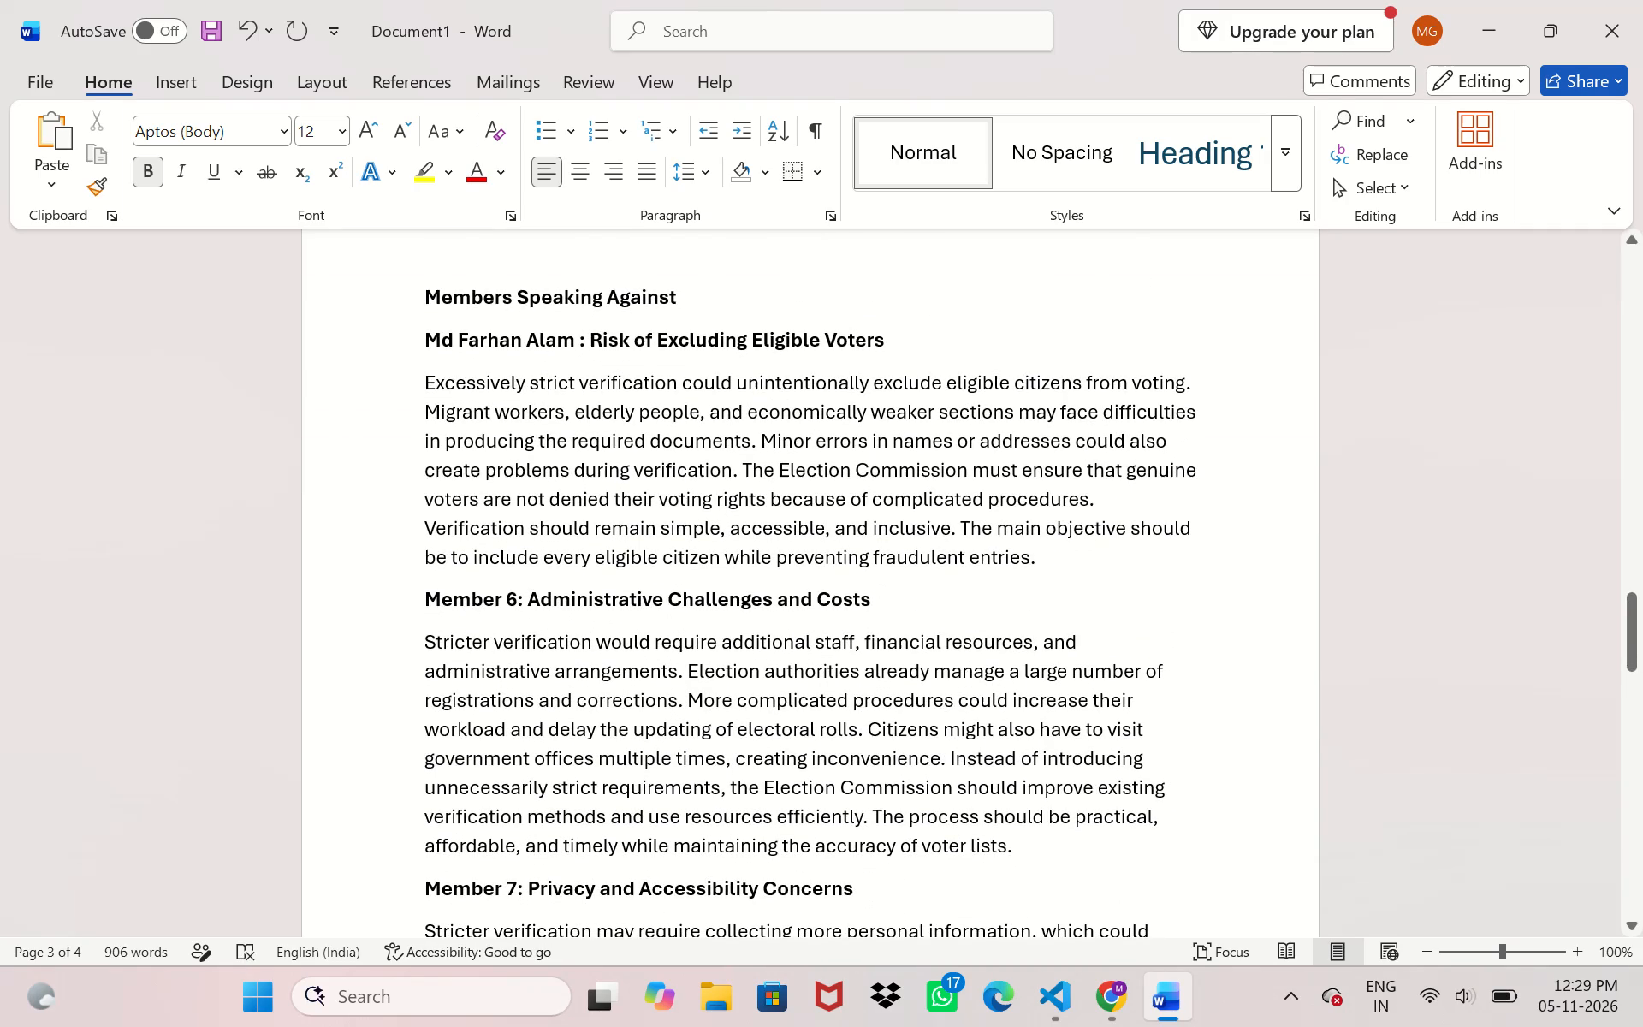
scroll(614, 472, up, 1)
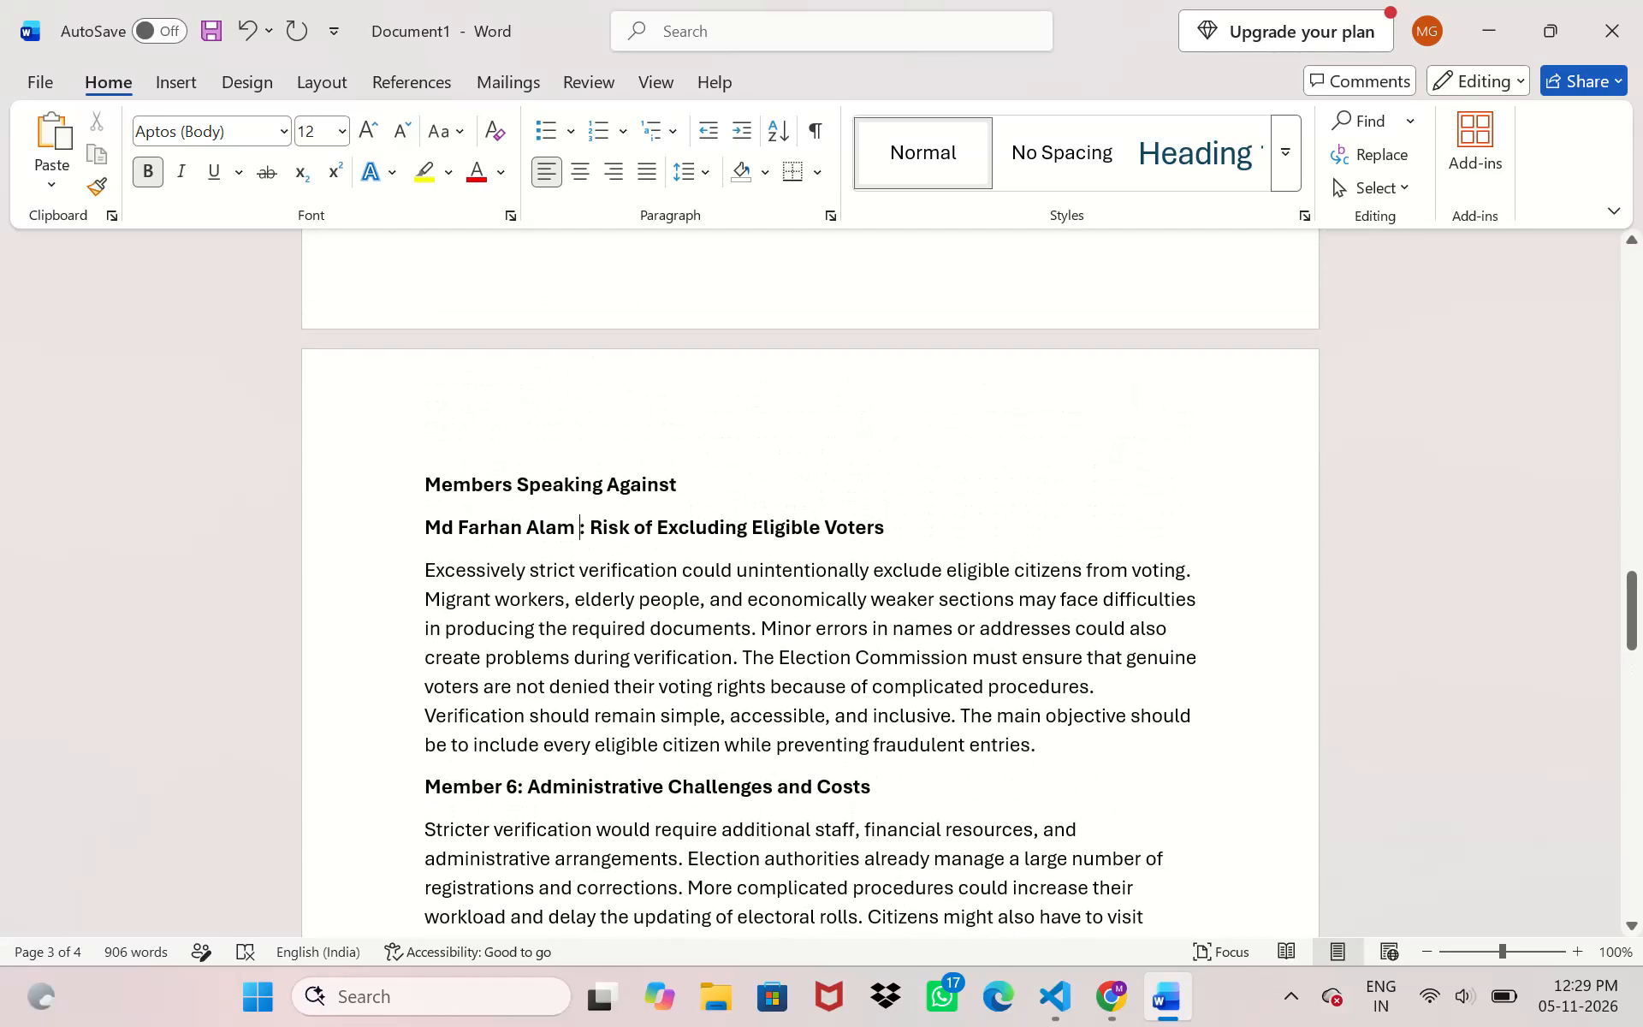
drag(672, 484, 465, 479)
key(BackSpace)
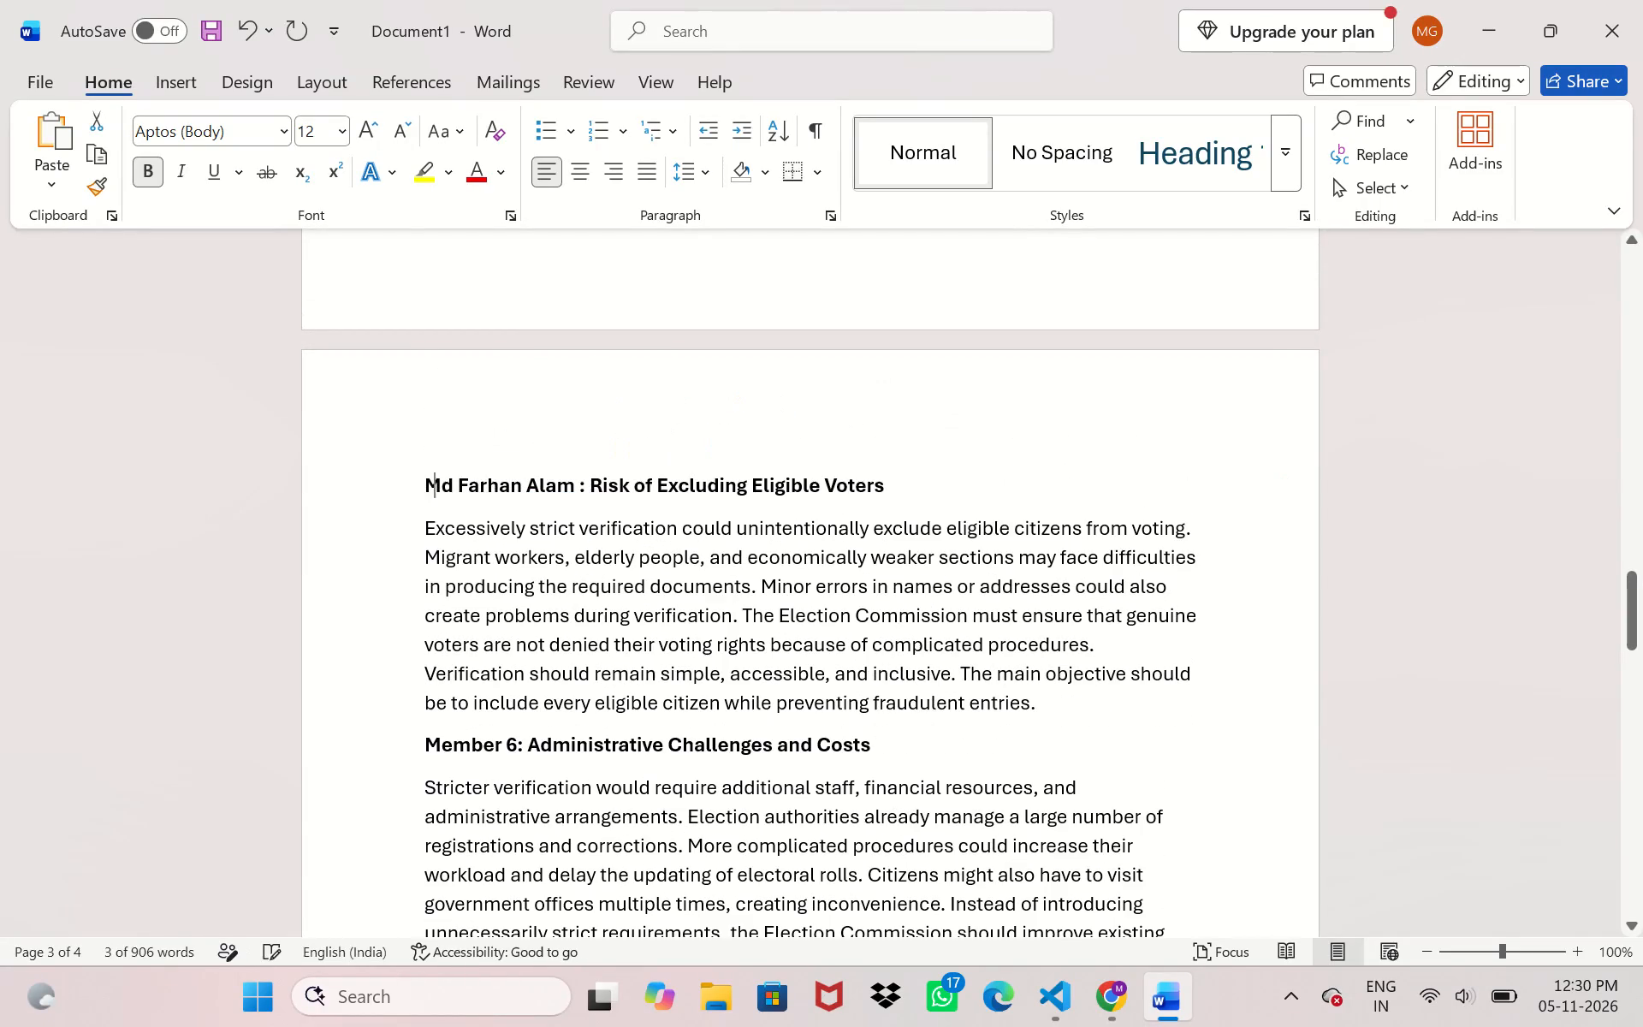
Delete the "Members Speaking in Favour" subheading under "4. Points of Discussion".
scroll(594, 397, up, 2)
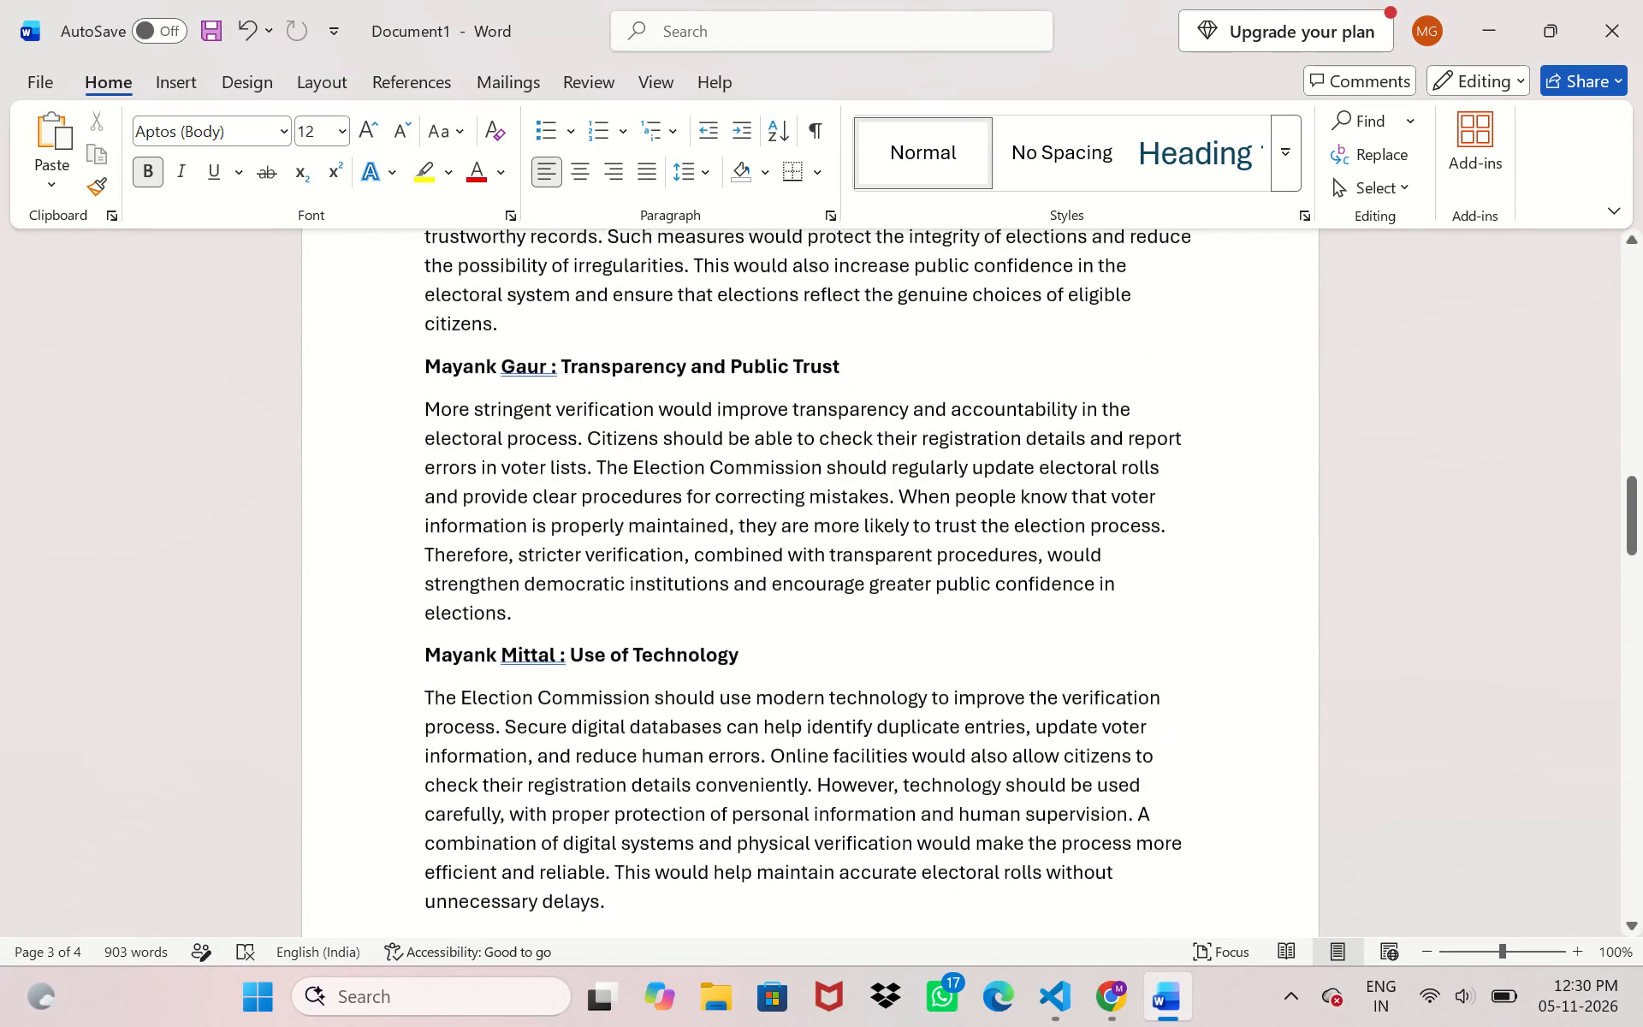
scroll(594, 397, up, 4)
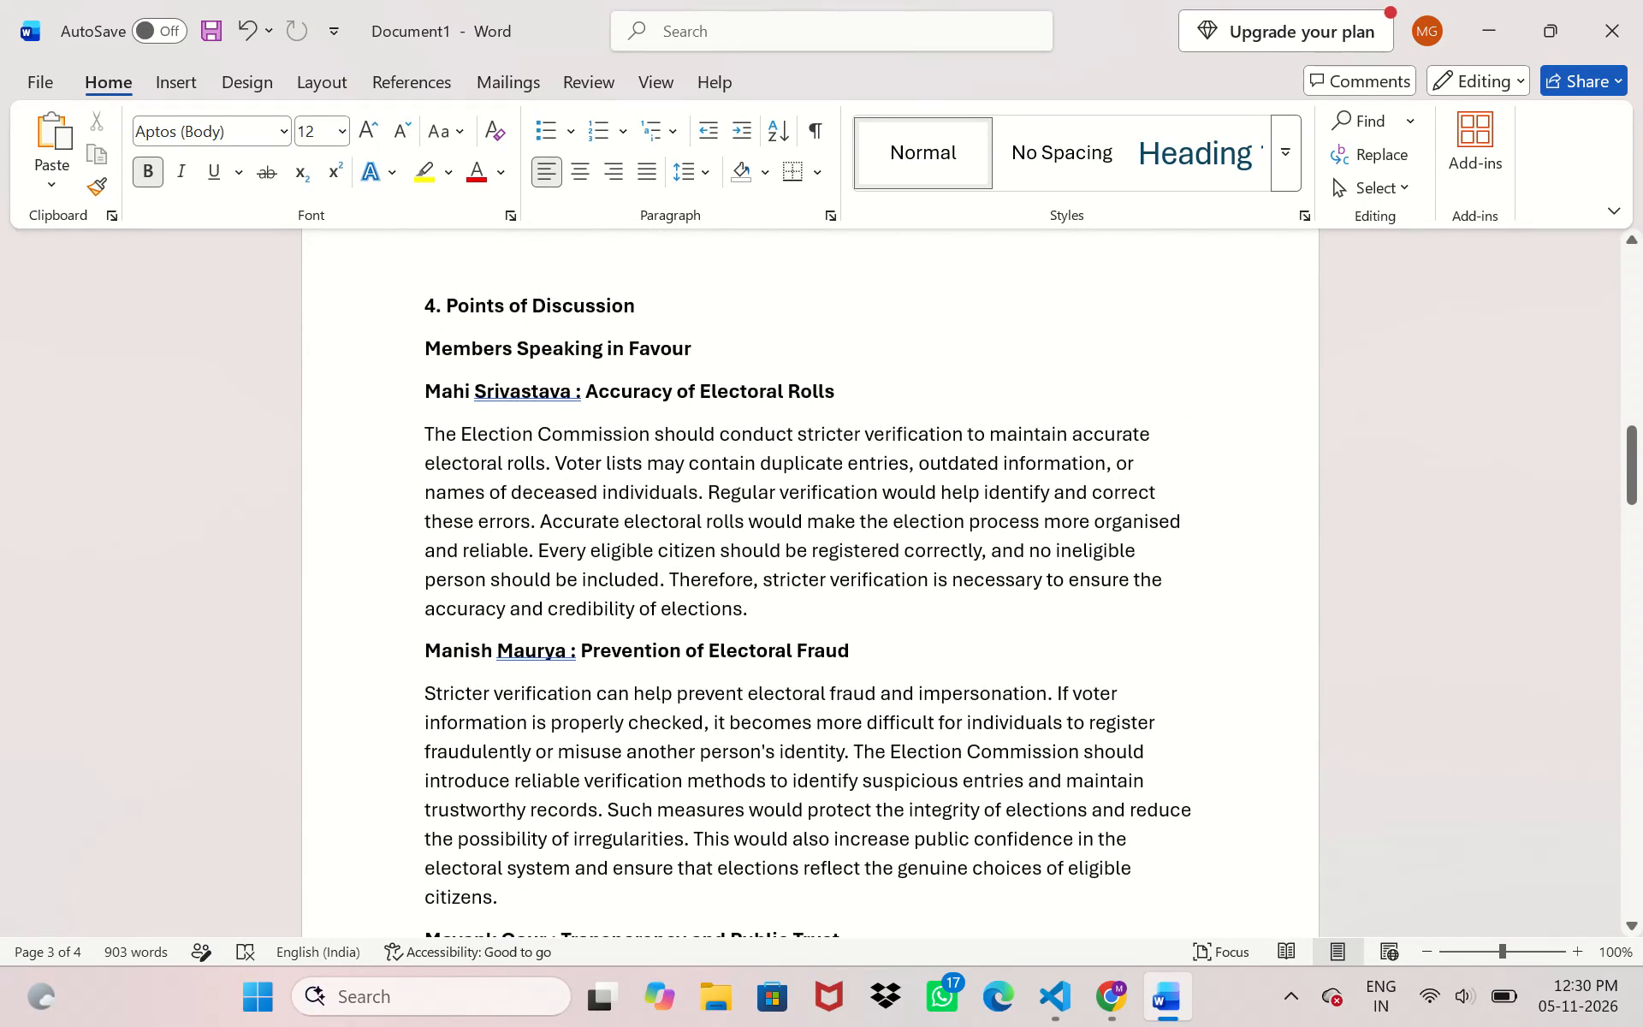
drag(705, 353, 430, 358)
key(BackSpace)
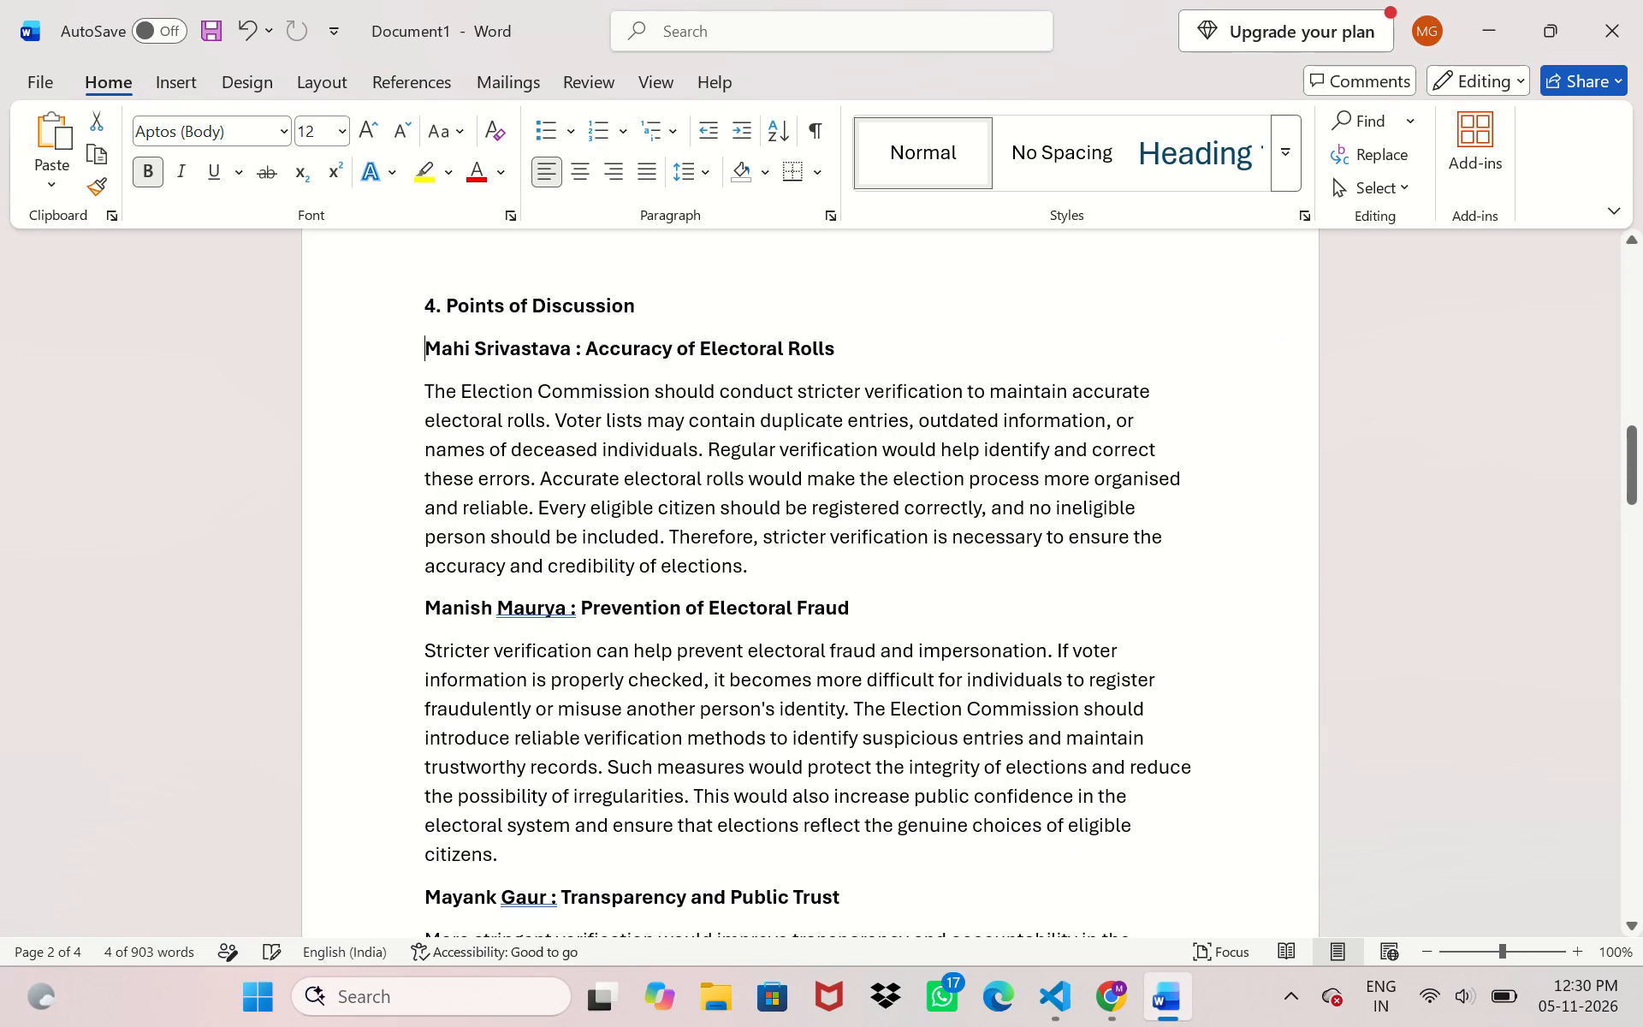
Insert an empty paragraph before the "Risk of Excluding Eligible Voters" heading to move it onto the same page as its text.
scroll(635, 683, down, 6)
scroll(635, 683, up, 1)
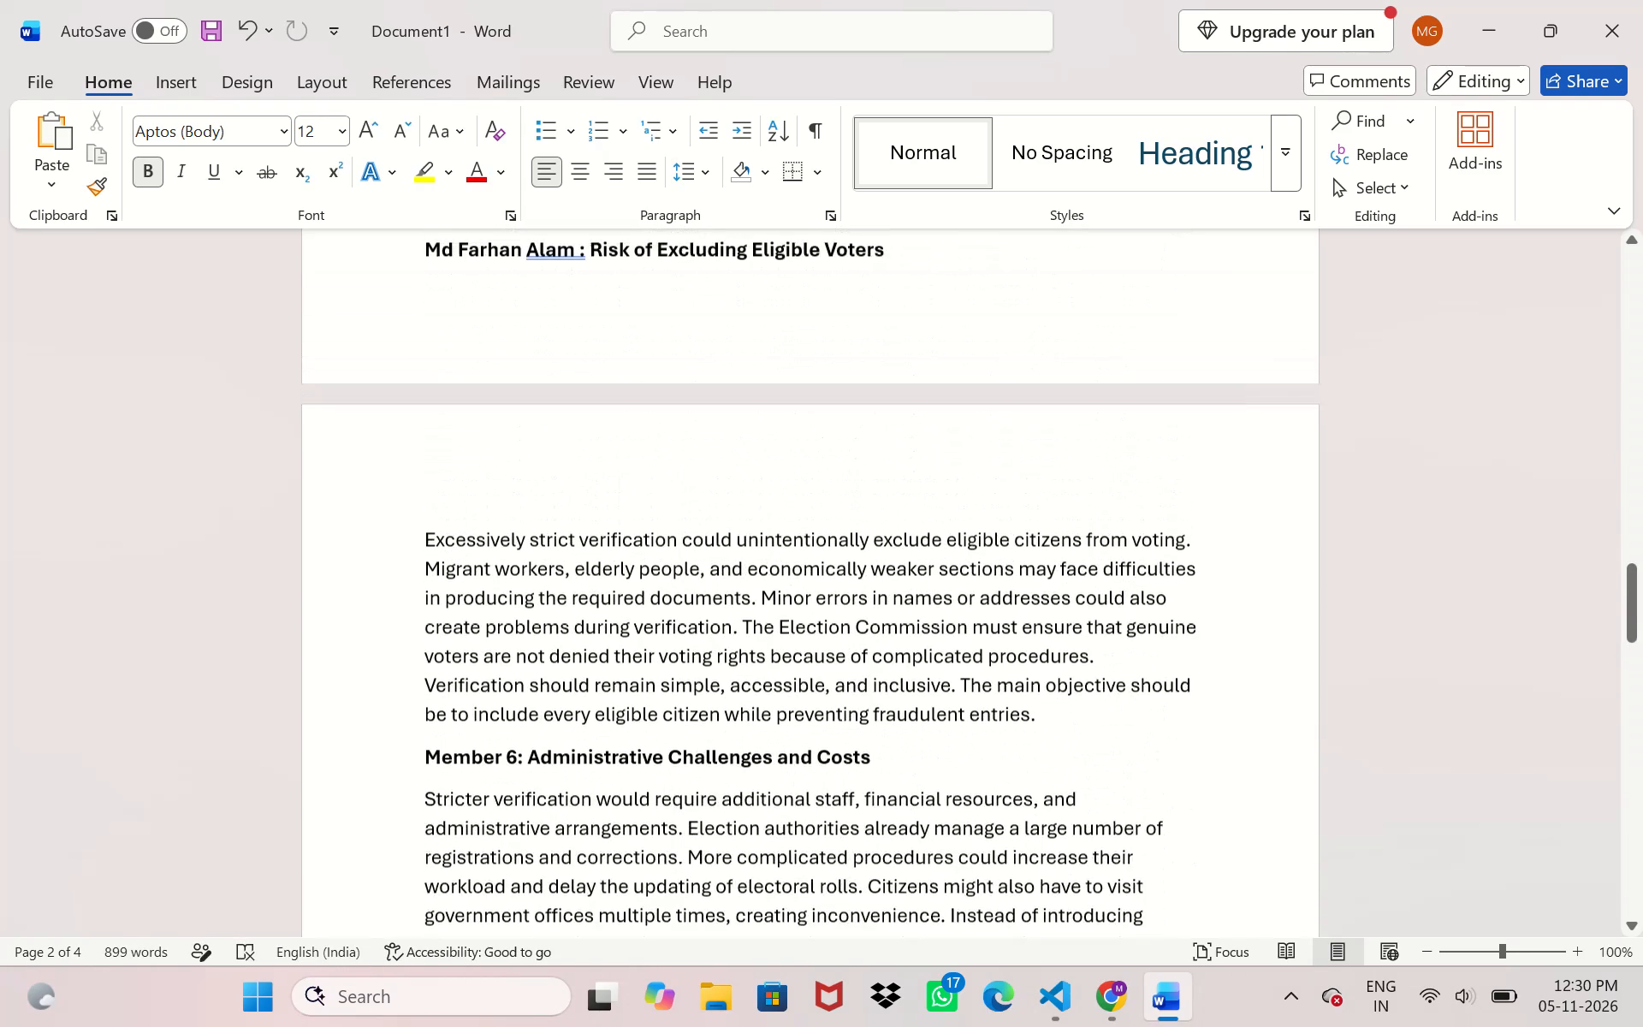
scroll(582, 709, down, 1)
scroll(479, 448, up, 1)
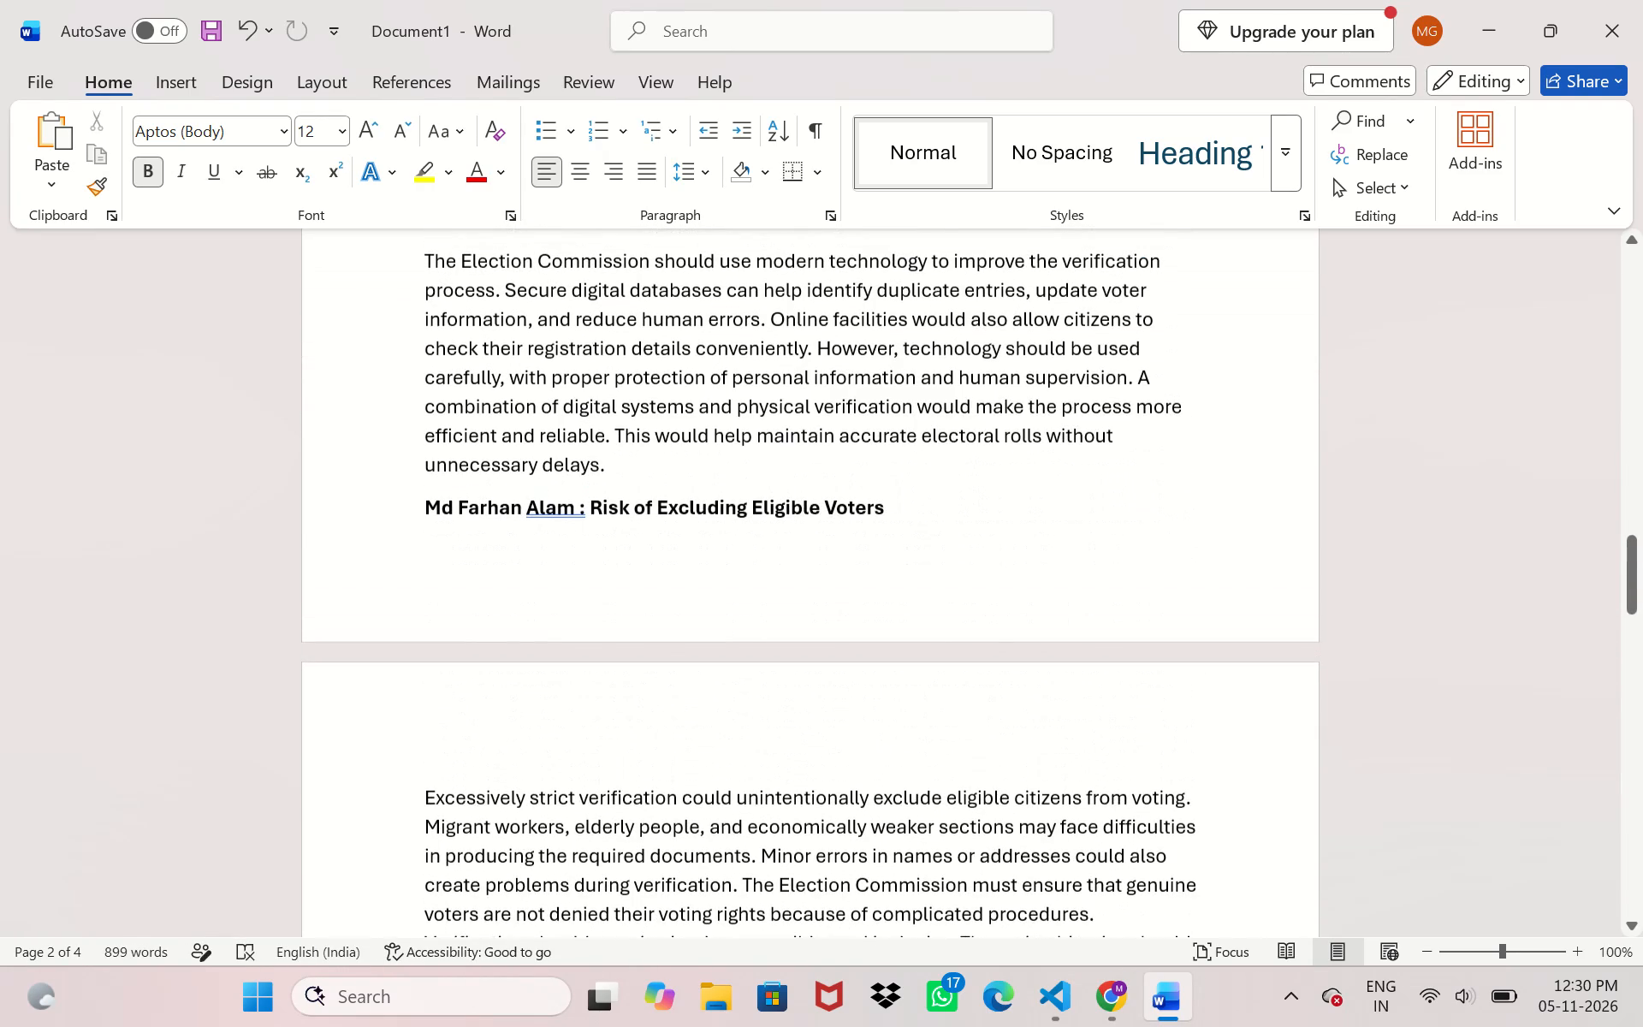
click(426, 499)
key(Return)
Remove "Member 6" before the colon in the "Administrative Challenges and Costs" heading.
scroll(426, 499, down, 2)
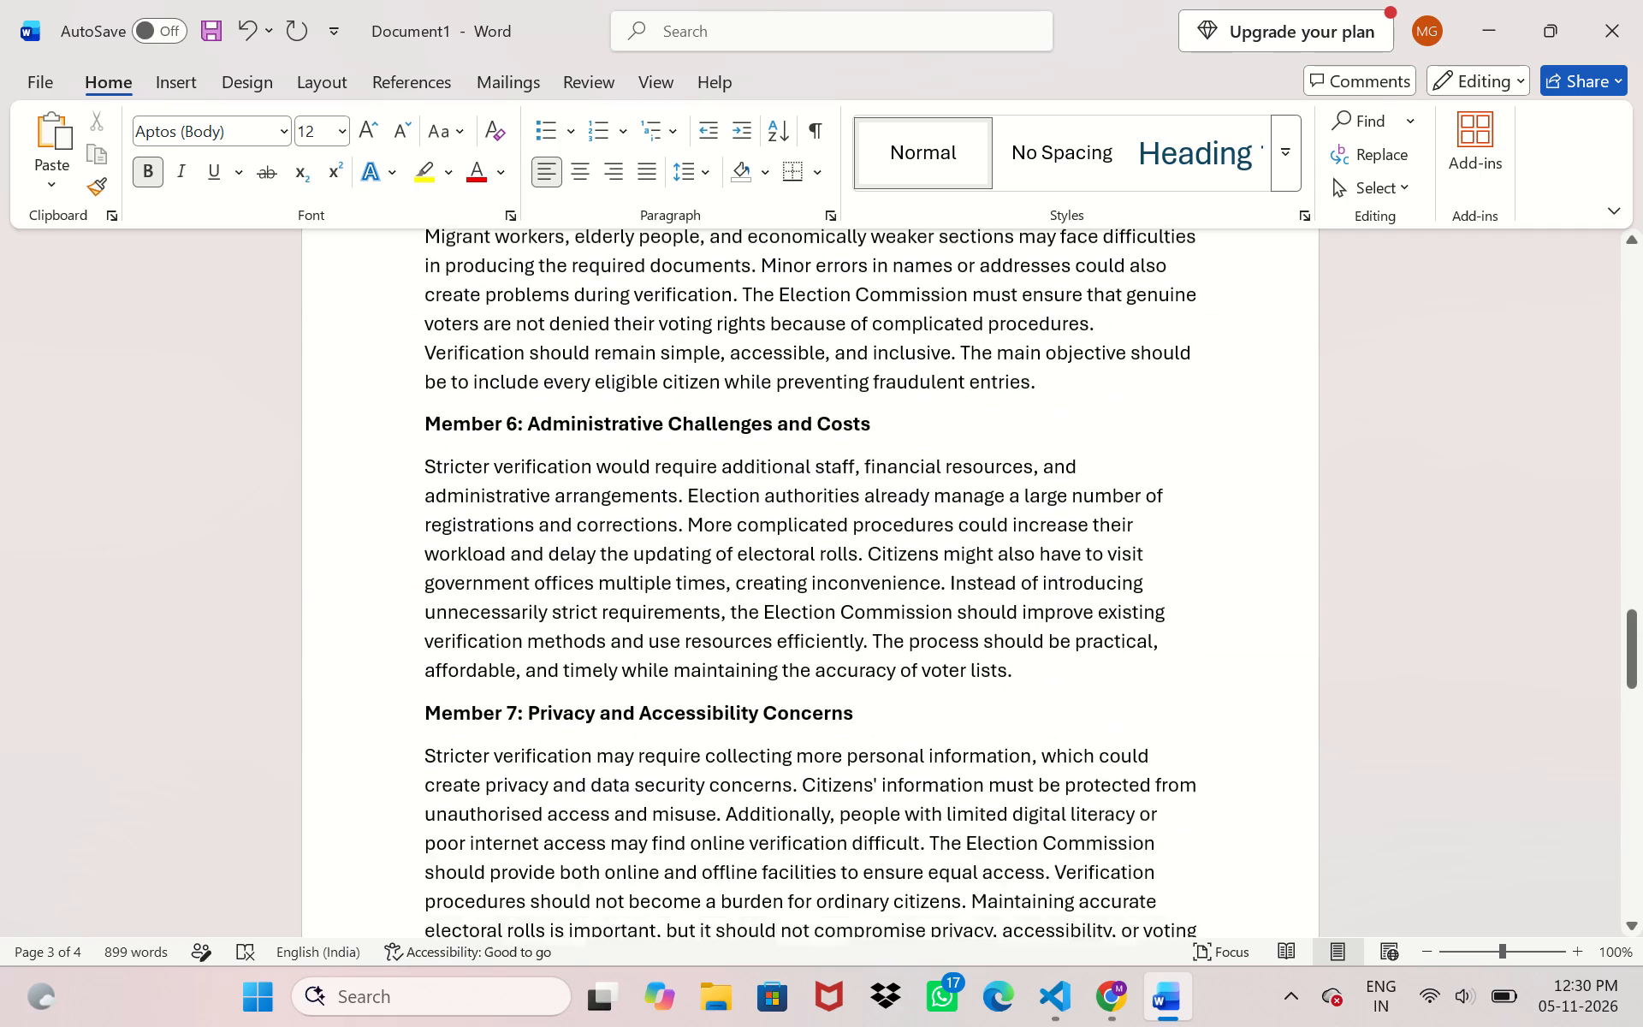
click(517, 407)
key(BackSpace)
key(BackSpace)
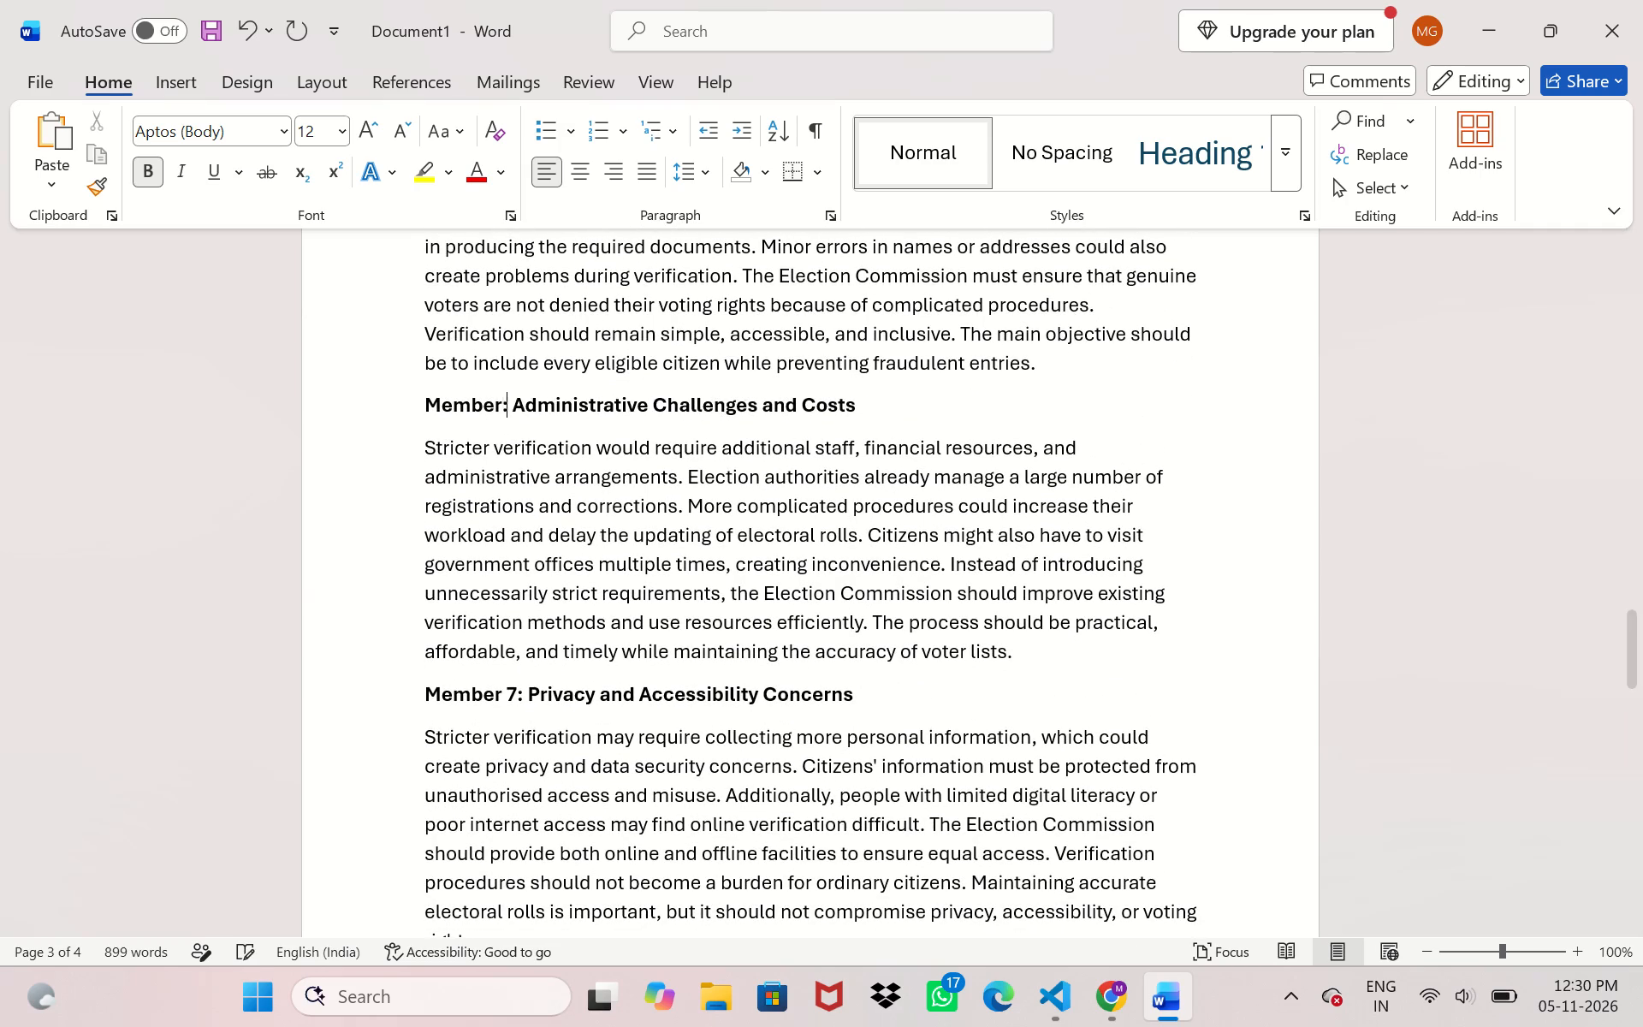
key(BackSpace)
key(BackSpace)
key(BackSpace)
key(BackSpace)
key(BackSpace)
key(BackSpace)
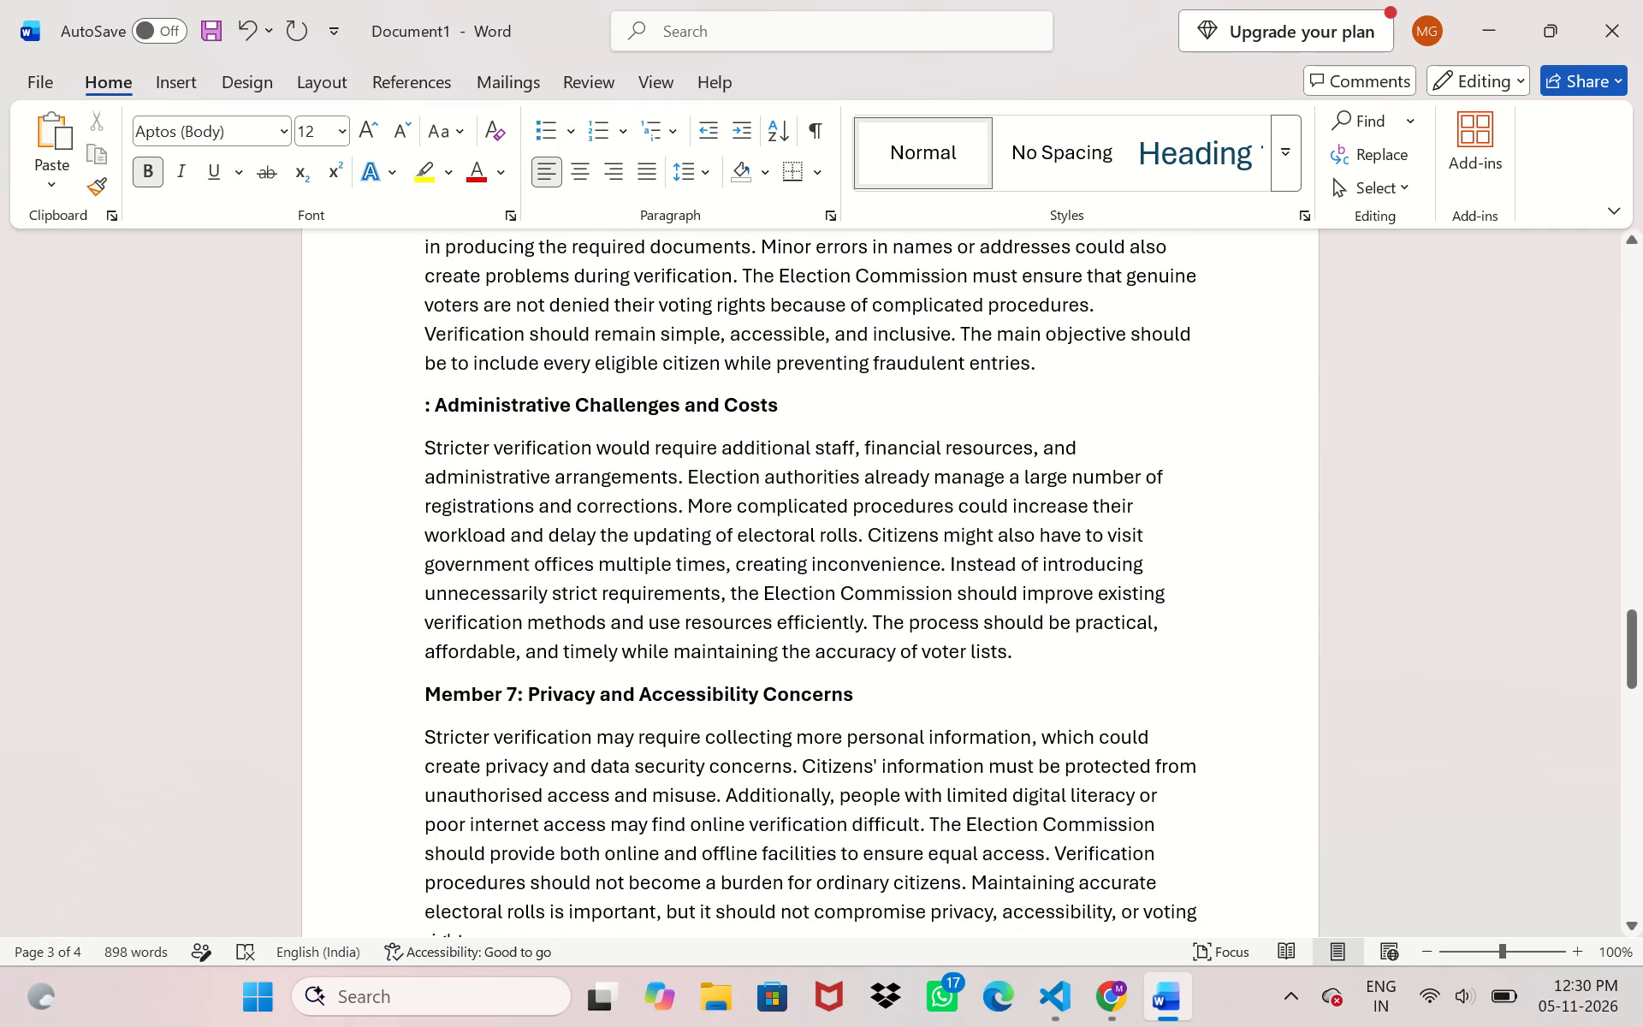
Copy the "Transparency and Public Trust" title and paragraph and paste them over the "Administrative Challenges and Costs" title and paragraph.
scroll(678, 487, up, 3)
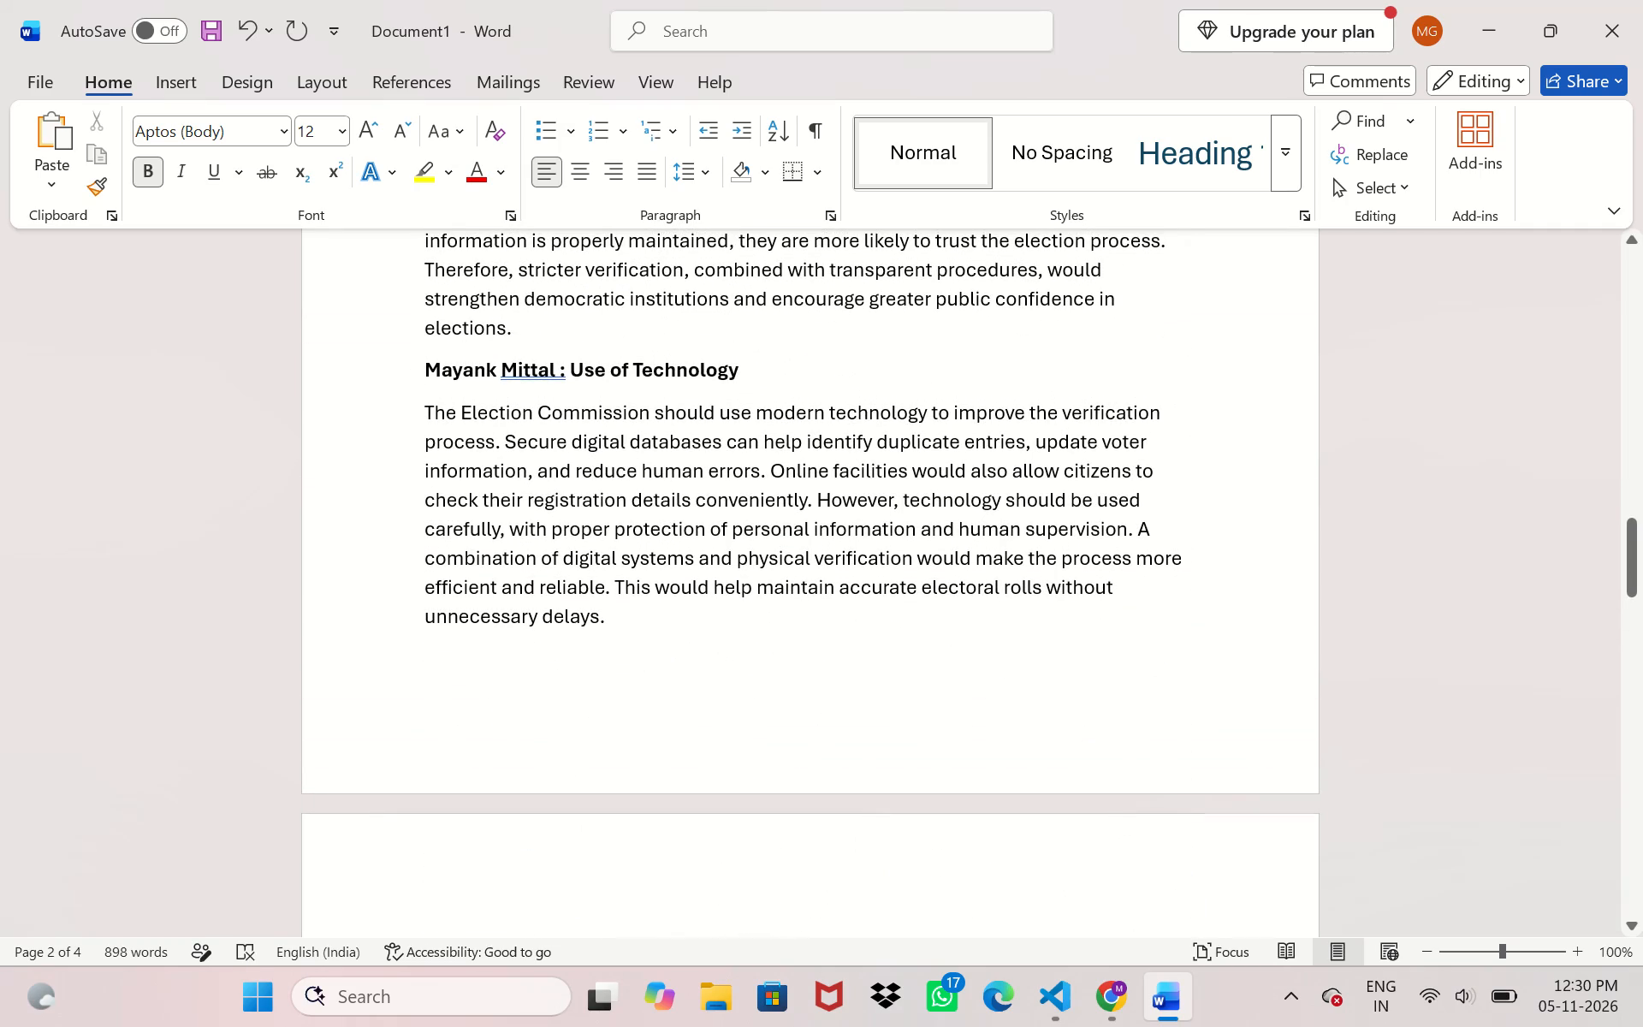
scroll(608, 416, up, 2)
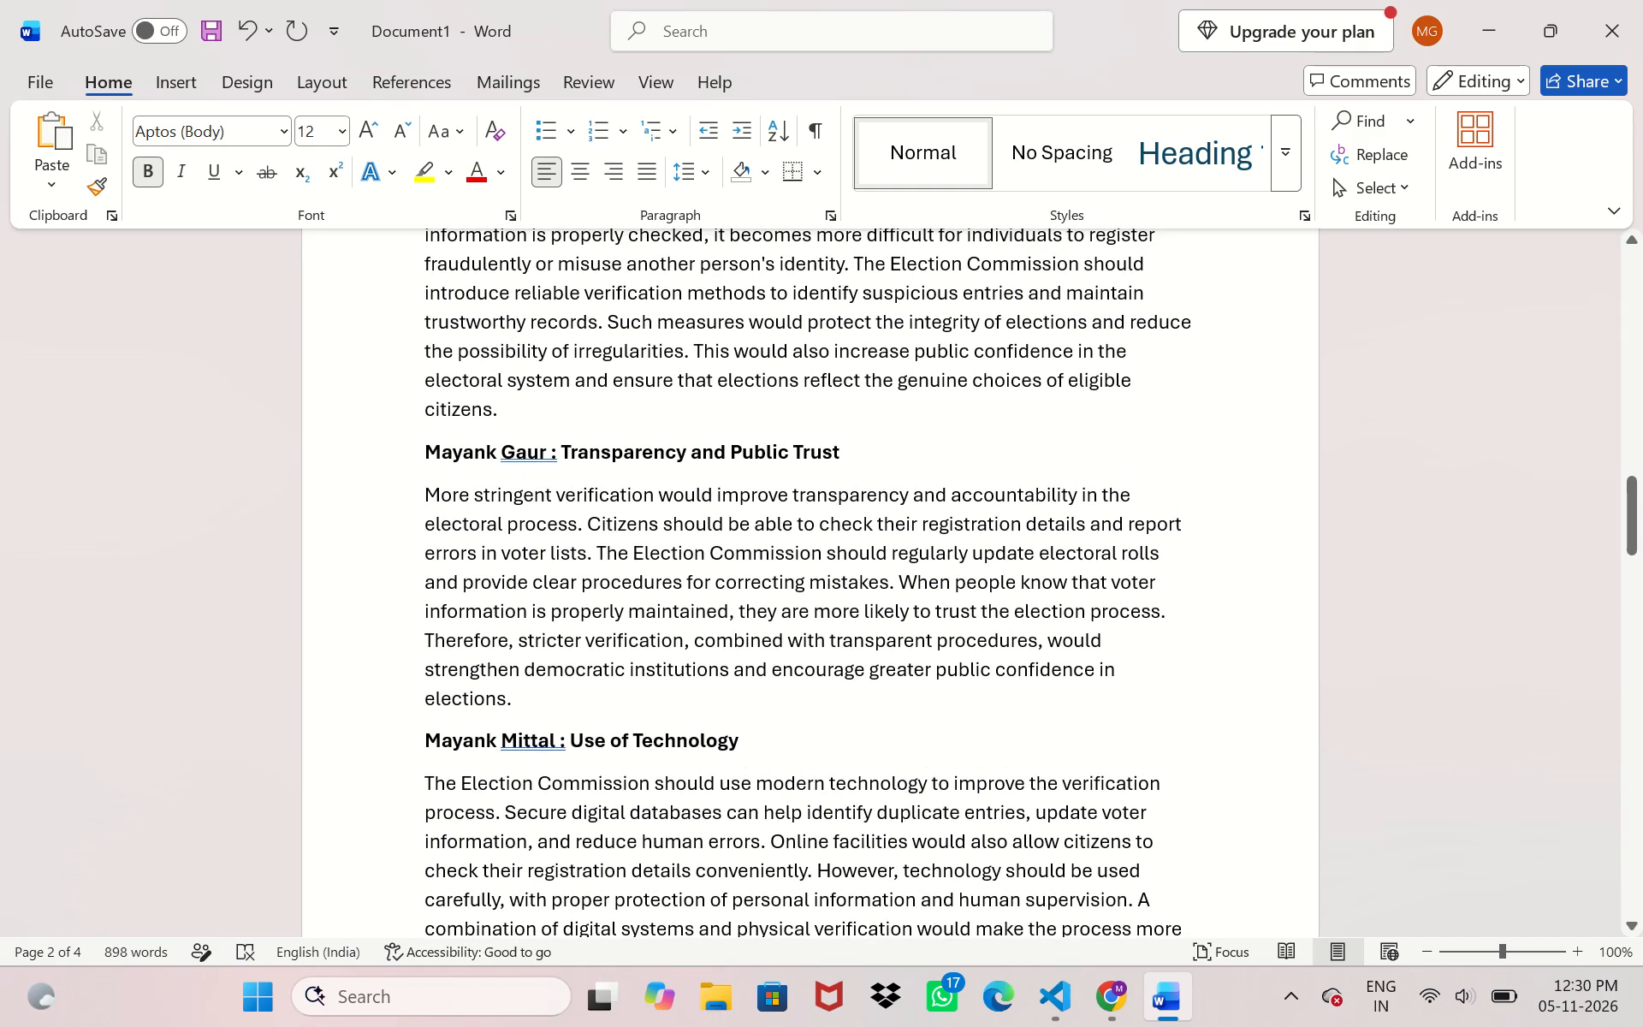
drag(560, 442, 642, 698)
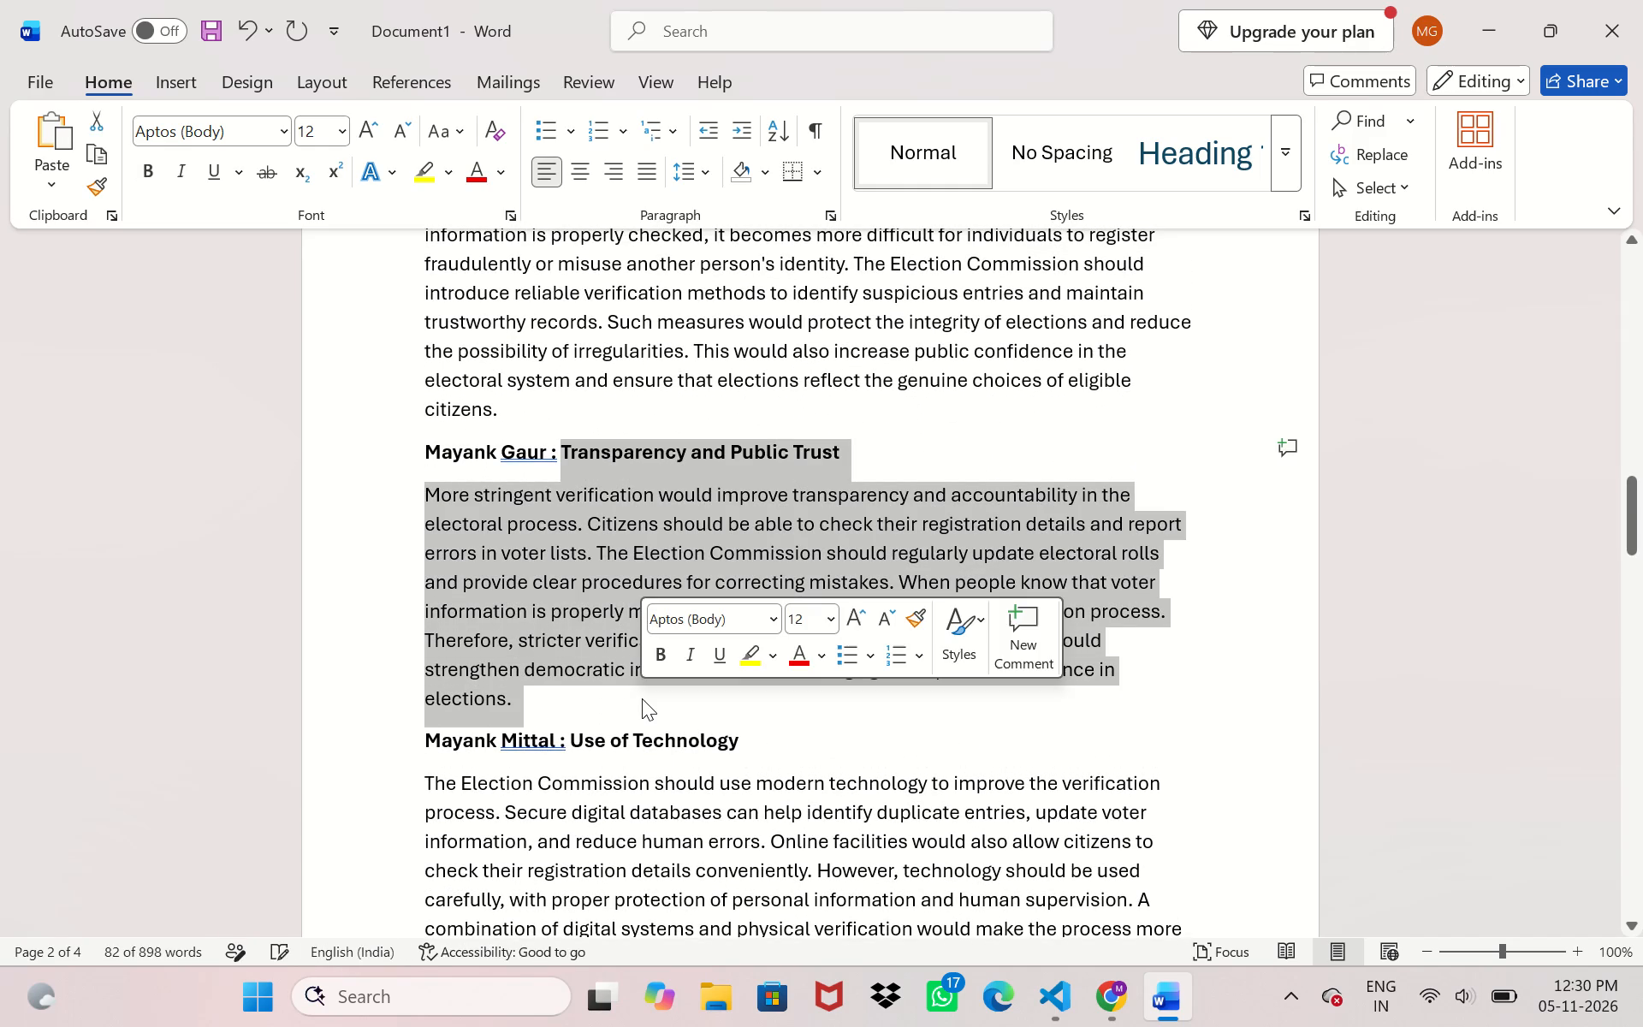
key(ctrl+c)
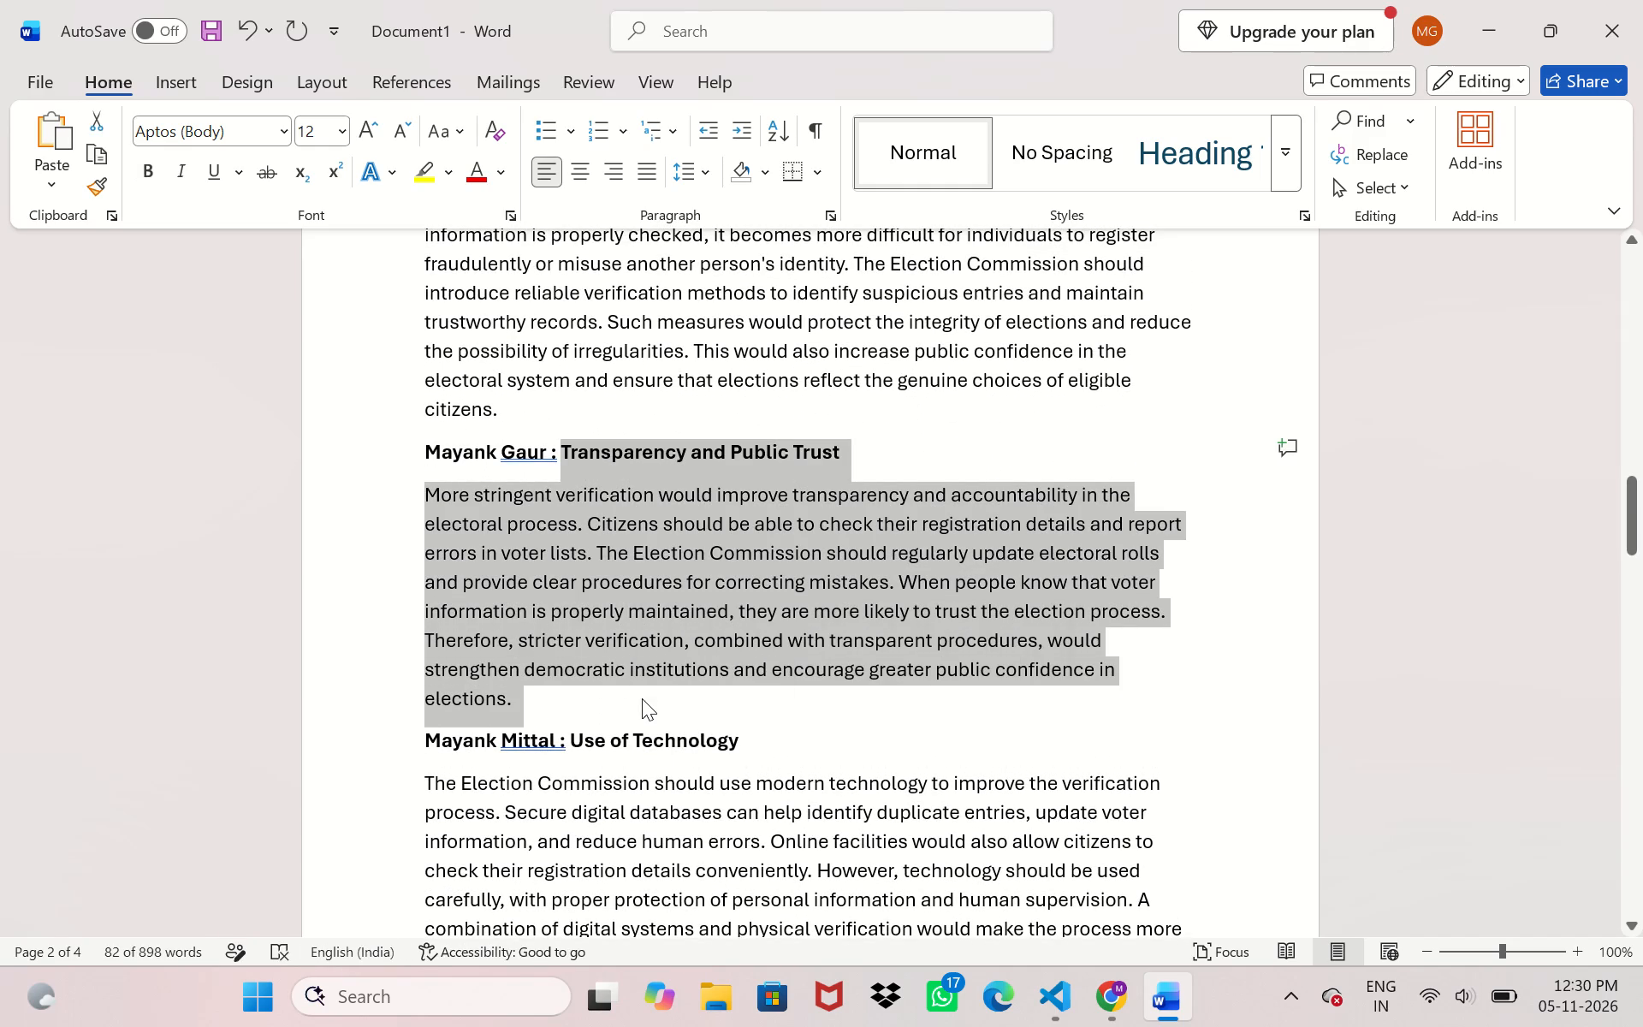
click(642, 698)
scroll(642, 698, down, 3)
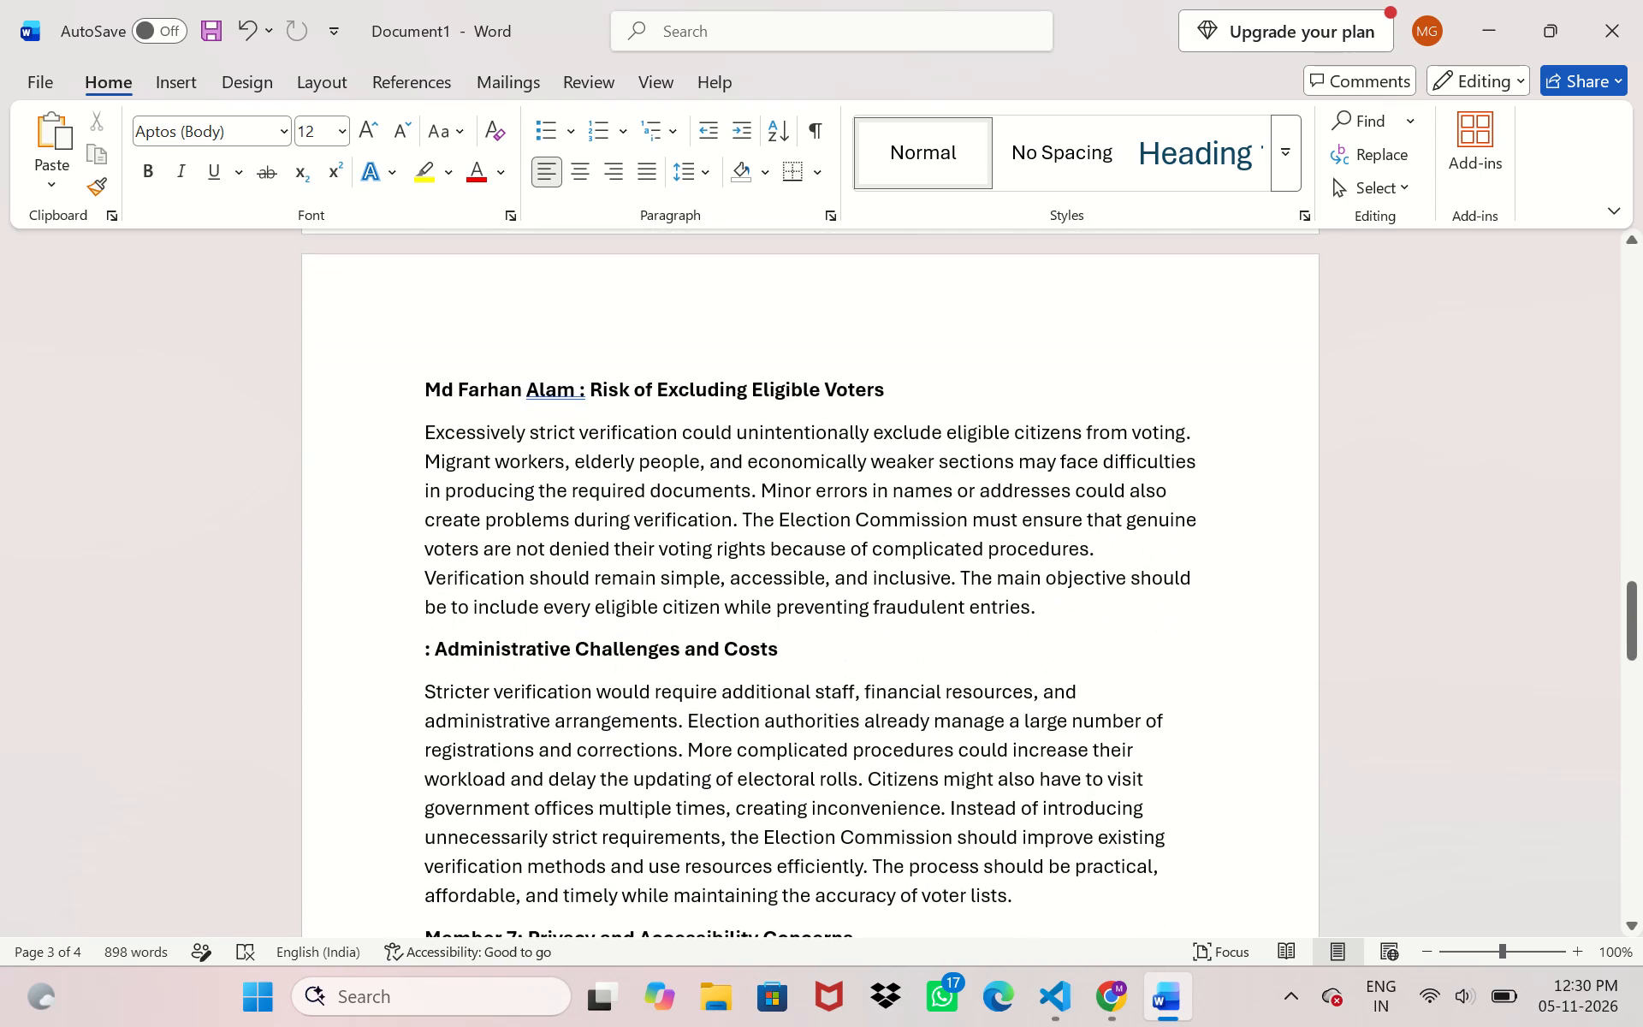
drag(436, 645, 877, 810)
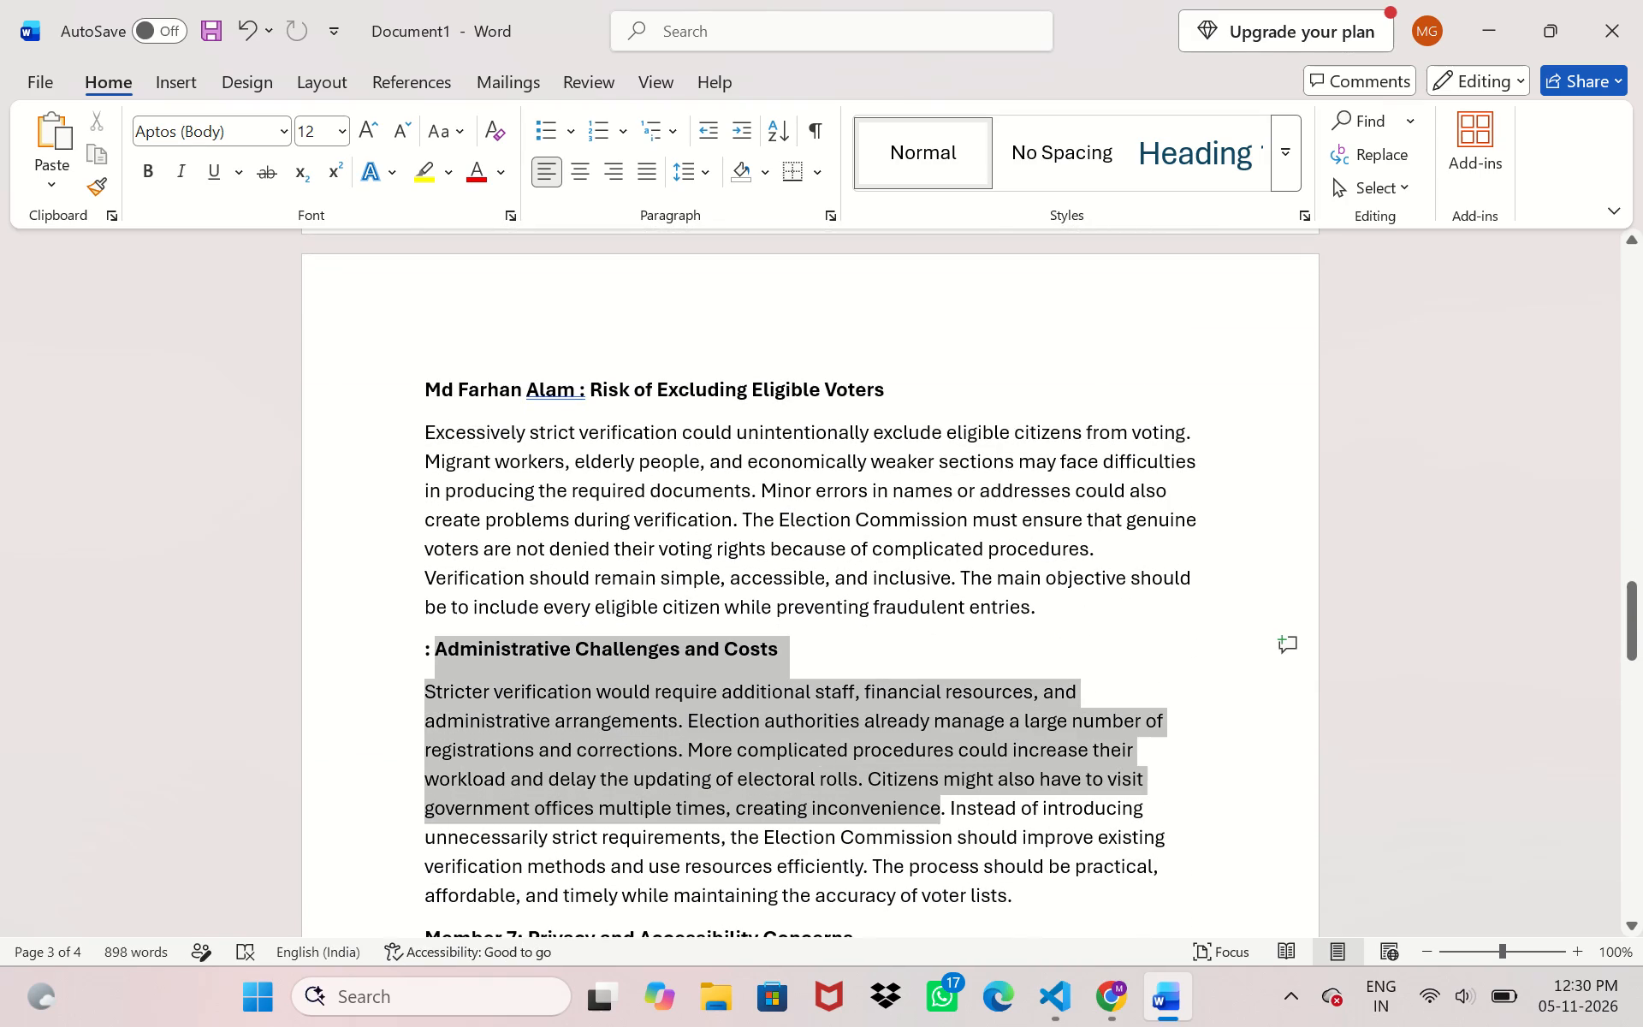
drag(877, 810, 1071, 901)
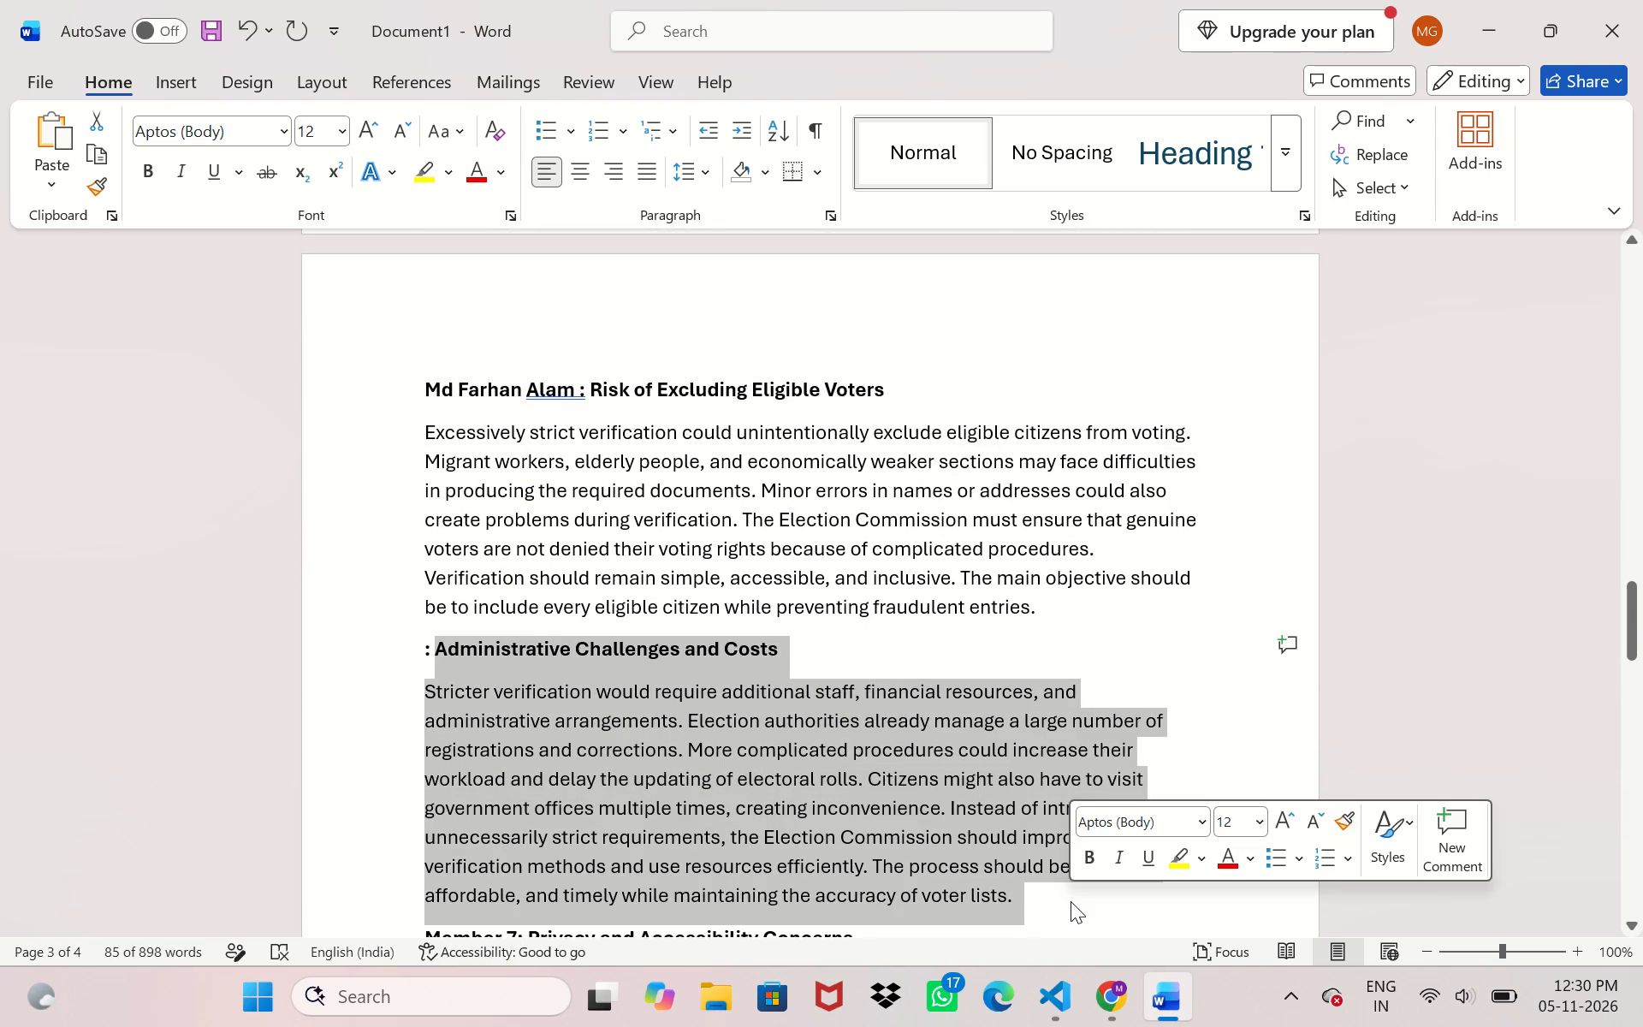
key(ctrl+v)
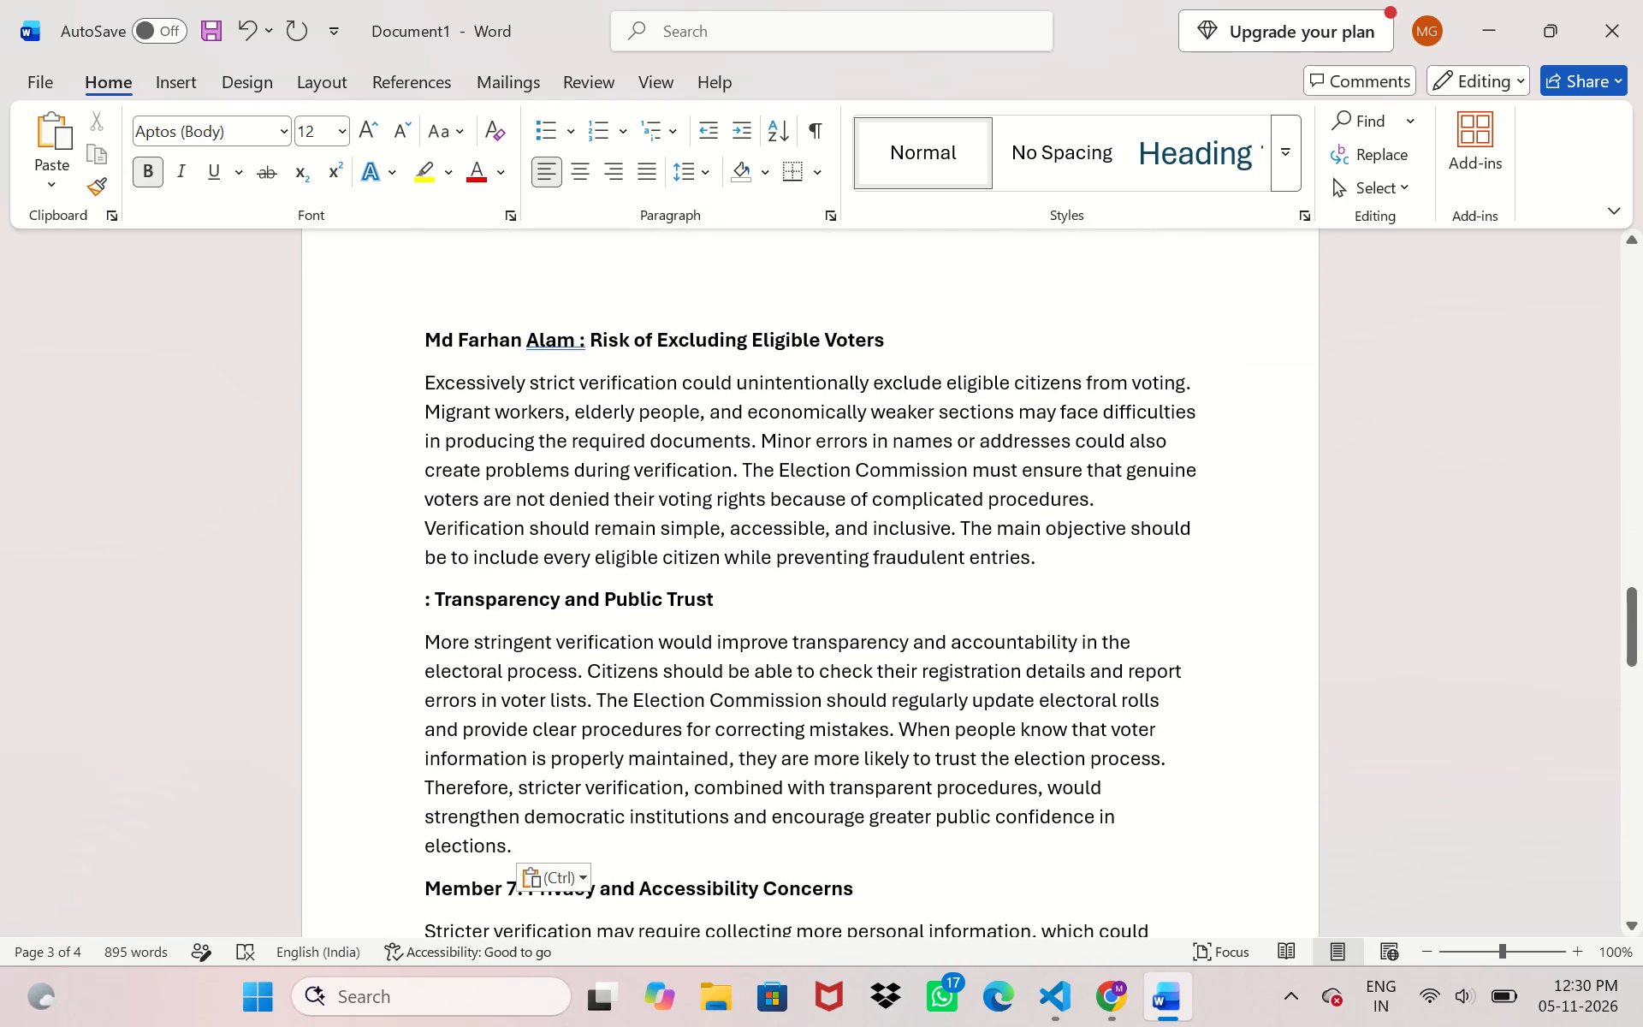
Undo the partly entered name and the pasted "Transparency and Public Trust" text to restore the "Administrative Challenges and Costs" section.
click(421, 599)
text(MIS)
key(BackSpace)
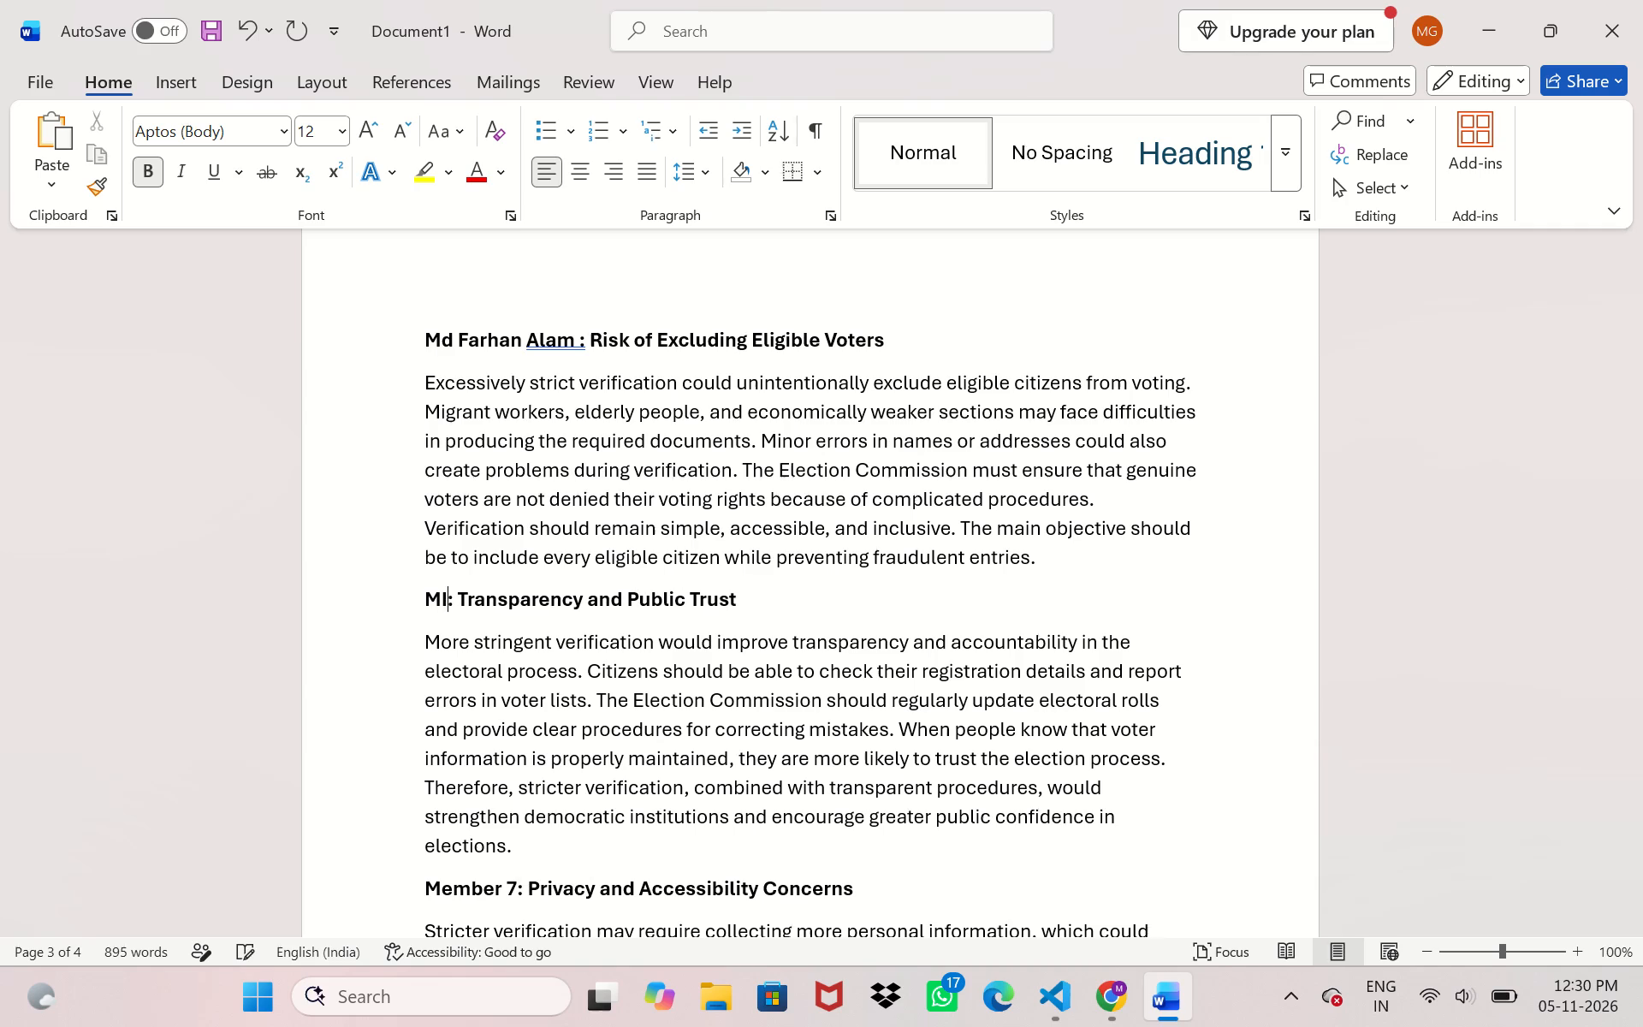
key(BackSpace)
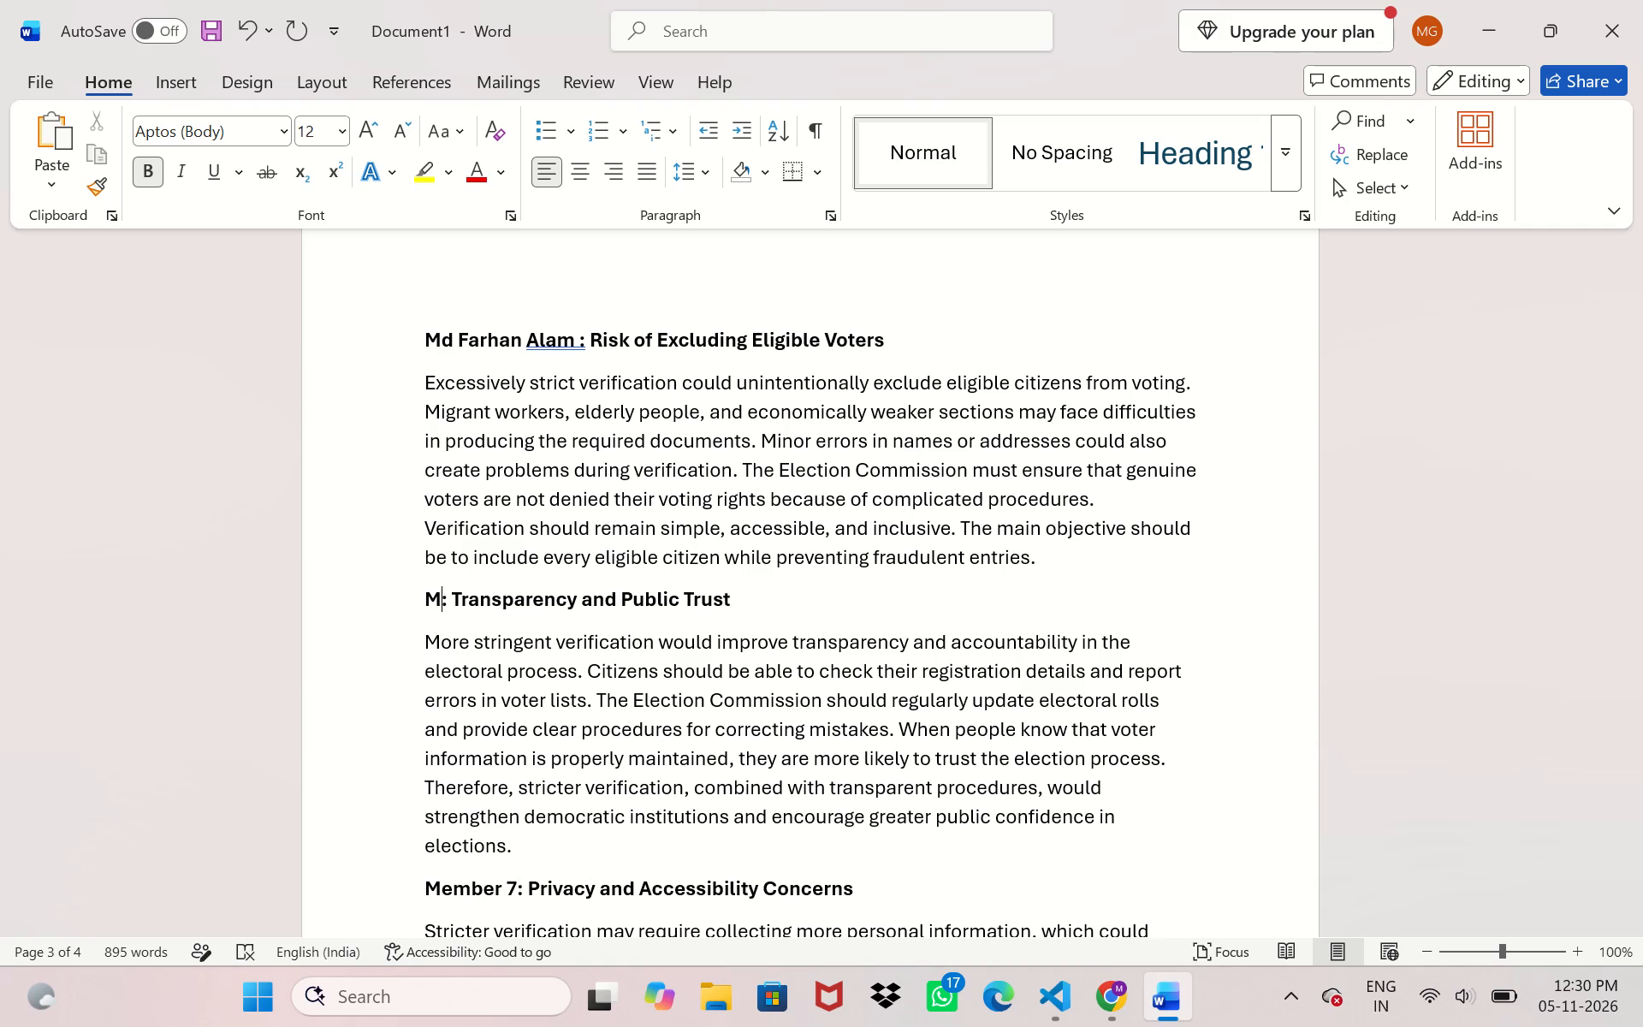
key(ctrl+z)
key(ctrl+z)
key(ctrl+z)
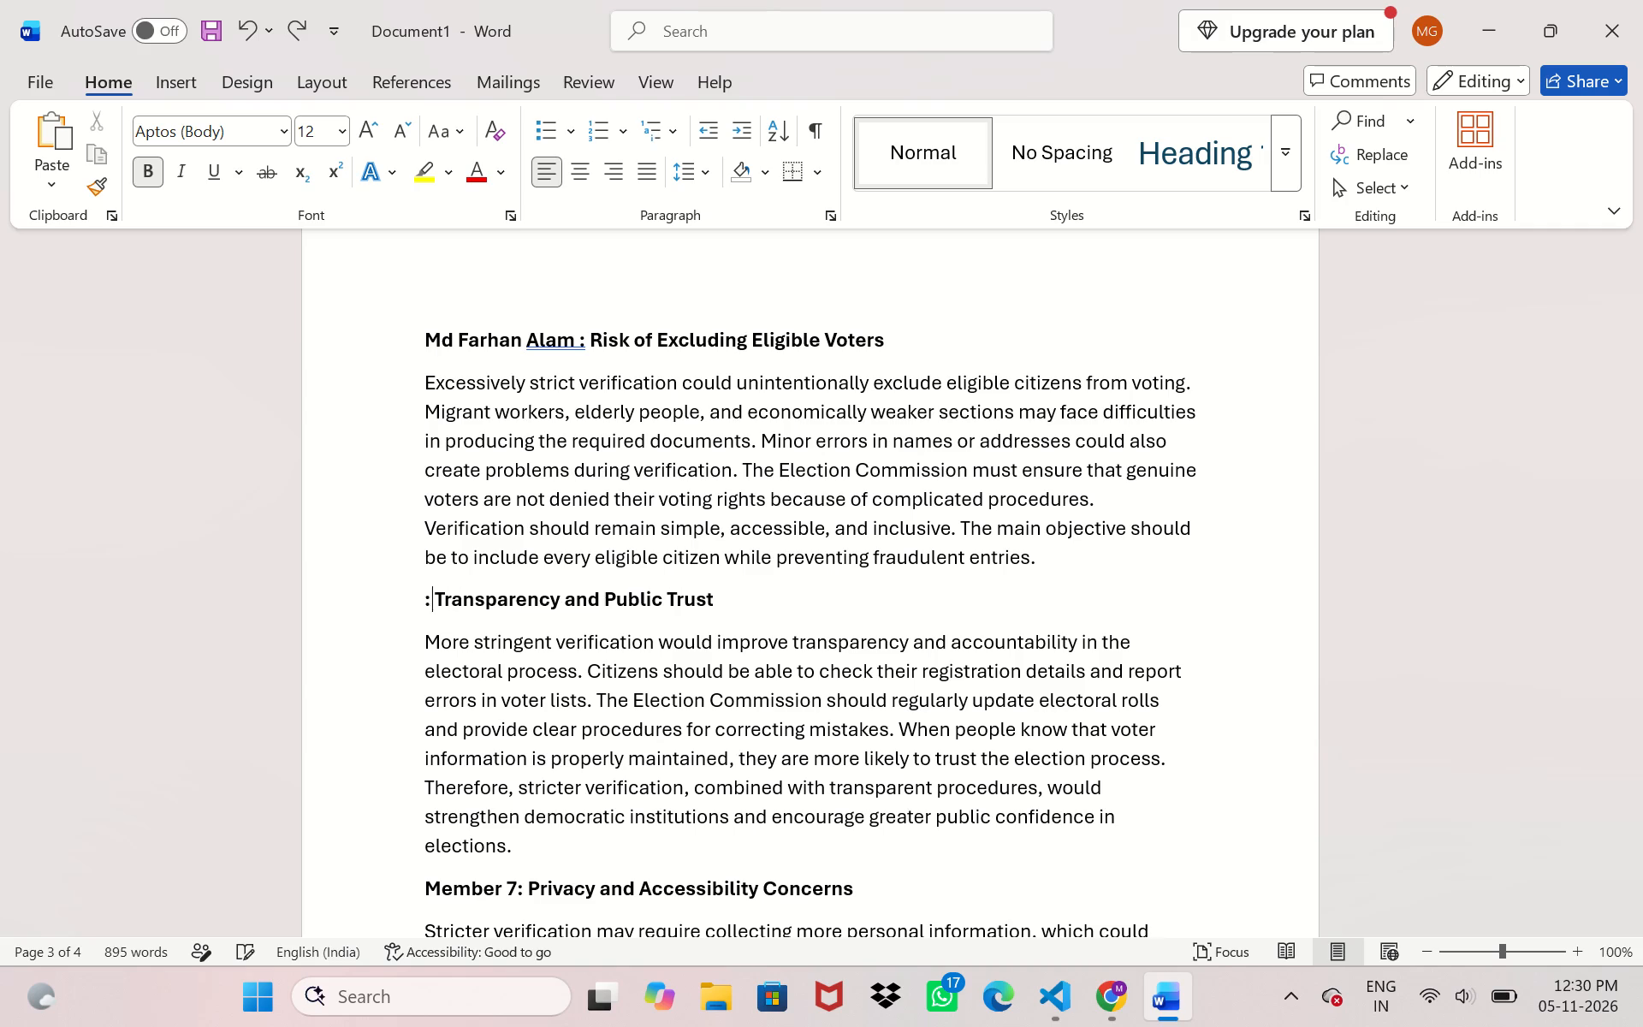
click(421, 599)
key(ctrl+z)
Enter the third team member's full name and a space before the colon in the "Administrative Challenges and Costs" heading.
ctrl+click(421, 599)
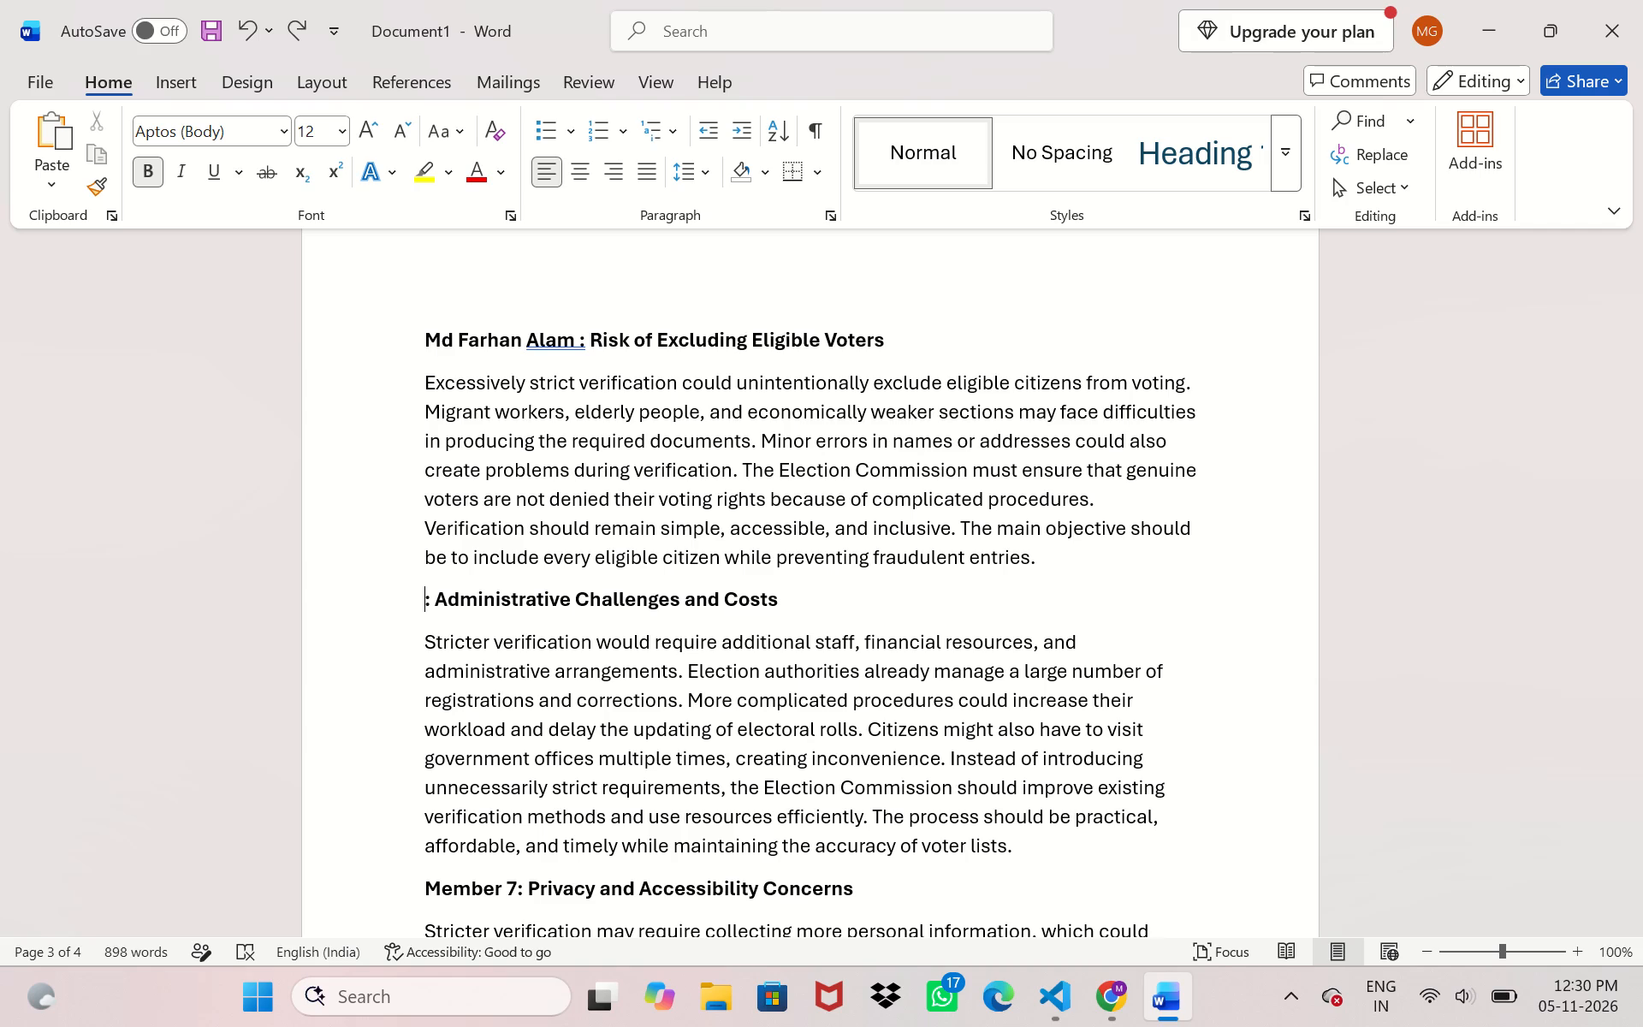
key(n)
key(BackSpace)
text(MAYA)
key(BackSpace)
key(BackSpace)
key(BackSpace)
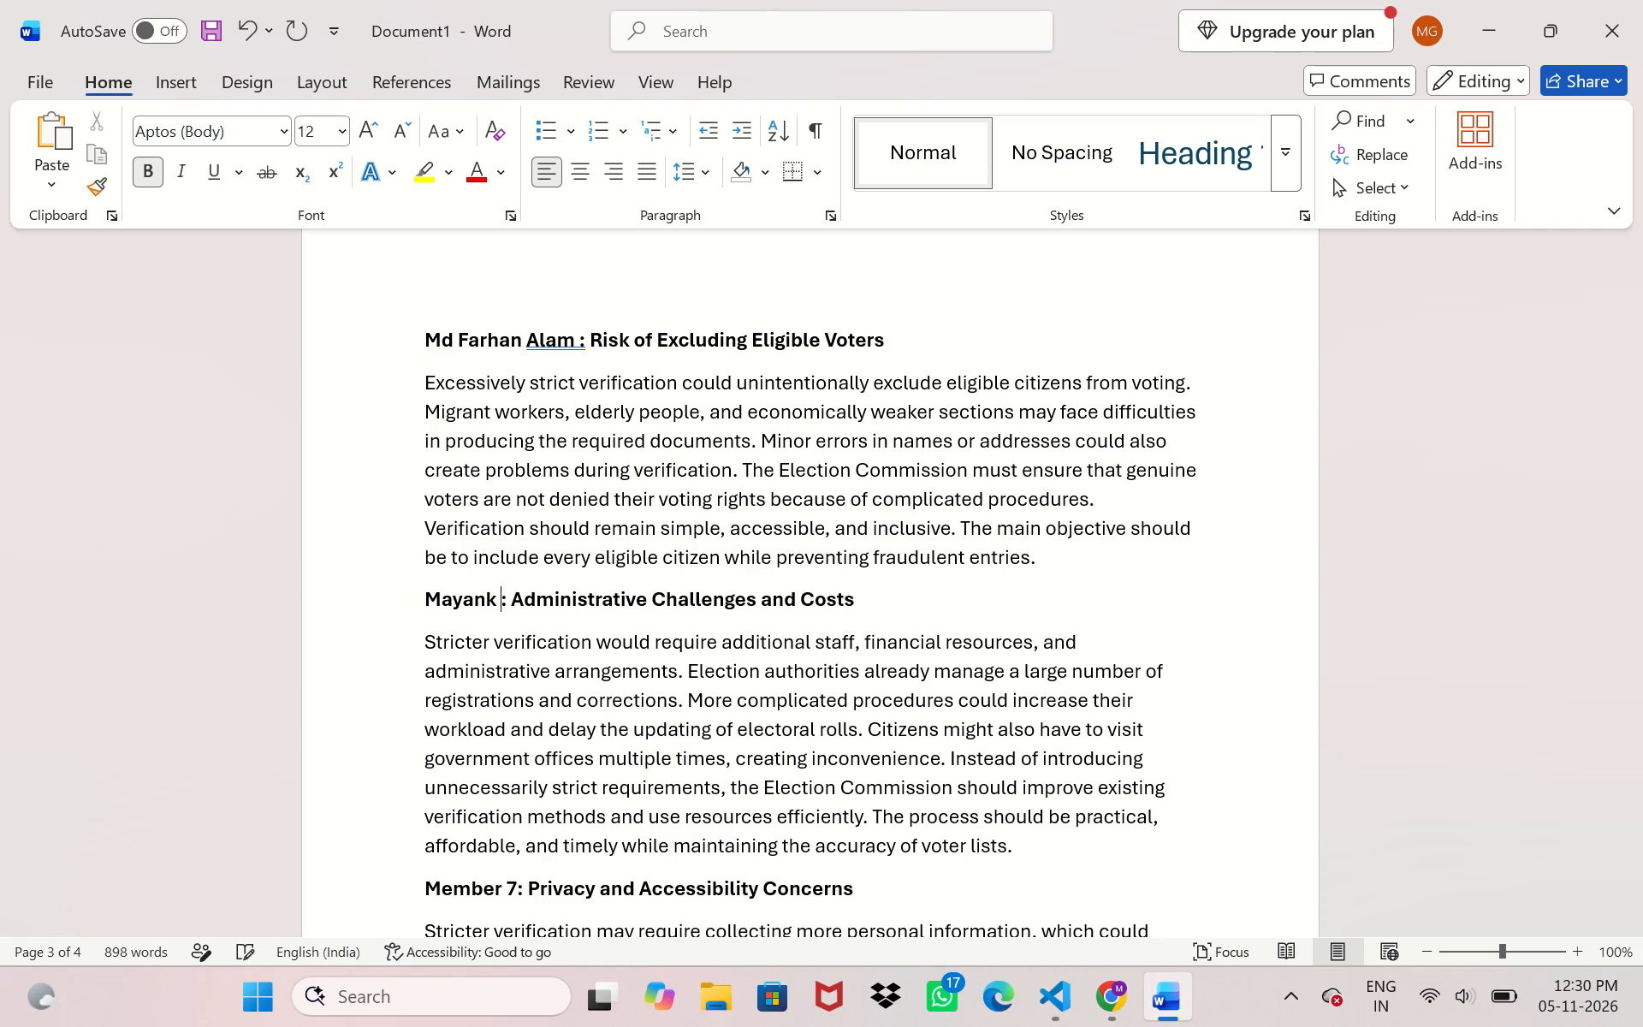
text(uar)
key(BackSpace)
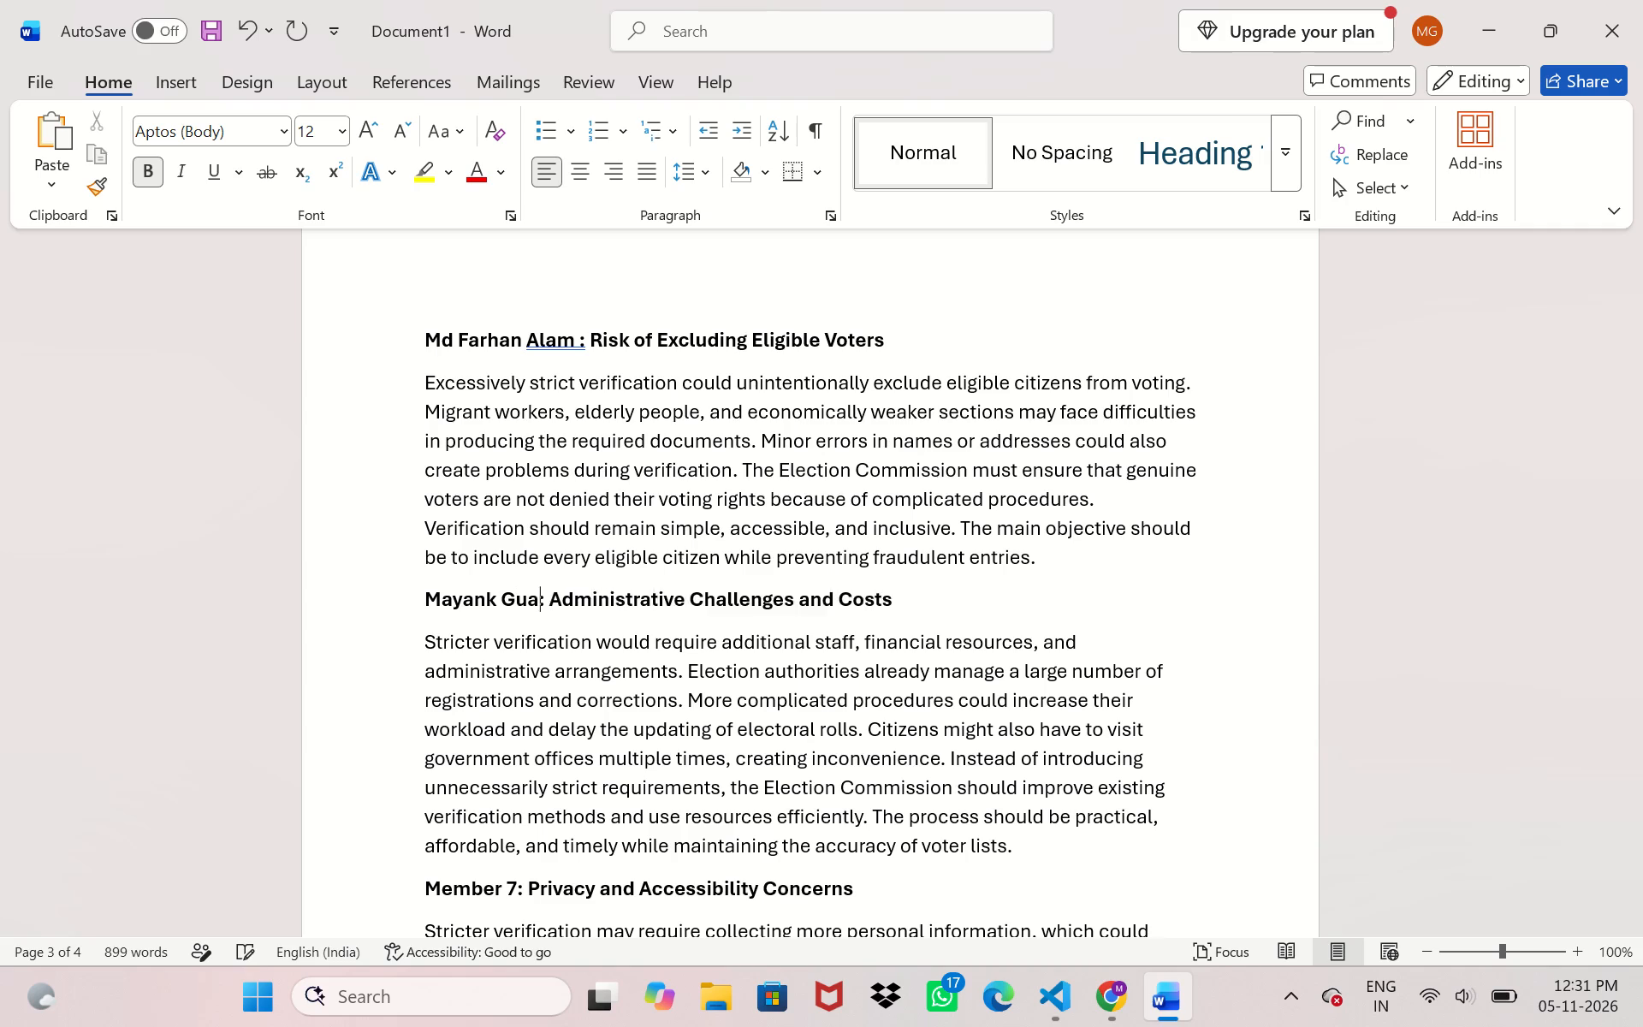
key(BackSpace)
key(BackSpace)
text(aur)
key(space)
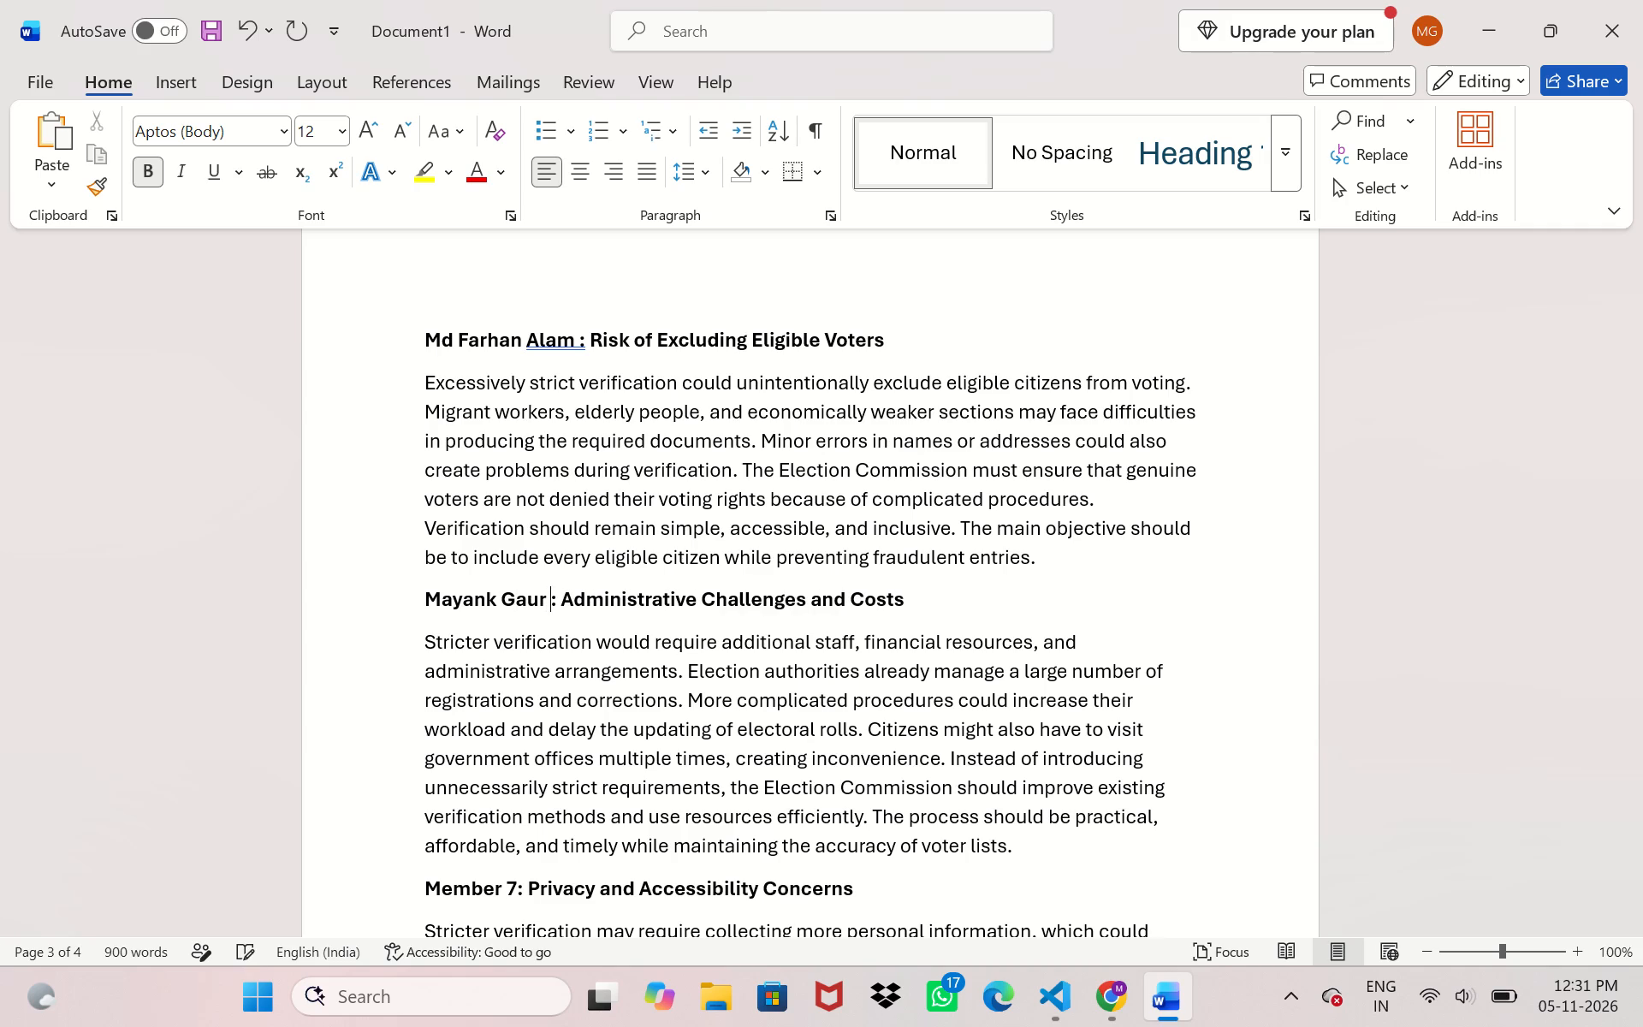
Replace "Member 7" in the "Privacy and Accessibility Concerns" heading with the seventh team member's name and a space before the colon.
scroll(421, 599, down, 1)
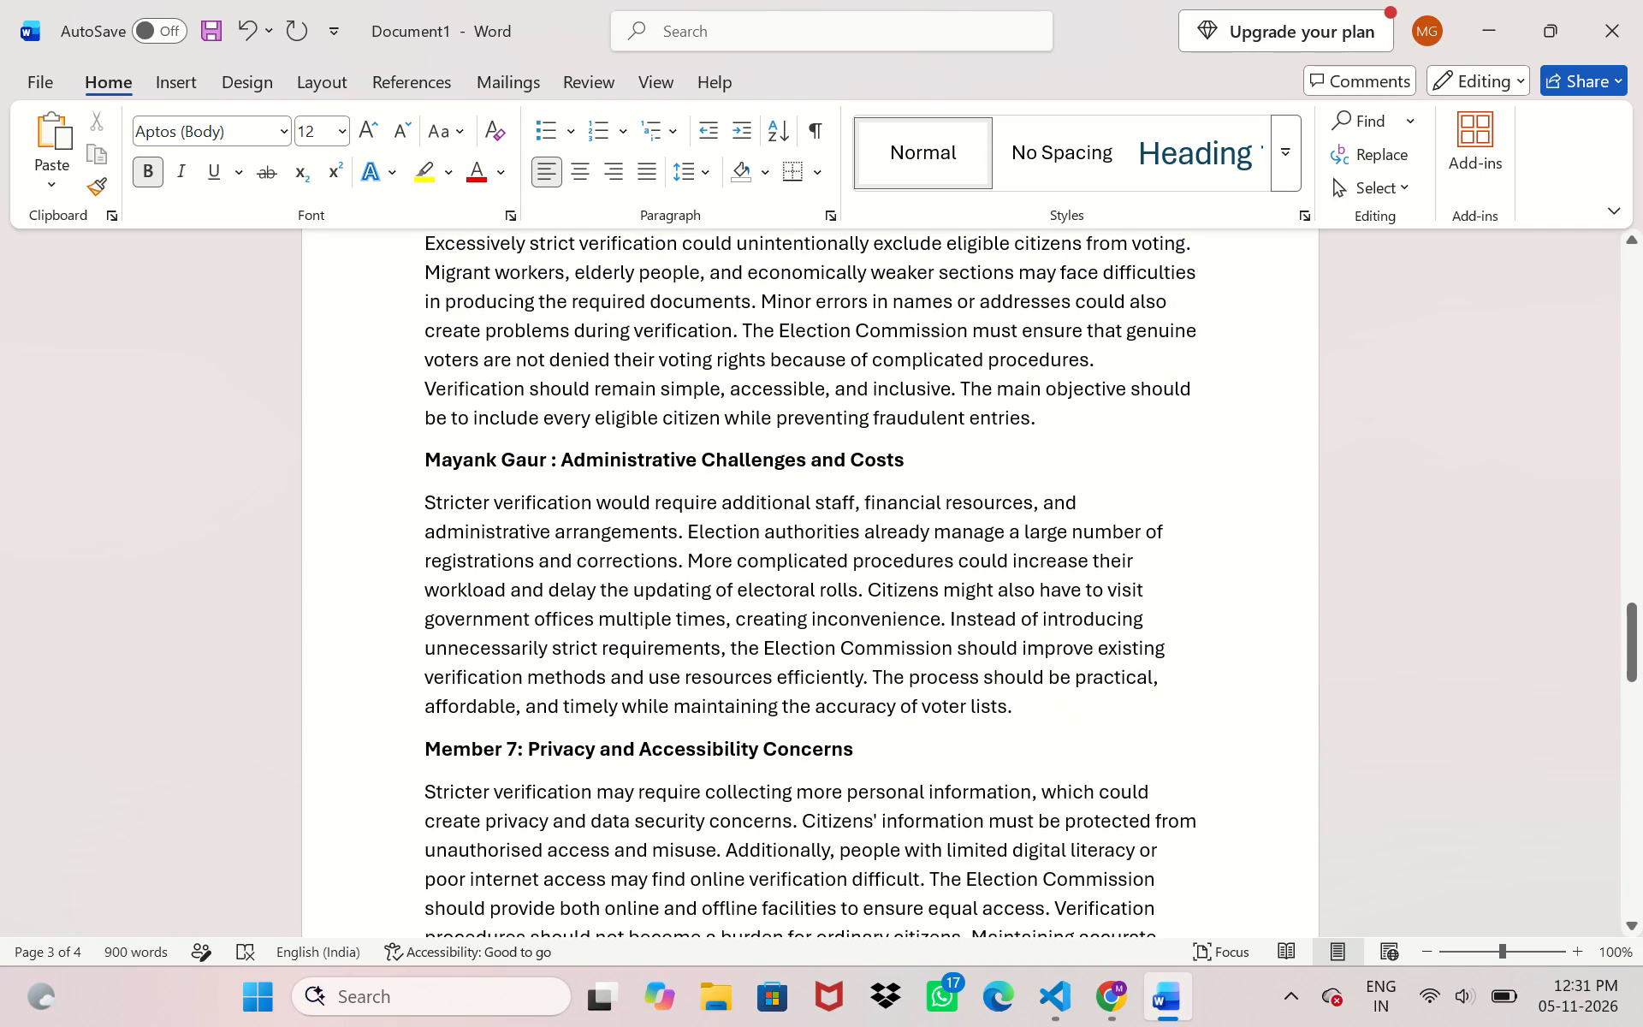
drag(518, 740, 426, 757)
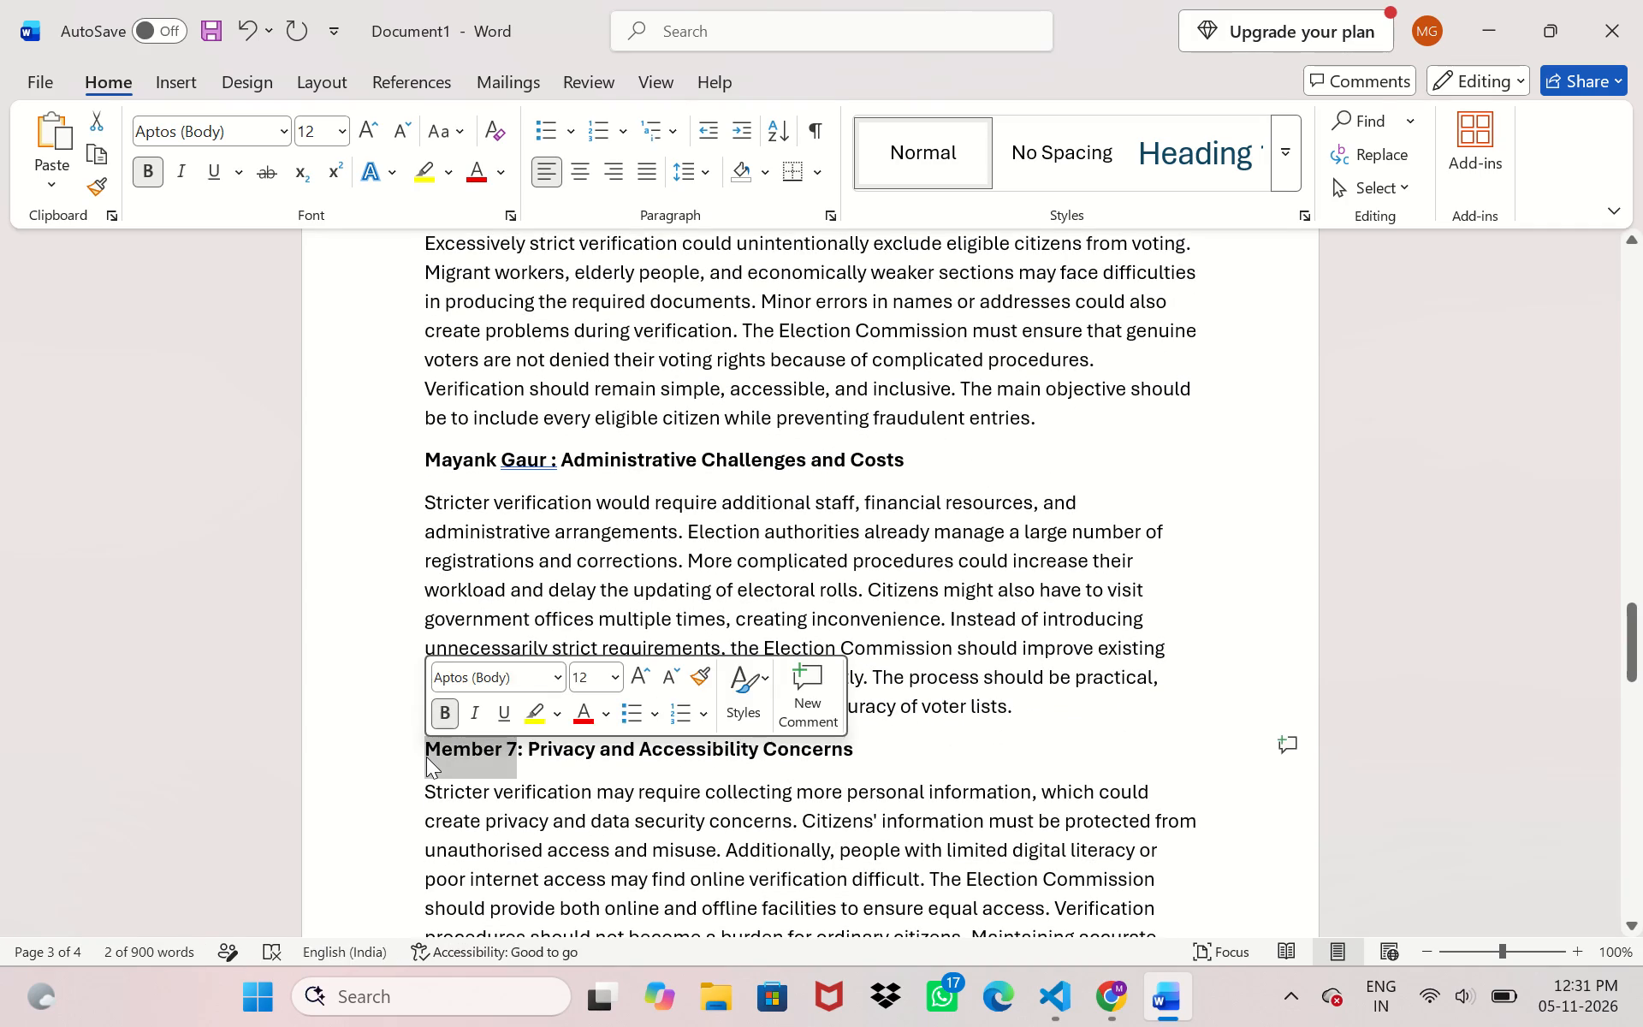
key(BackSpace)
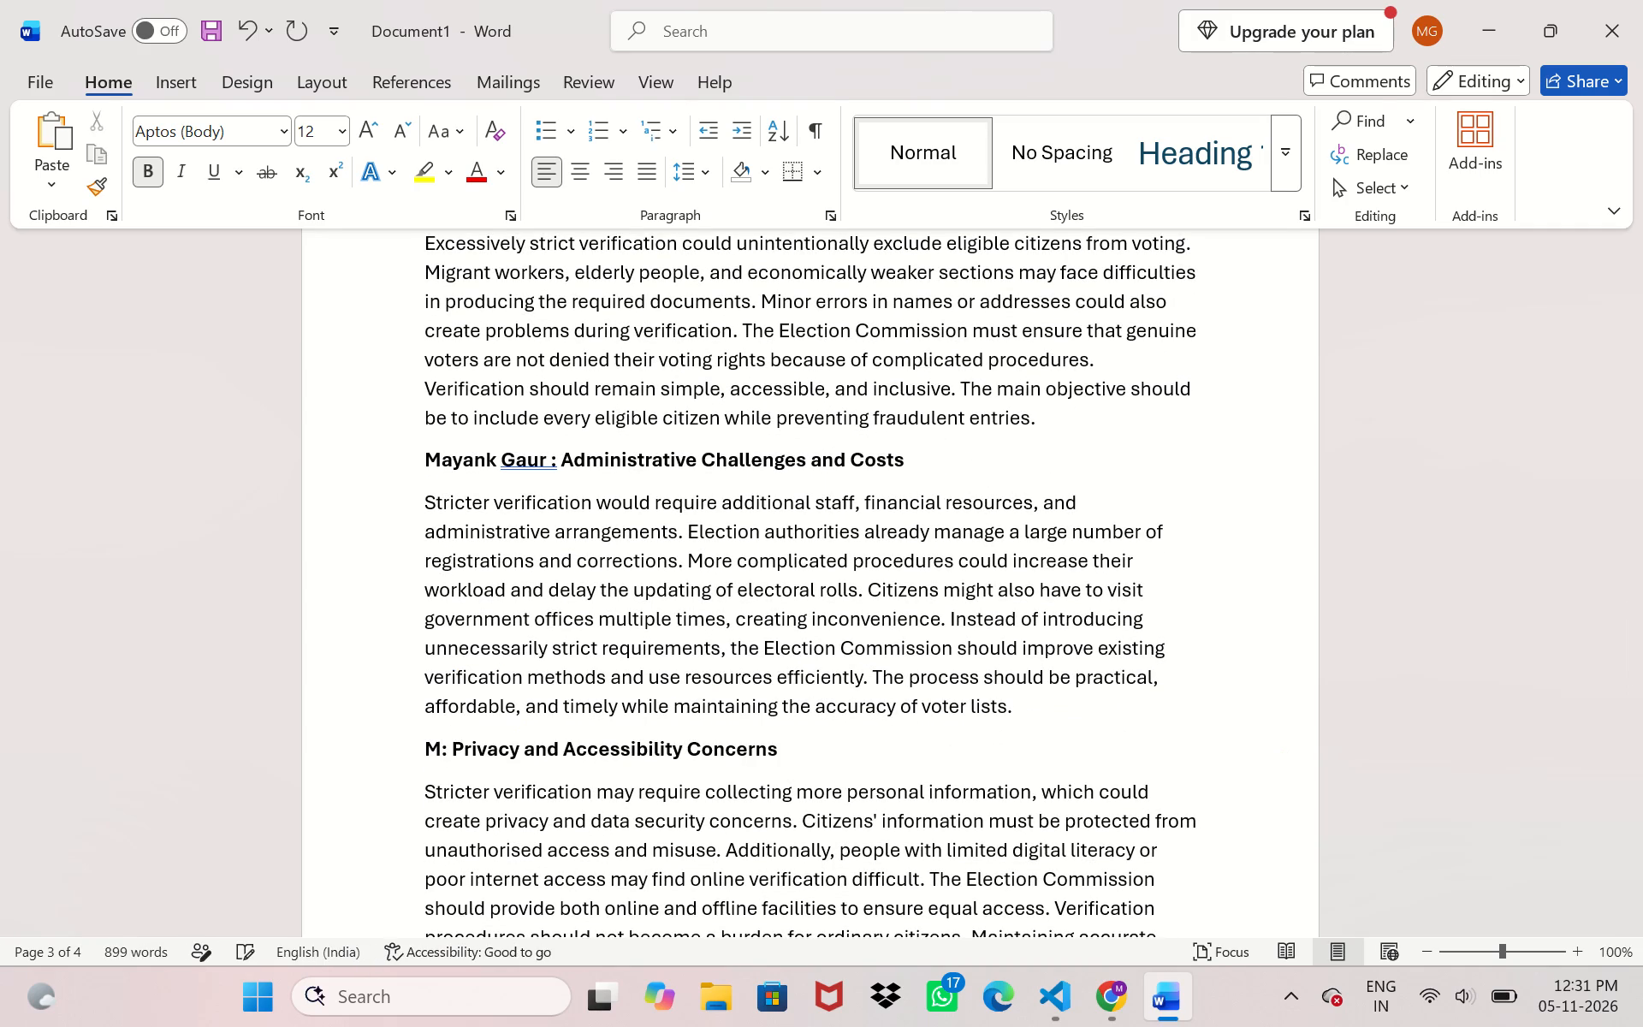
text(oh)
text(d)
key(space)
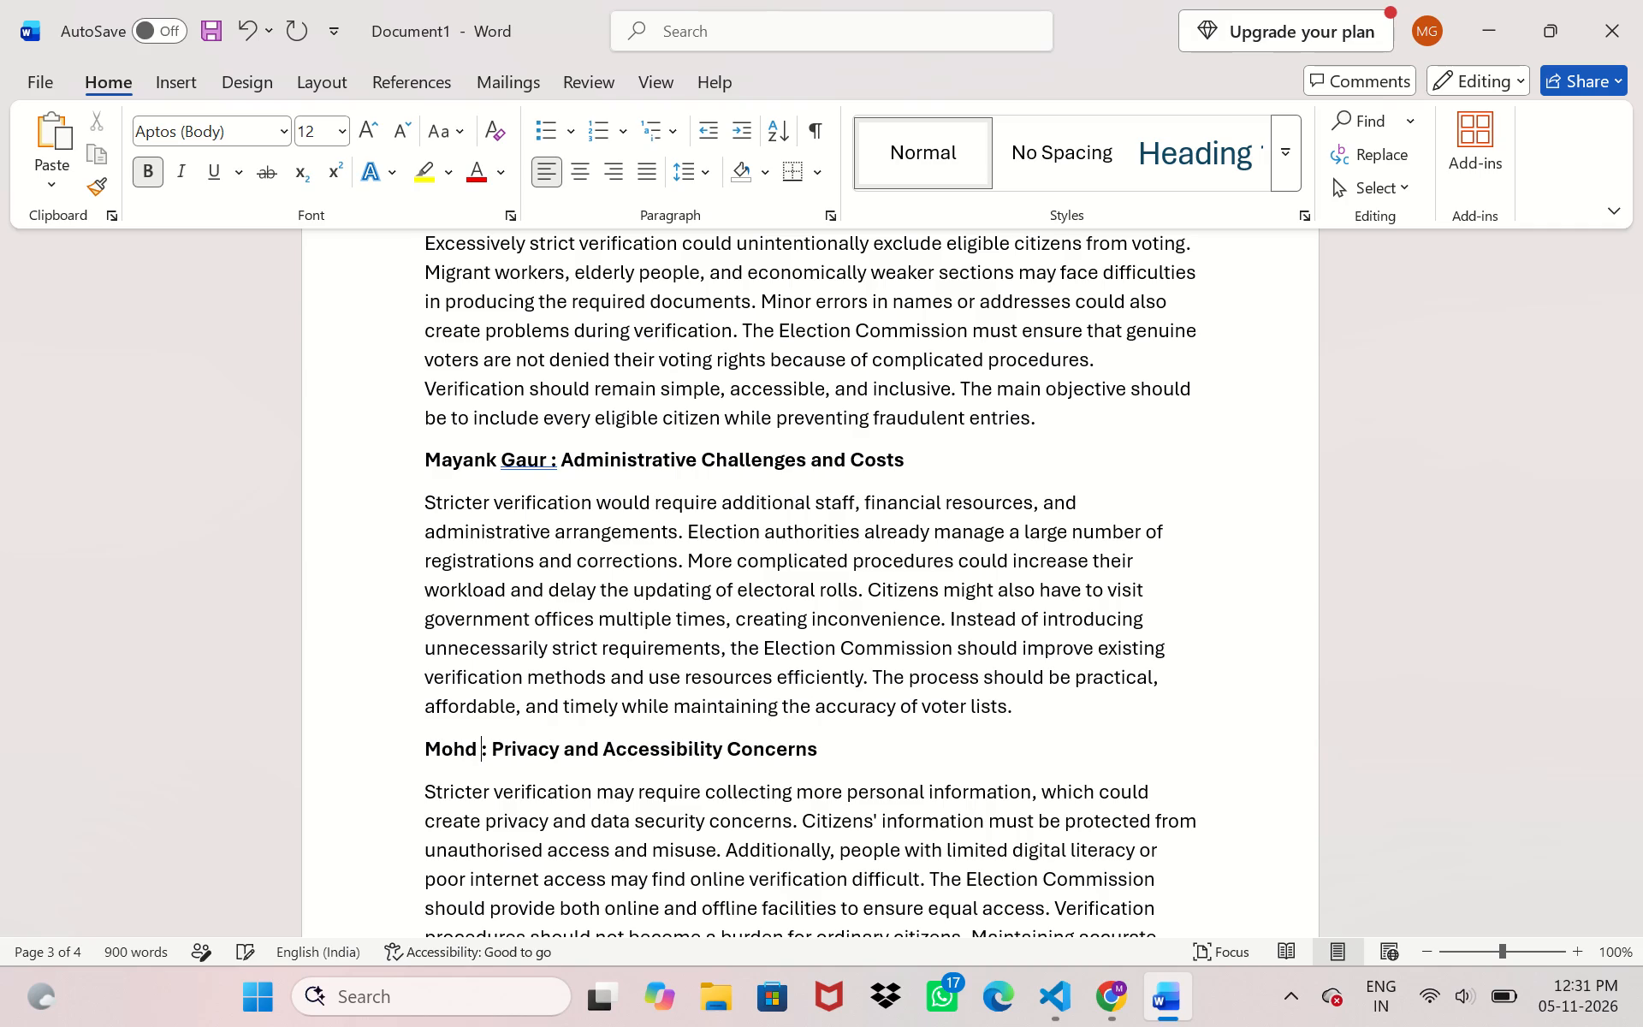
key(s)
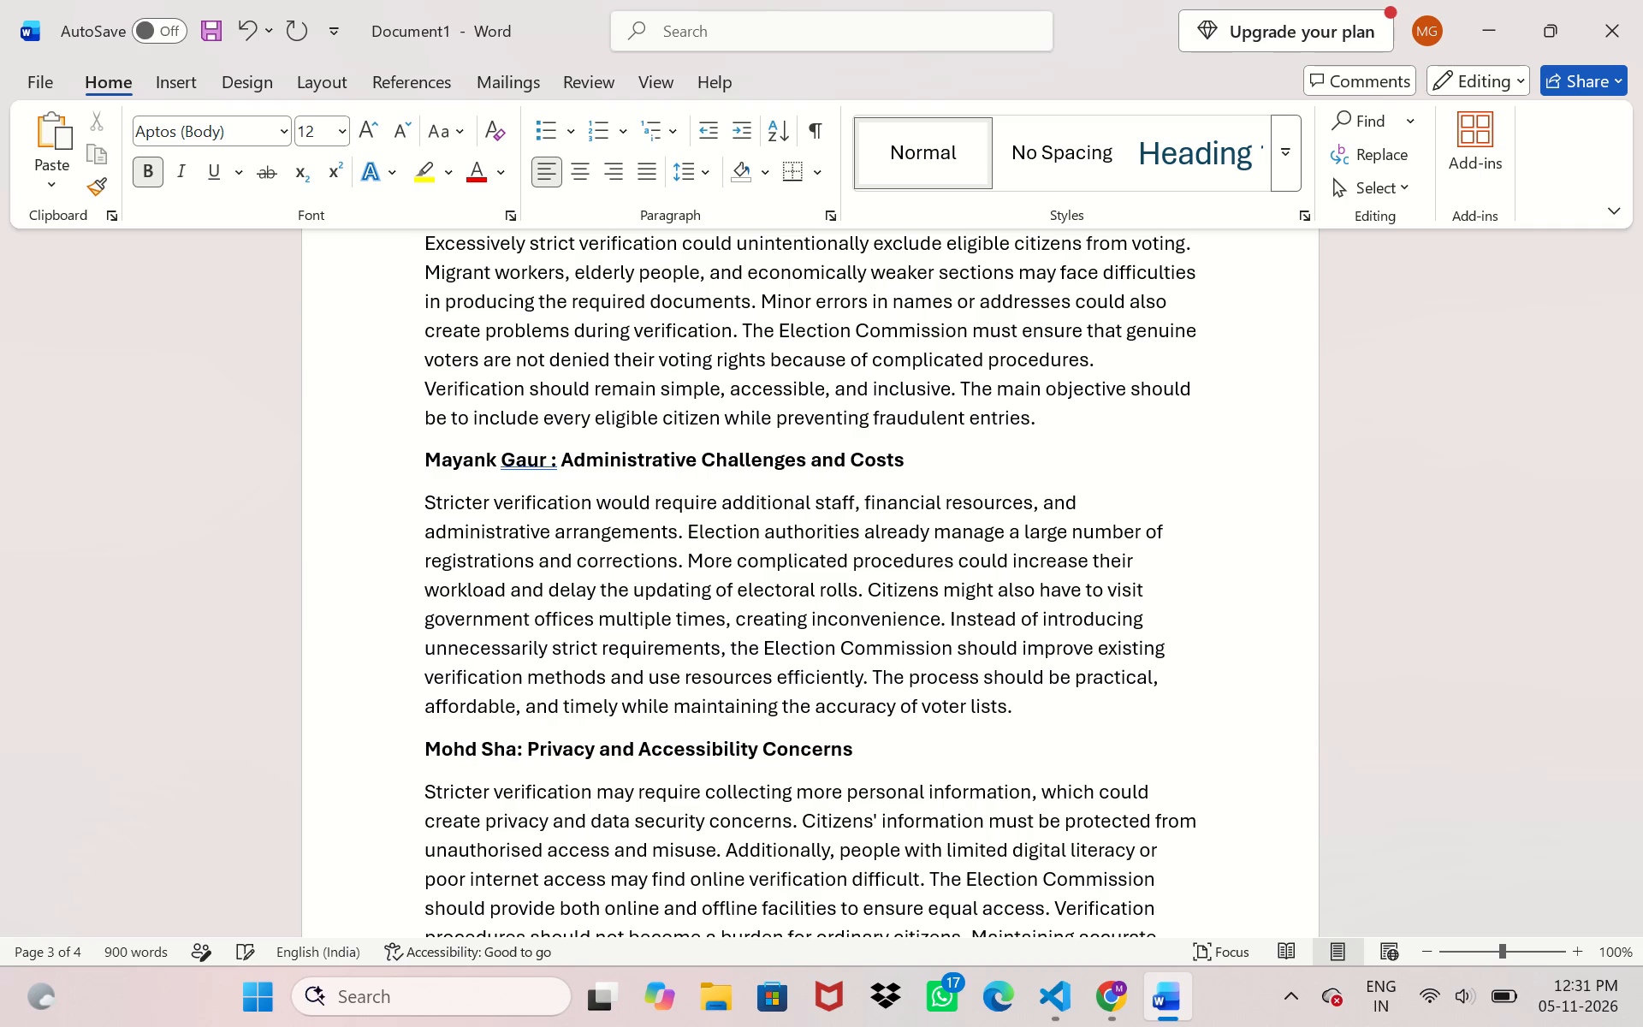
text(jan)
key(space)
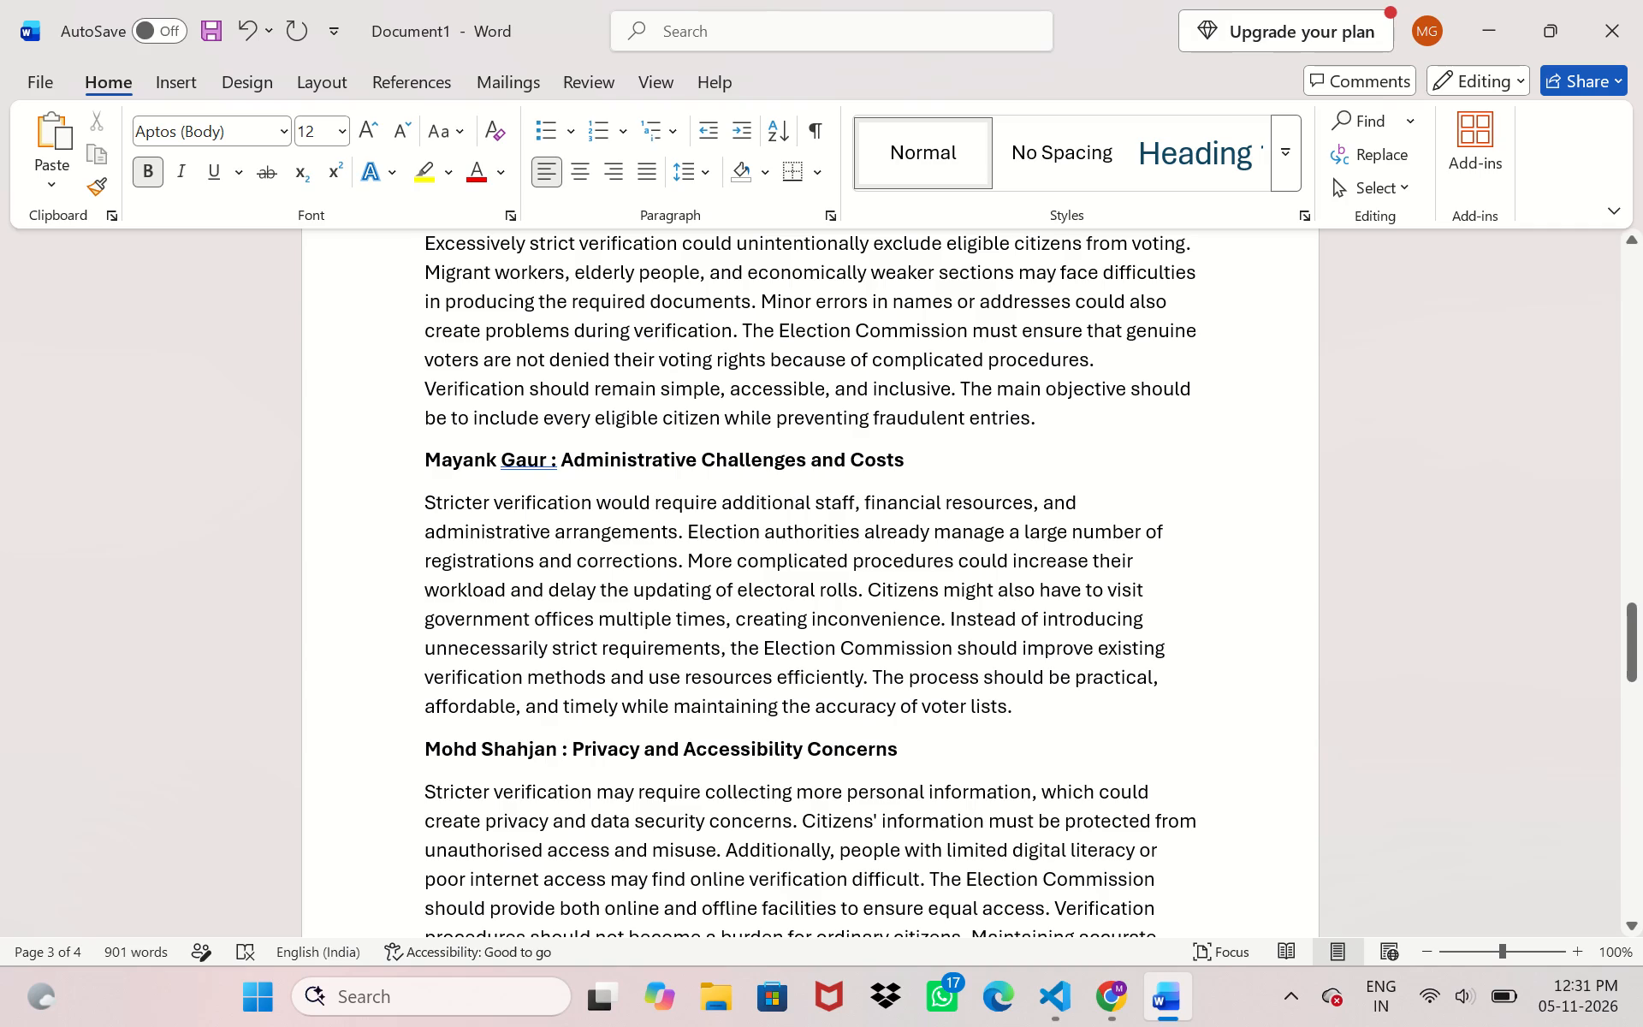
Replace the speaker name in the "Transparency and Public Trust" heading with the sixth team member's full name.
scroll(495, 686, up, 2)
scroll(506, 504, up, 1)
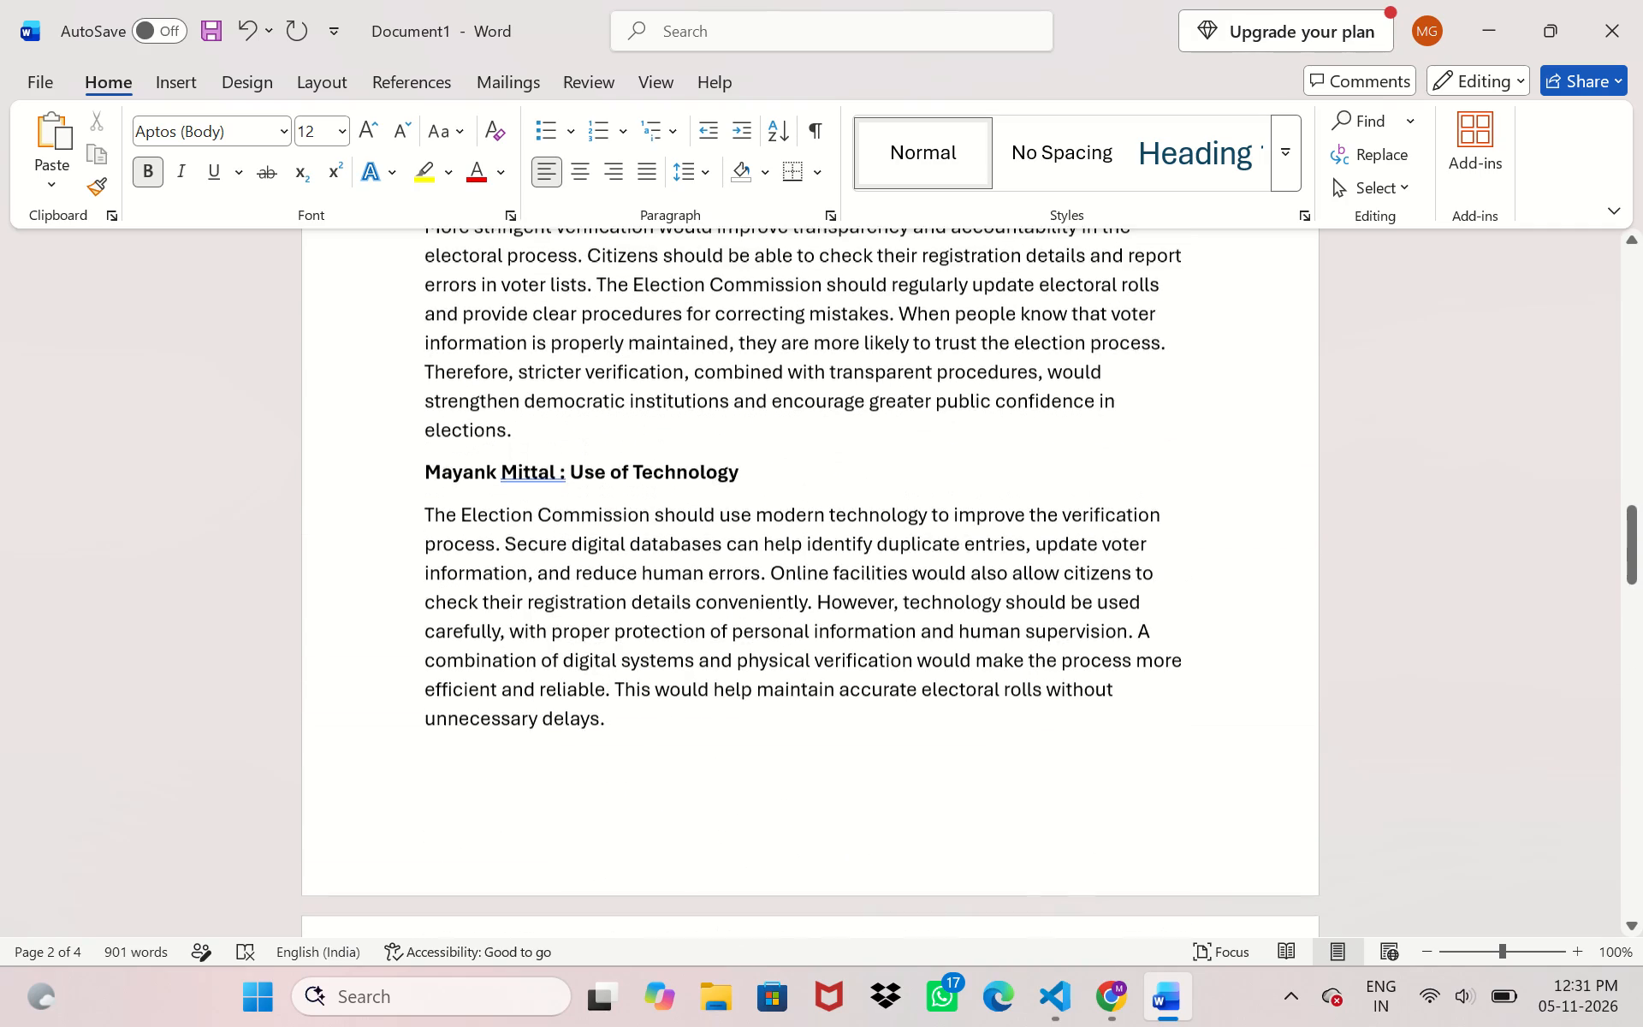
scroll(549, 503, up, 1)
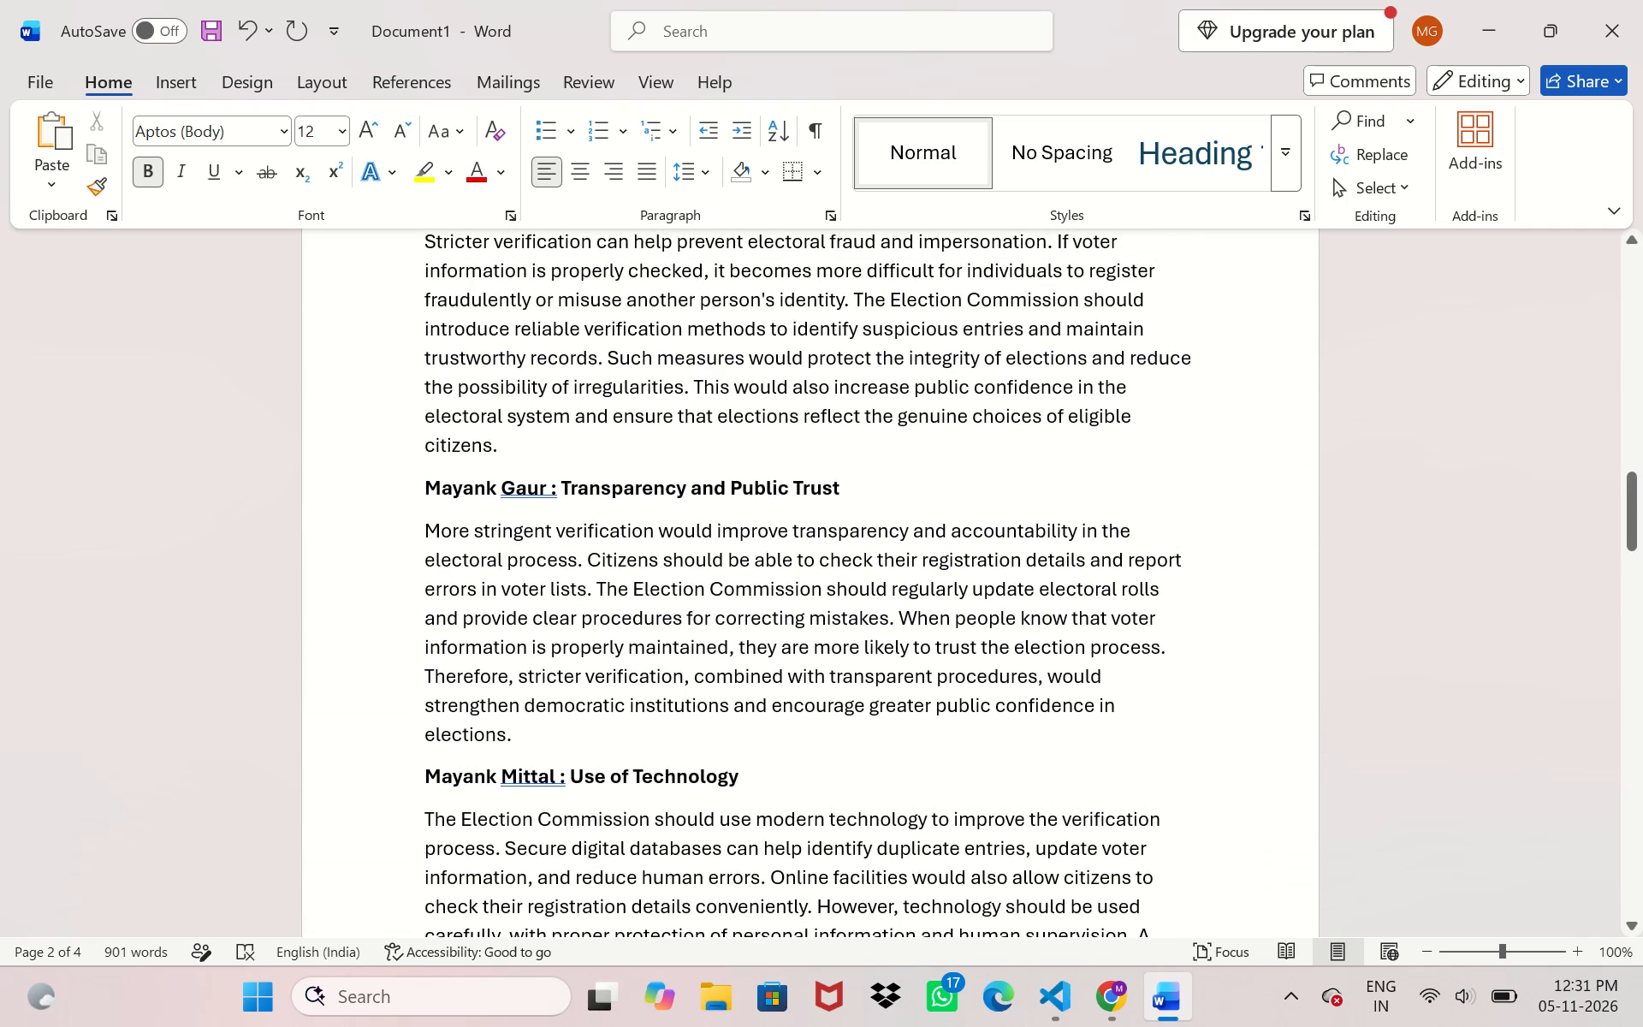
click(548, 488)
key(BackSpace)
key(BackSpace)
key(BackSpace)
key(BackSpace)
key(BackSpace)
key(BackSpace)
key(BackSpace)
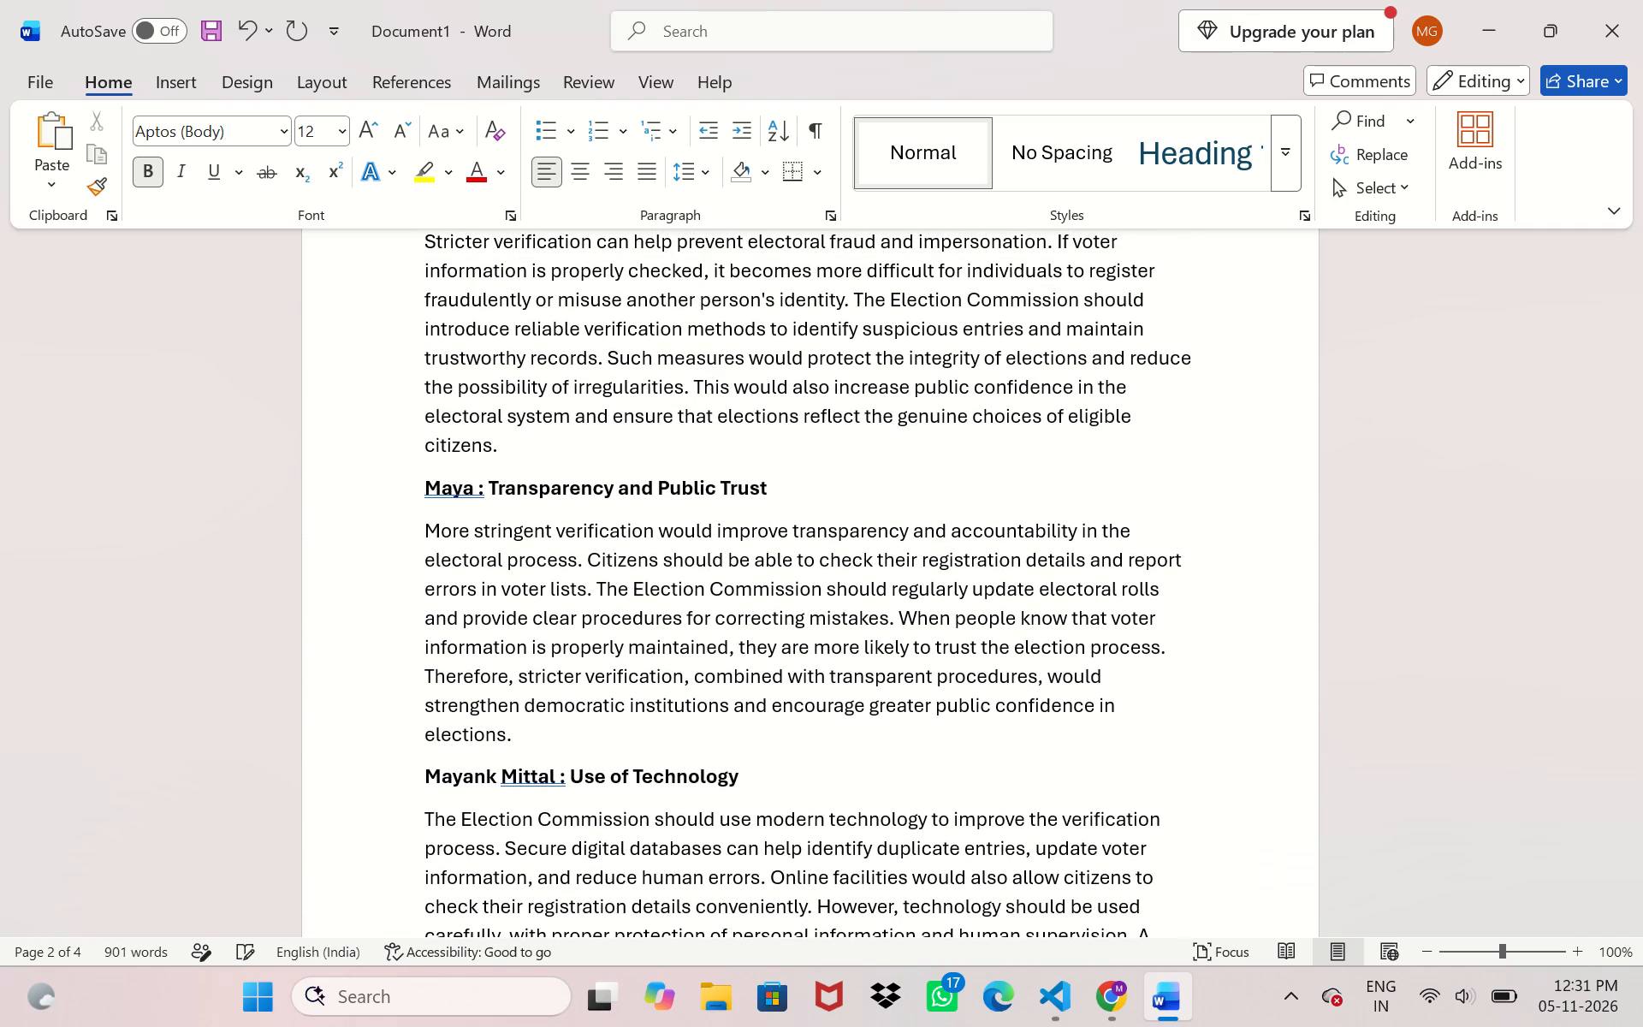
key(BackSpace)
key(BackSpace)
key(BackSpace)
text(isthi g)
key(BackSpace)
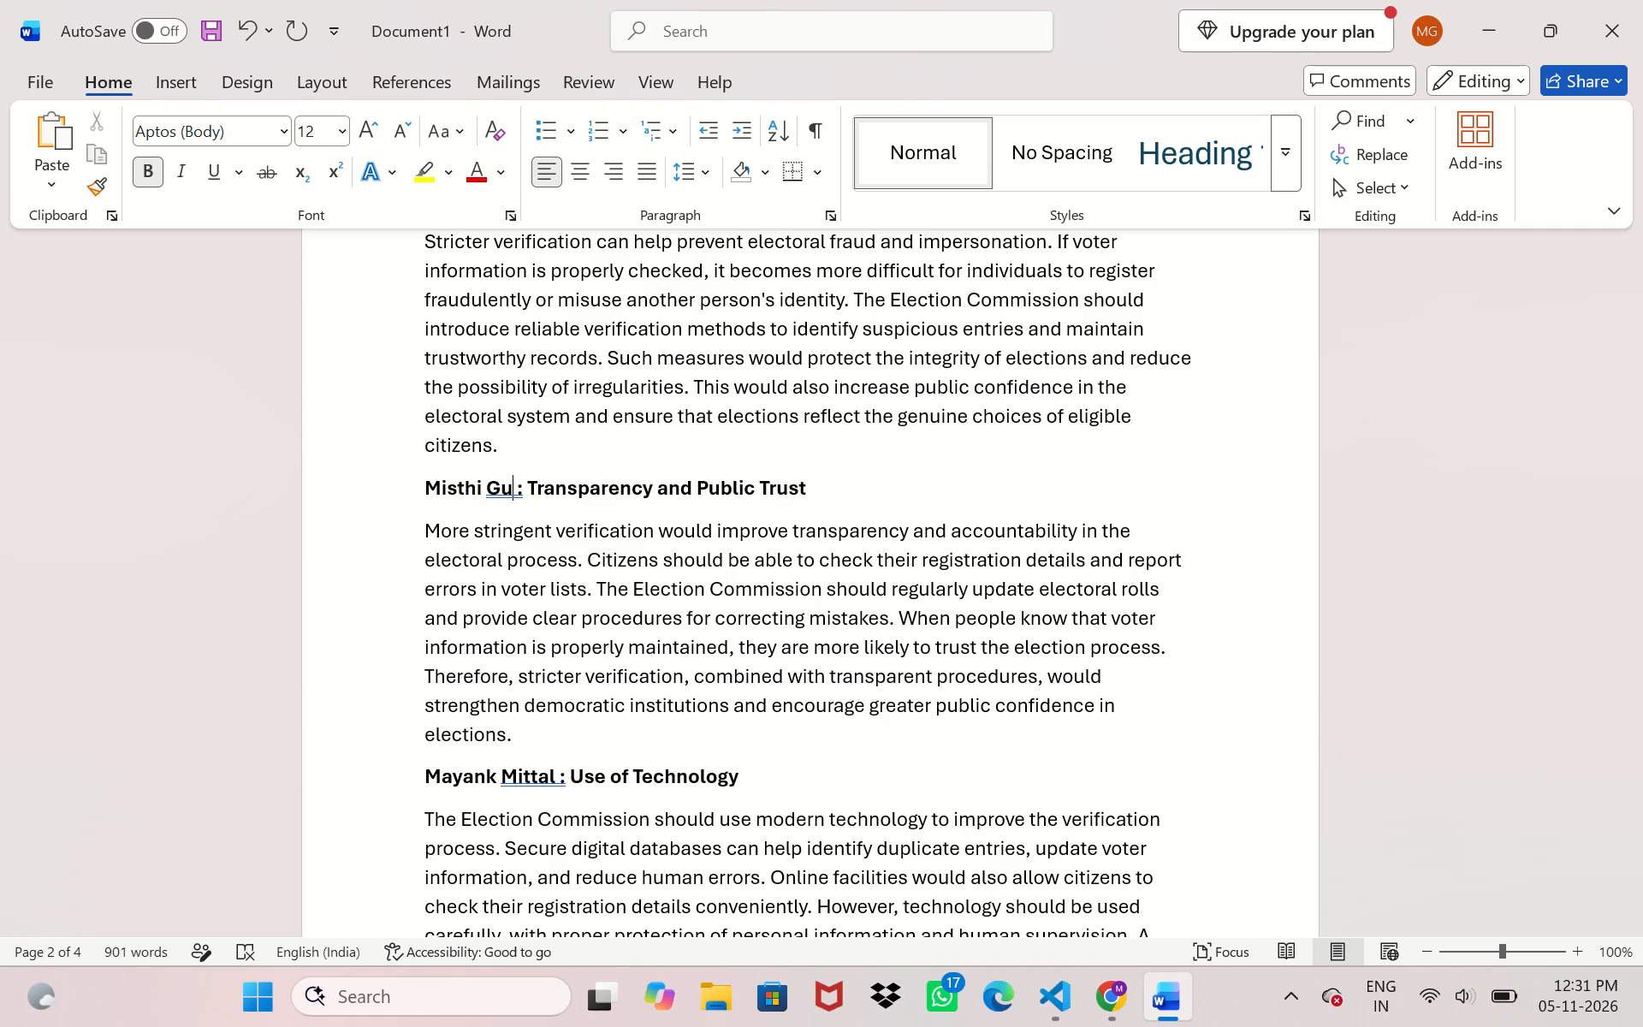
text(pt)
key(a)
Insert an empty paragraph before the "6. Learning Outcome" heading to push it onto the page with its text.
scroll(548, 488, down, 6)
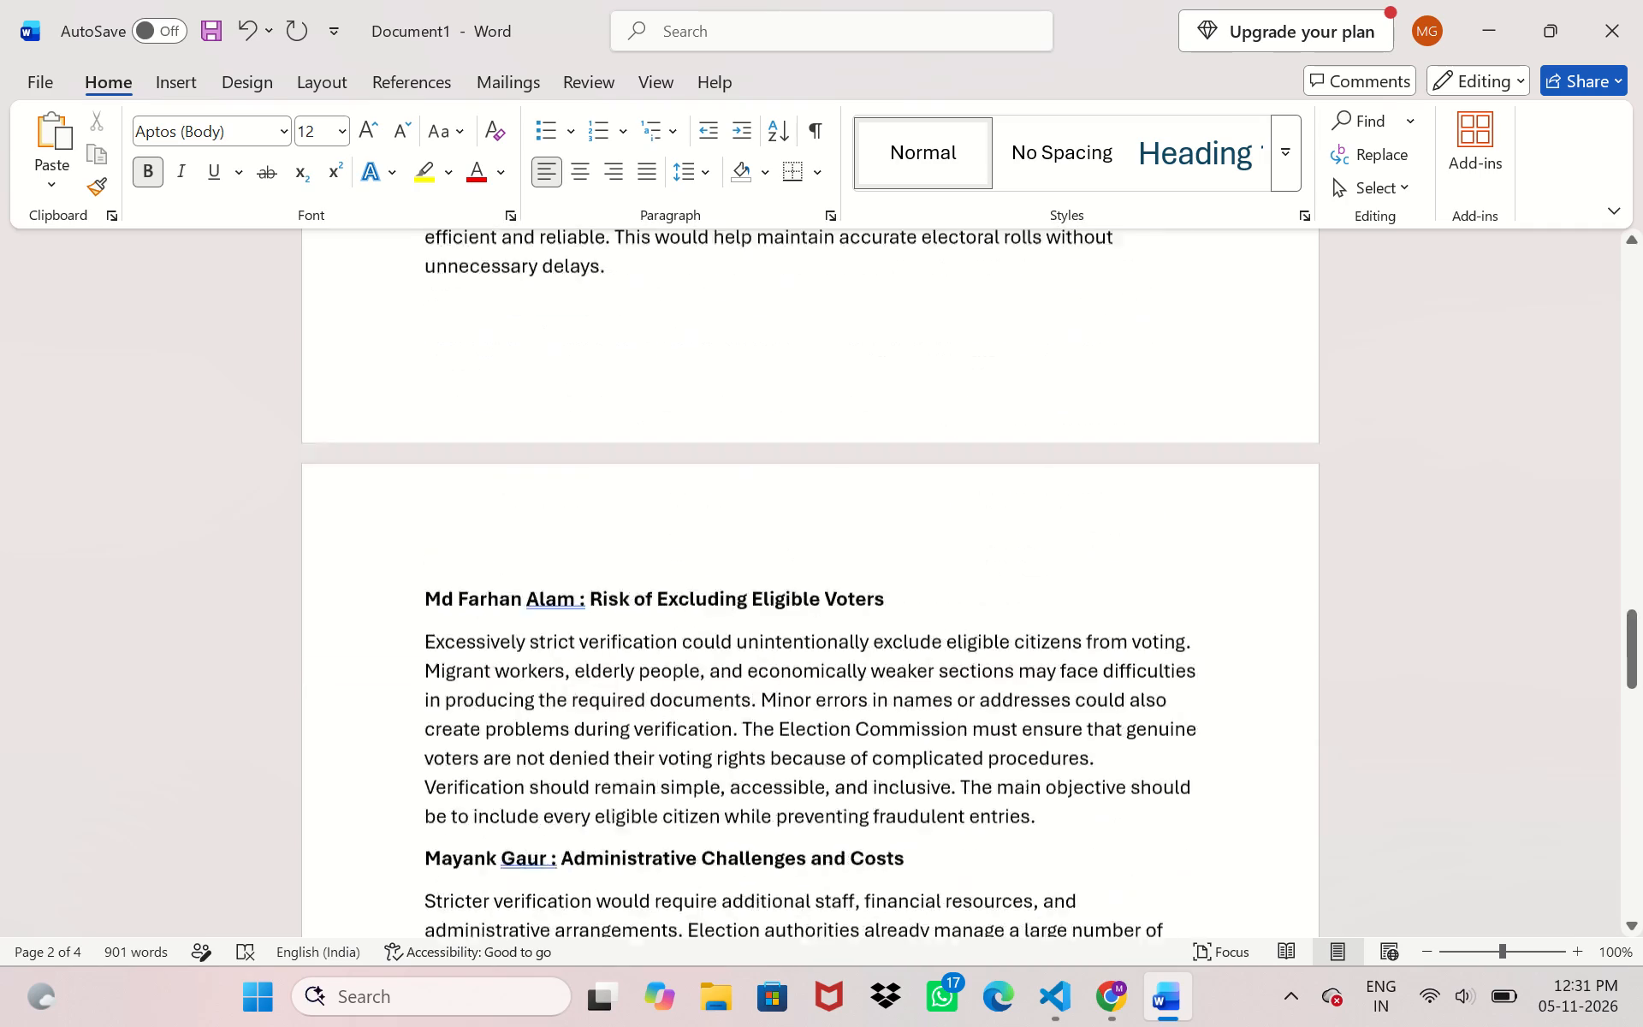
scroll(548, 488, down, 2)
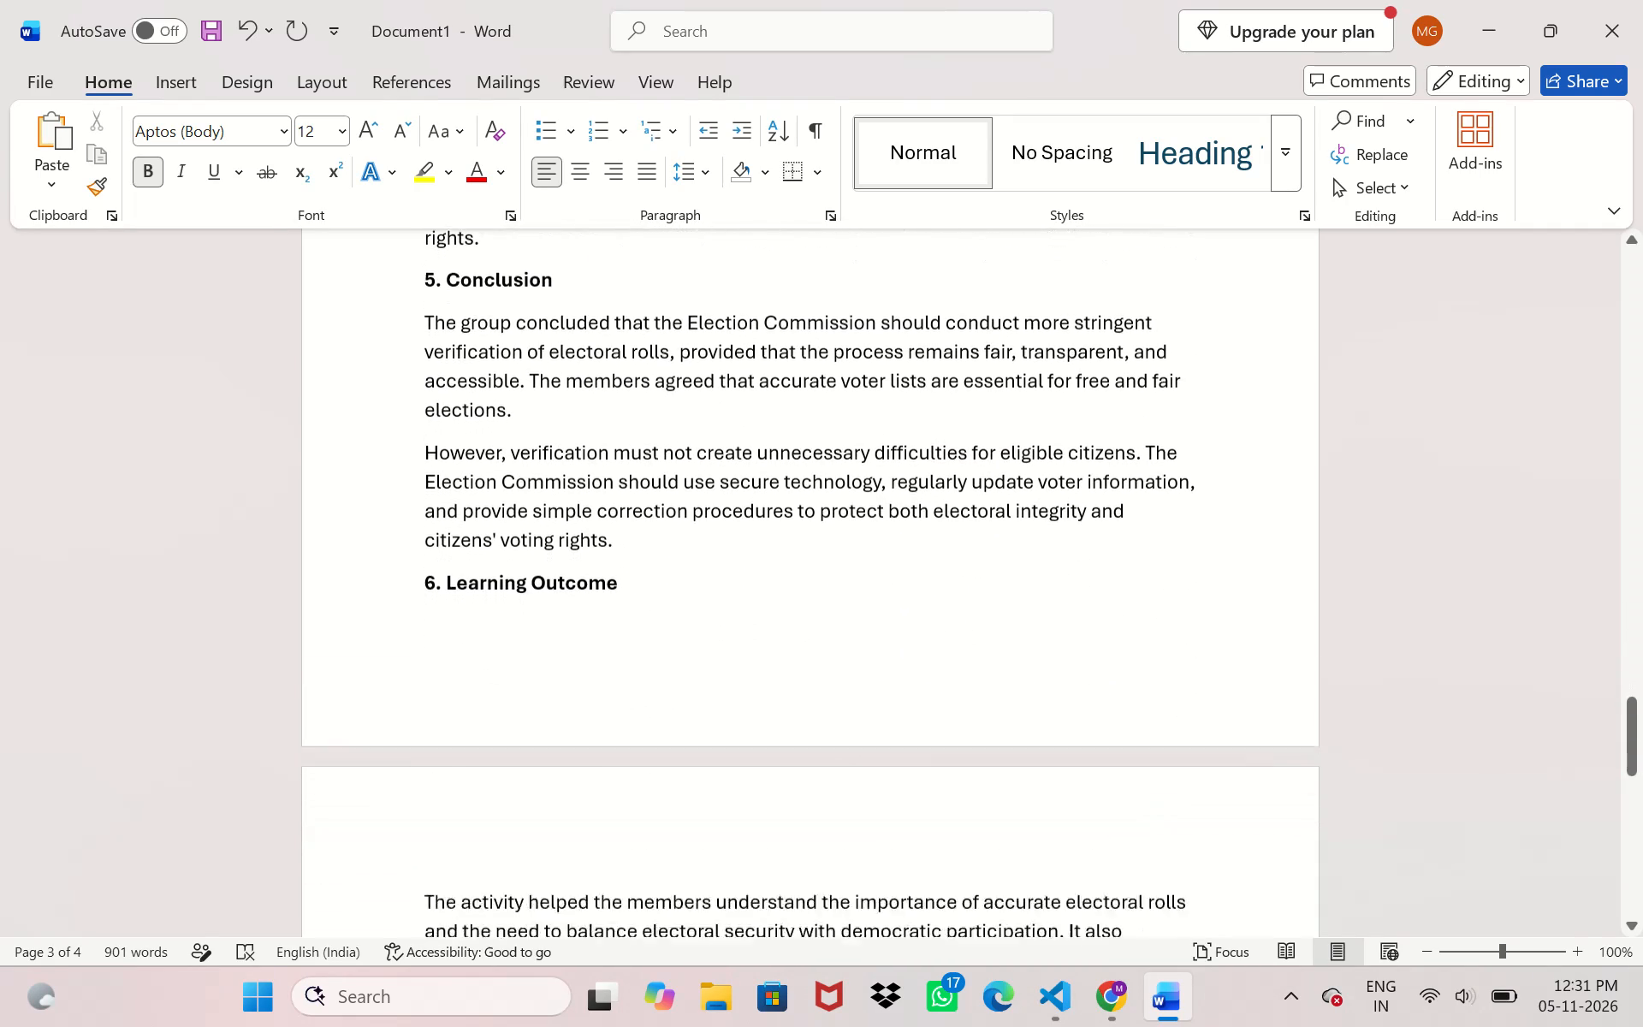
scroll(514, 421, down, 5)
scroll(514, 421, up, 8)
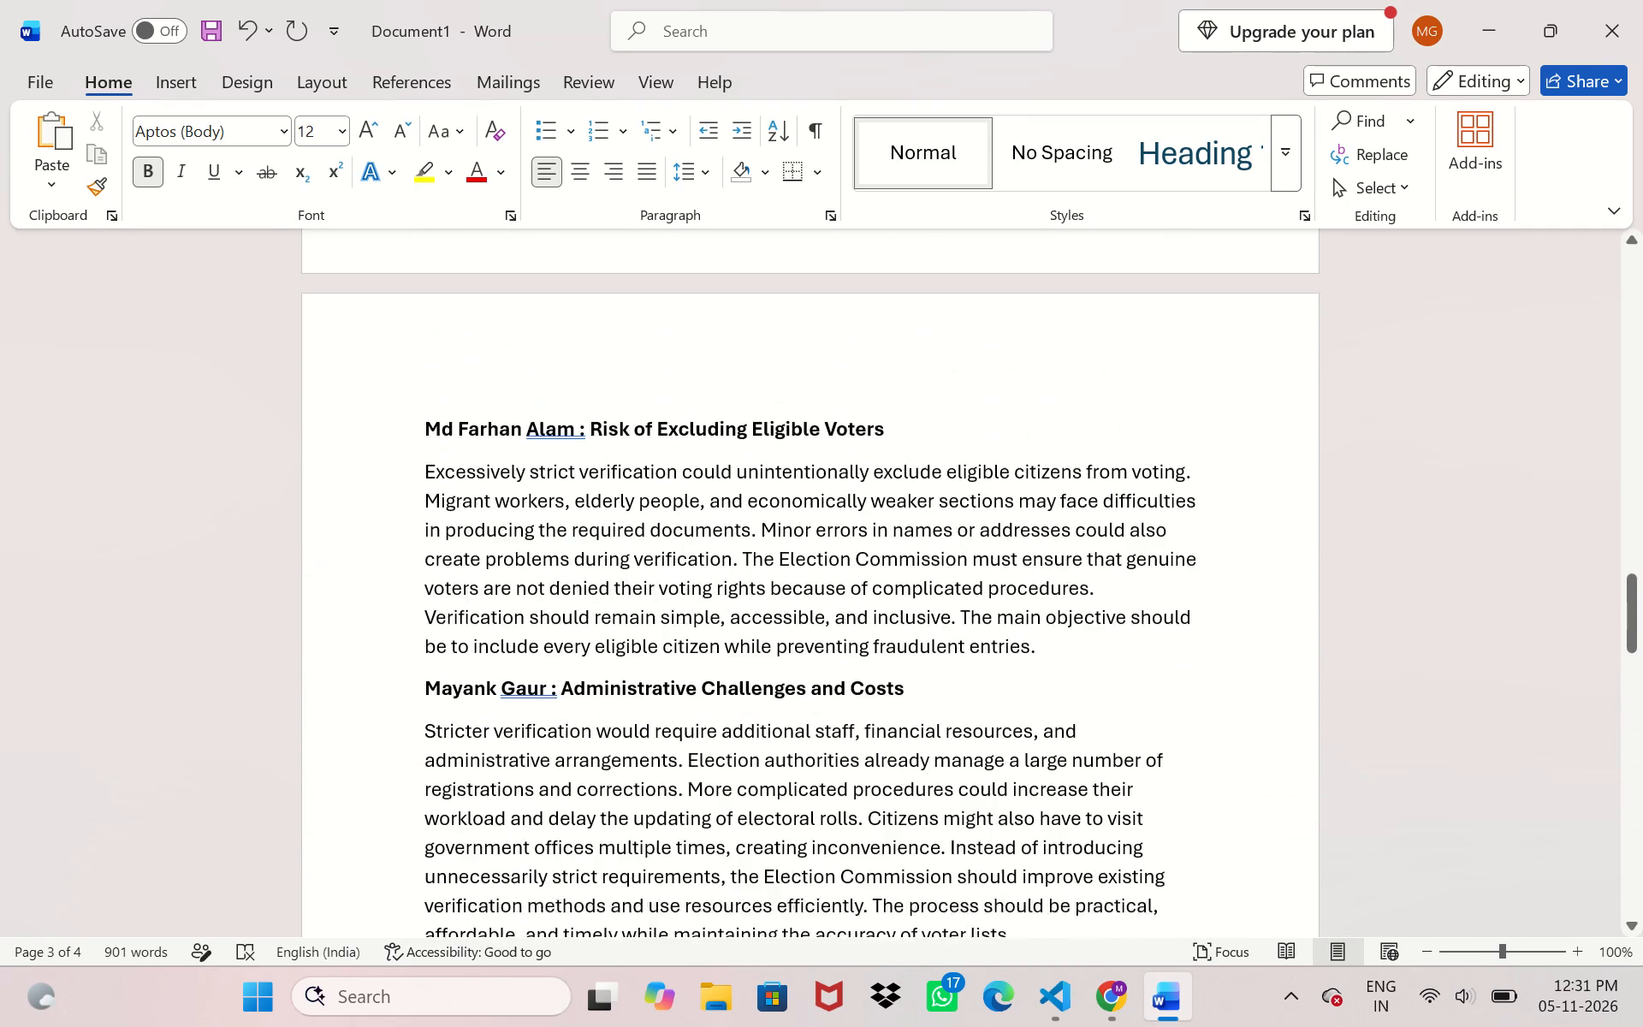
scroll(514, 421, down, 2)
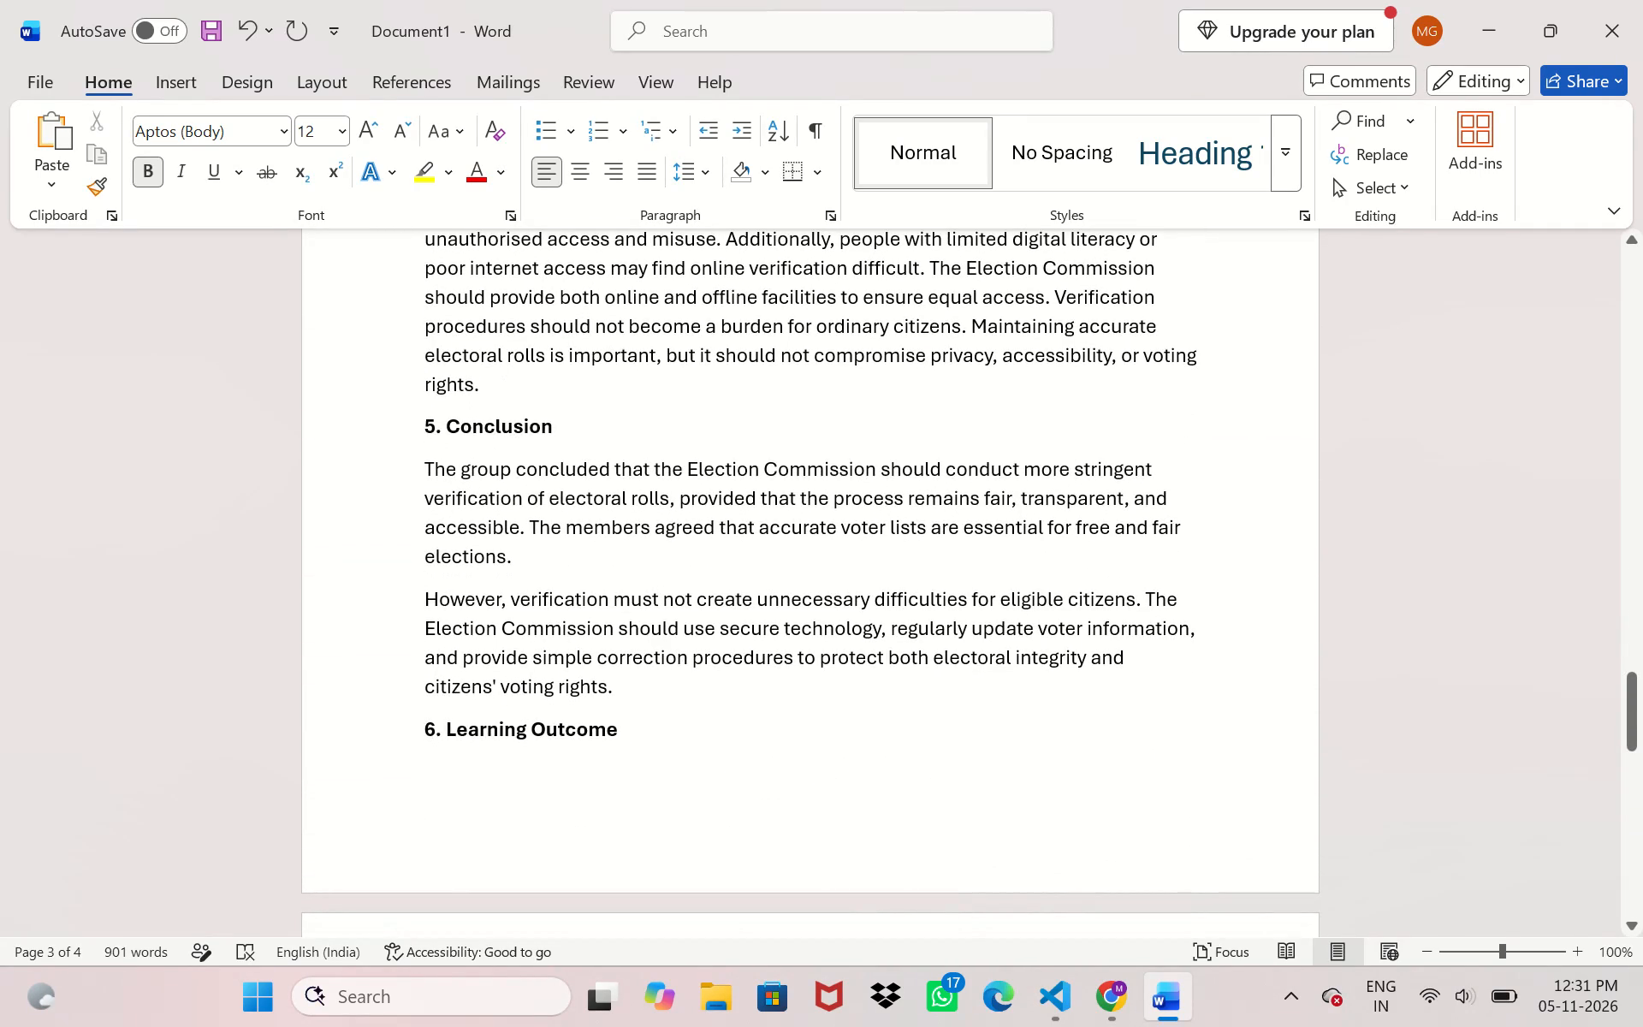
click(422, 714)
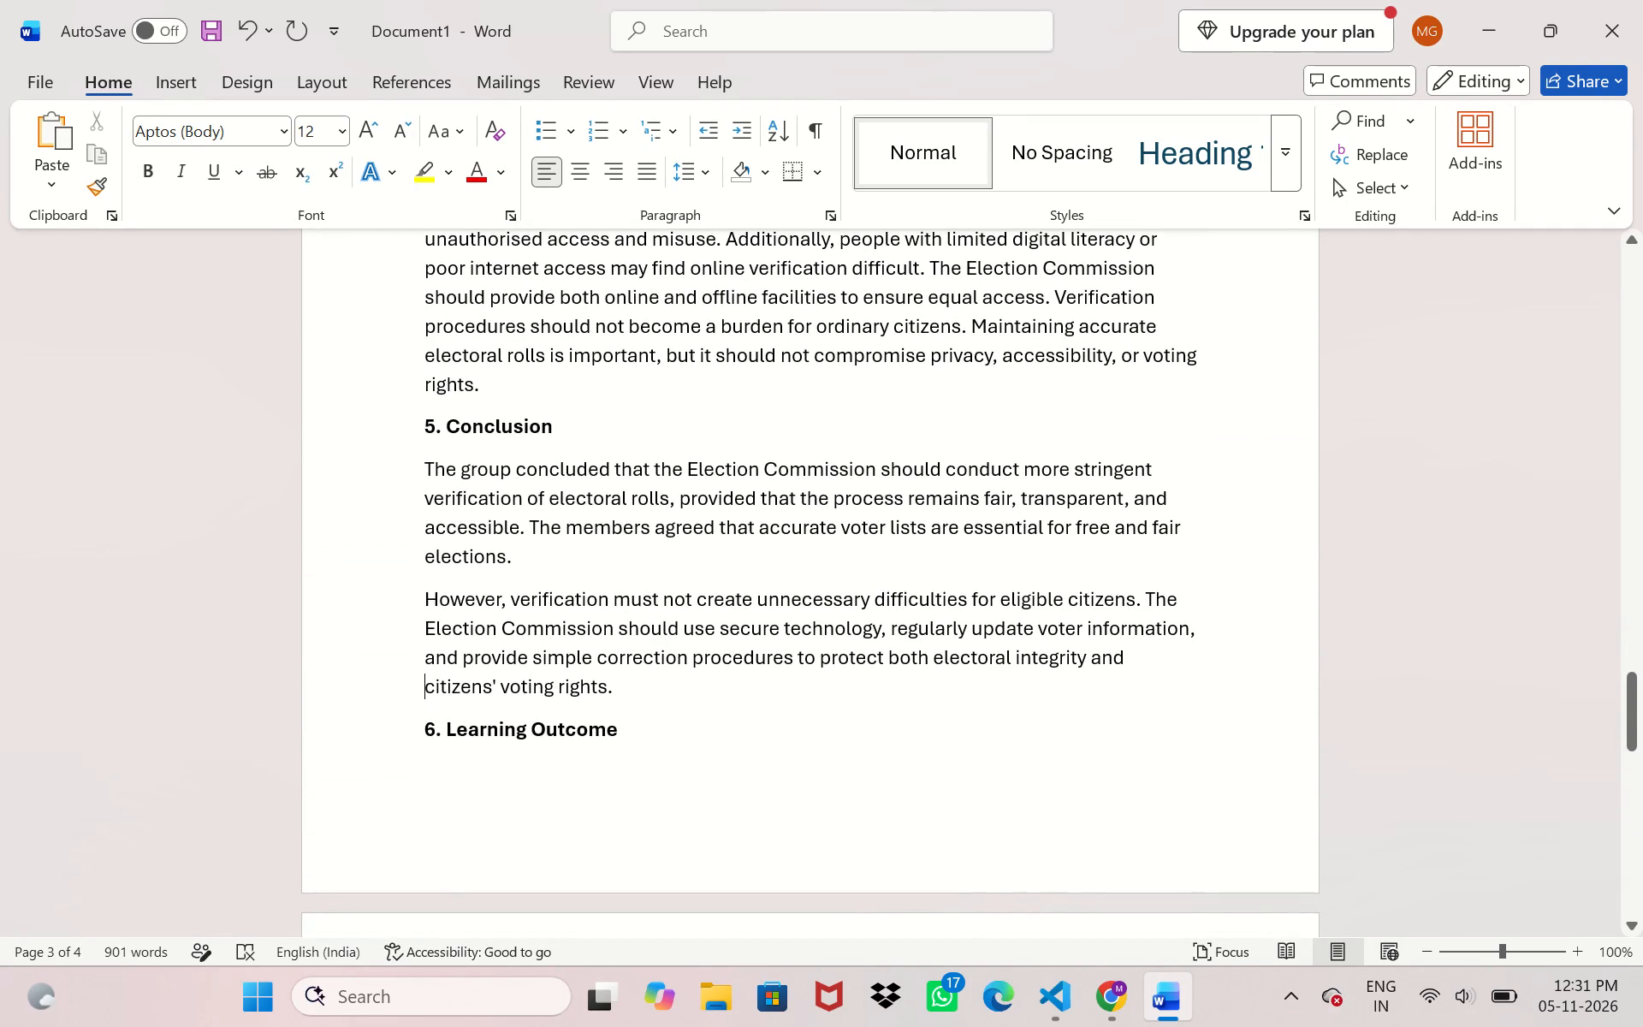
click(424, 727)
key(Return)
Add the line "MEMBERS SPEAKING IN FAVOUR" directly below the "4. Points of Discussion" heading.
scroll(424, 727, down, 2)
scroll(424, 727, up, 15)
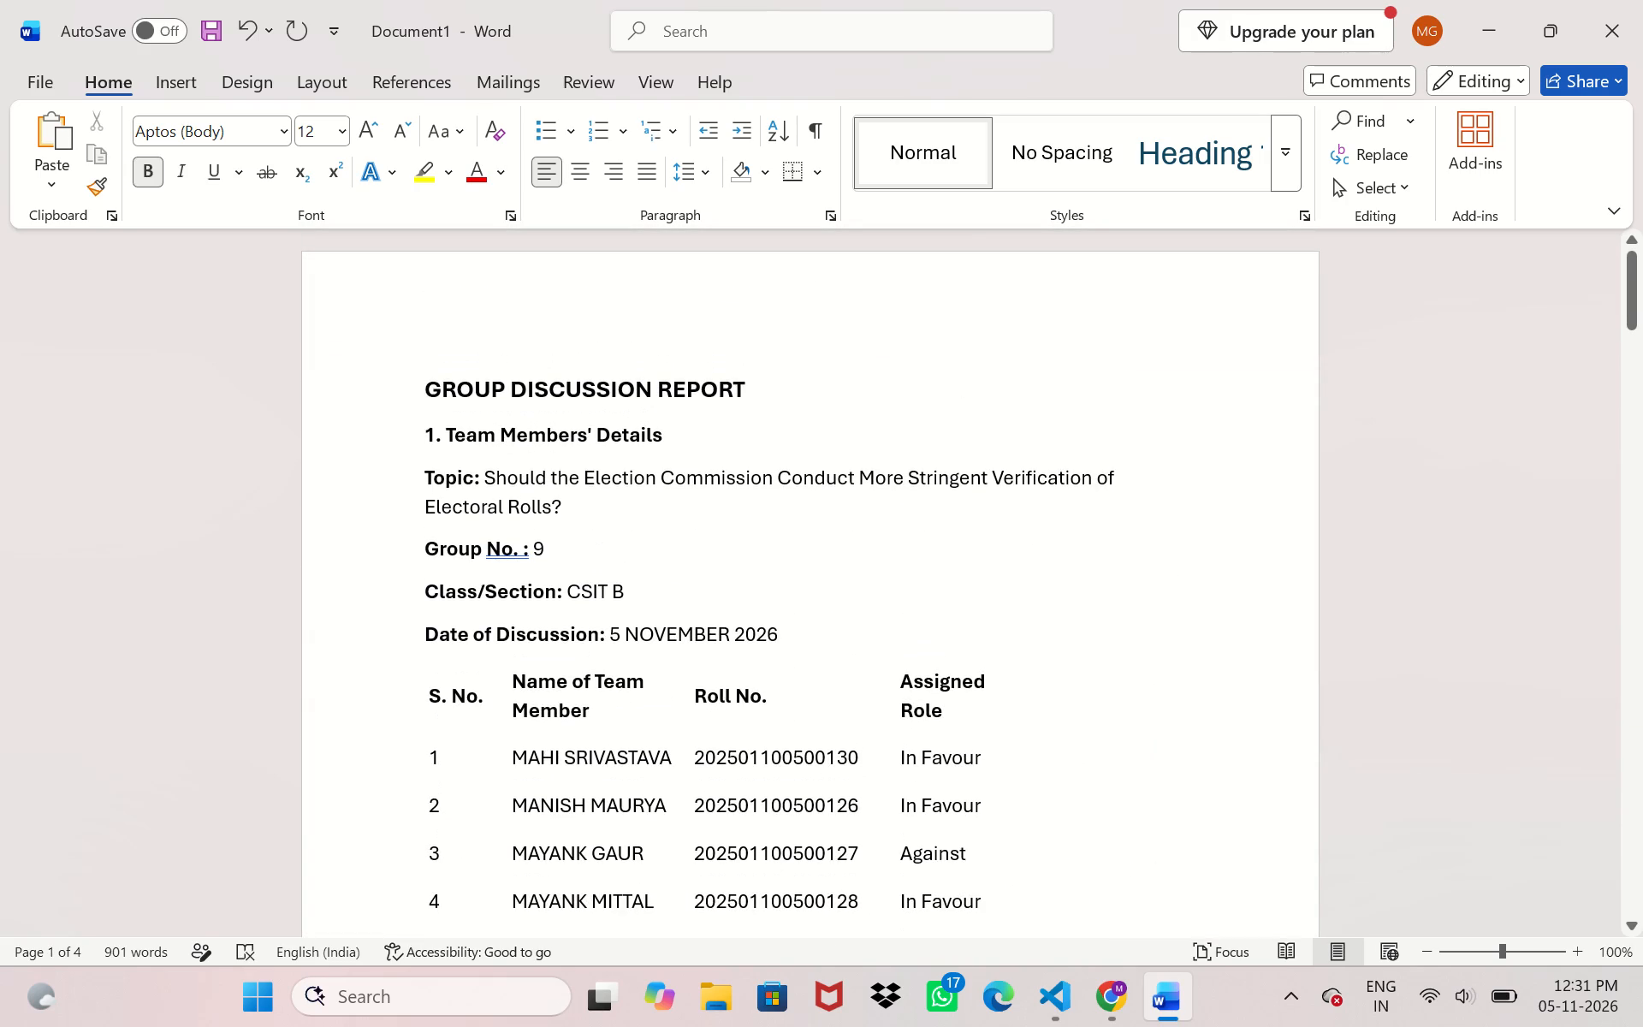
scroll(424, 727, down, 6)
scroll(424, 727, up, 6)
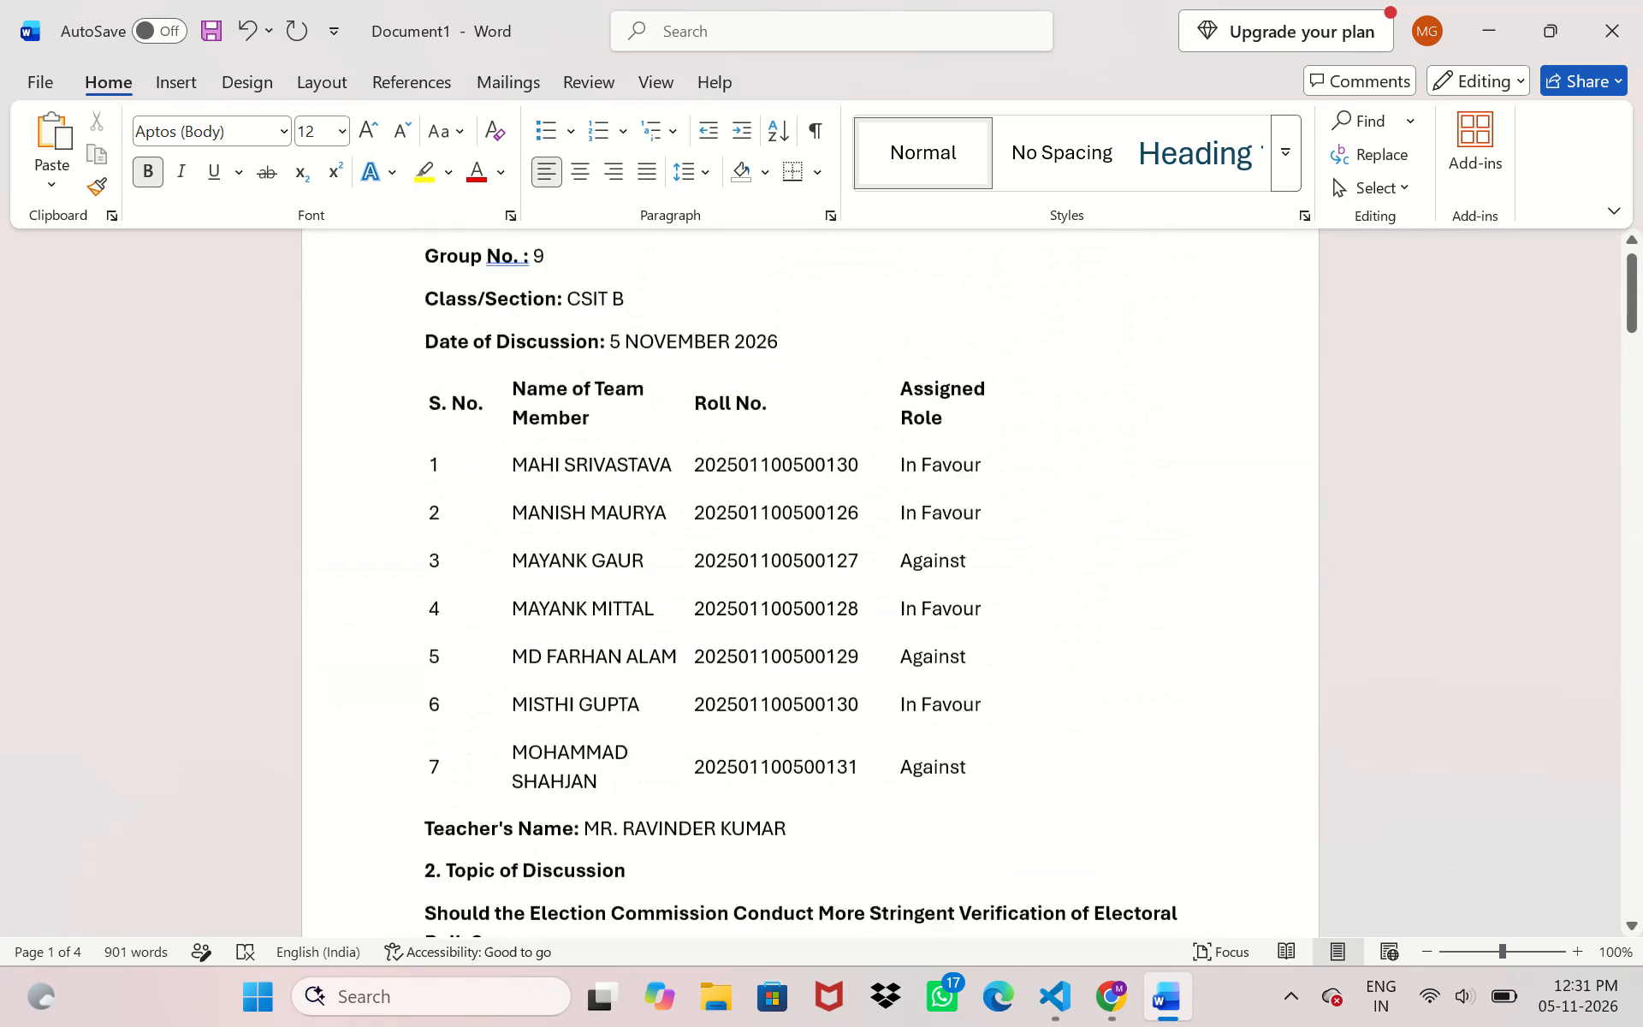
scroll(596, 447, down, 4)
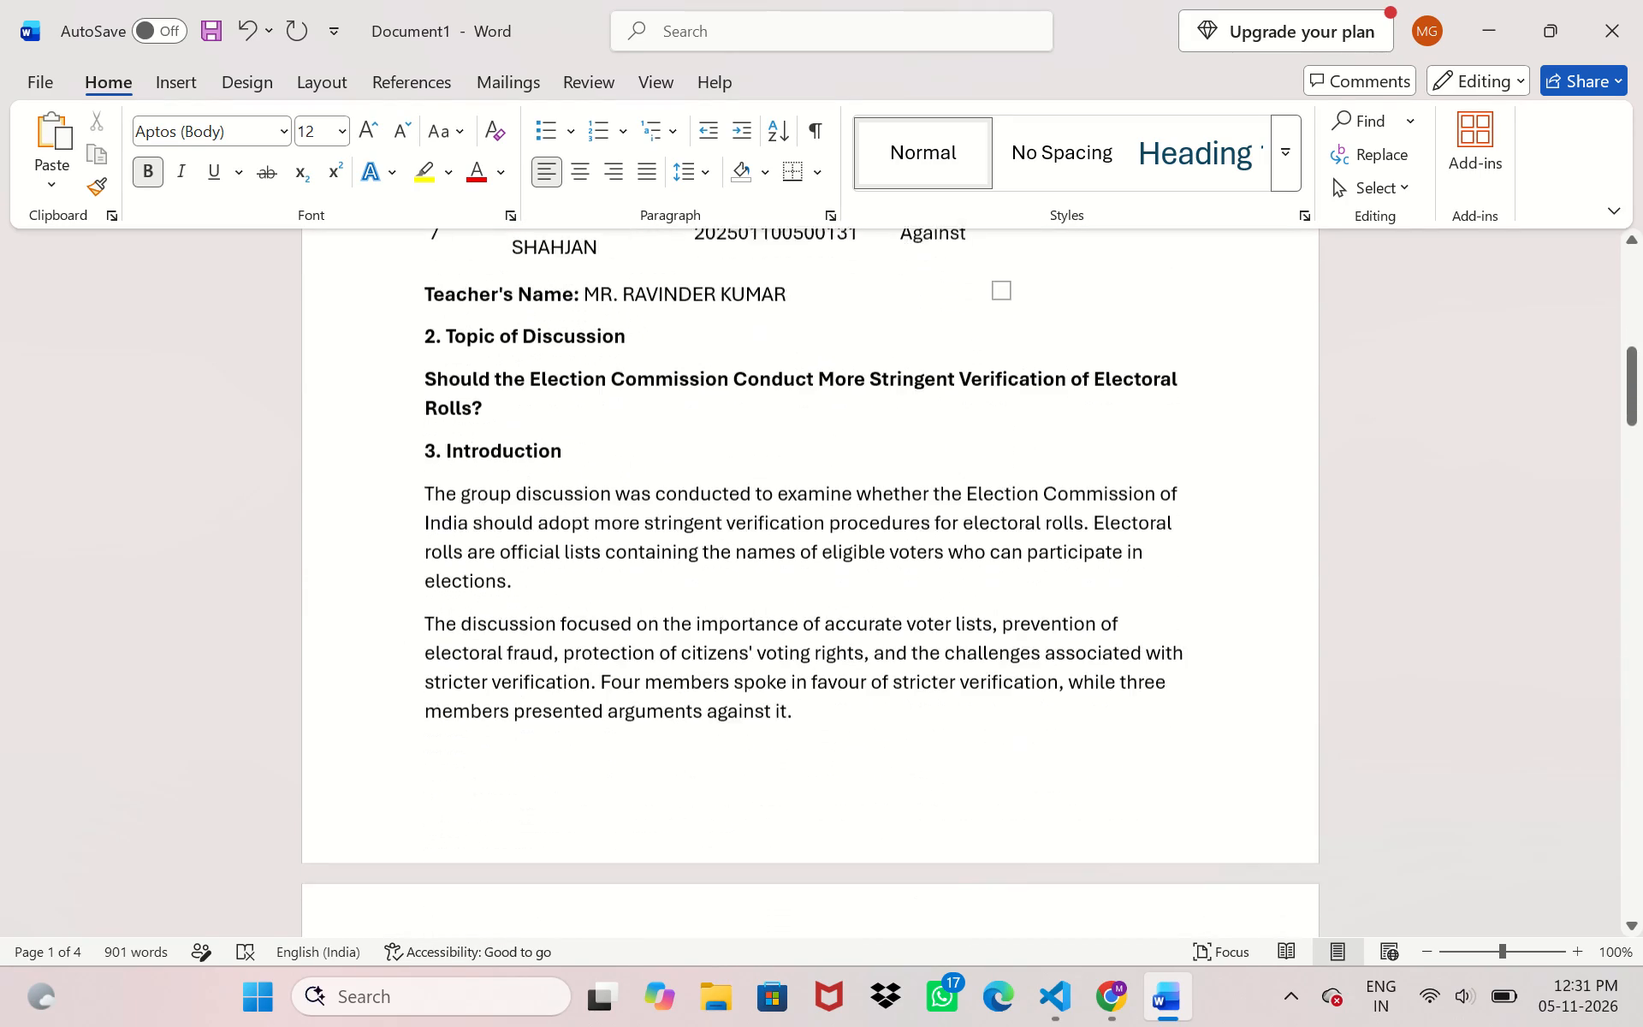
scroll(596, 447, down, 1)
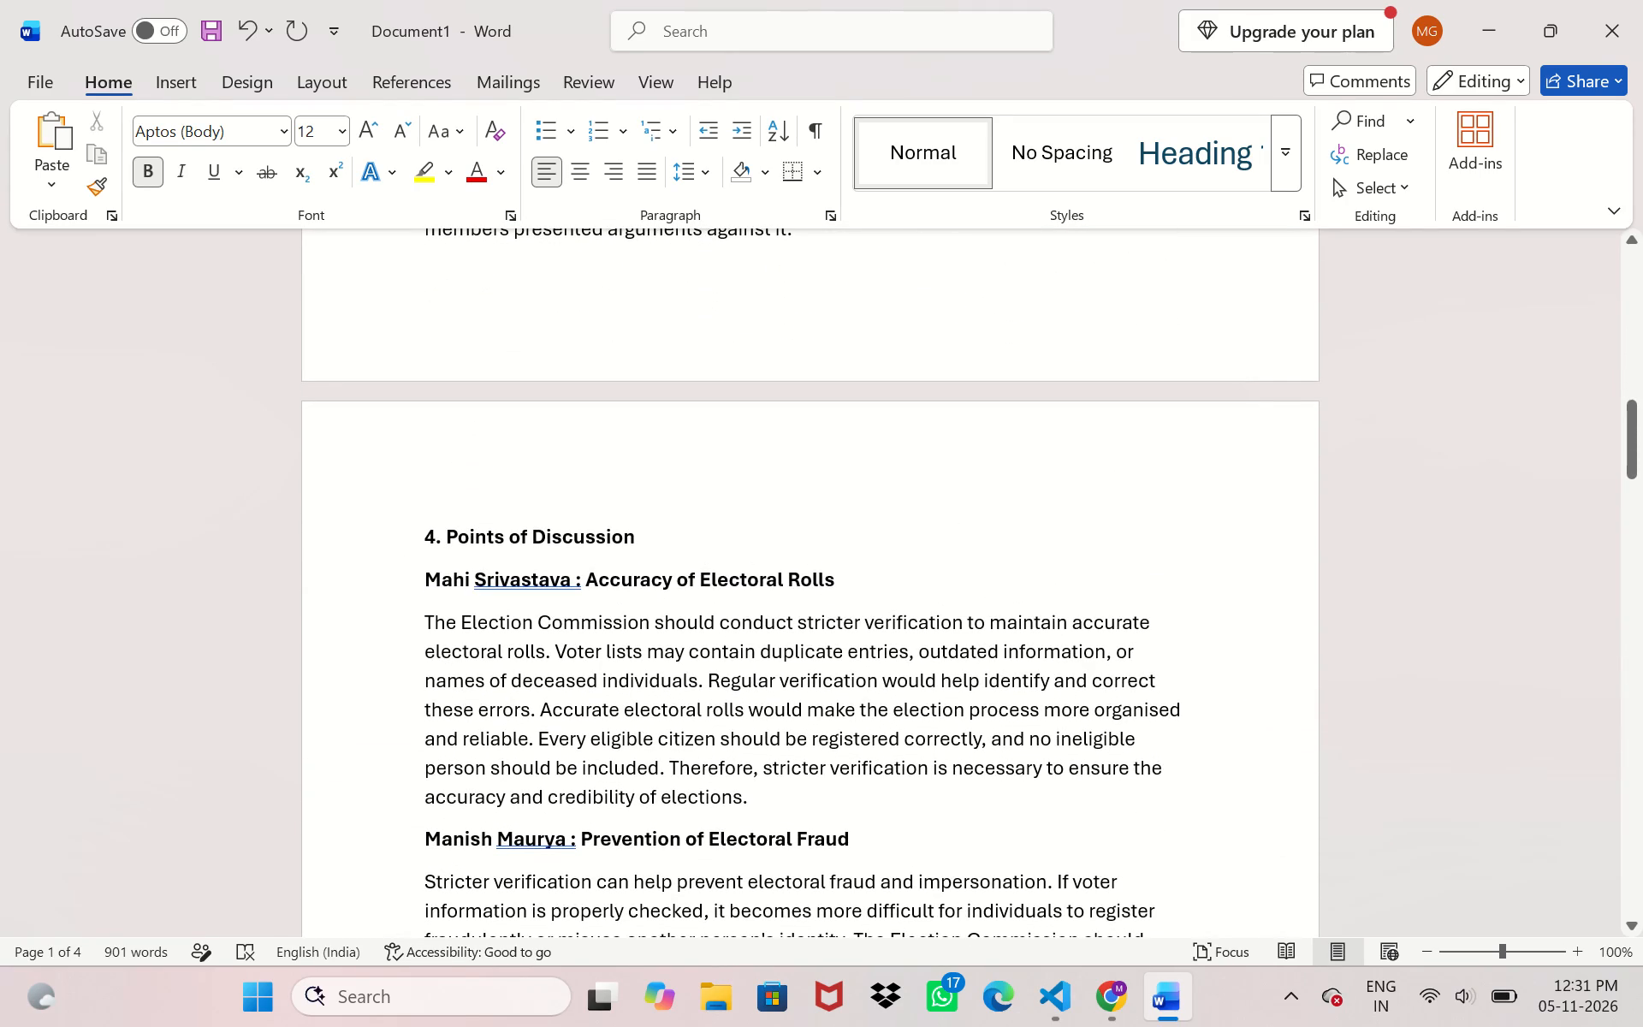
click(640, 534)
key(Return)
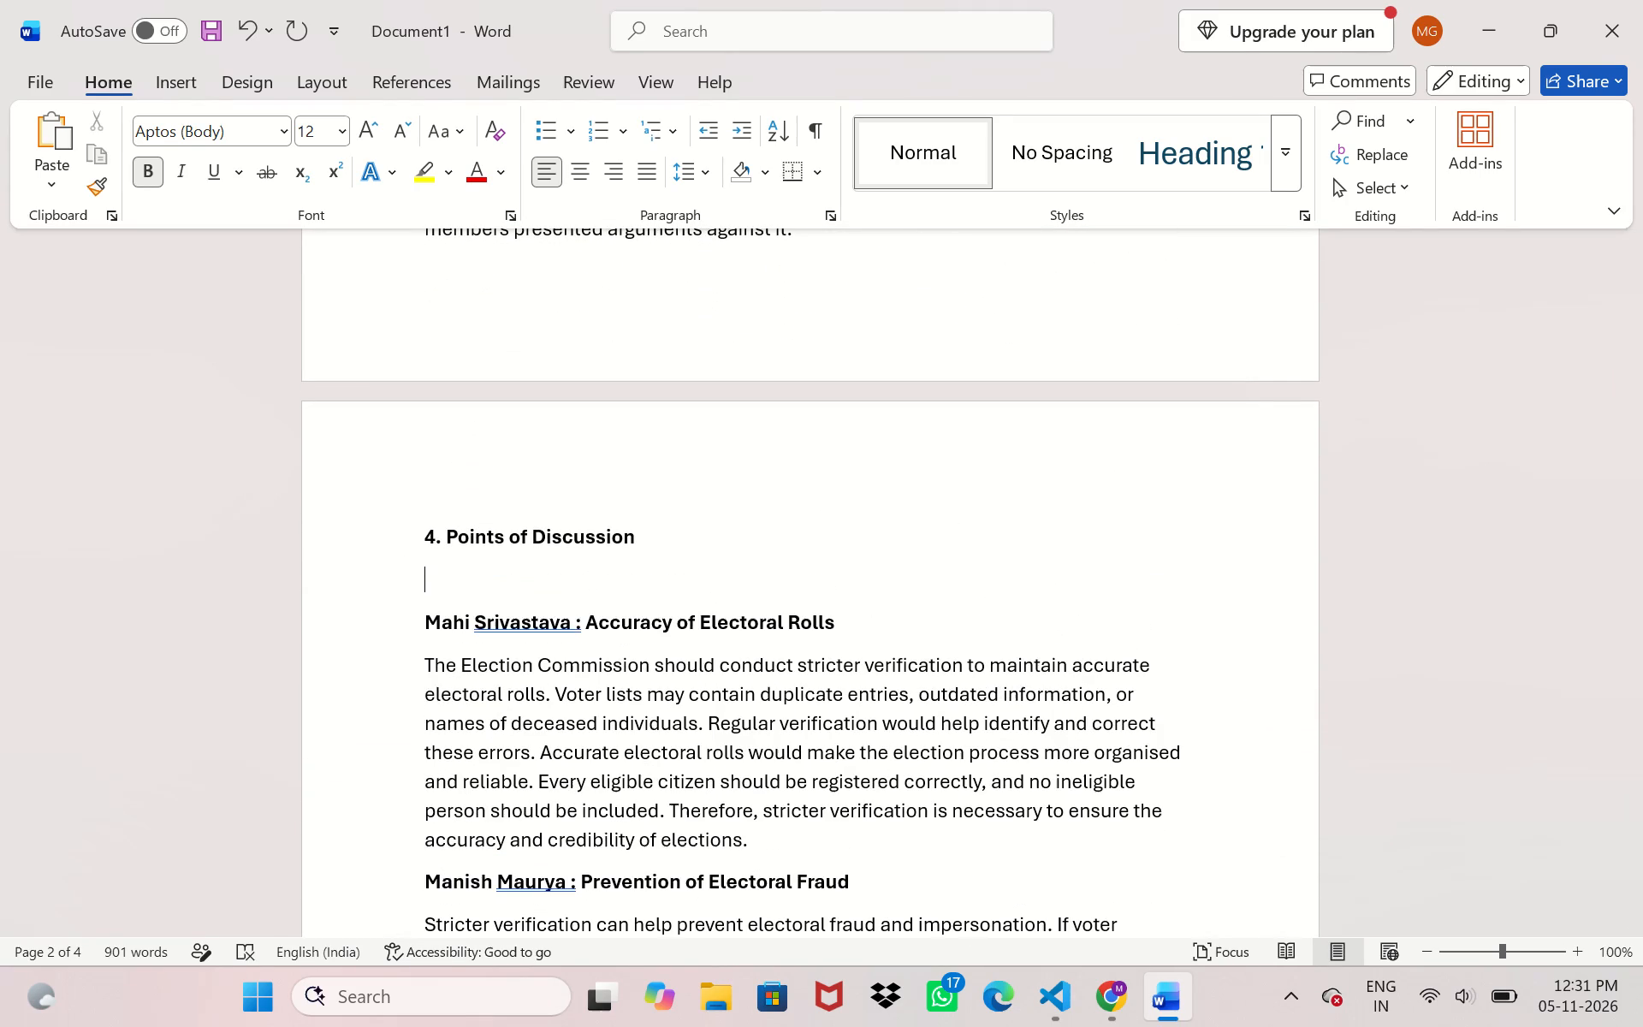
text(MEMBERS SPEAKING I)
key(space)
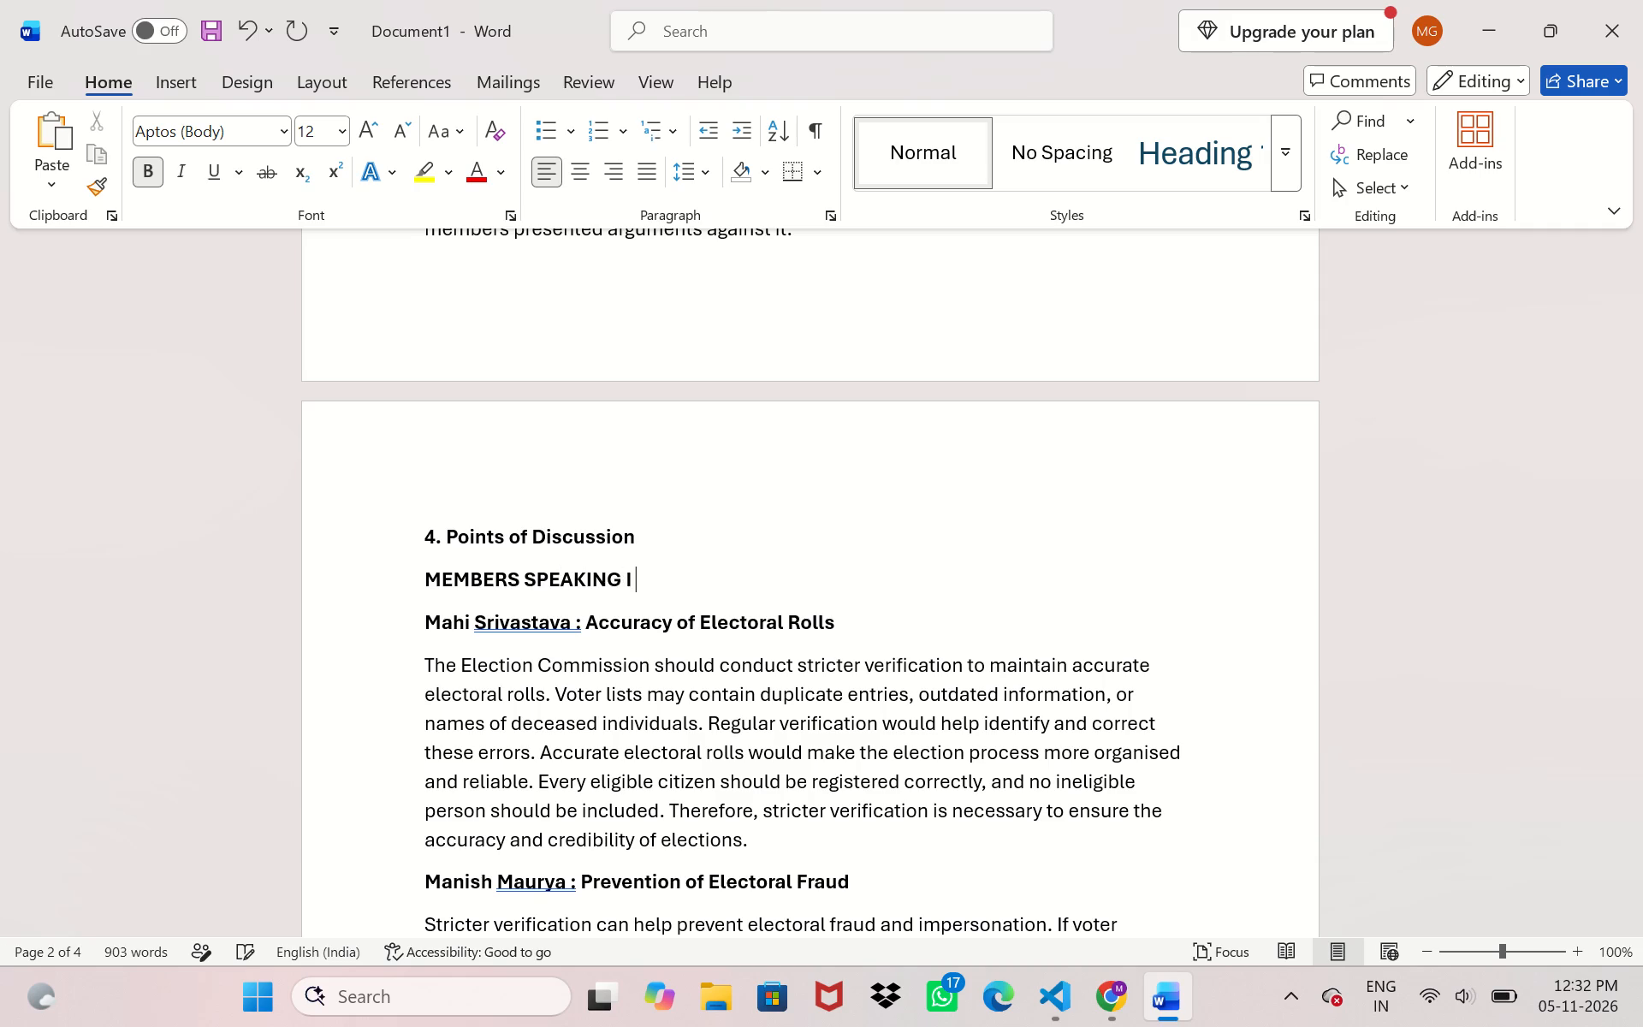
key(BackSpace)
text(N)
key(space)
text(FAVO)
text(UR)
Add the line "MEMBERS SPEAKING IN AGAINST" directly above the "Risk of Excluding Eligible Voters" heading.
scroll(807, 534, down, 3)
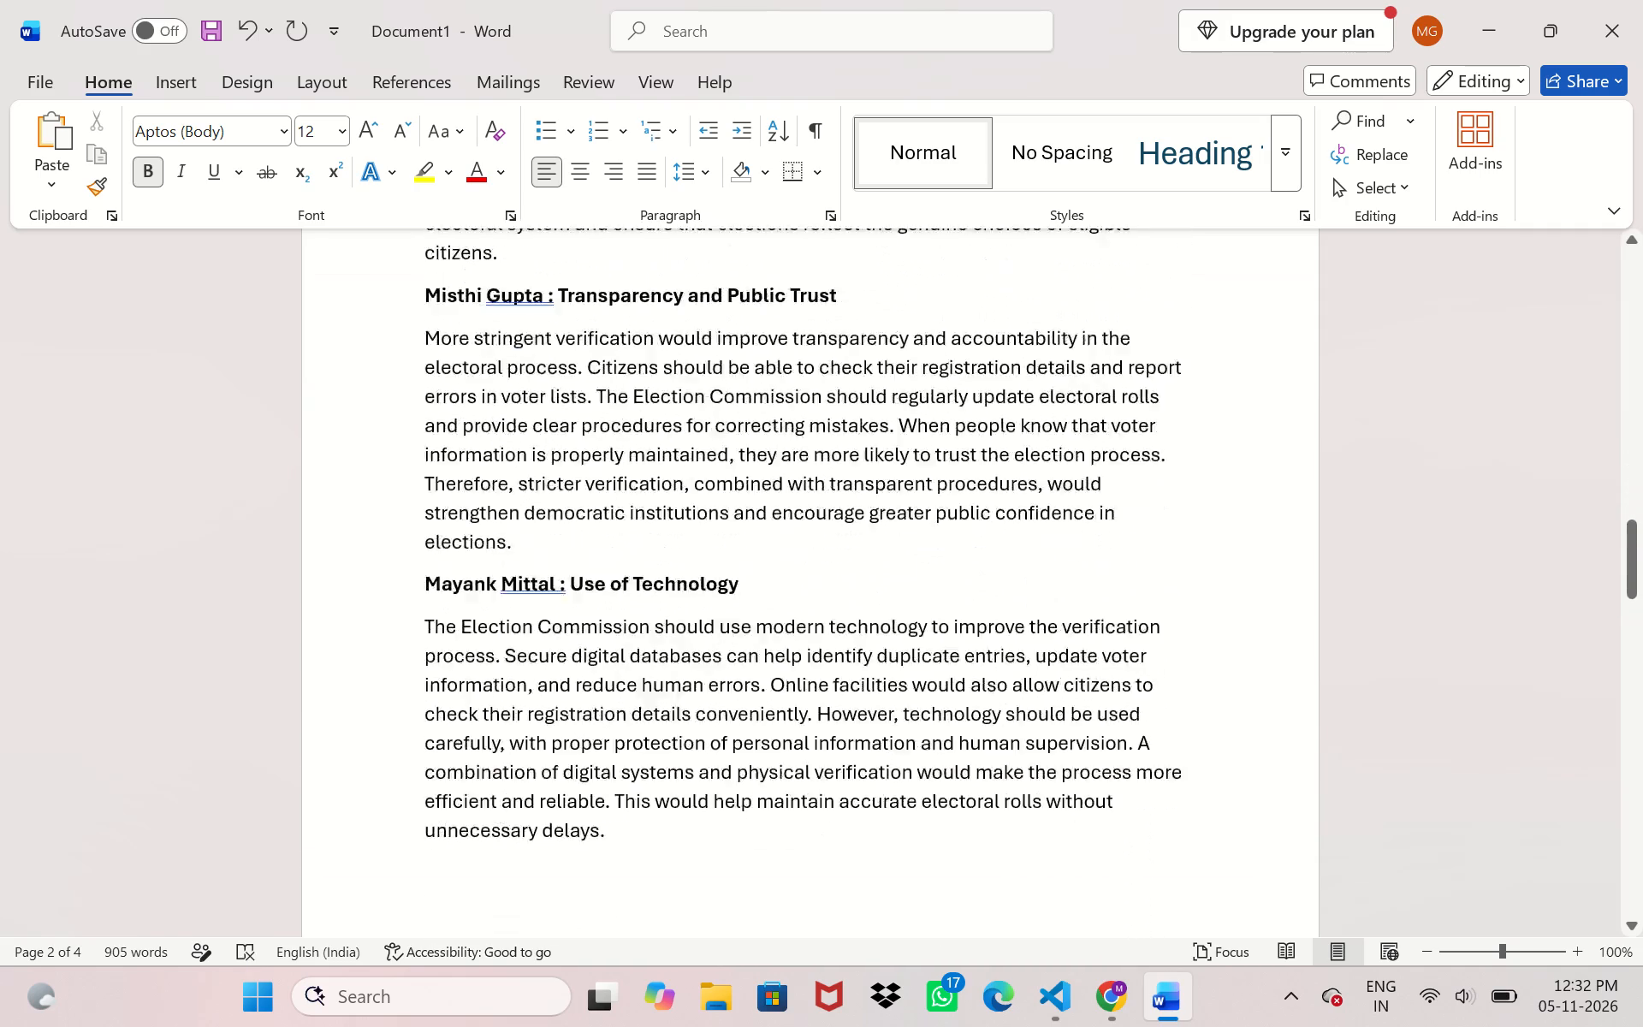
scroll(807, 534, down, 2)
click(445, 704)
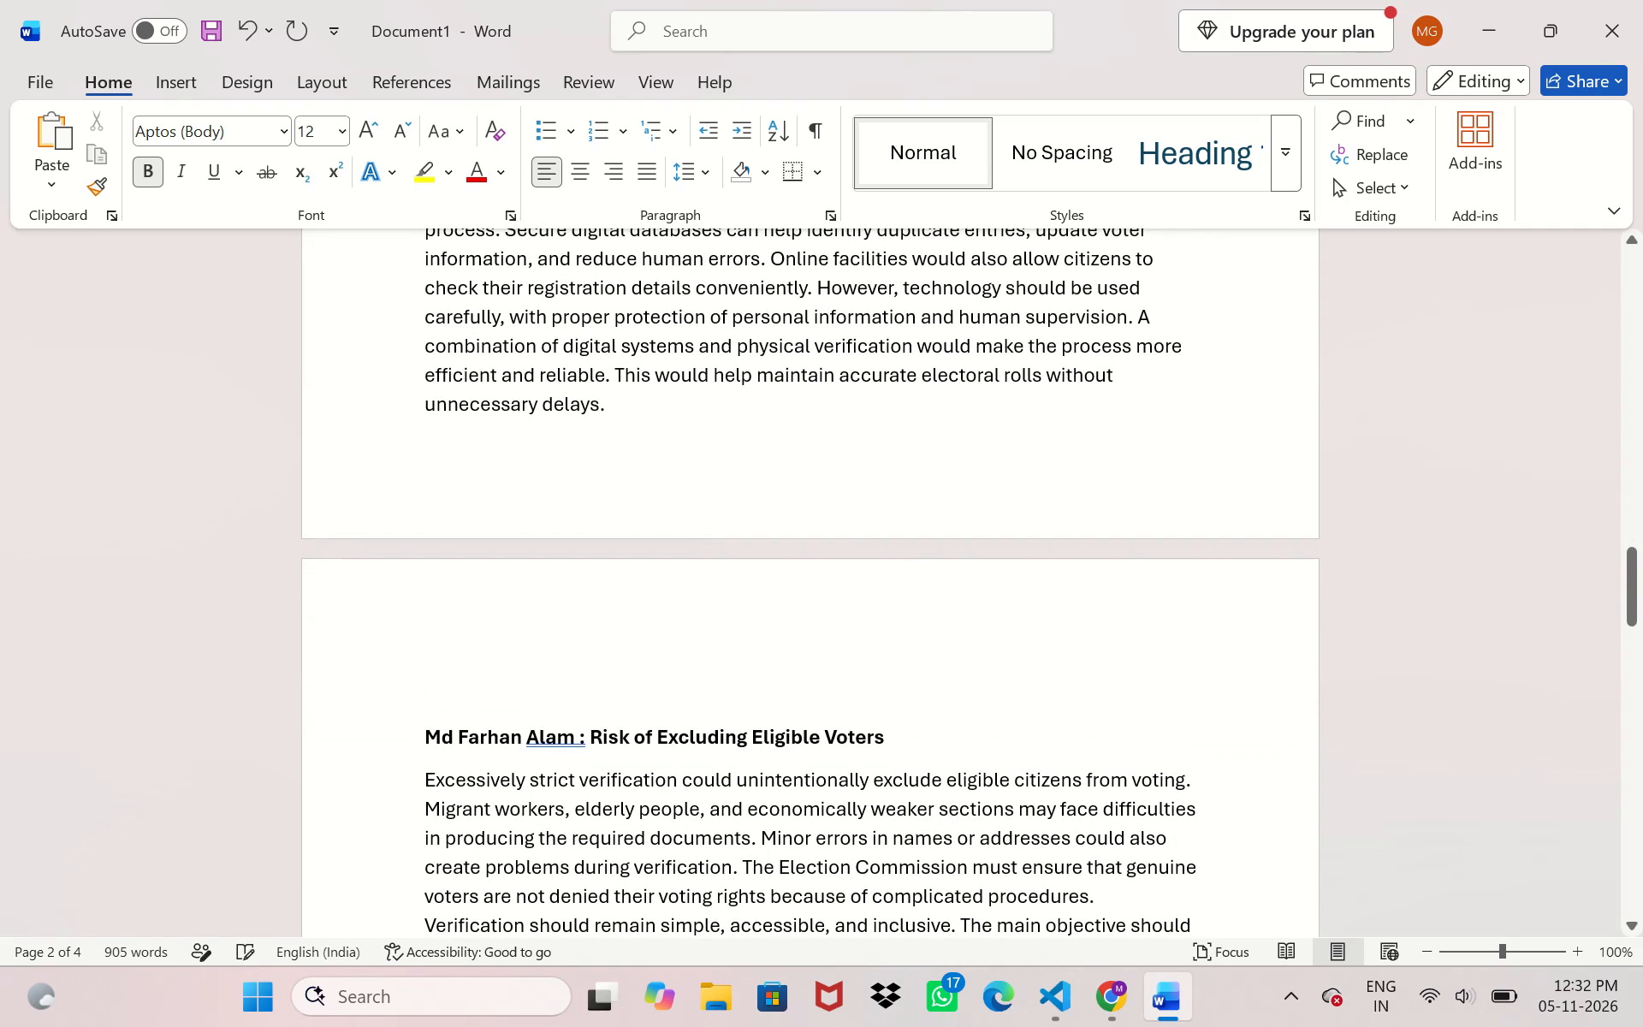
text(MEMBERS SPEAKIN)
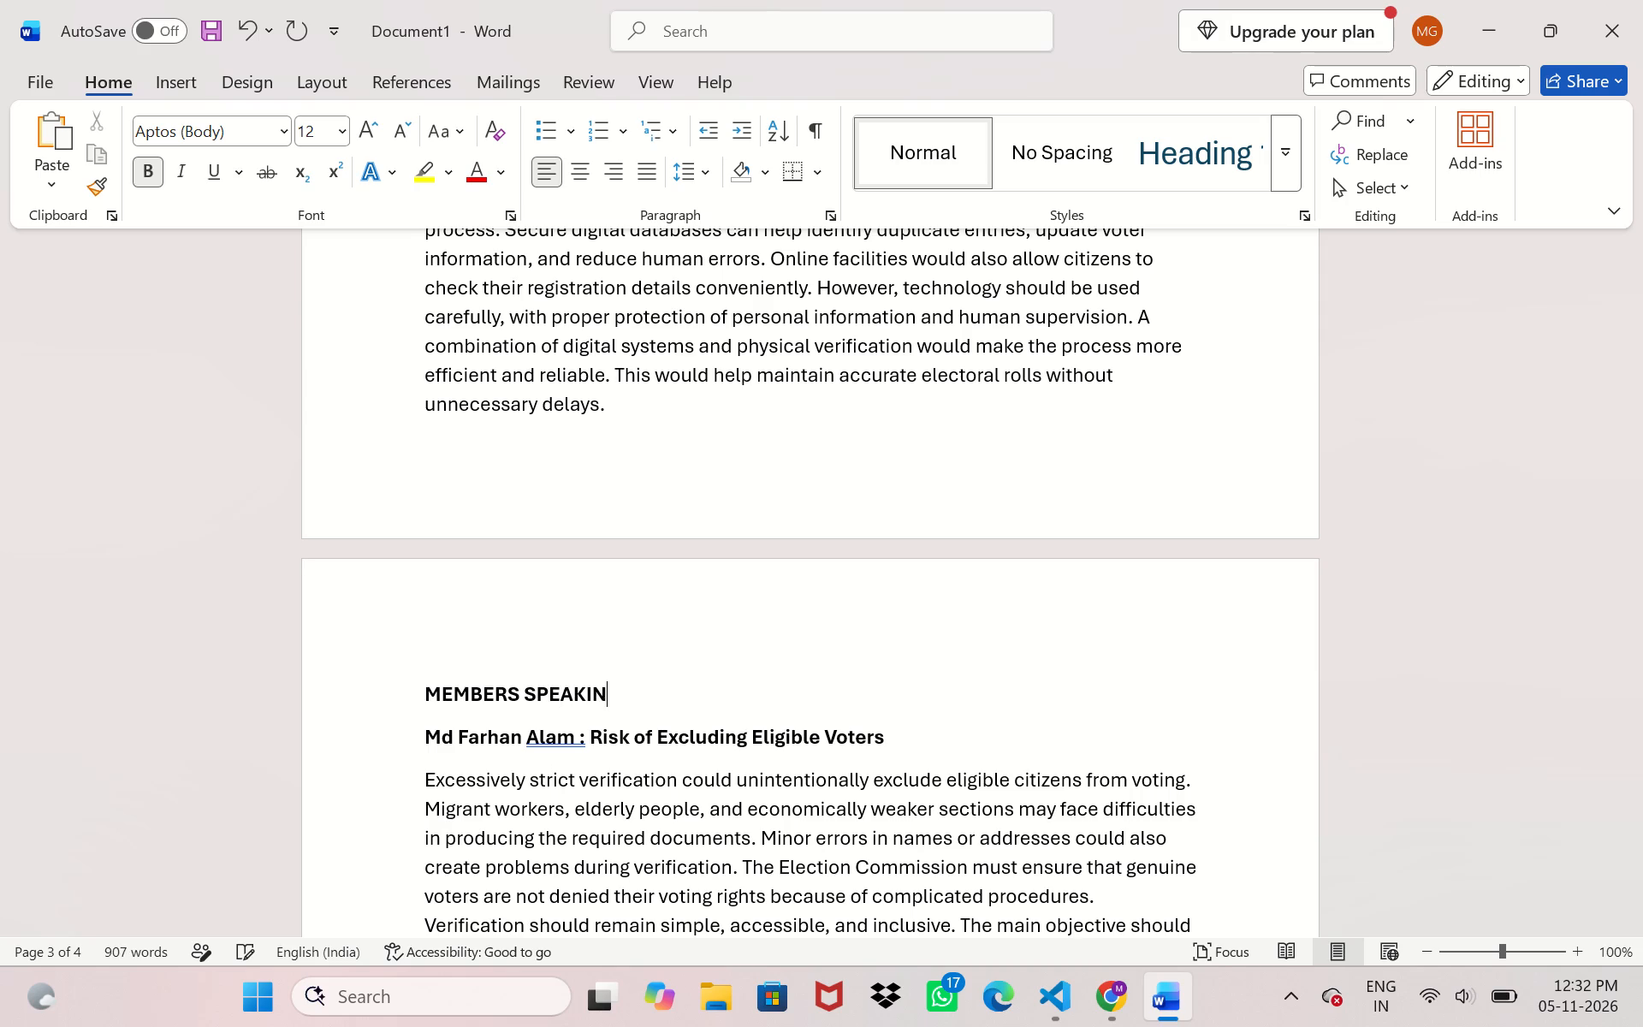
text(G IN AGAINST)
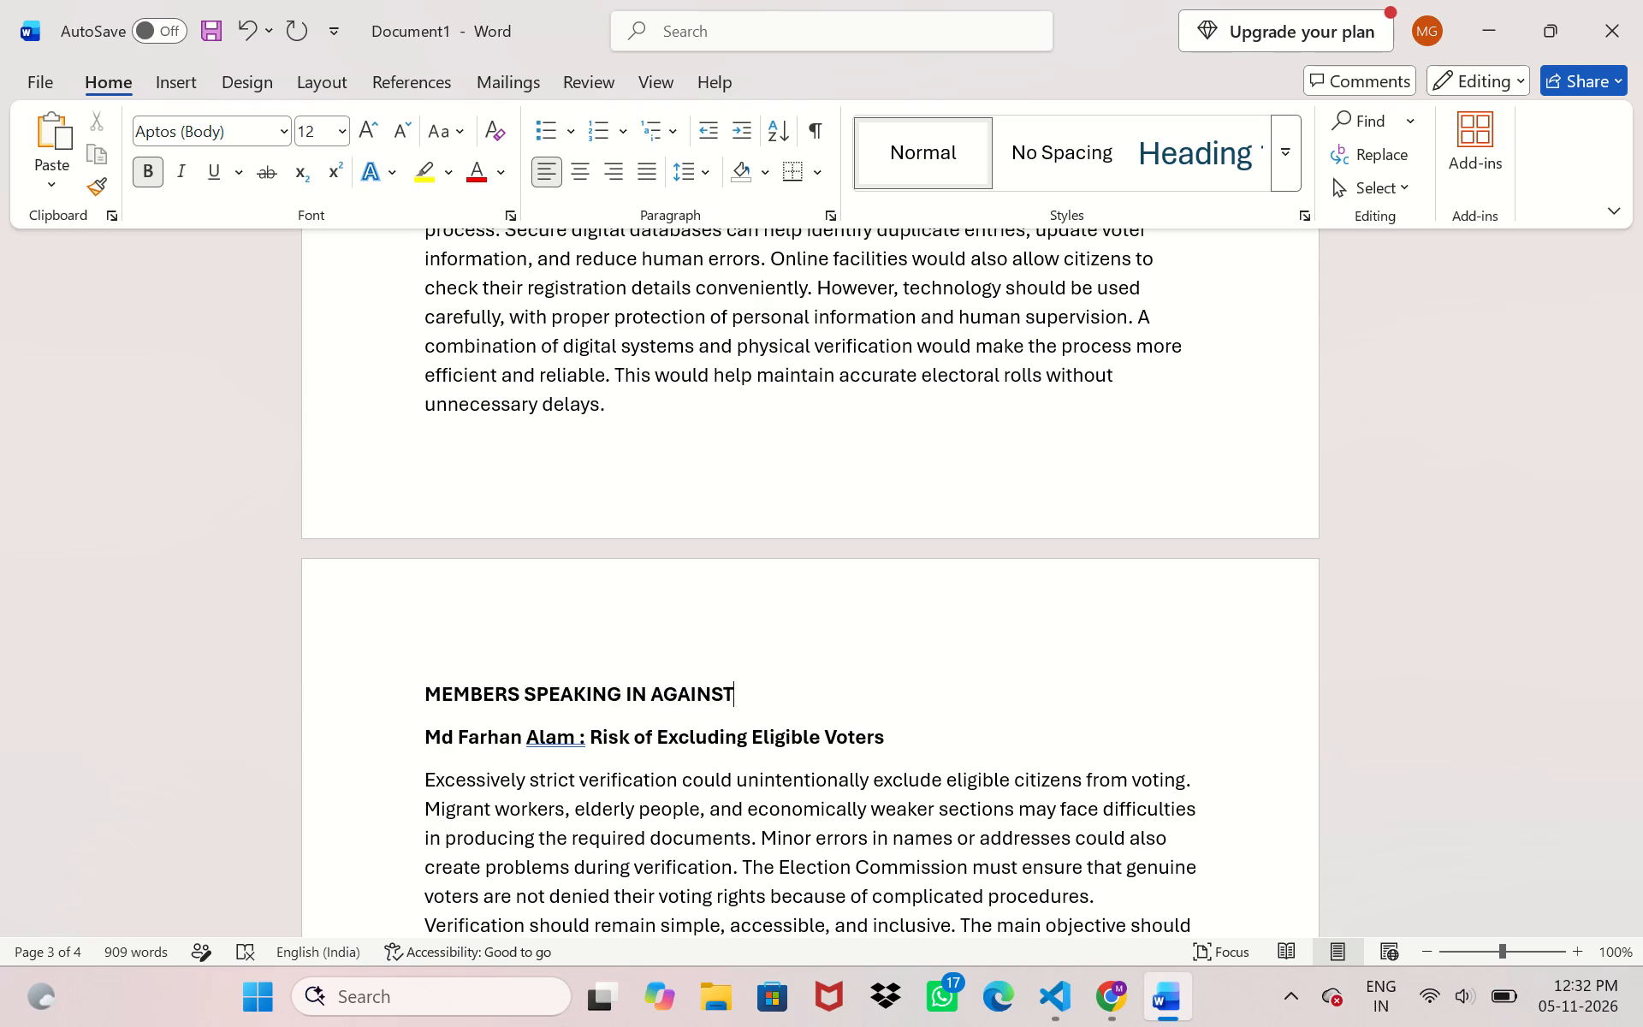
Review the report from the title page through the Learning Outcome section, checking the speaker headings and page layout.
scroll(548, 631, up, 5)
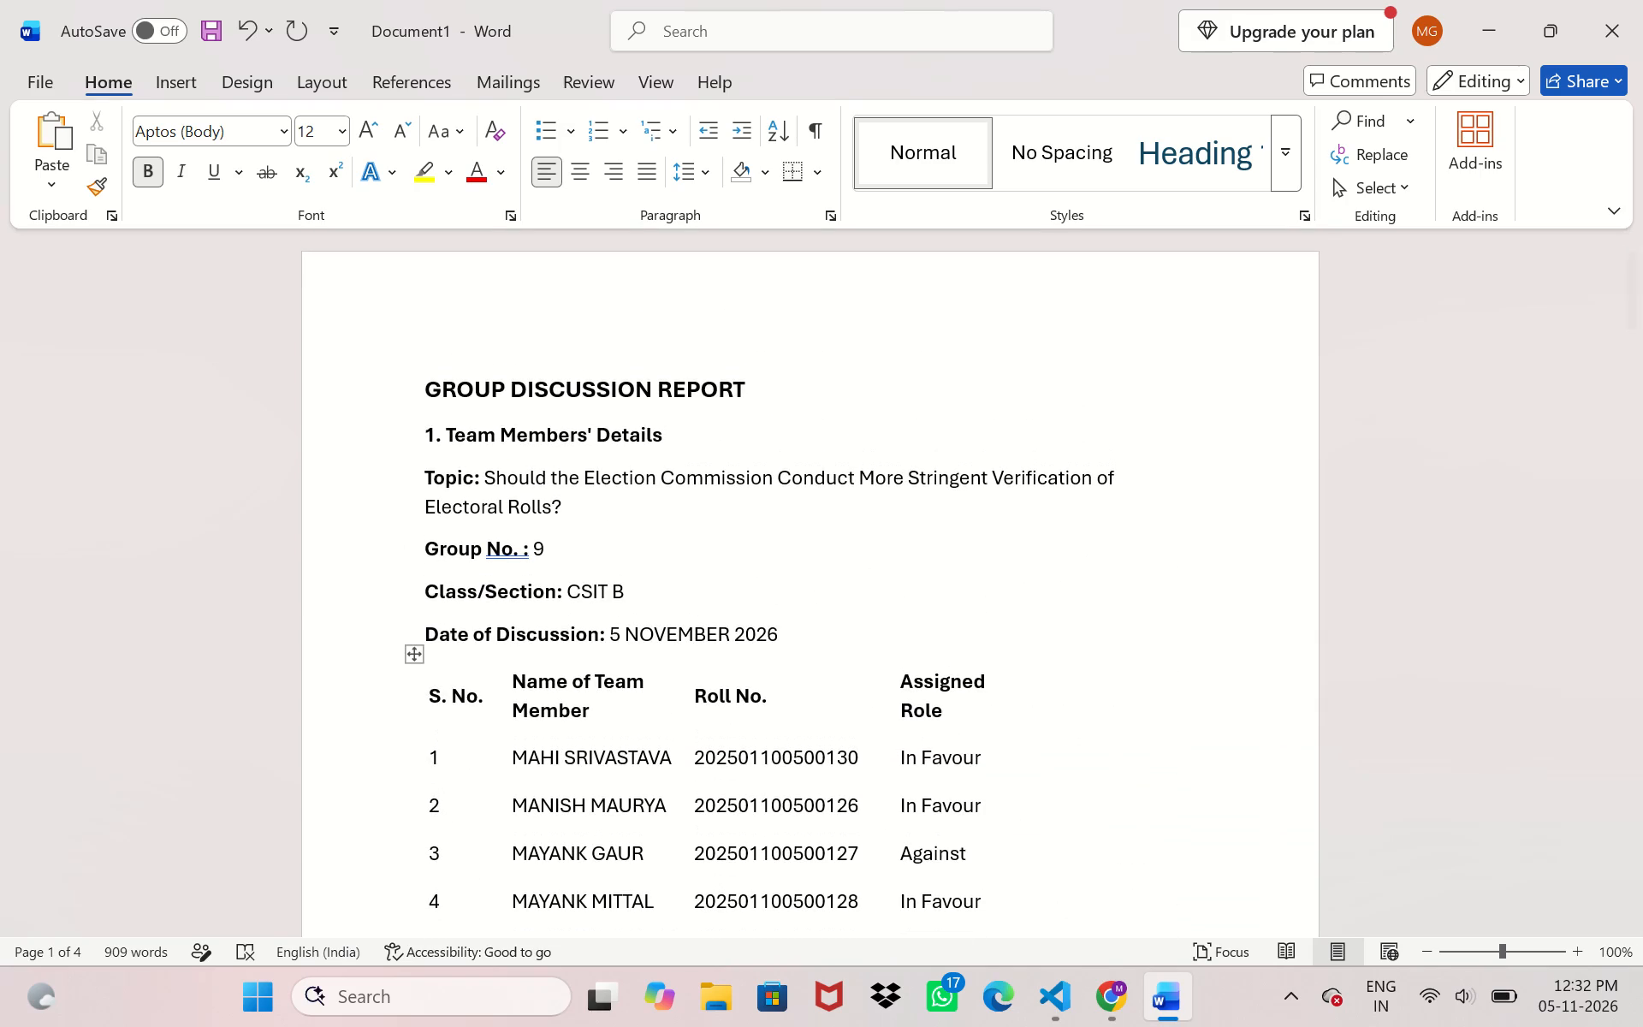
click(773, 595)
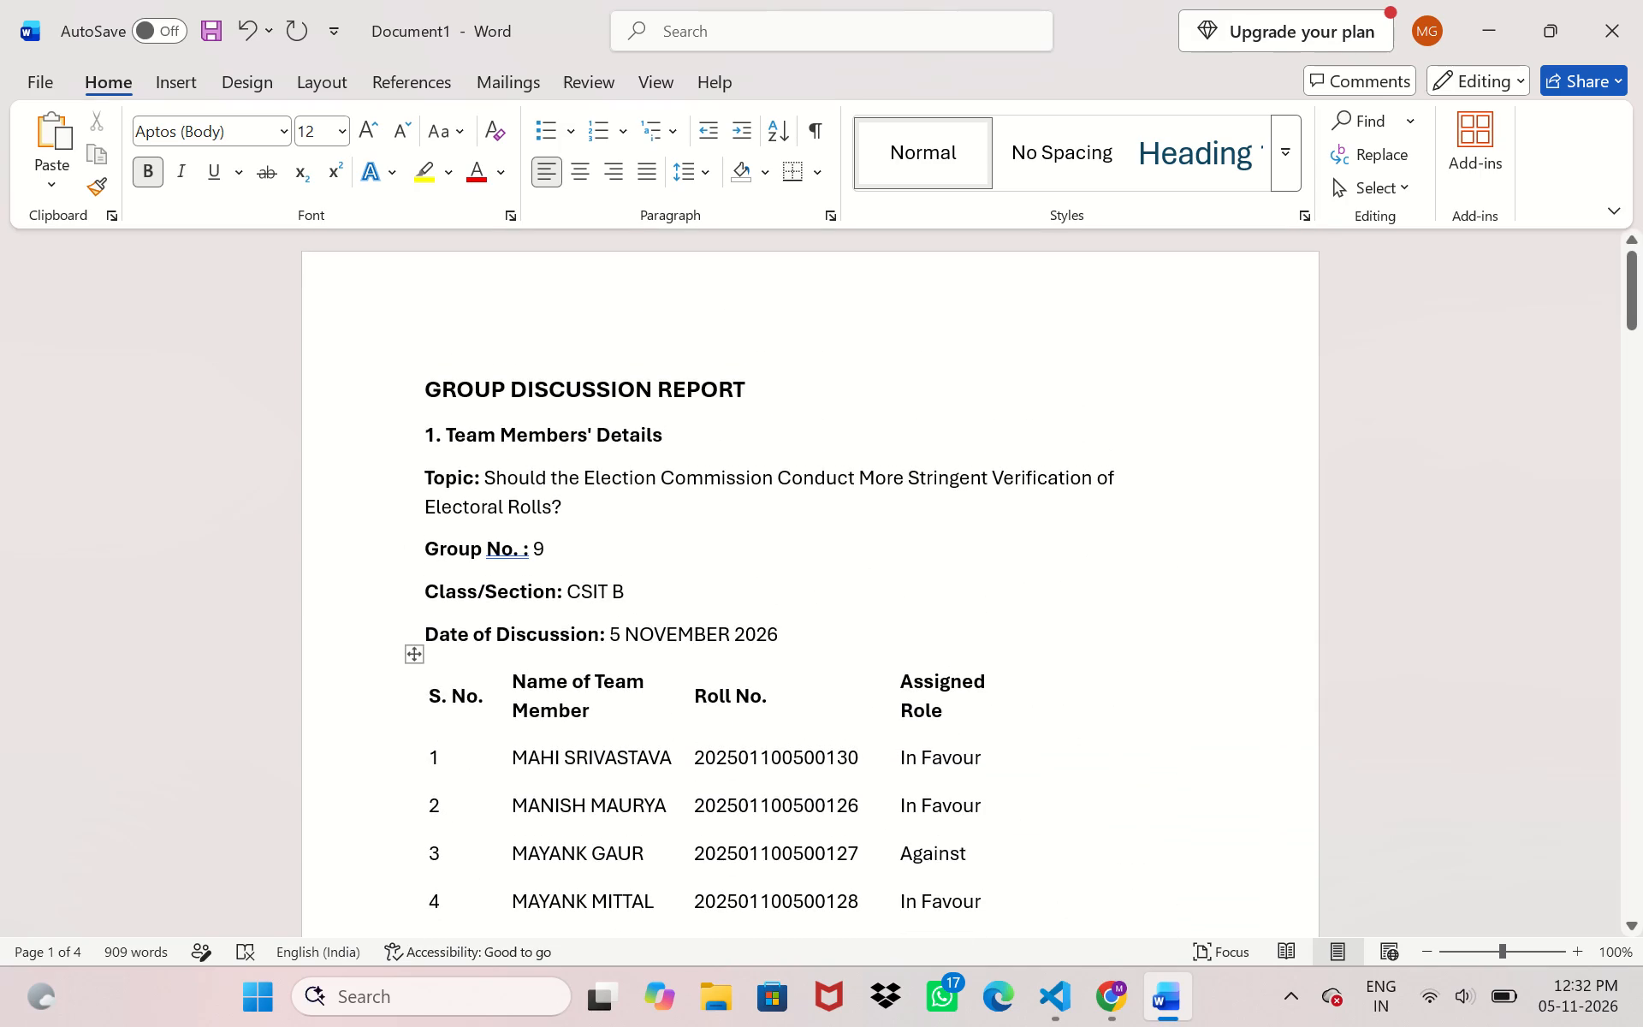
scroll(773, 595, down, 16)
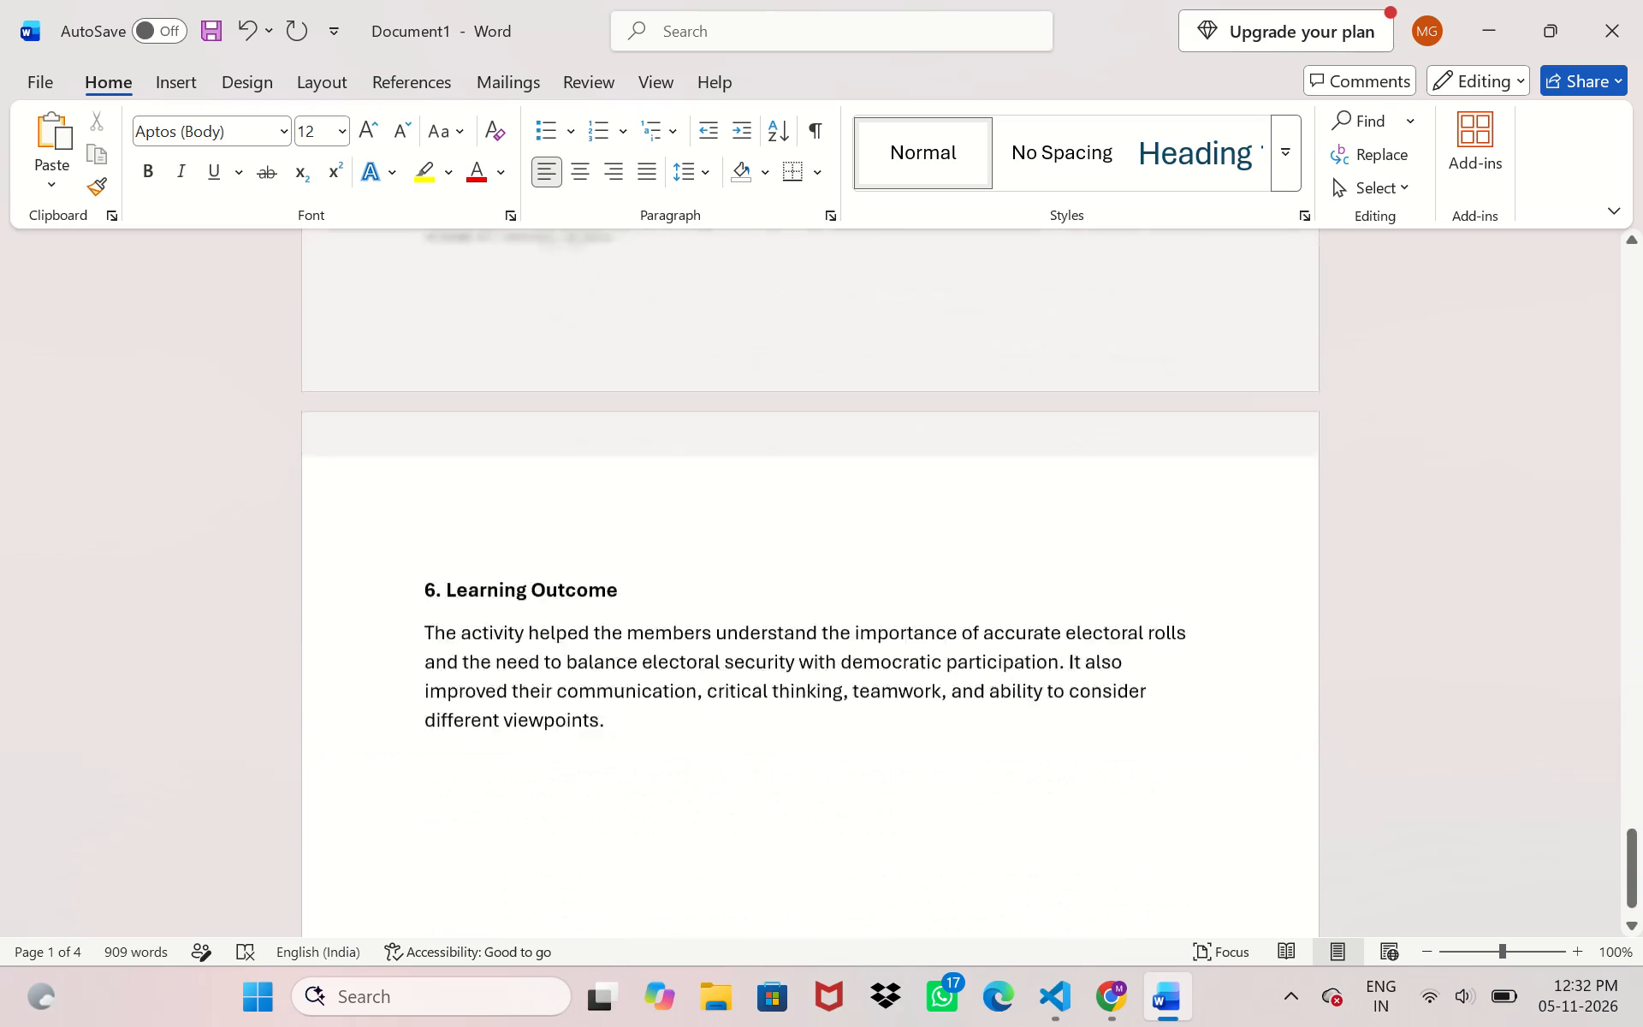
scroll(773, 595, down, 3)
scroll(773, 595, up, 18)
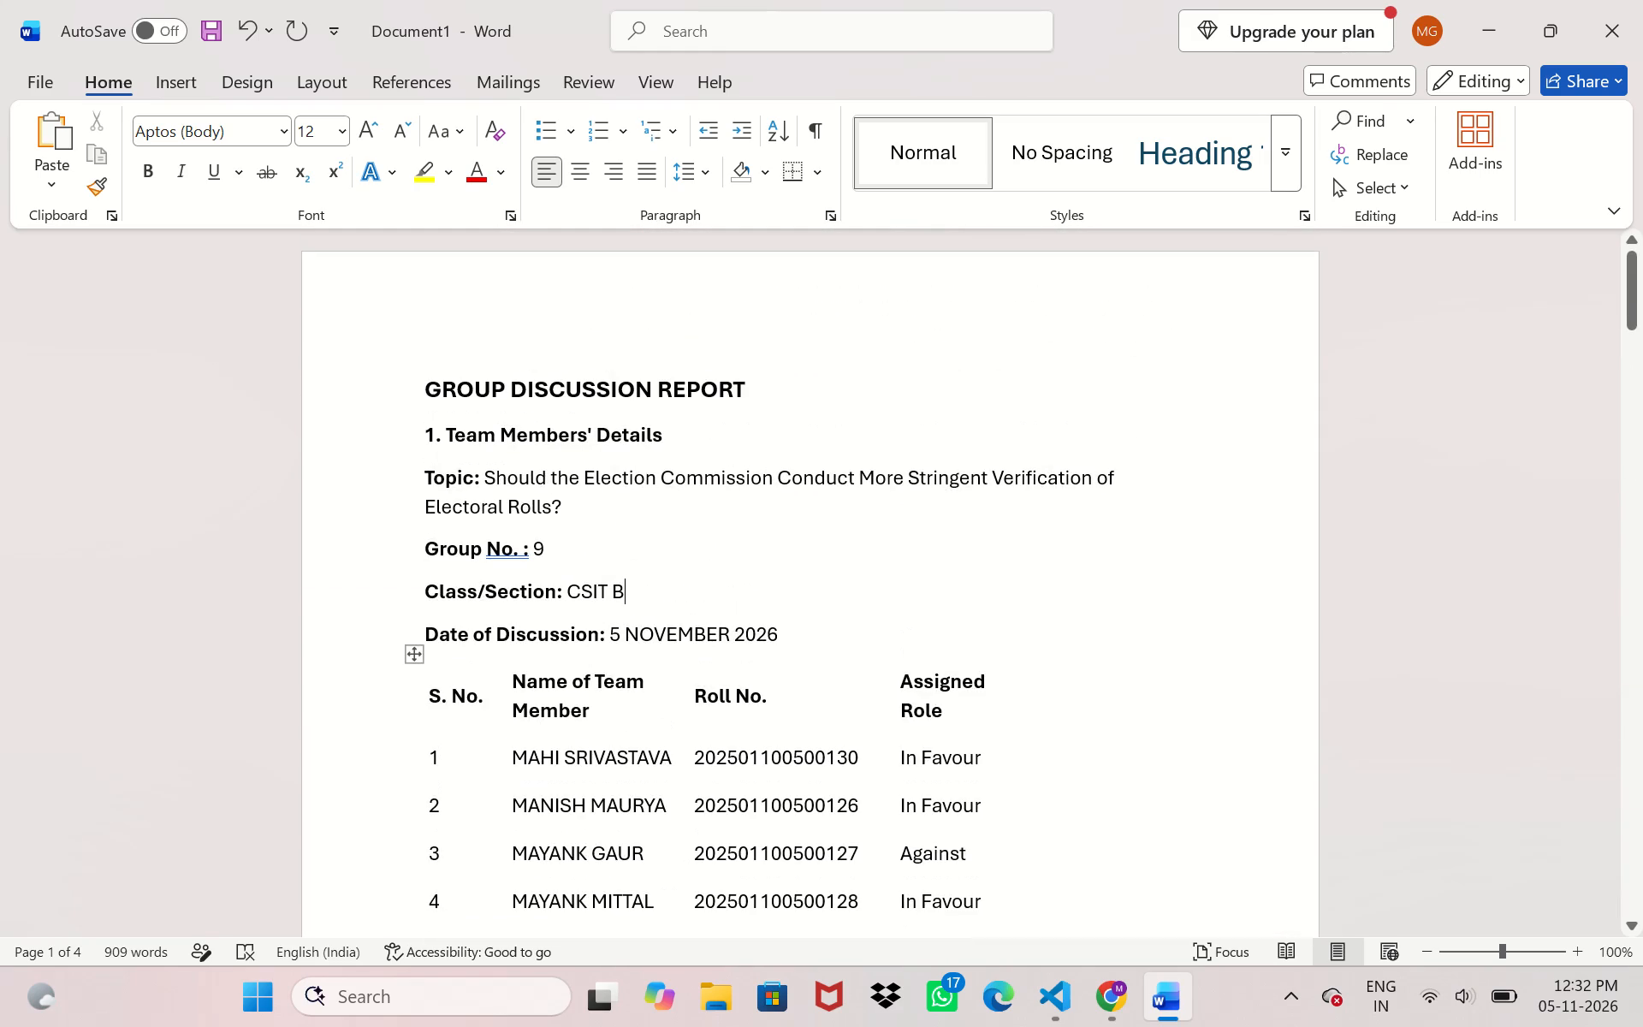
scroll(773, 595, down, 5)
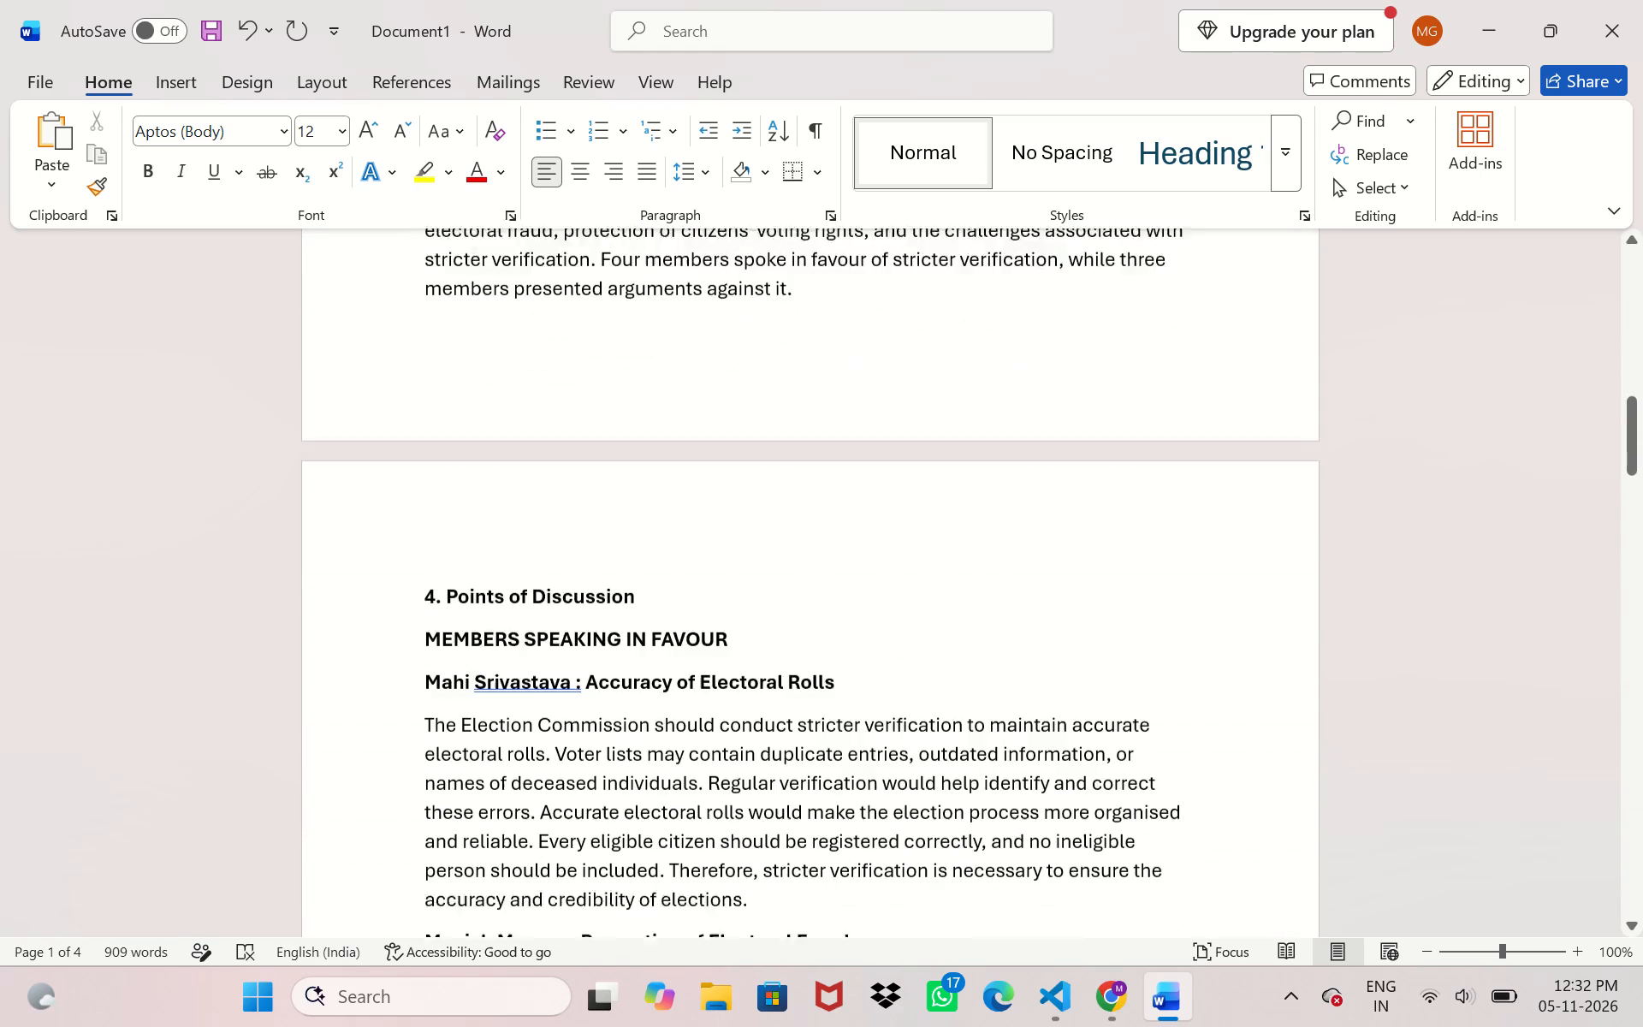
scroll(773, 595, down, 1)
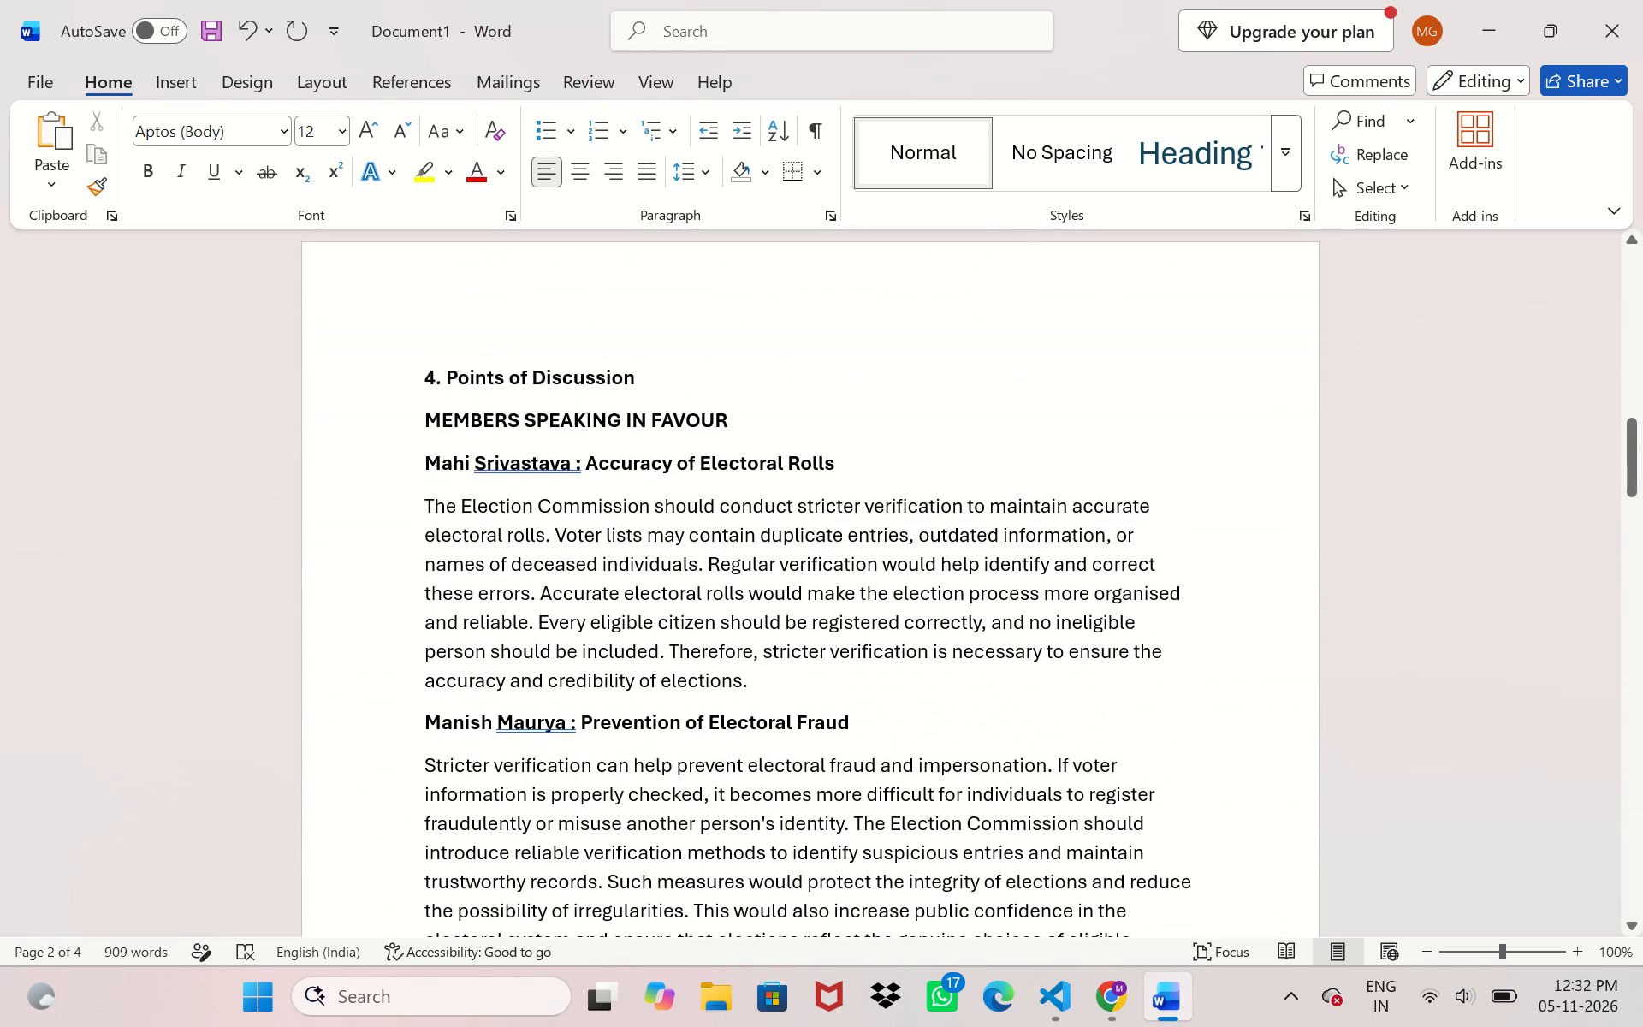
scroll(767, 692, down, 2)
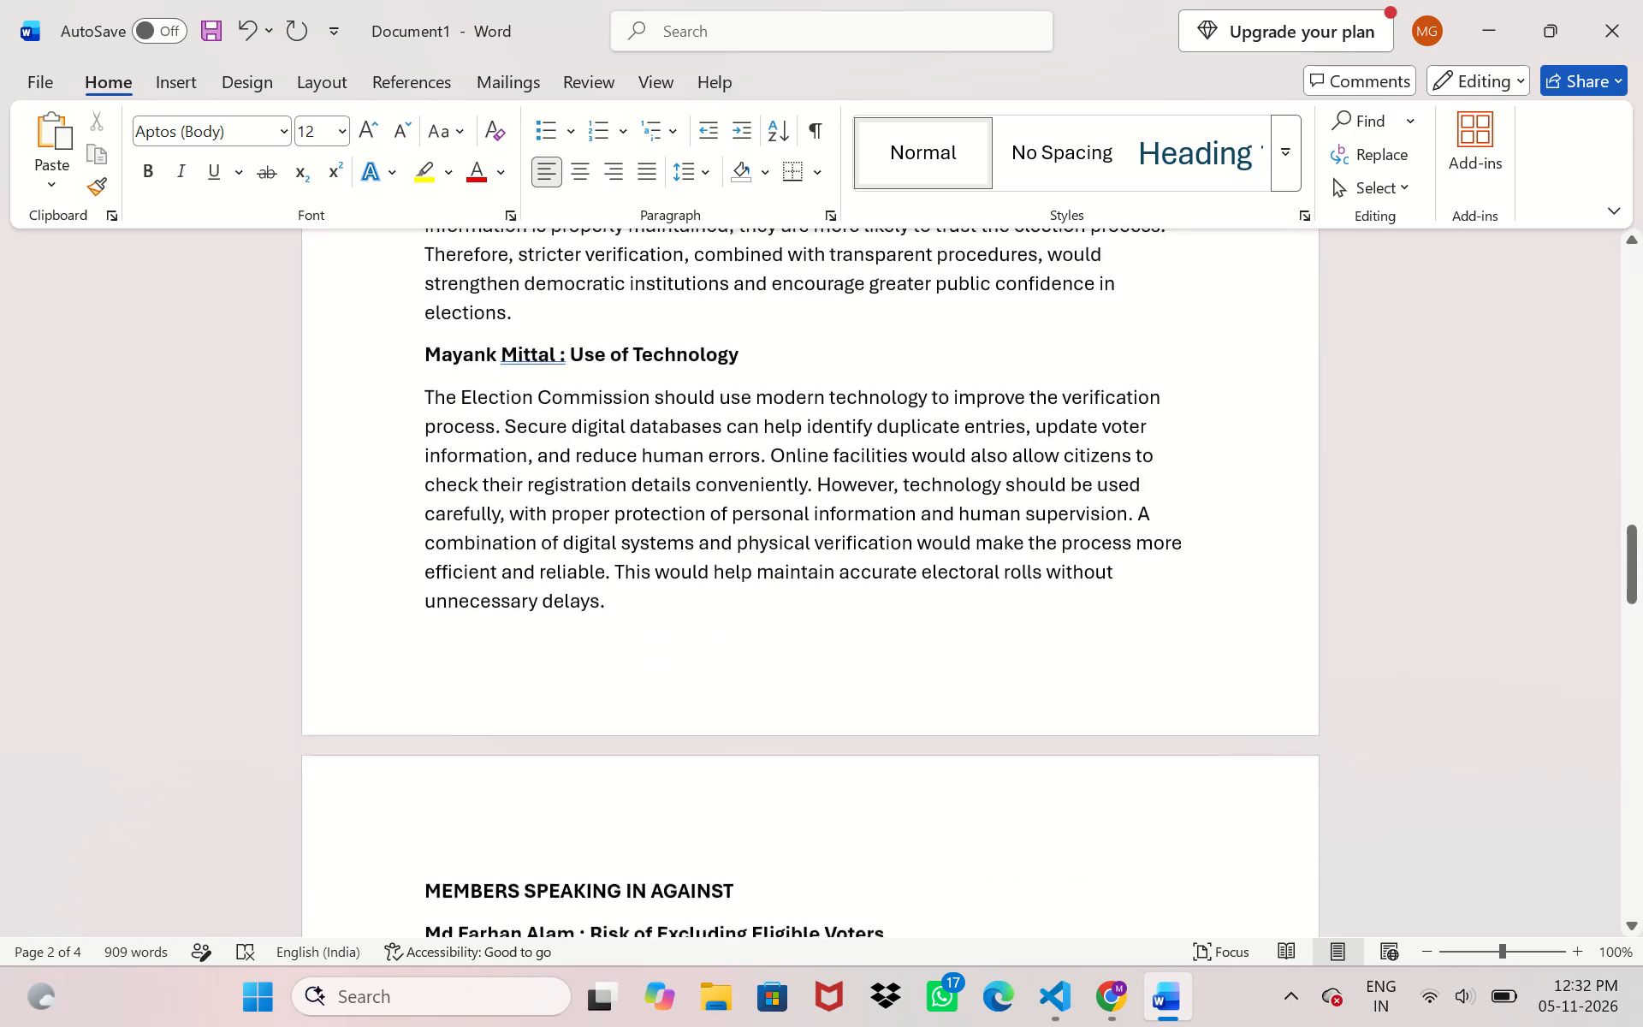
scroll(767, 692, down, 1)
click(767, 692)
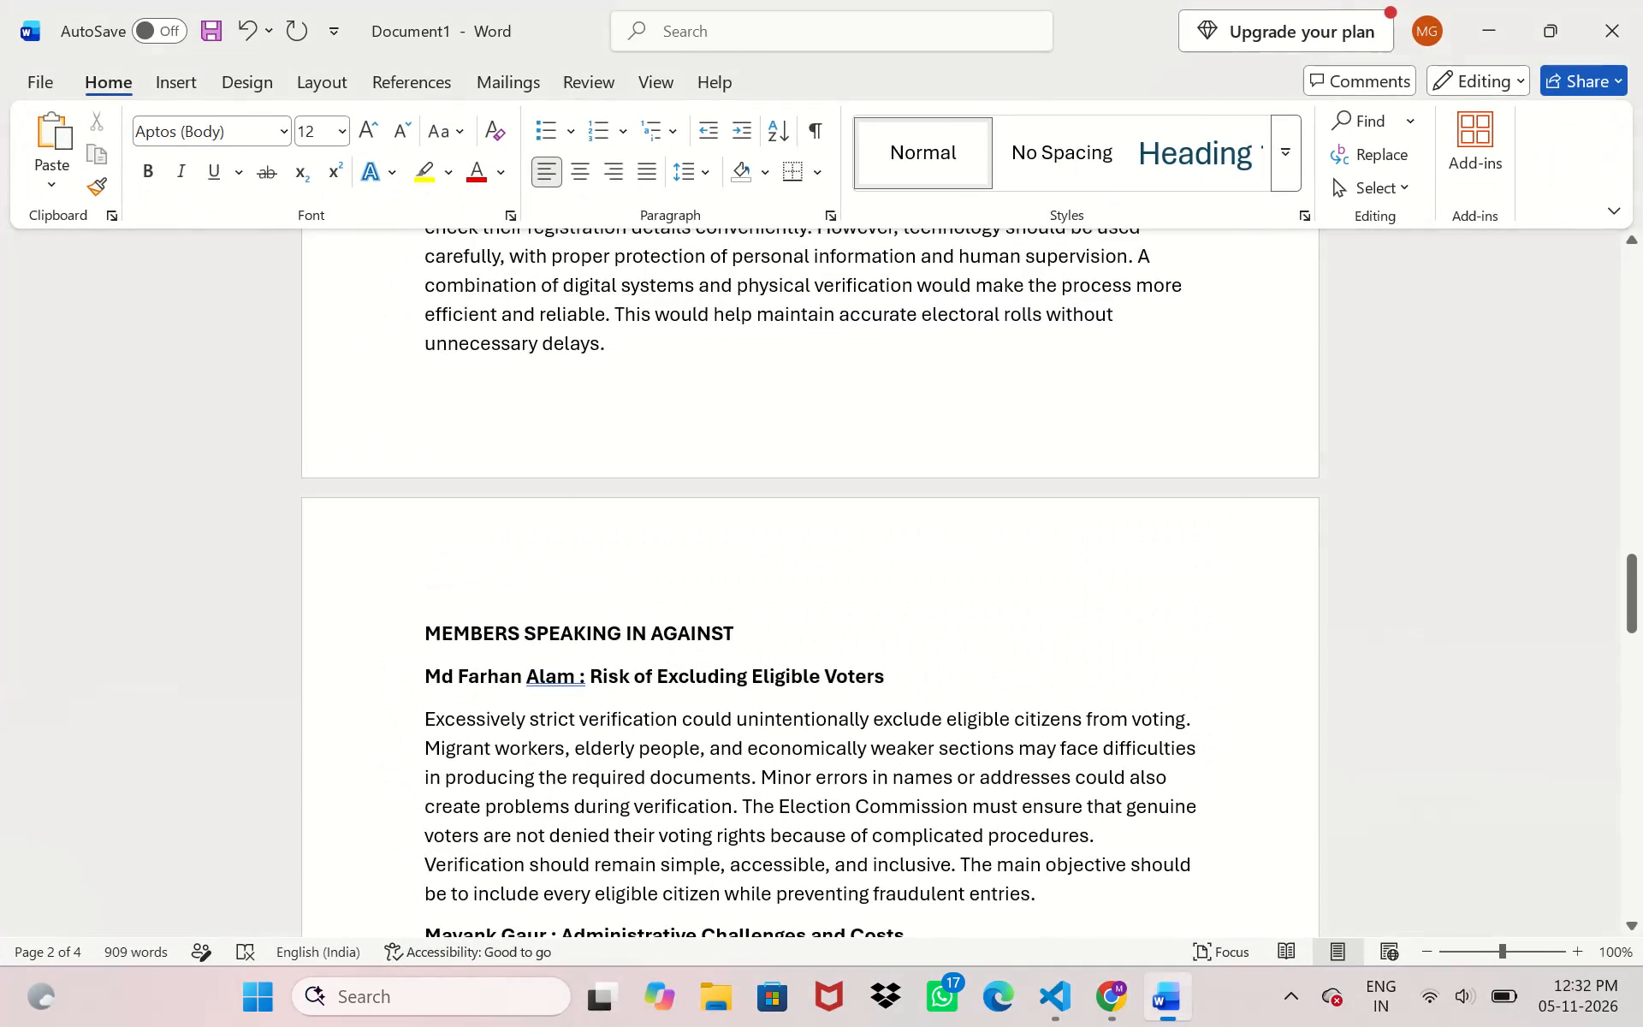
Move the "GROUP DISCUSSION REPORT" title towards the centre of its line by inserting spaces before it.
scroll(611, 580, down, 4)
scroll(611, 580, up, 2)
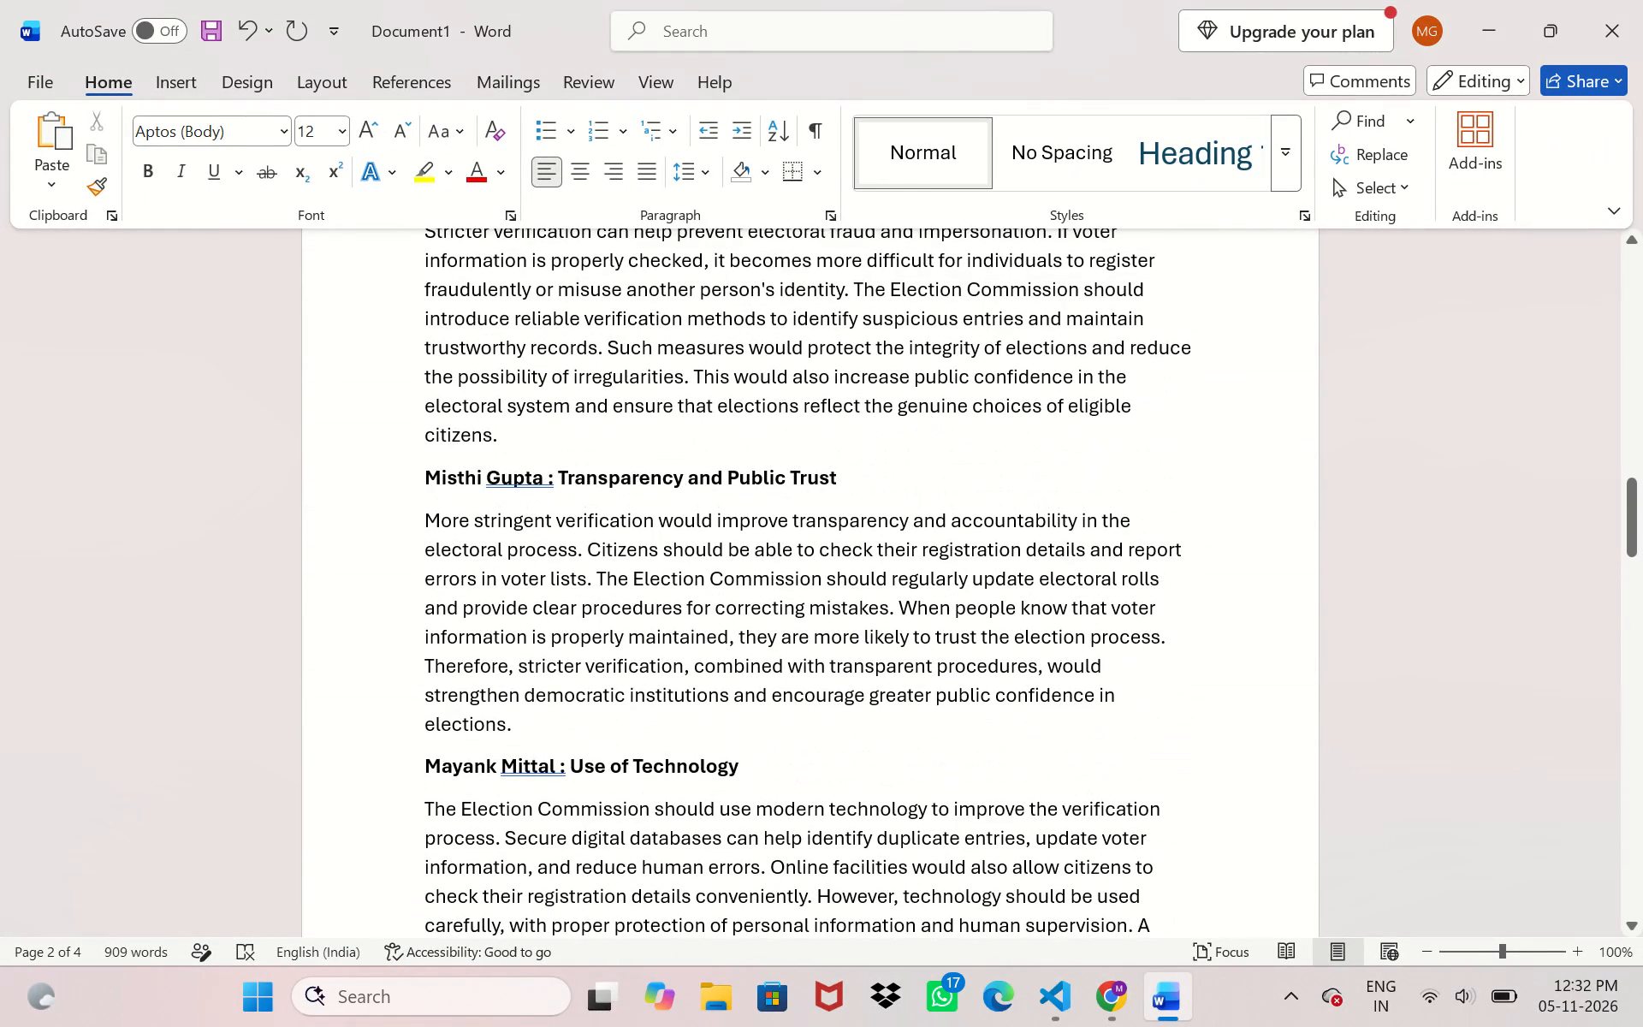
scroll(611, 580, up, 6)
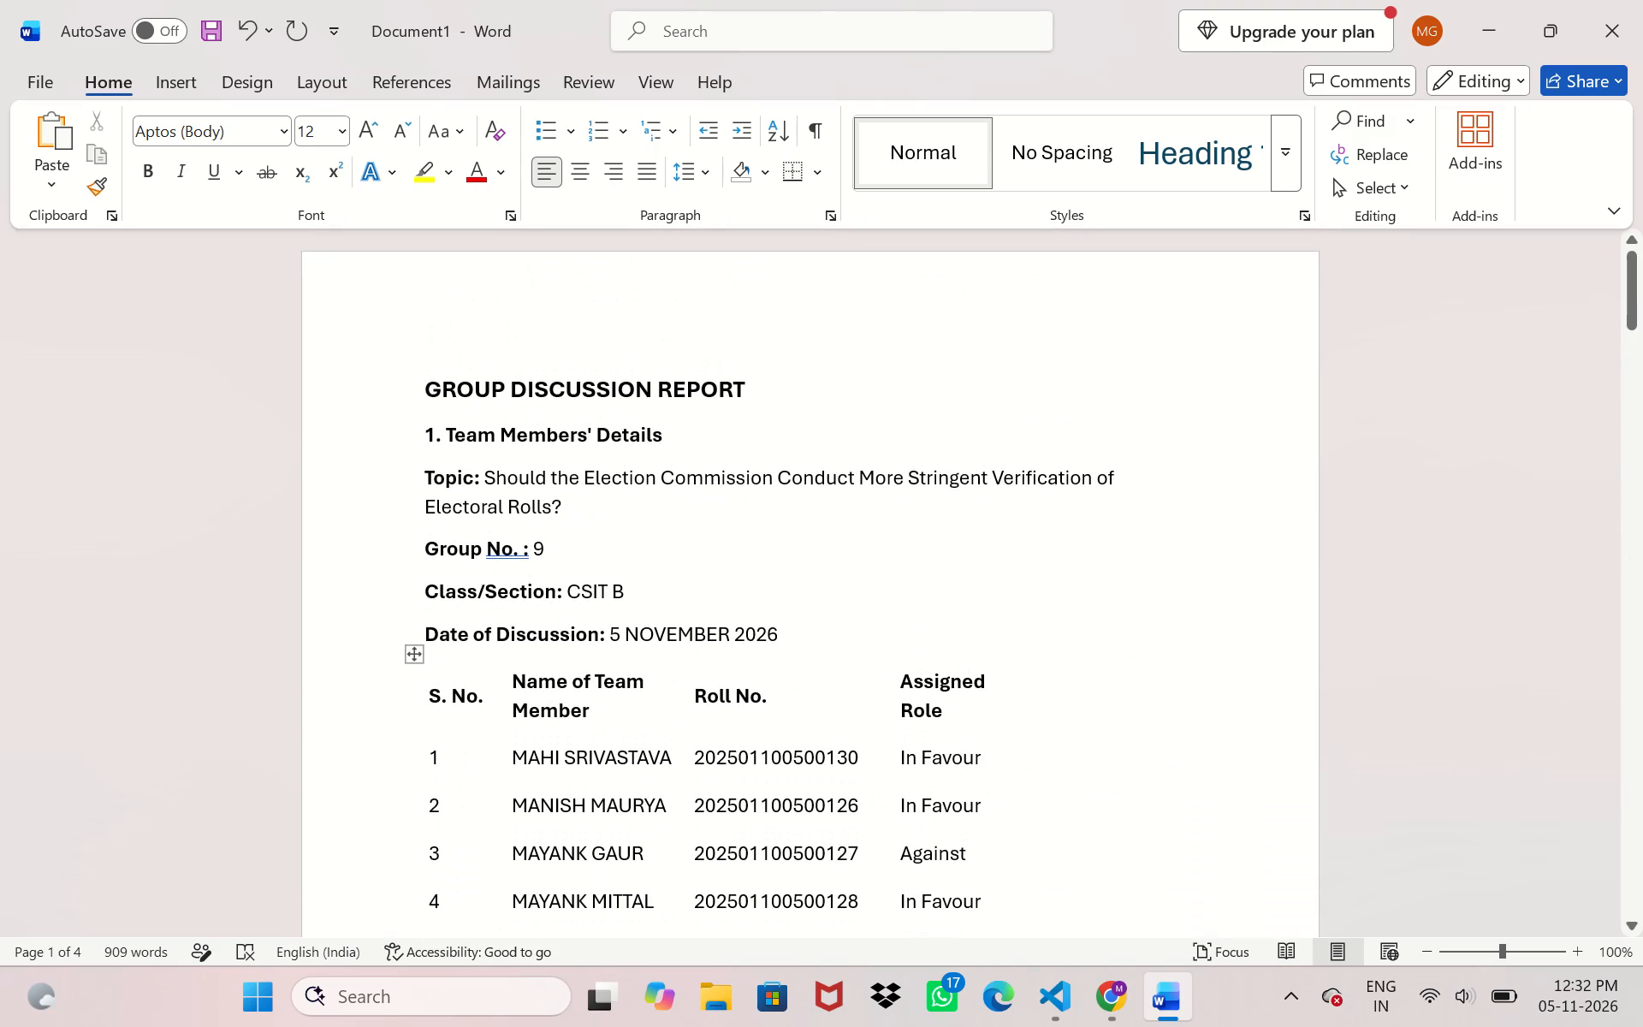
click(418, 385)
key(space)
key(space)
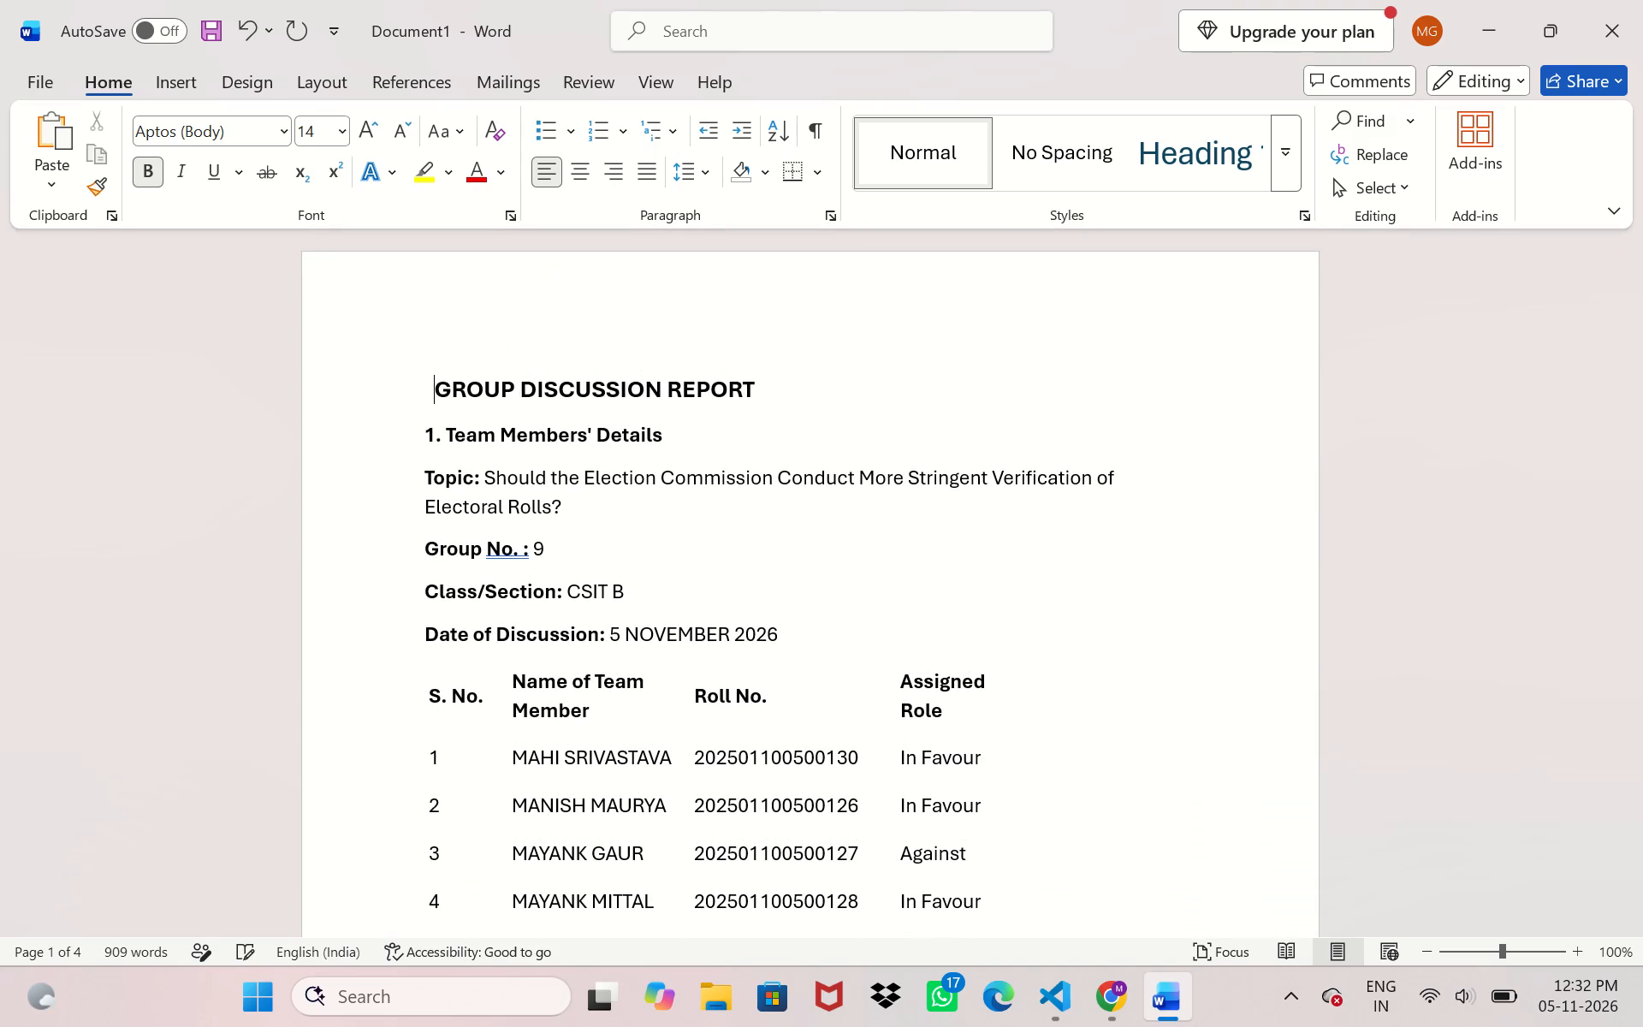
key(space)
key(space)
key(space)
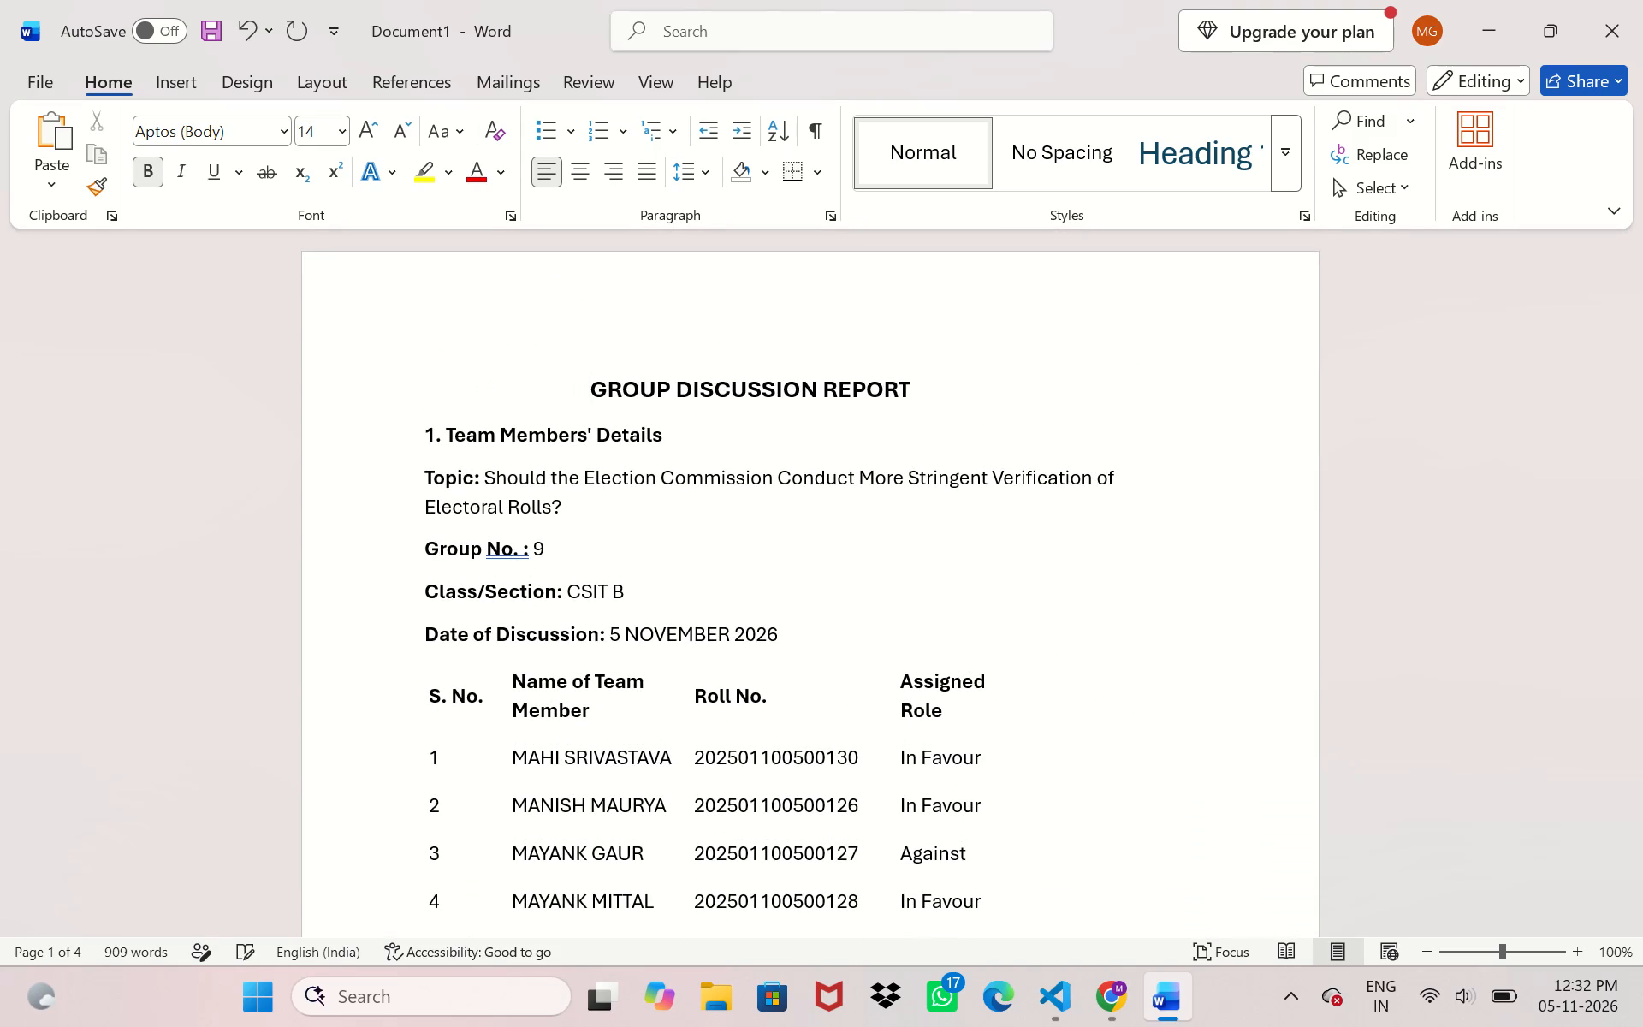
Set the font size of the "GROUP DISCUSSION REPORT" title to 16.
drag(580, 395, 926, 377)
click(1118, 299)
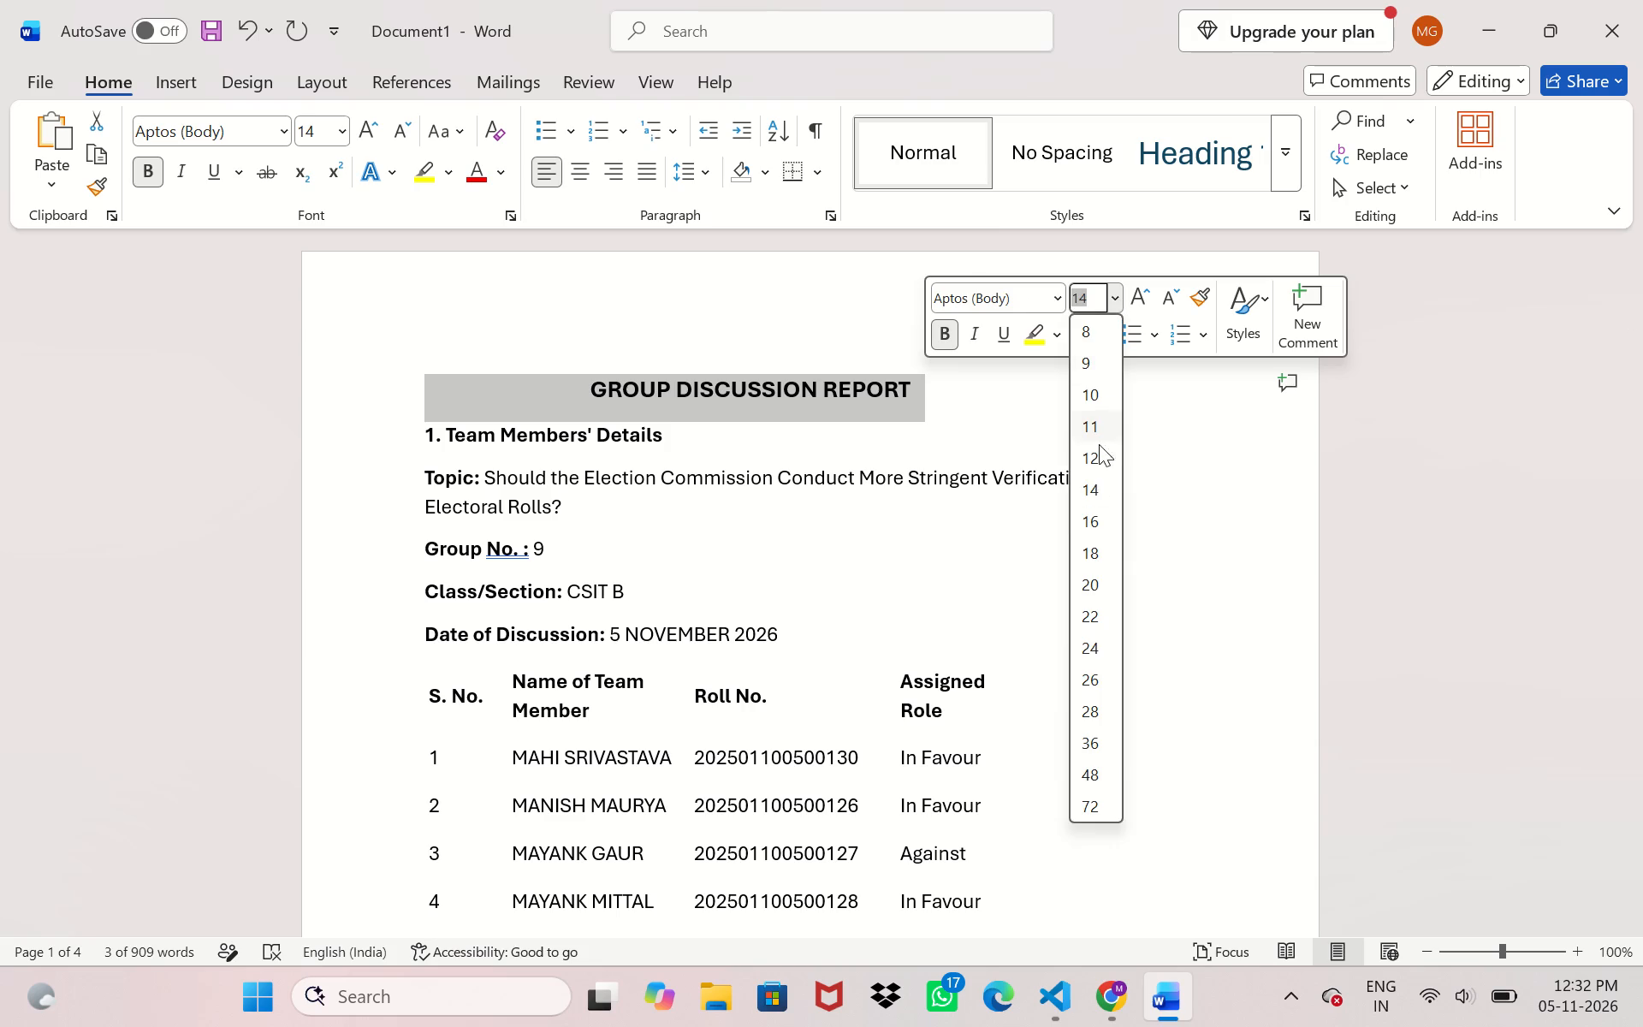
click(1090, 522)
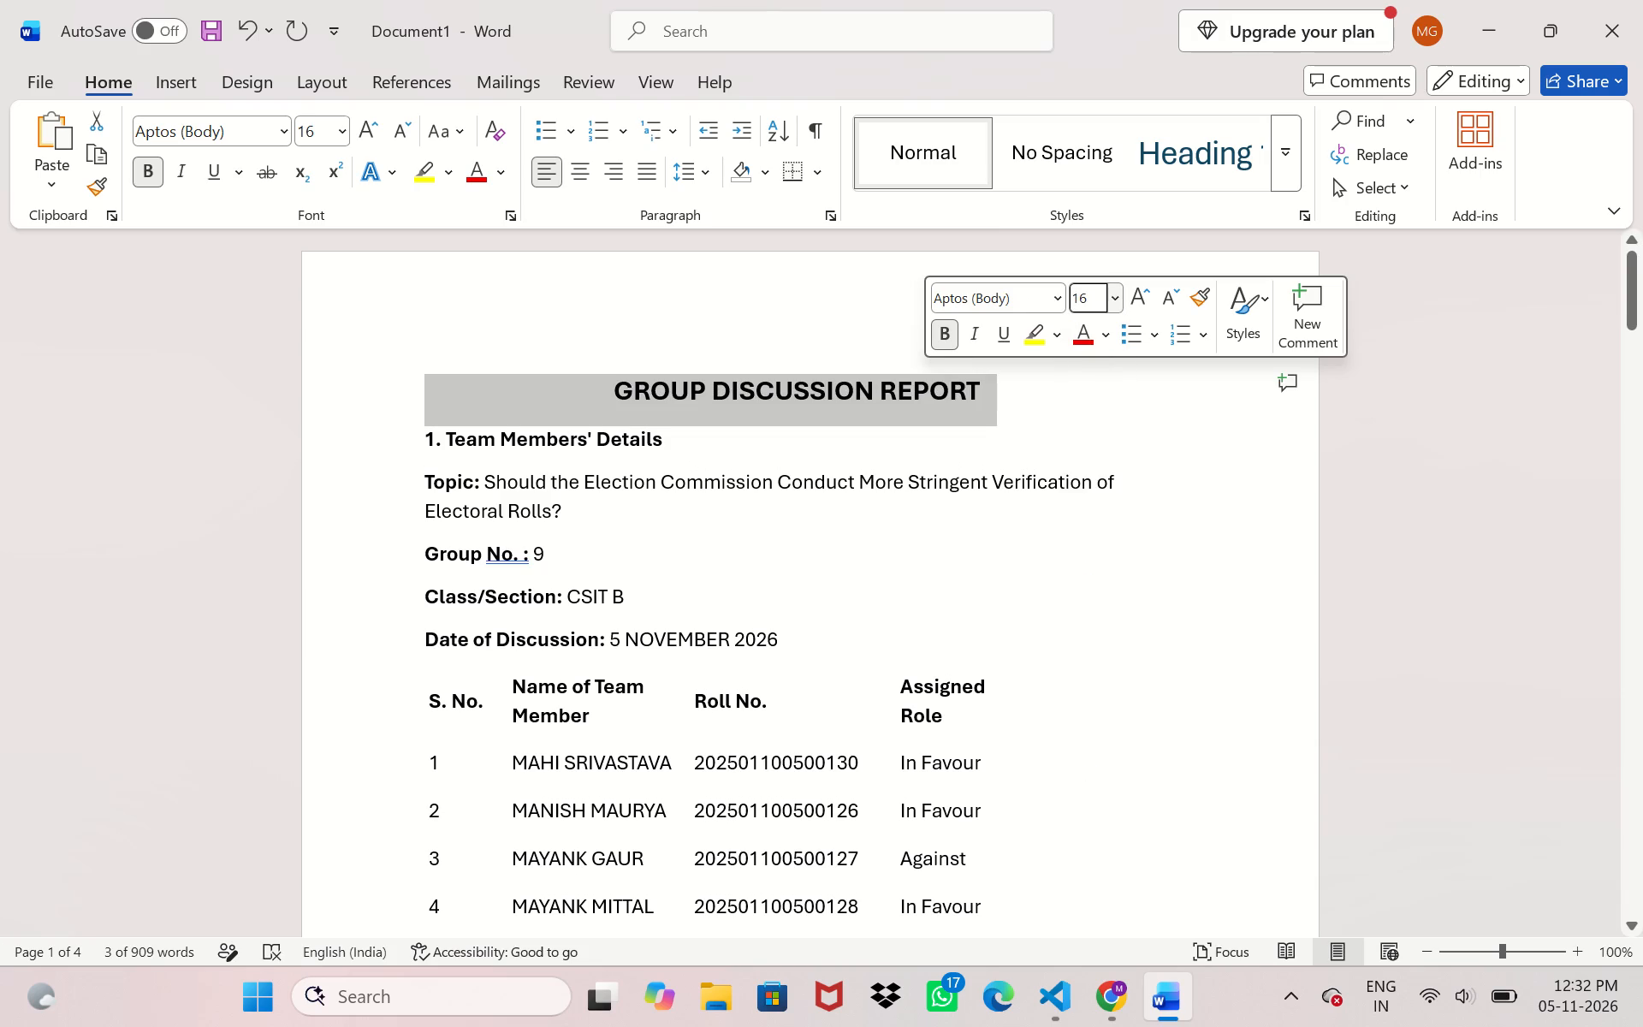
click(1081, 400)
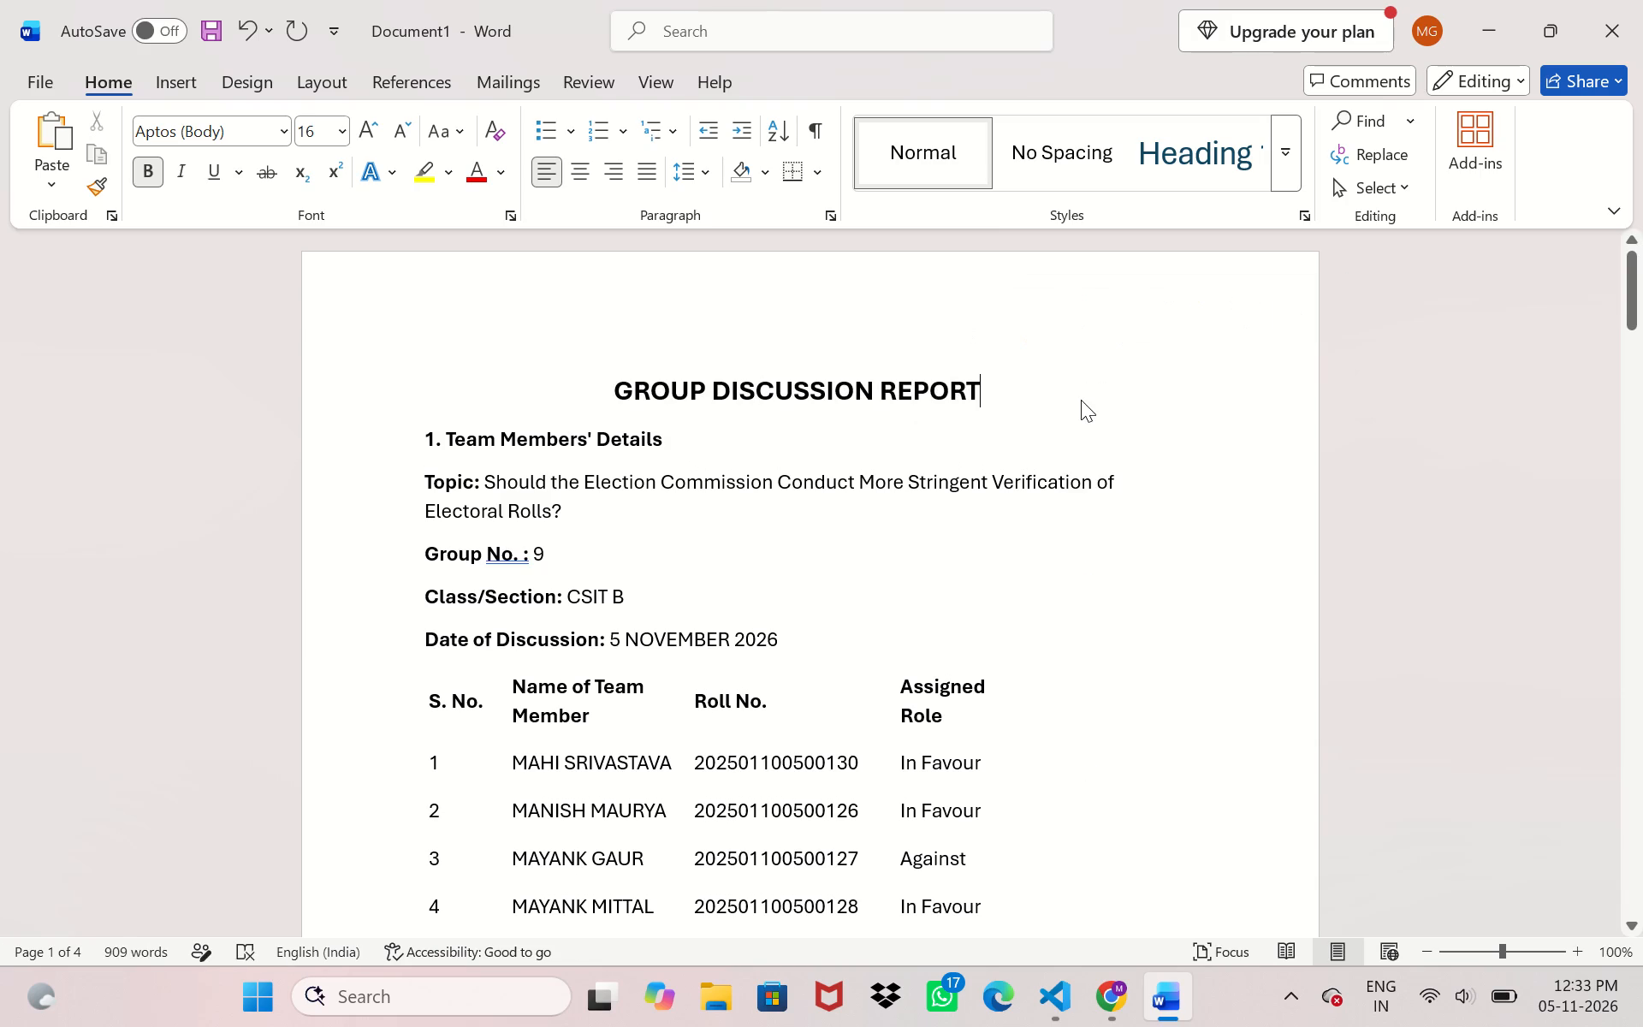
Review the report from the team members' table through the Conclusion section, checking the layout with the enlarged title.
scroll(1081, 400, down, 1)
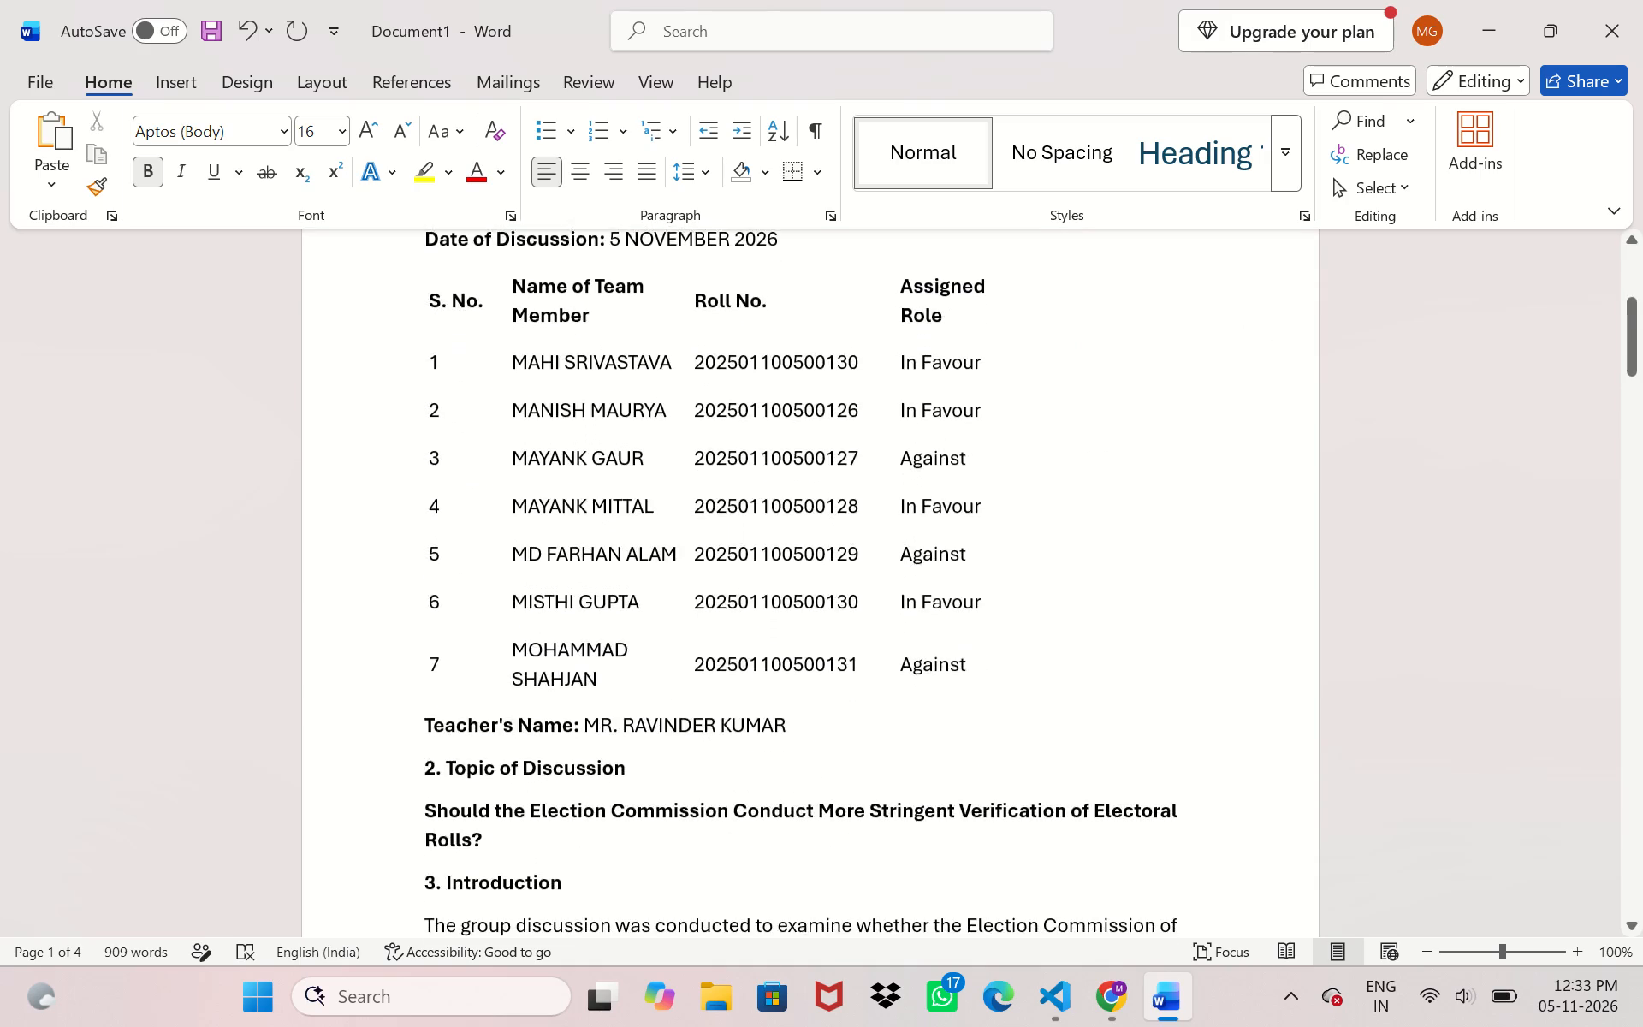
scroll(1081, 400, down, 1)
scroll(1081, 400, up, 1)
scroll(851, 492, down, 9)
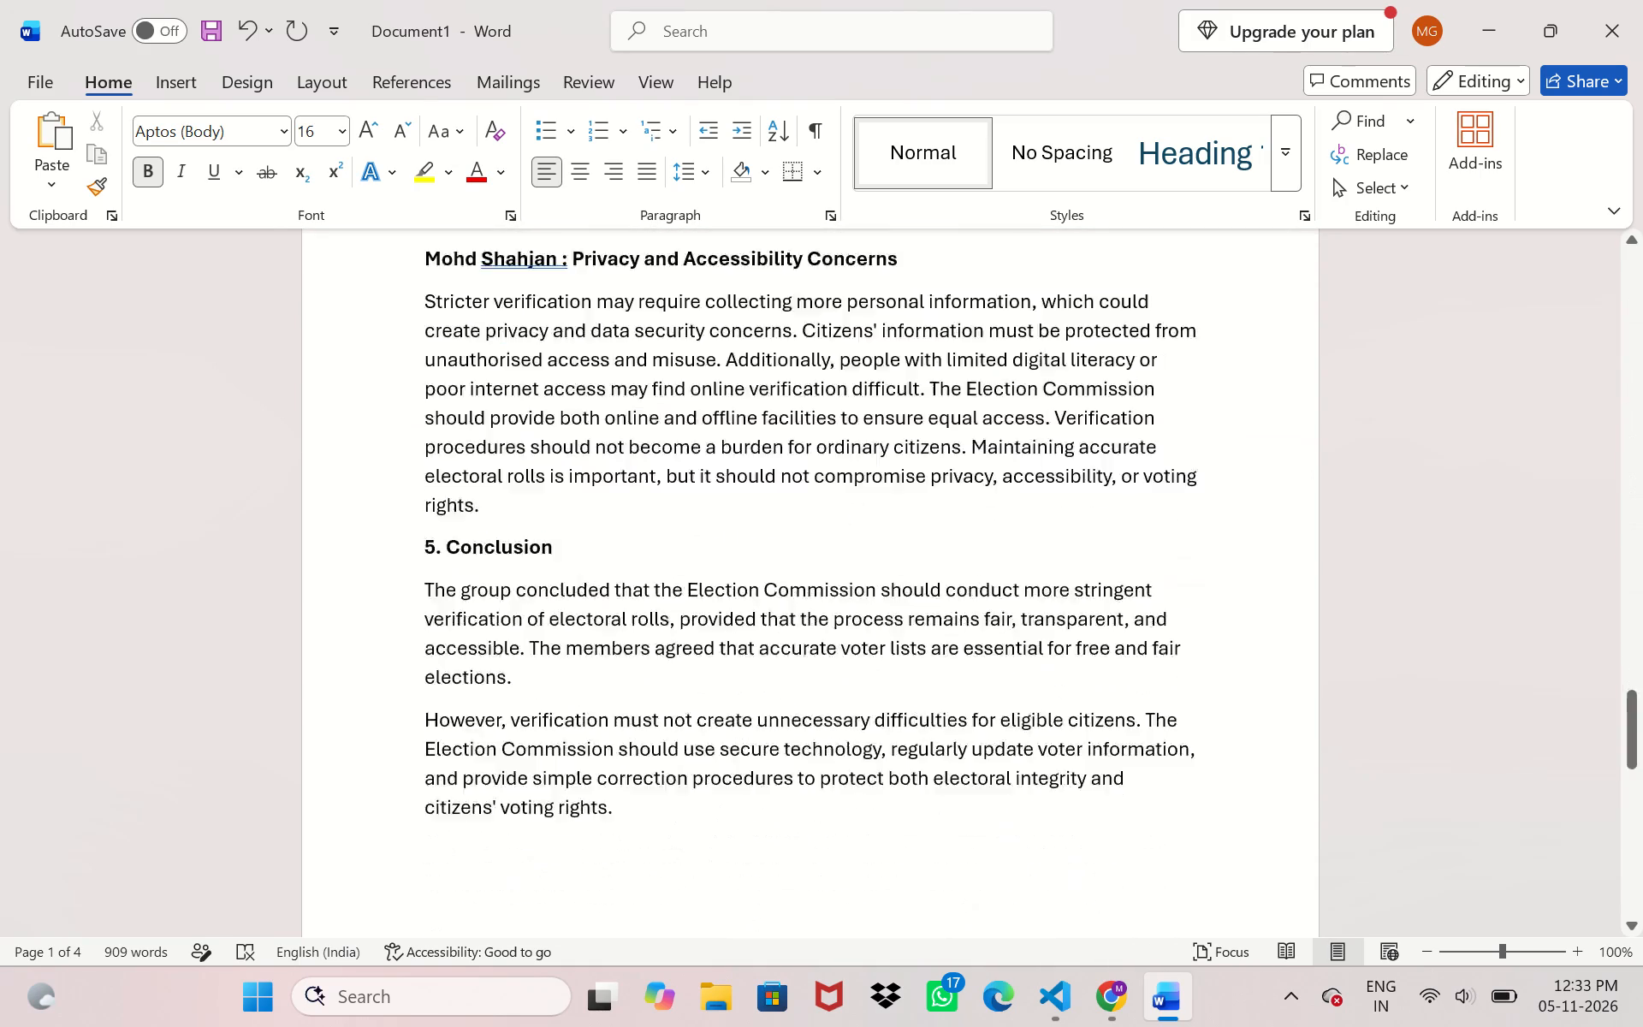
scroll(851, 492, down, 8)
scroll(851, 492, up, 19)
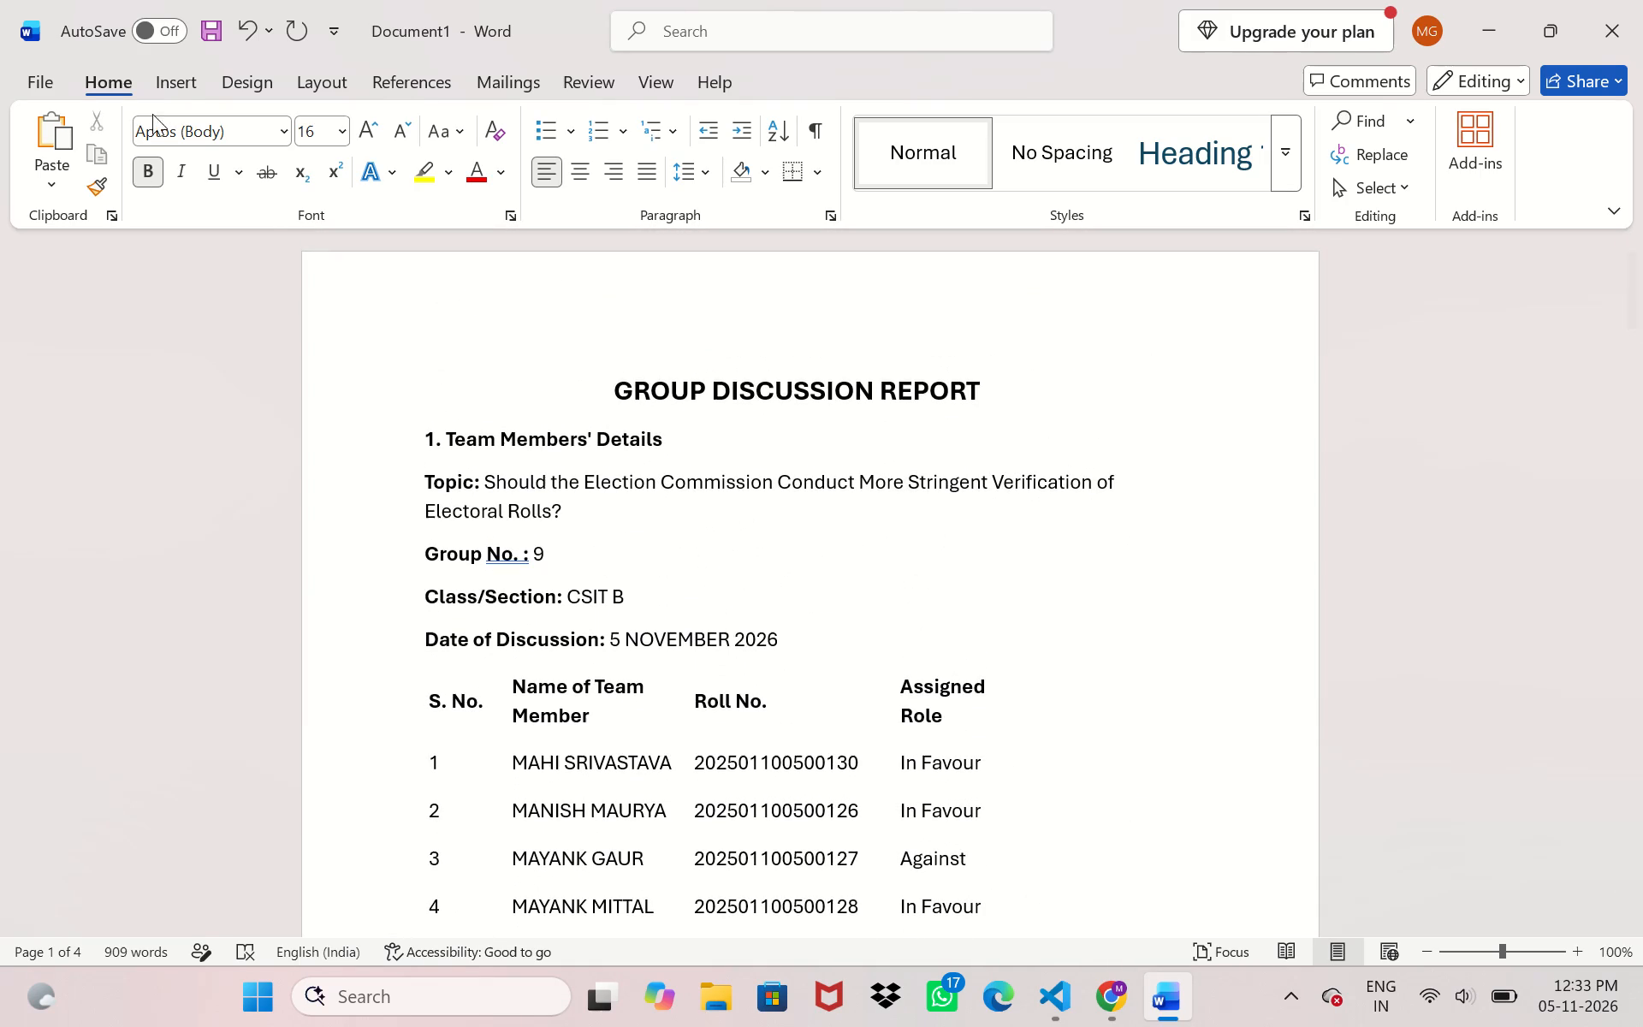
Save the report as a Word document named "GROUP DISCUSSION REPORT" in the OneDrive Desktop folder.
click(41, 82)
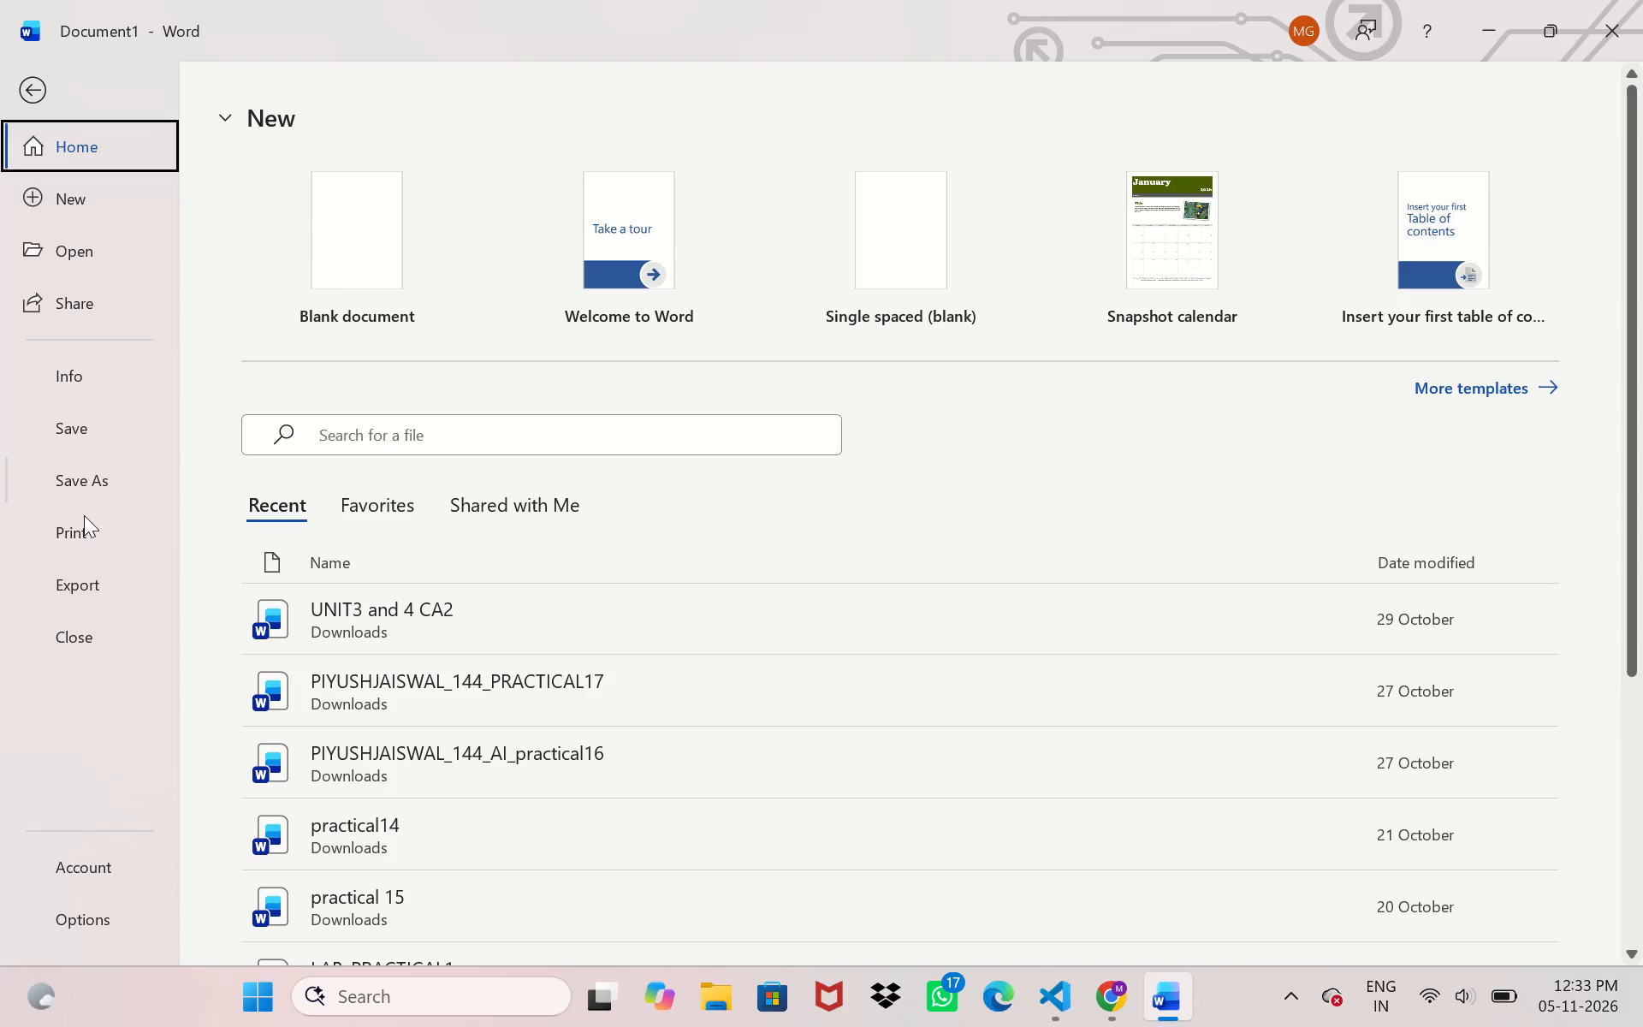
click(82, 426)
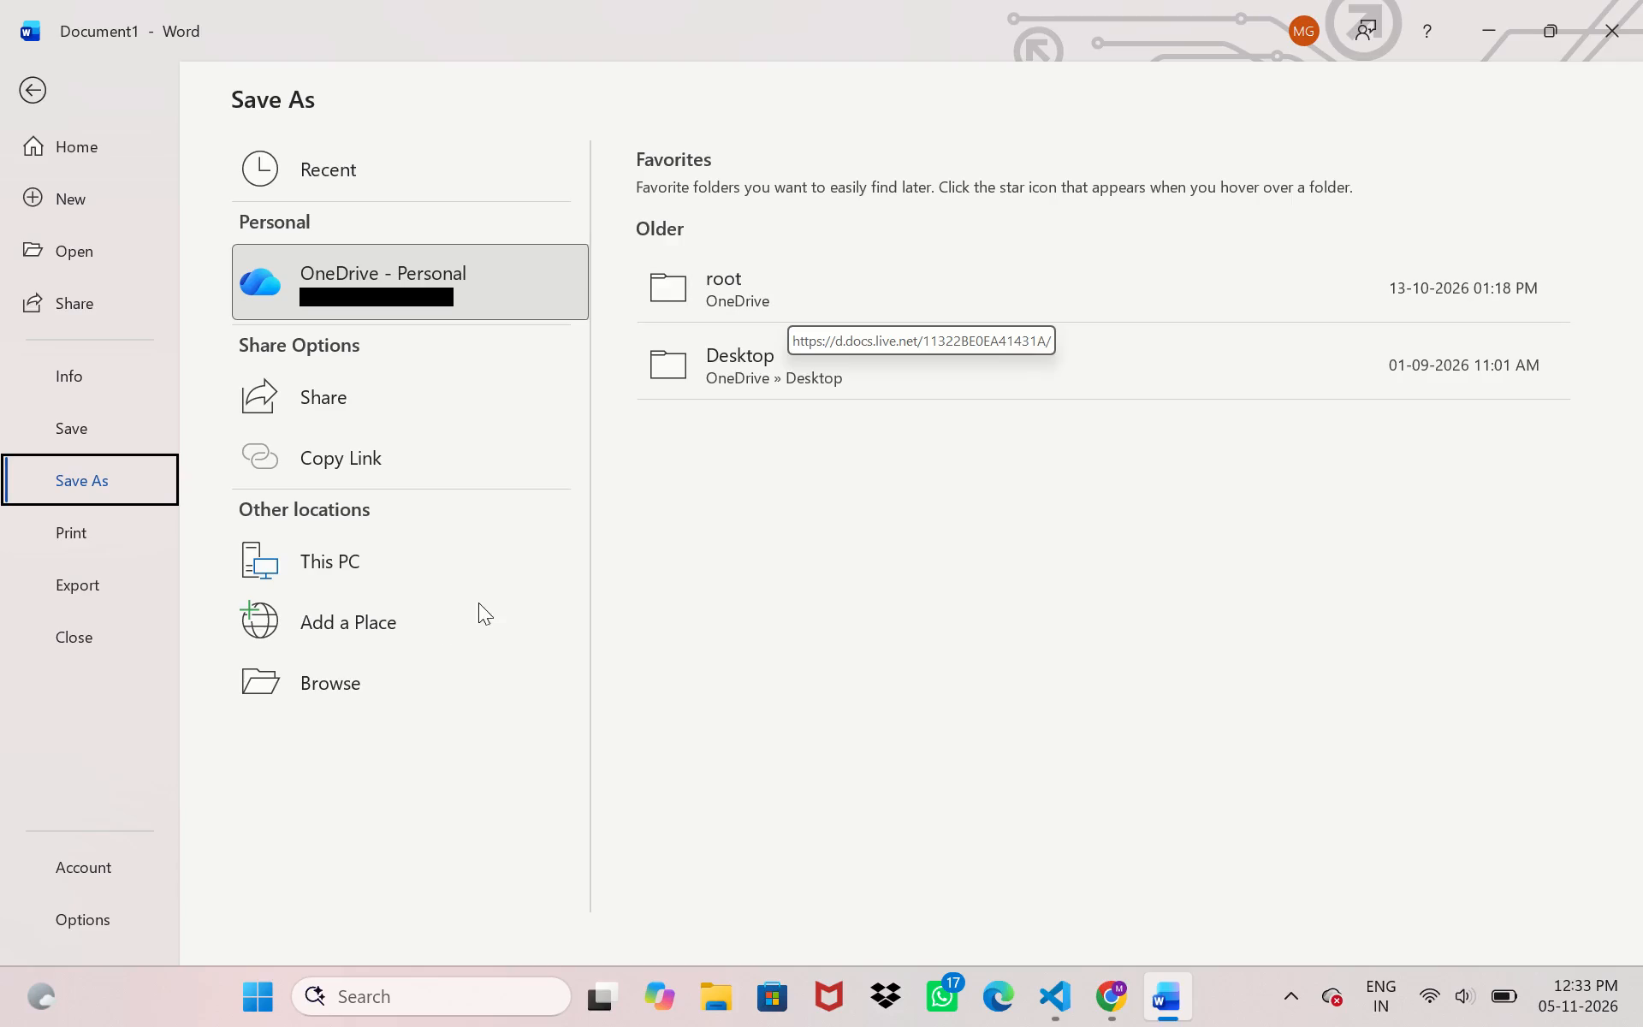
click(774, 369)
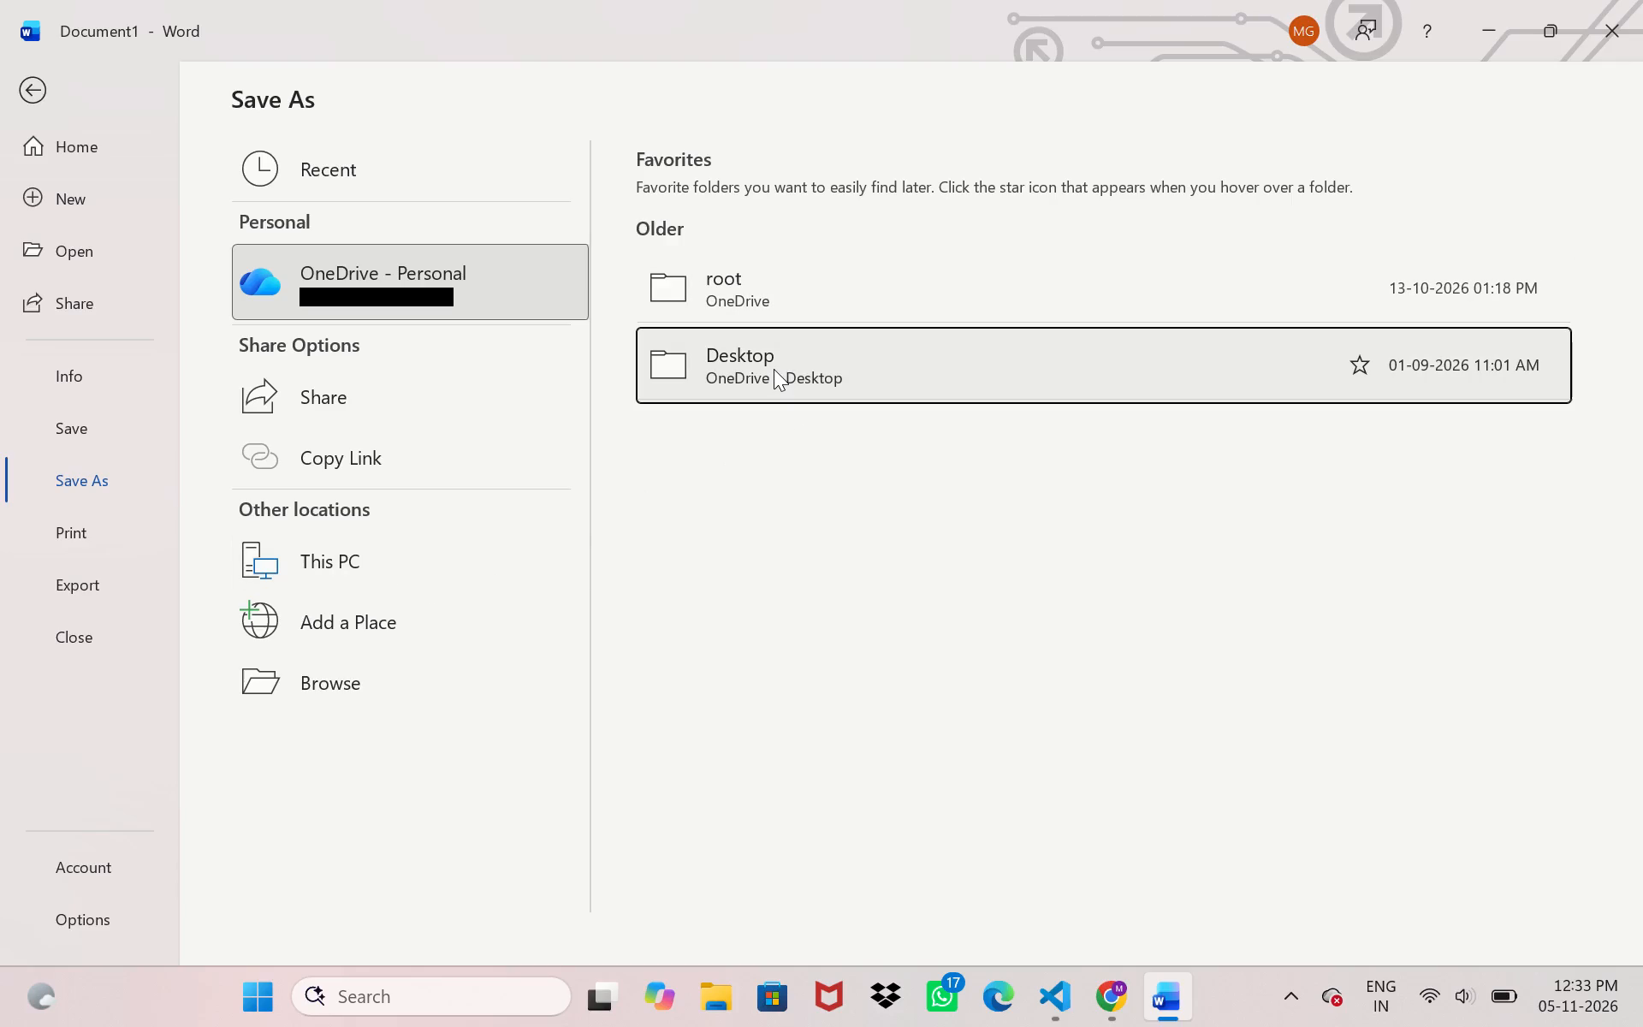
click(809, 351)
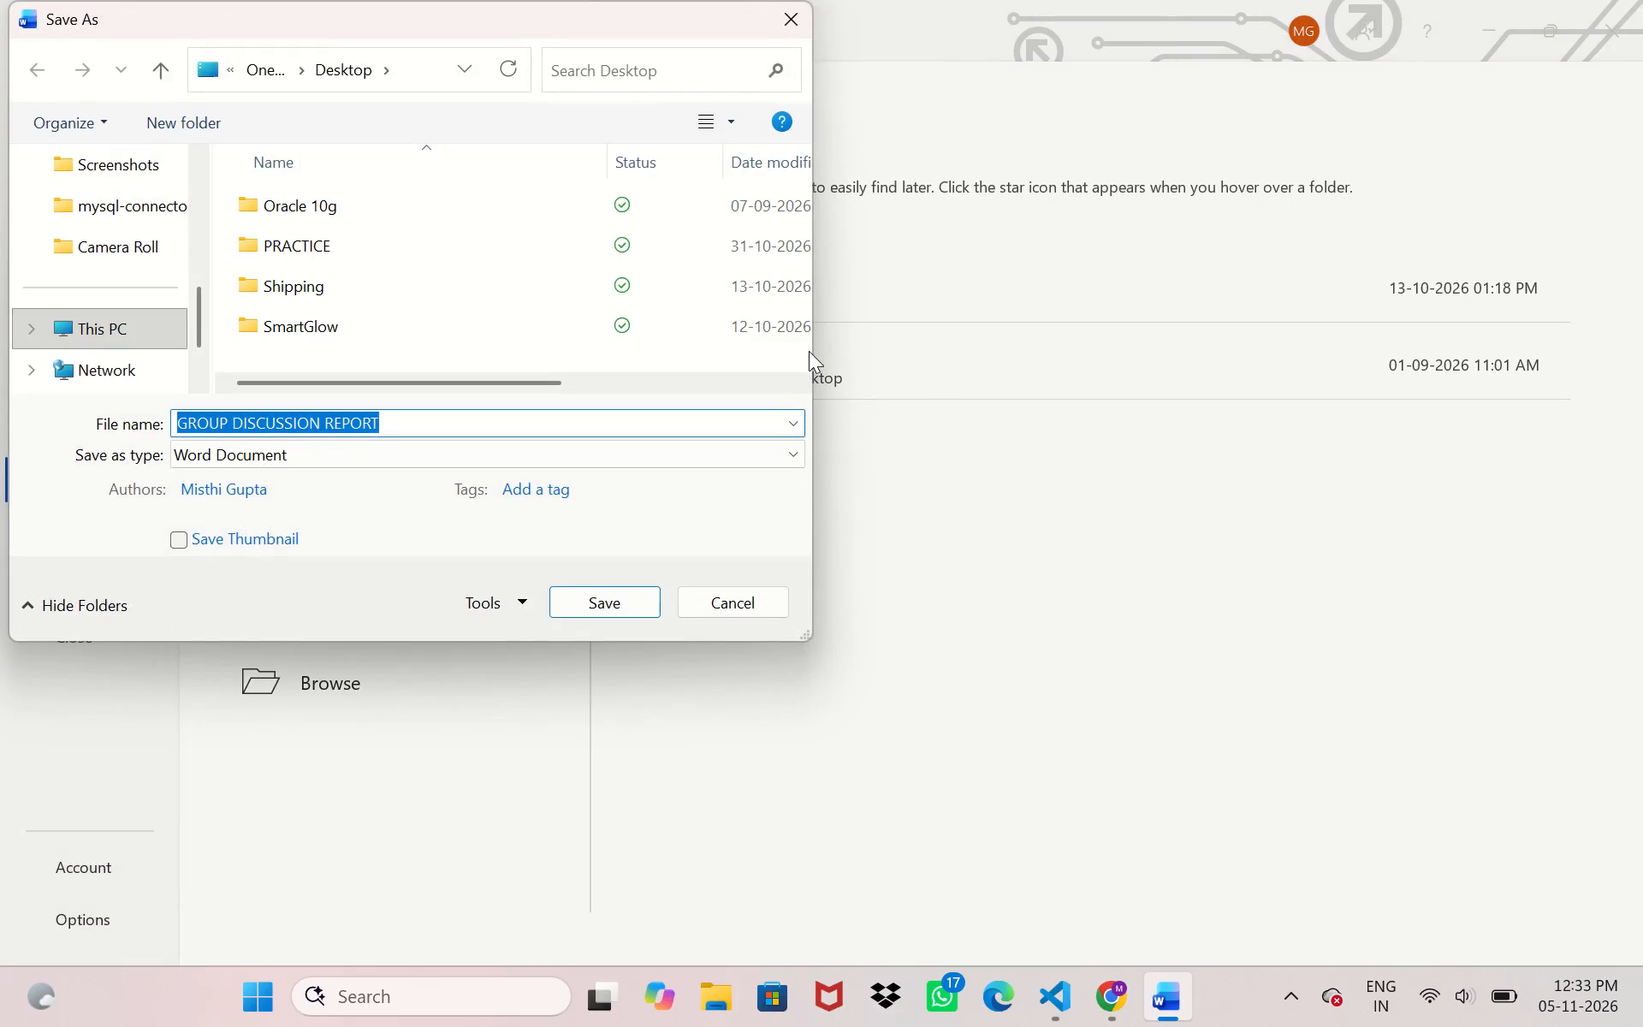
click(602, 604)
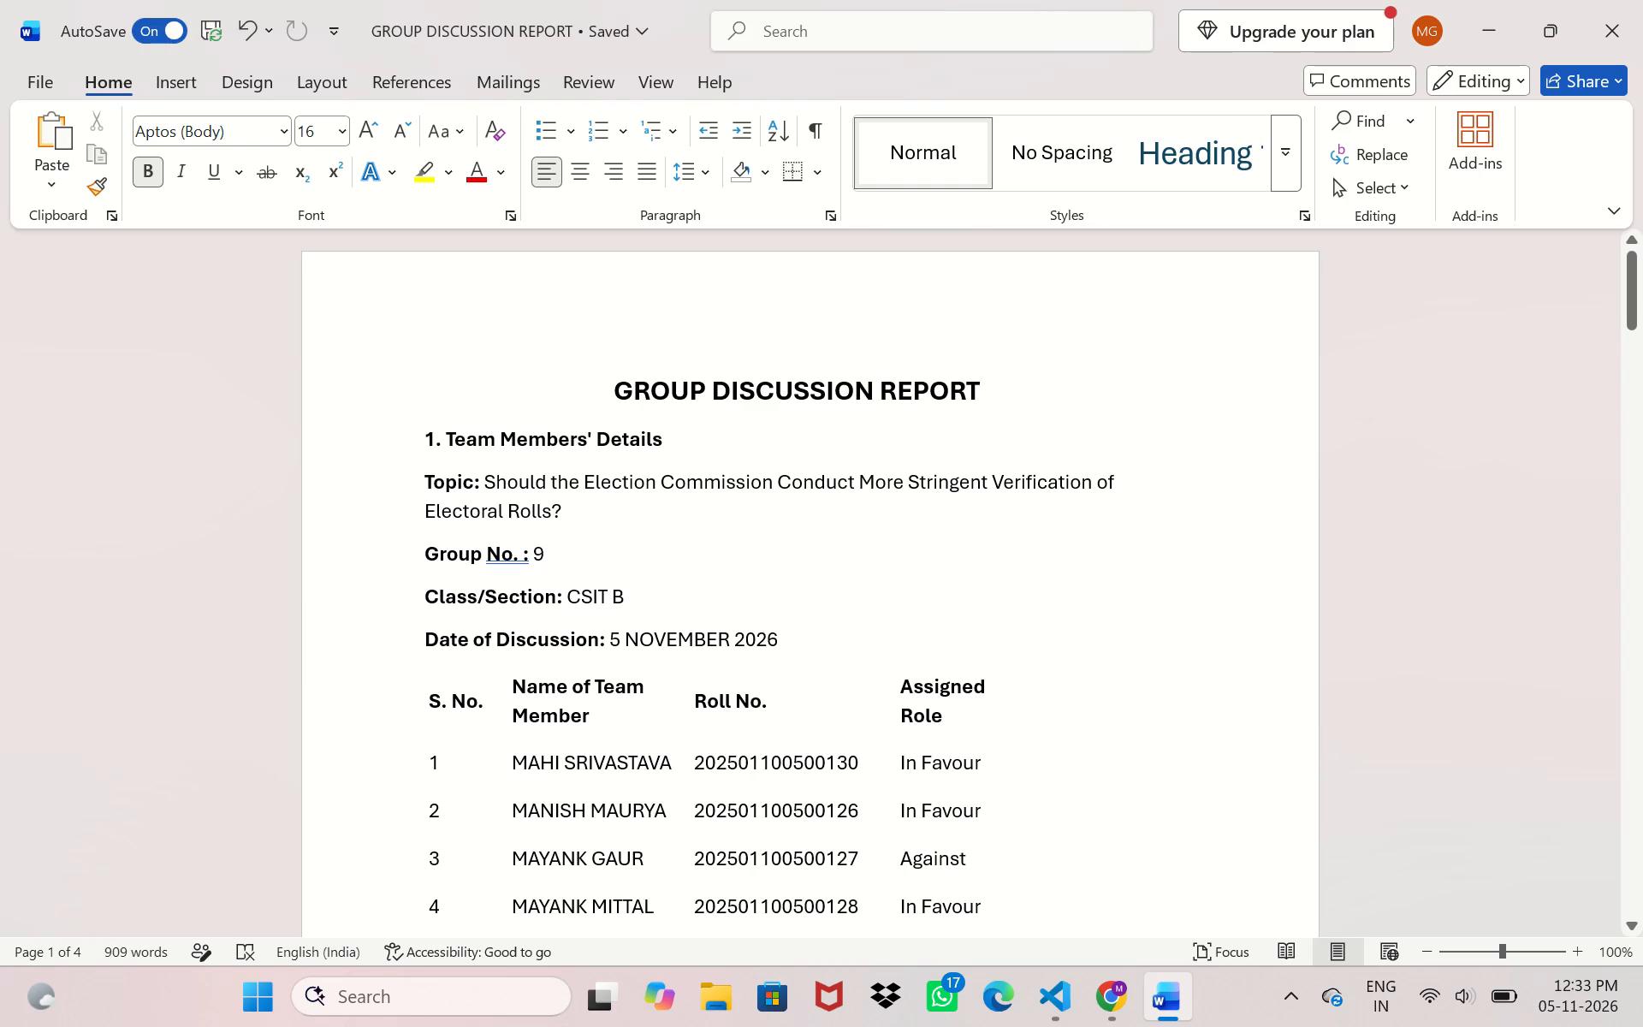
Read through the saved report, checking the in-favour and against speaker sections and the Conclusion.
scroll(727, 591, down, 6)
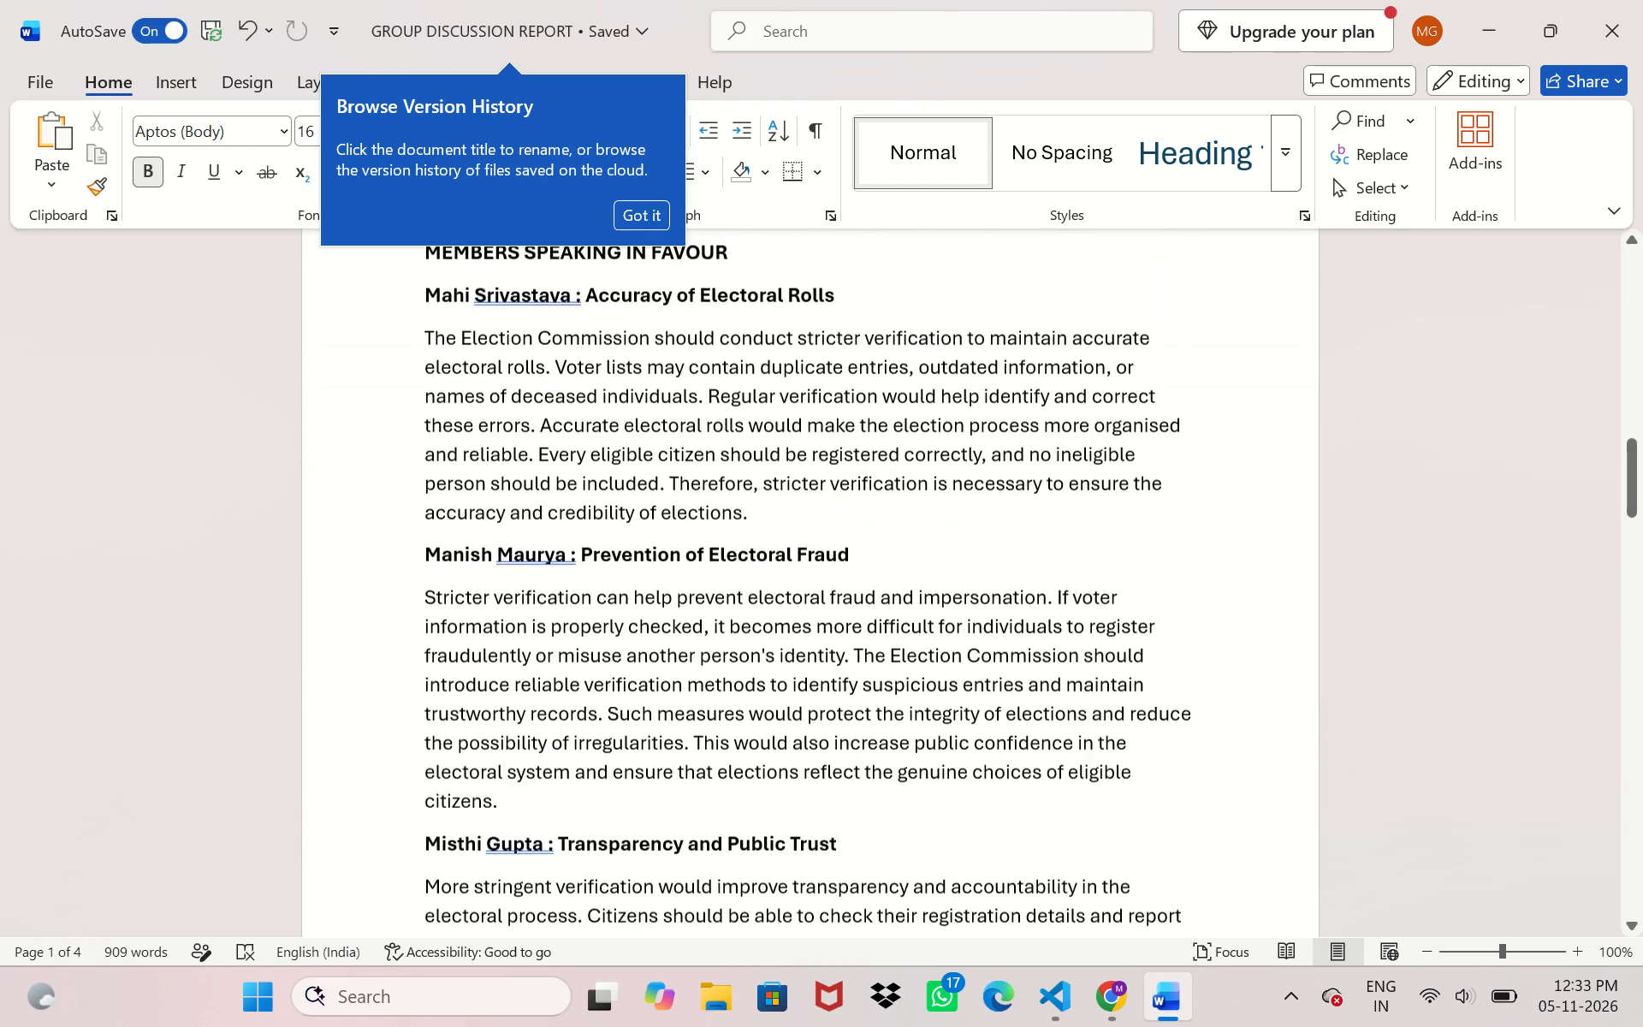
scroll(727, 591, down, 1)
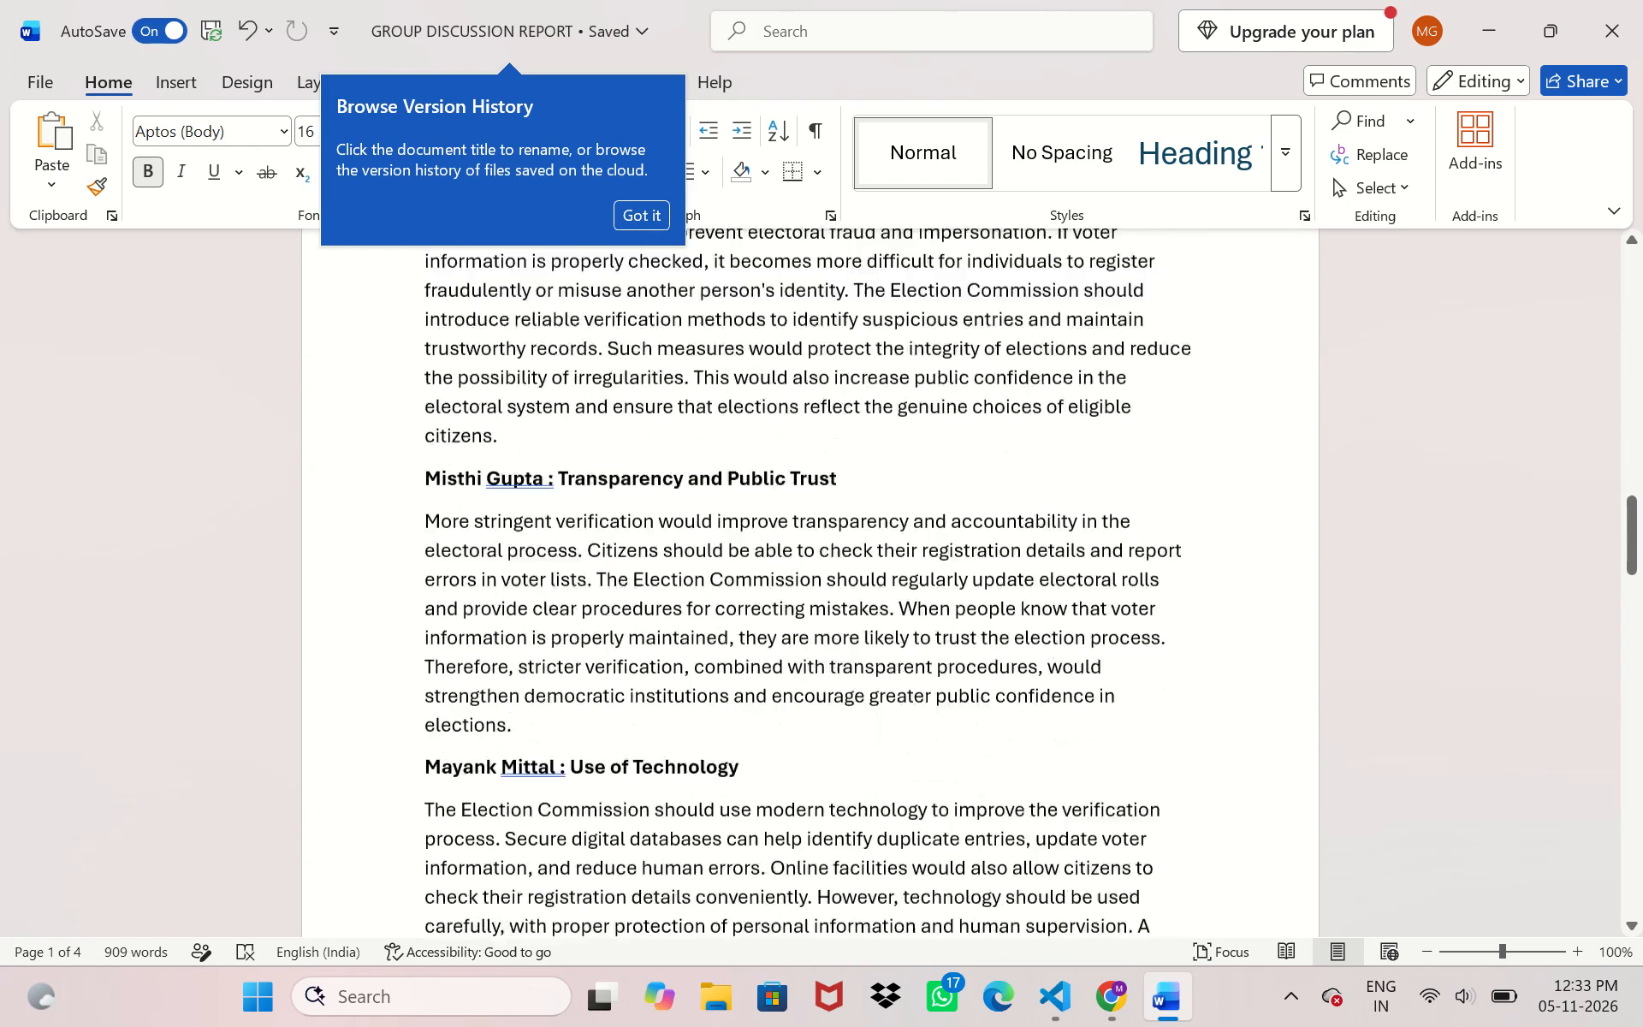
scroll(727, 591, down, 3)
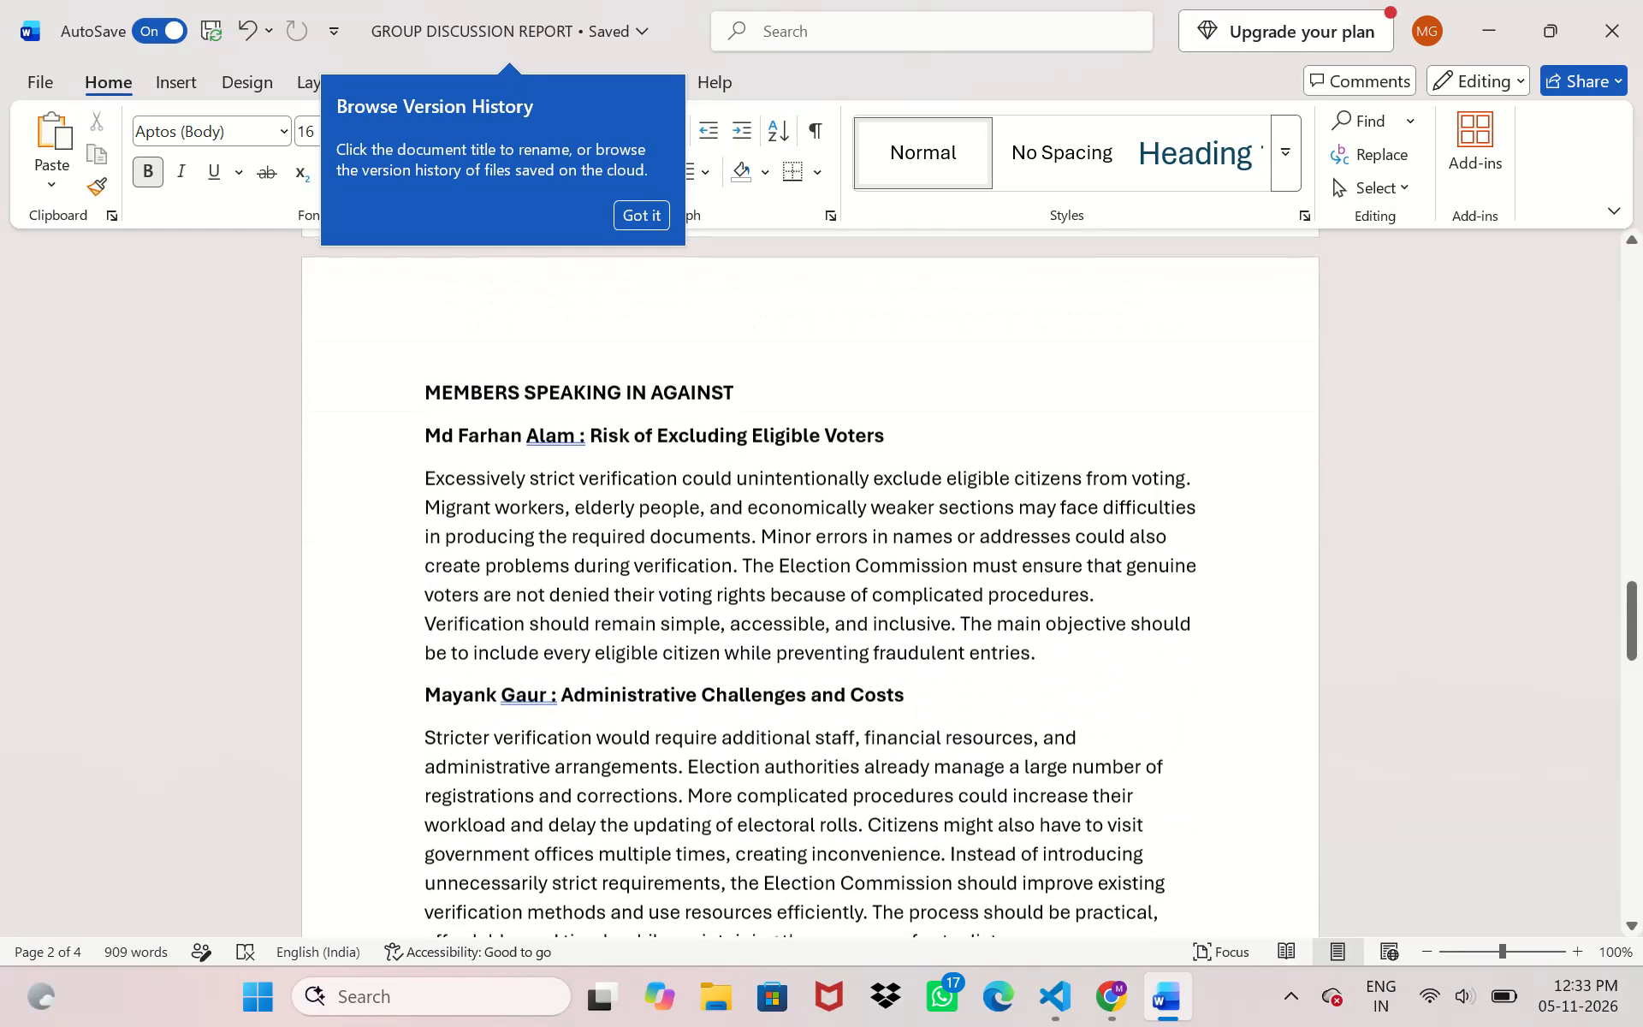
scroll(727, 591, down, 4)
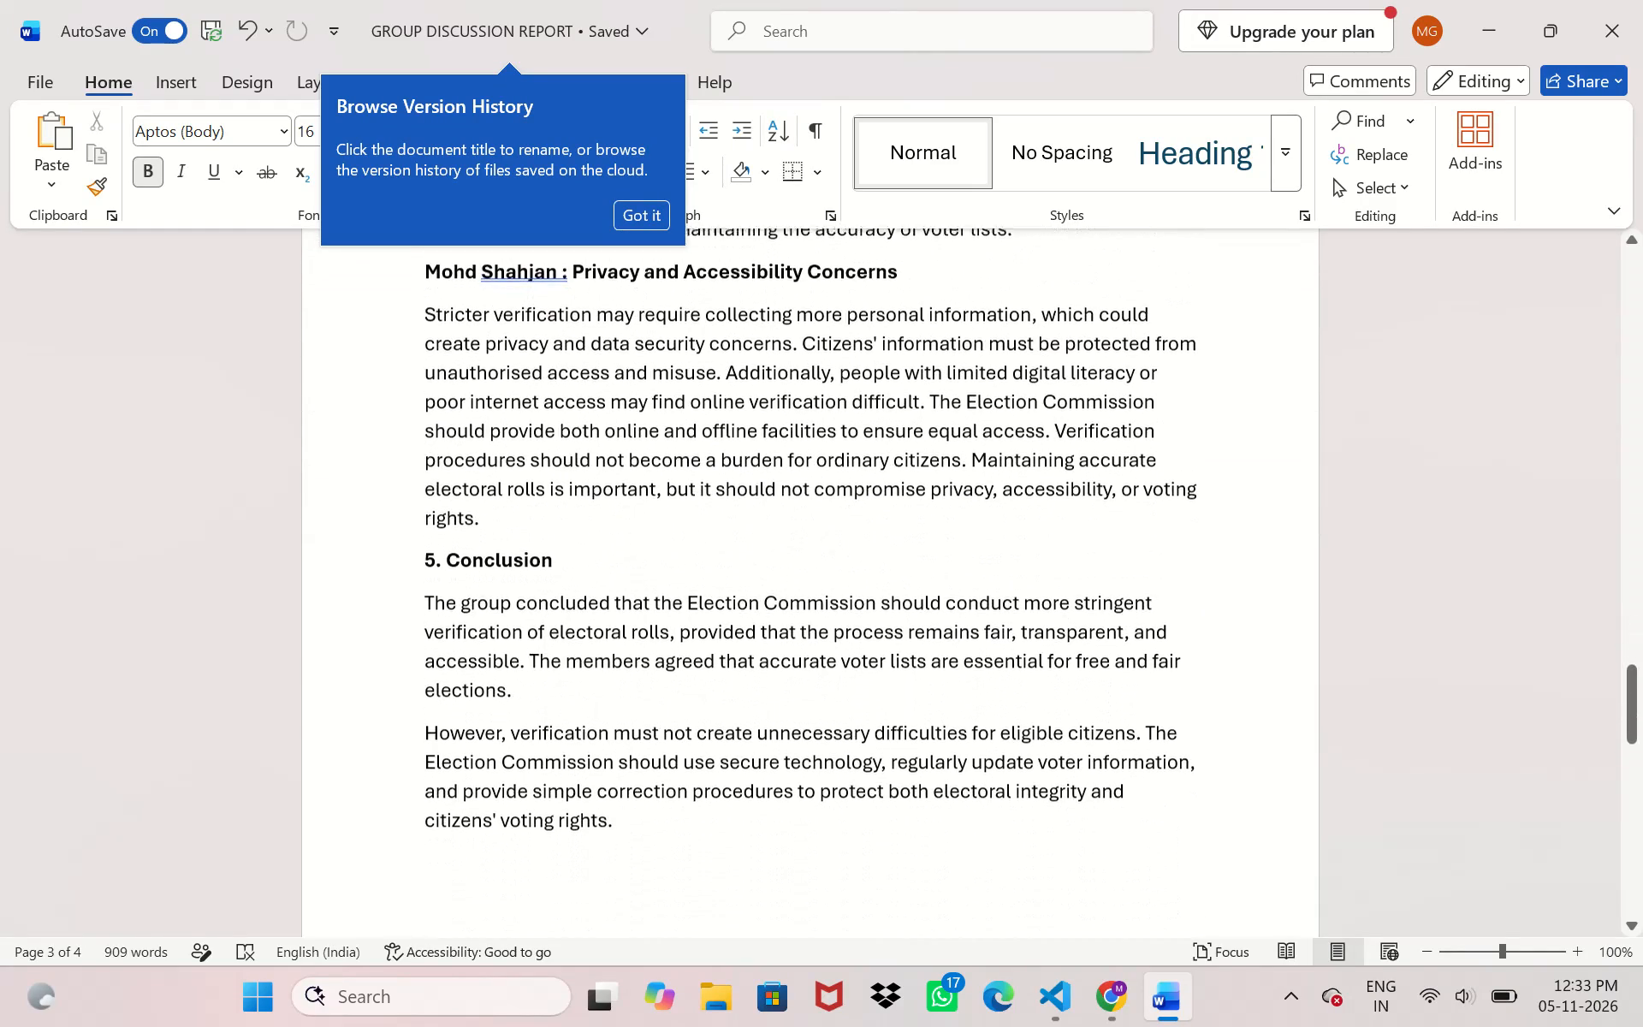
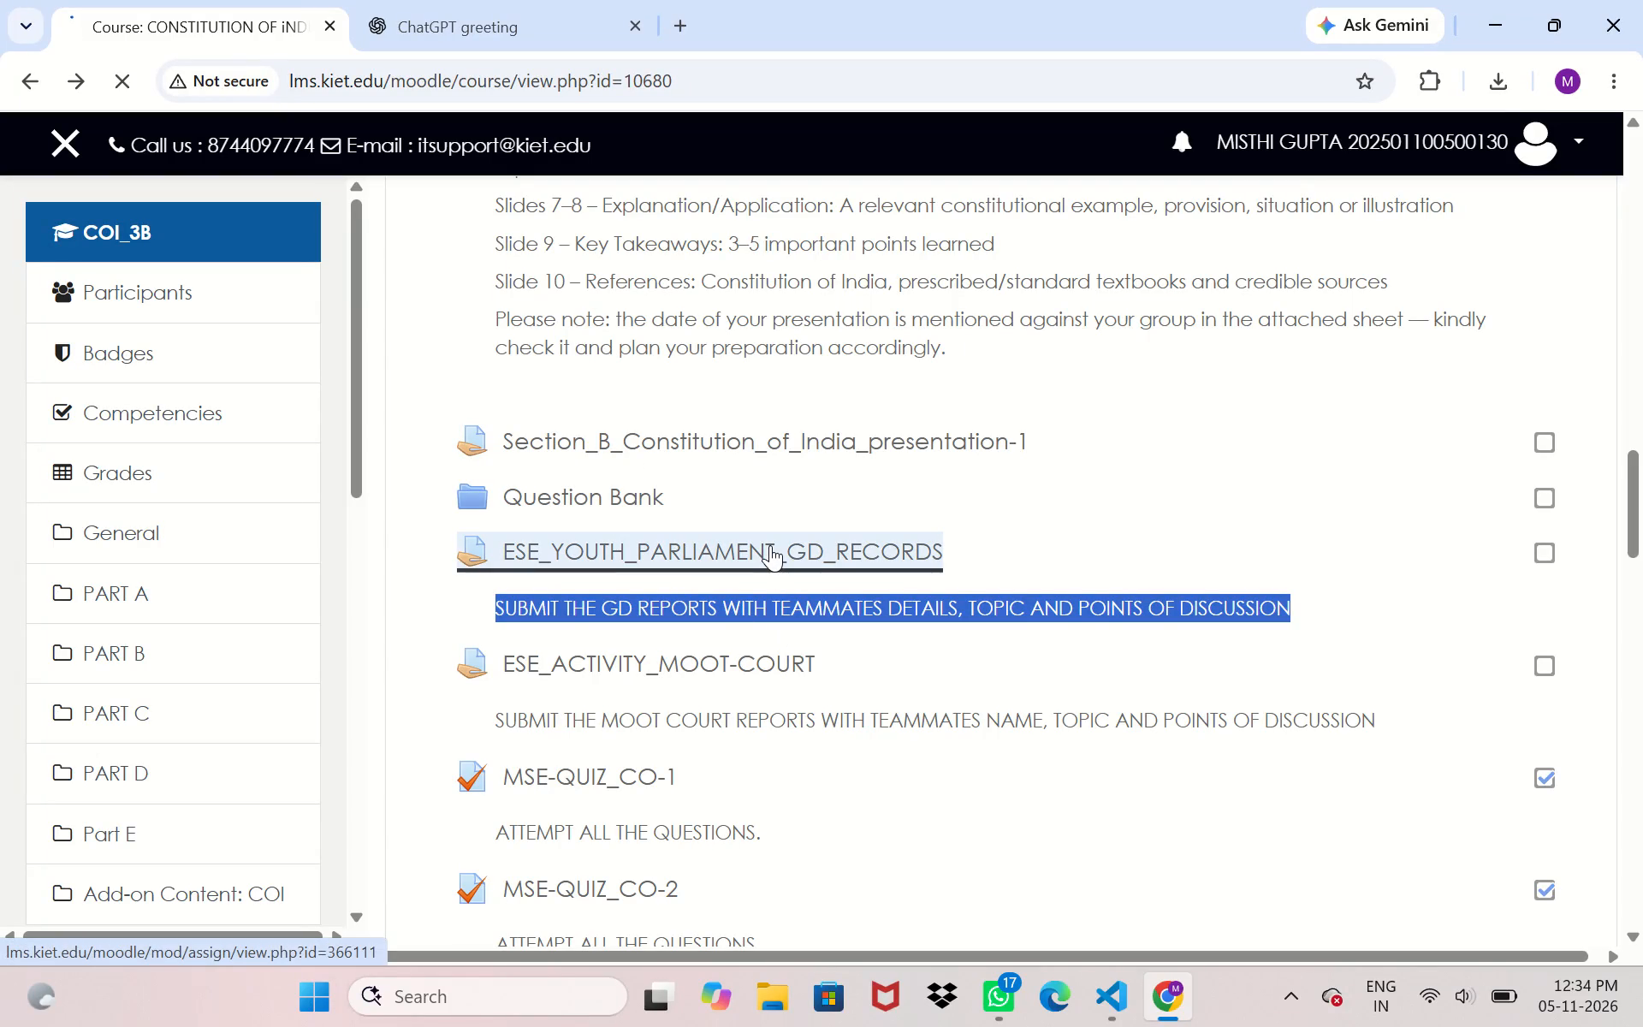
scroll(857, 740, down, 2)
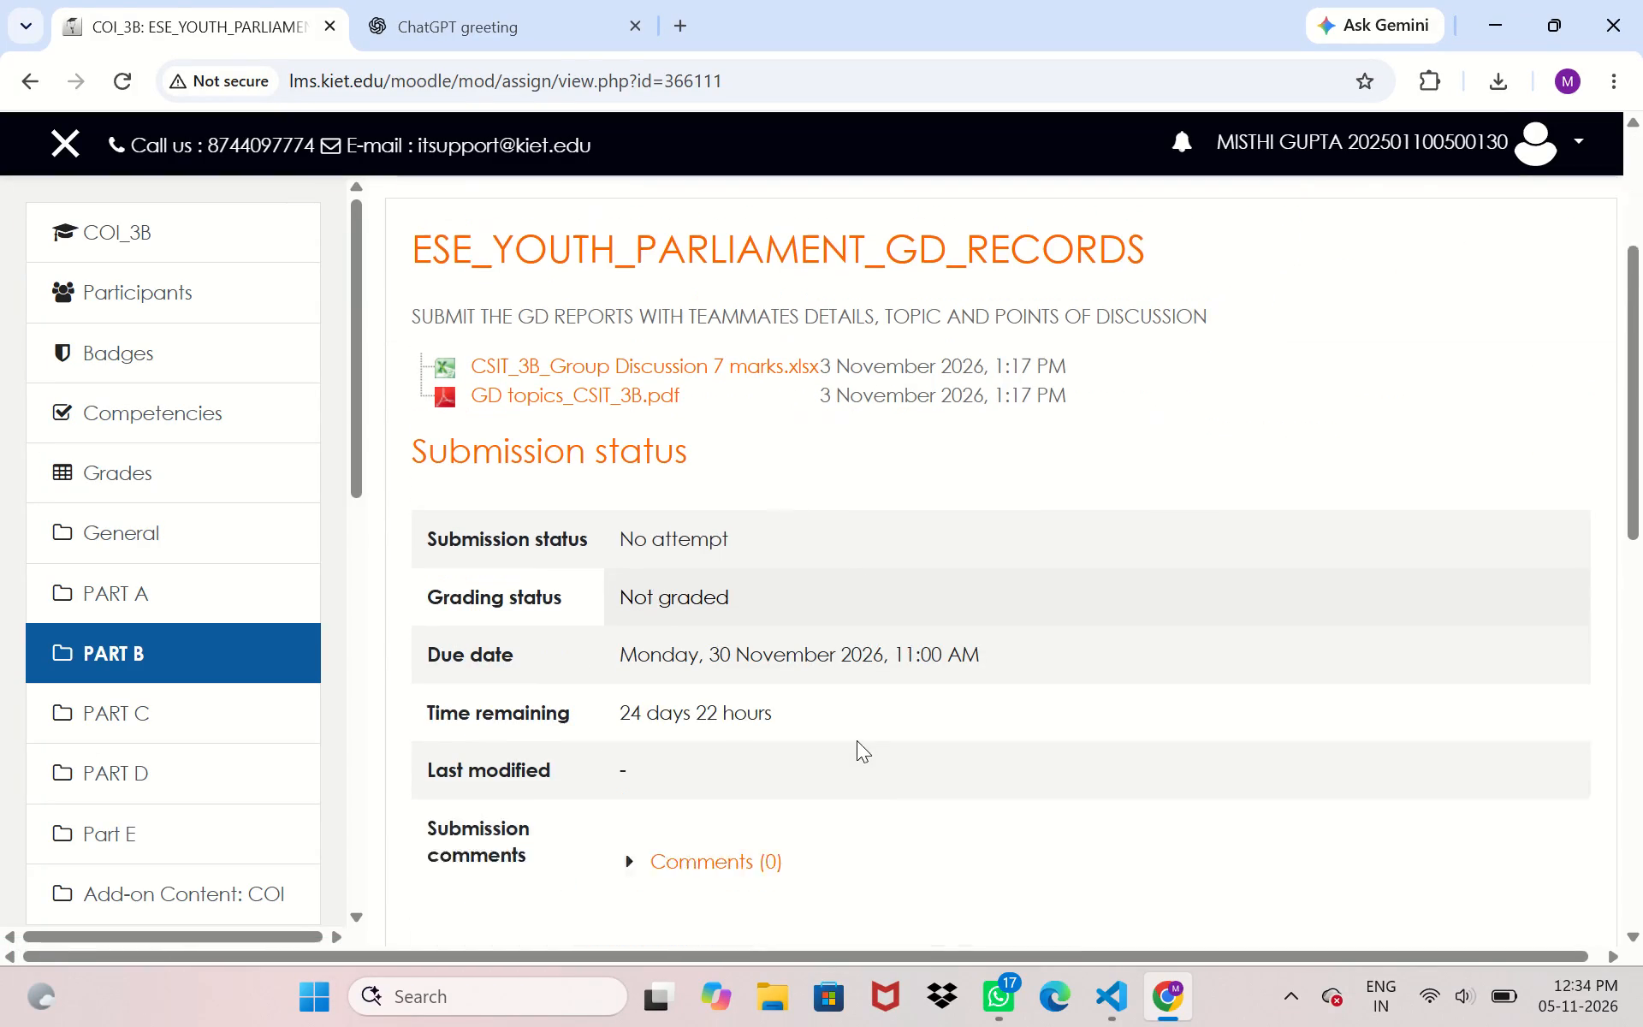
scroll(857, 740, down, 1)
click(972, 897)
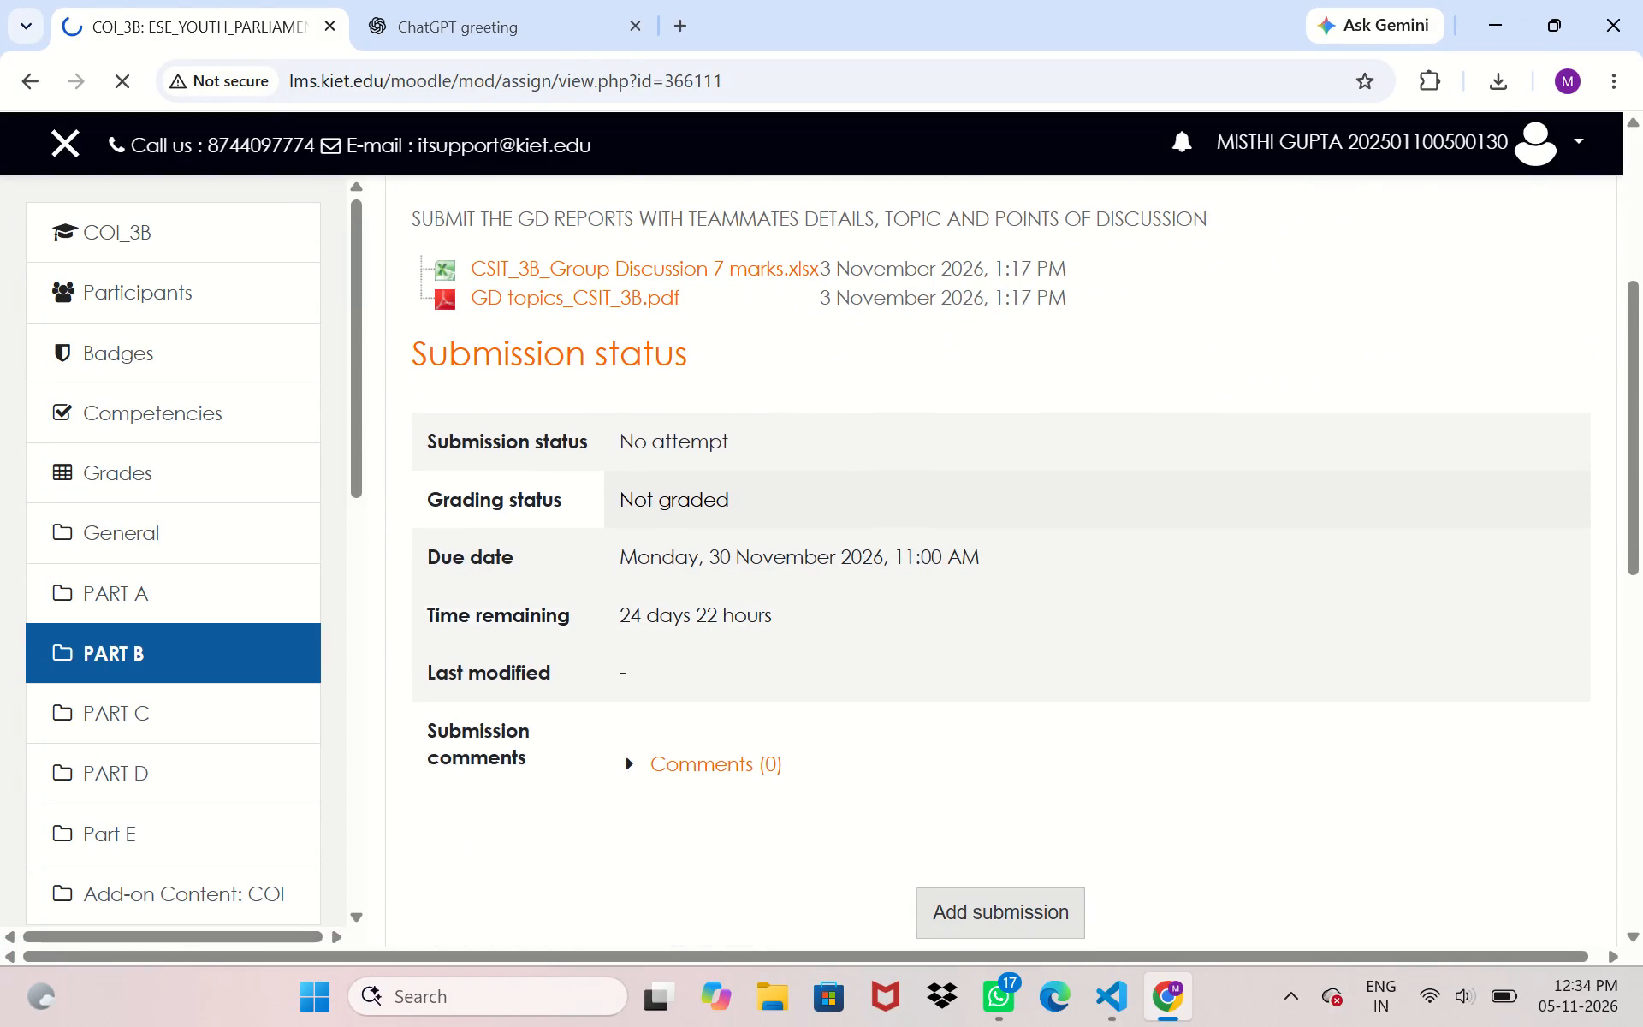
scroll(1097, 750, down, 1)
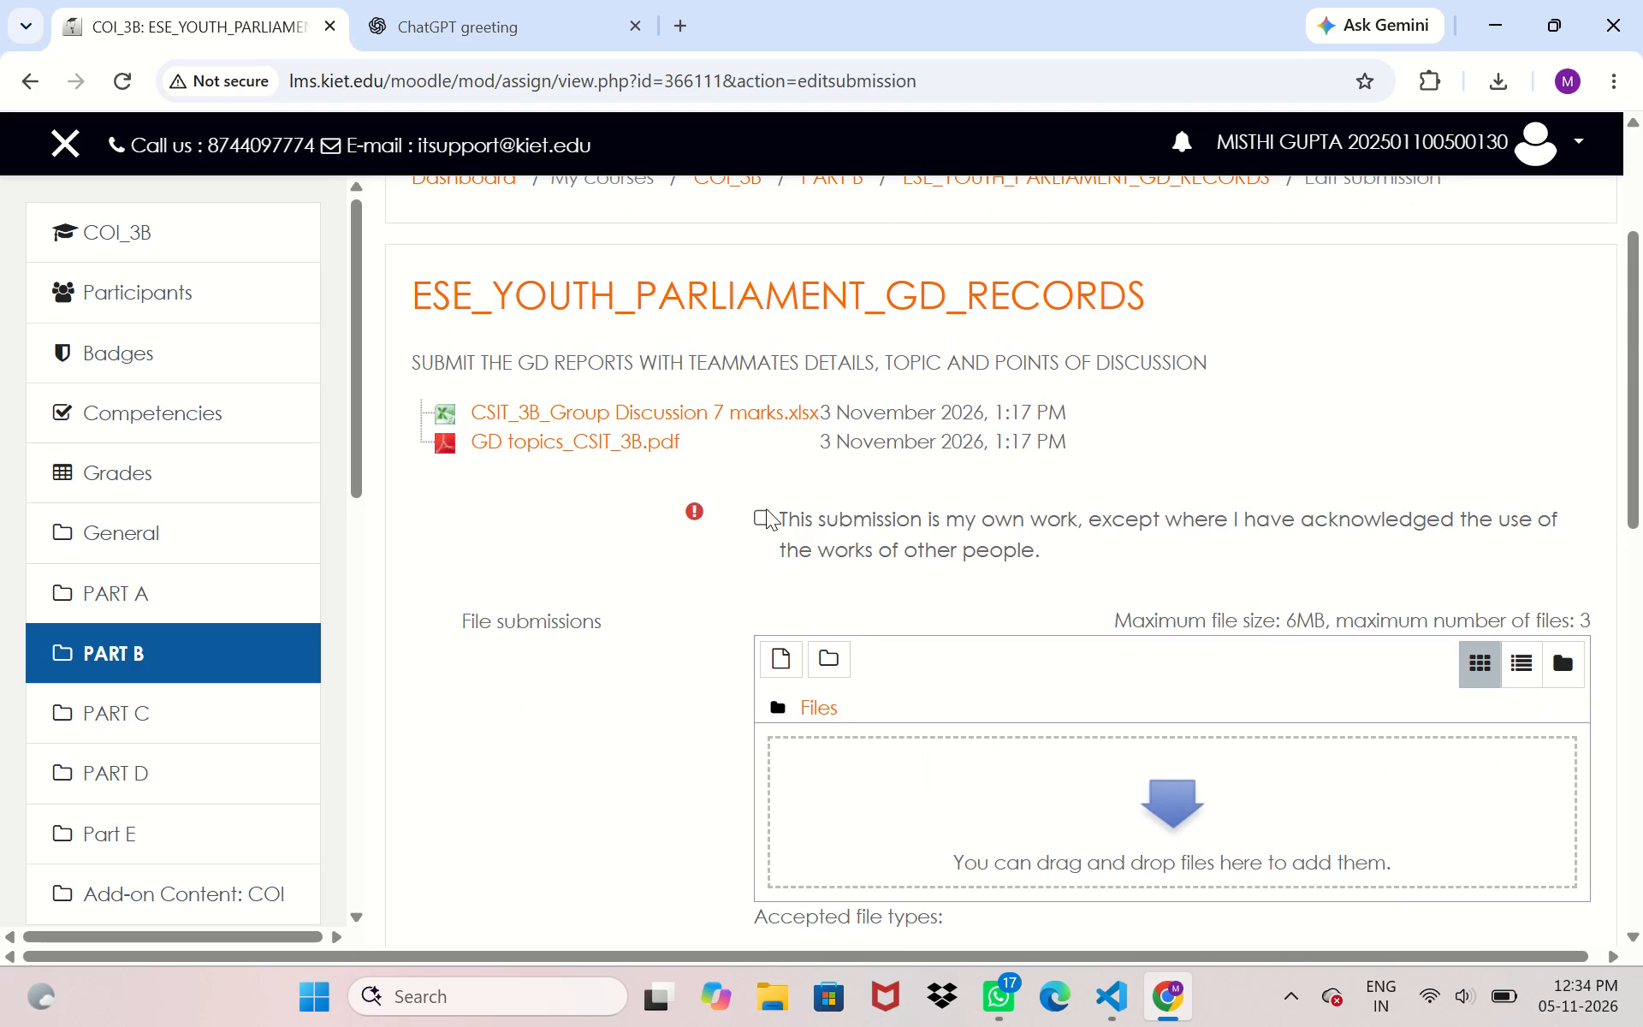
click(766, 508)
Upload the "GROUP DISCUSSION REPORT" Word document from the Desktop folder to the assignment's file submissions.
click(780, 663)
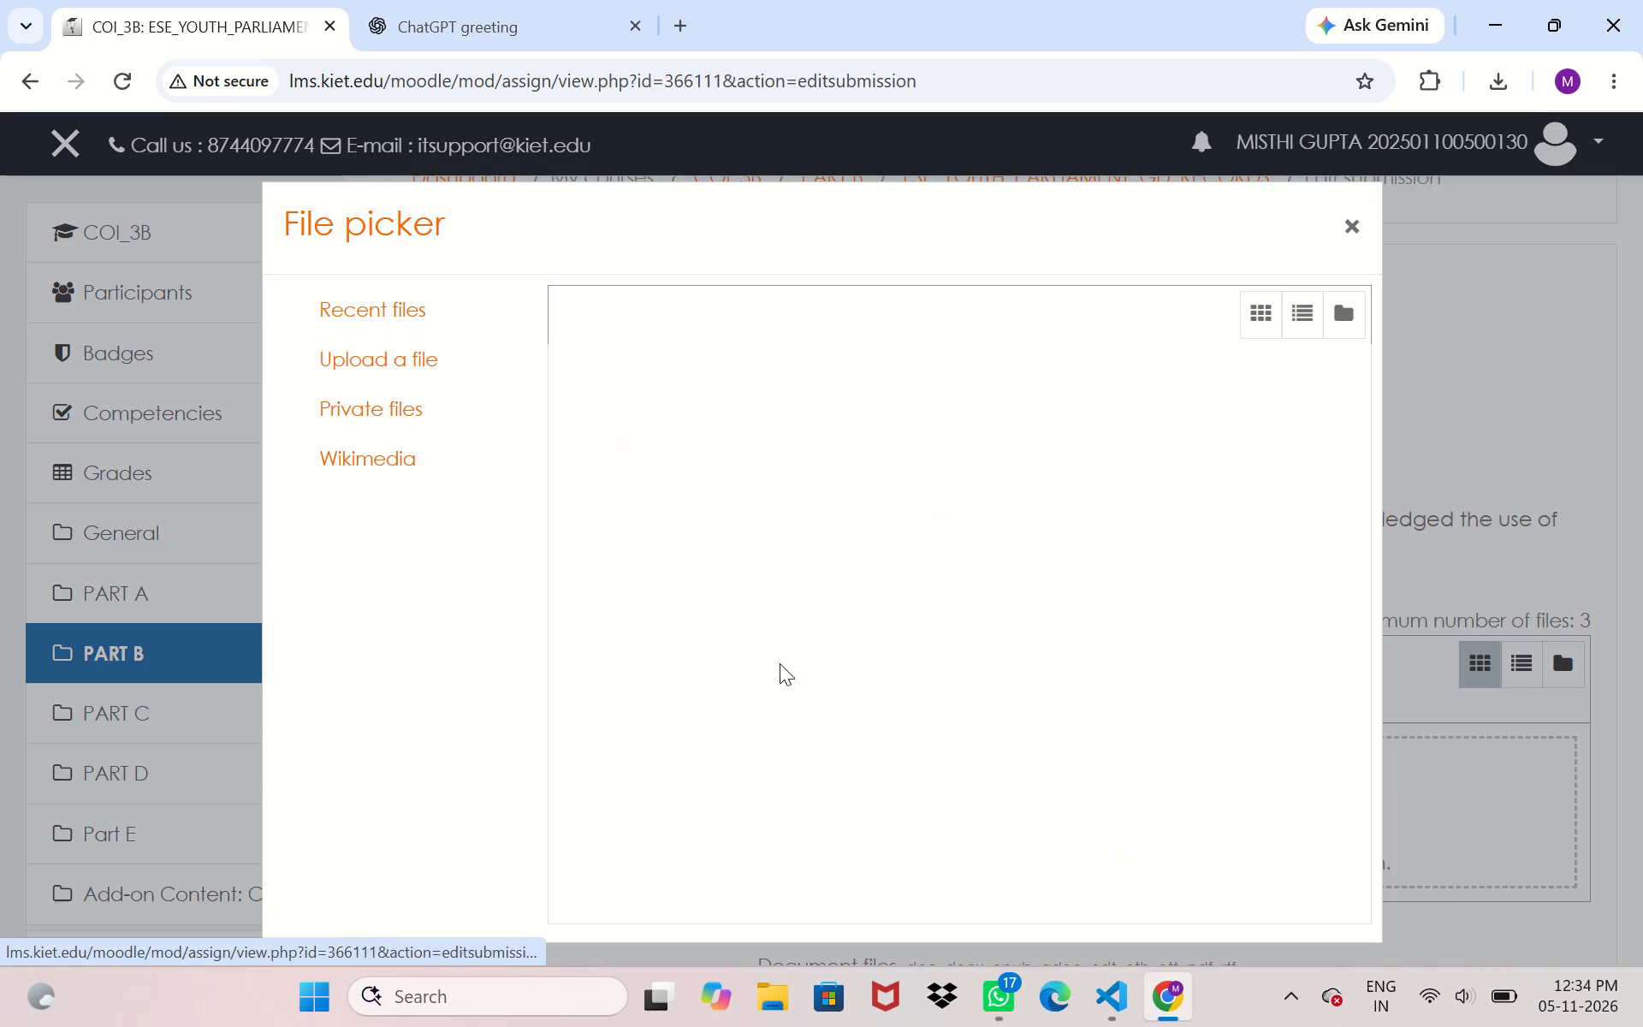
click(677, 437)
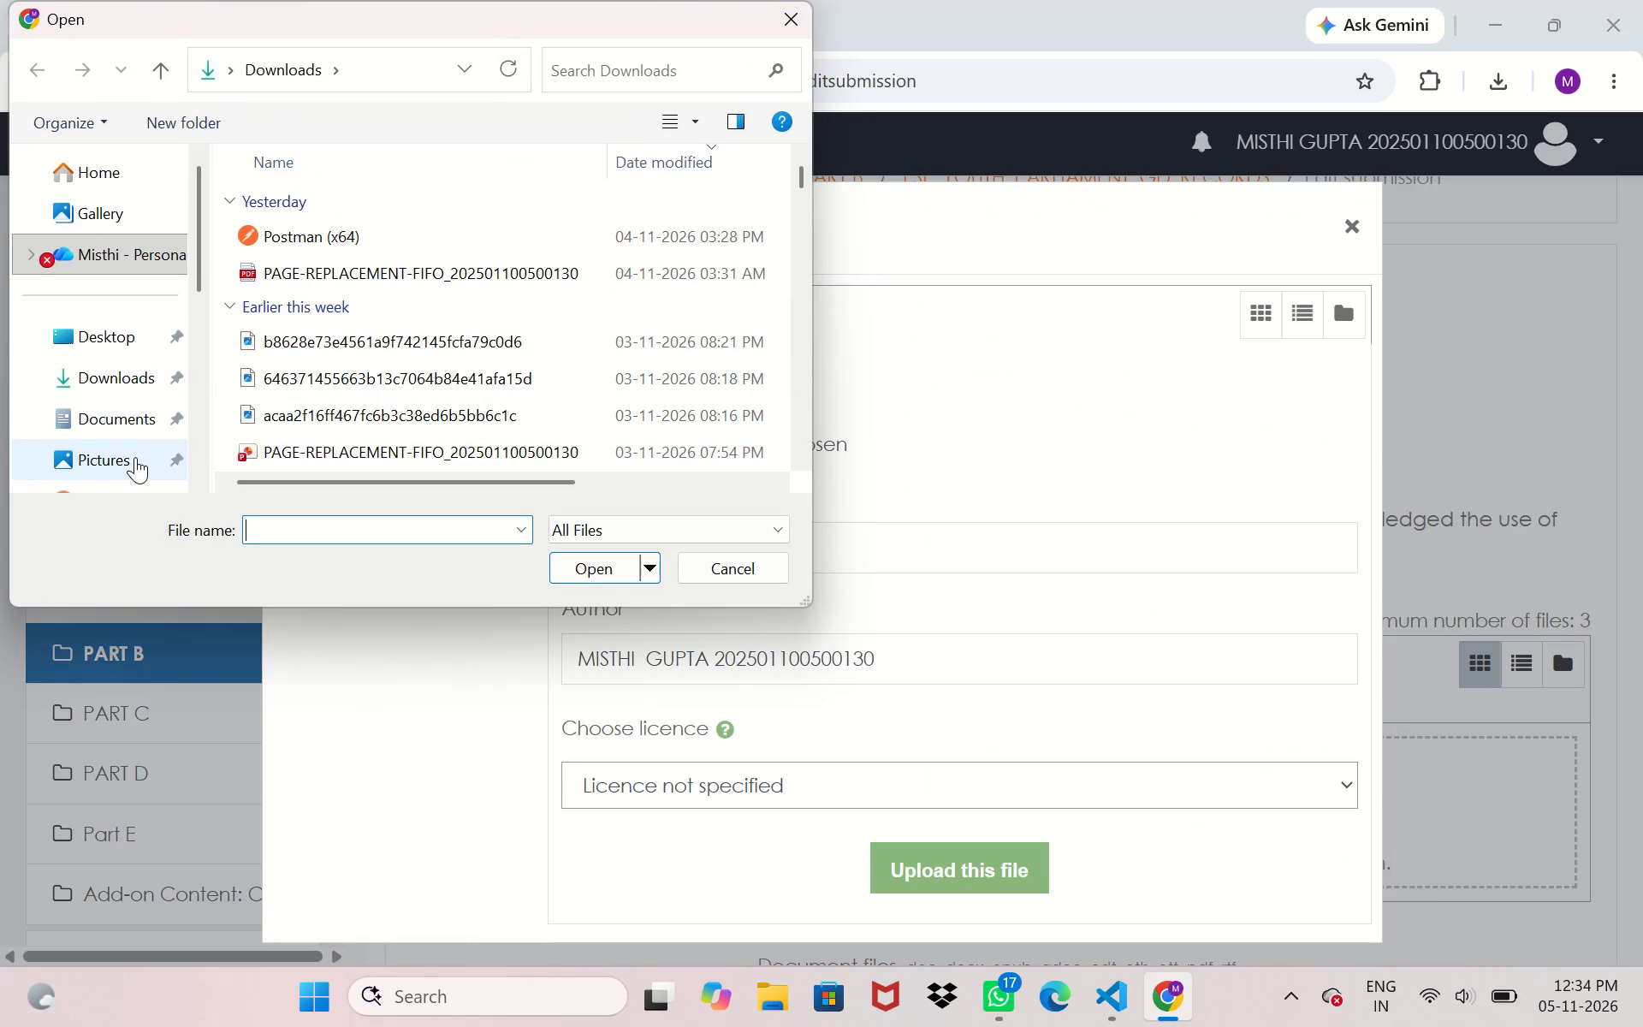
click(125, 347)
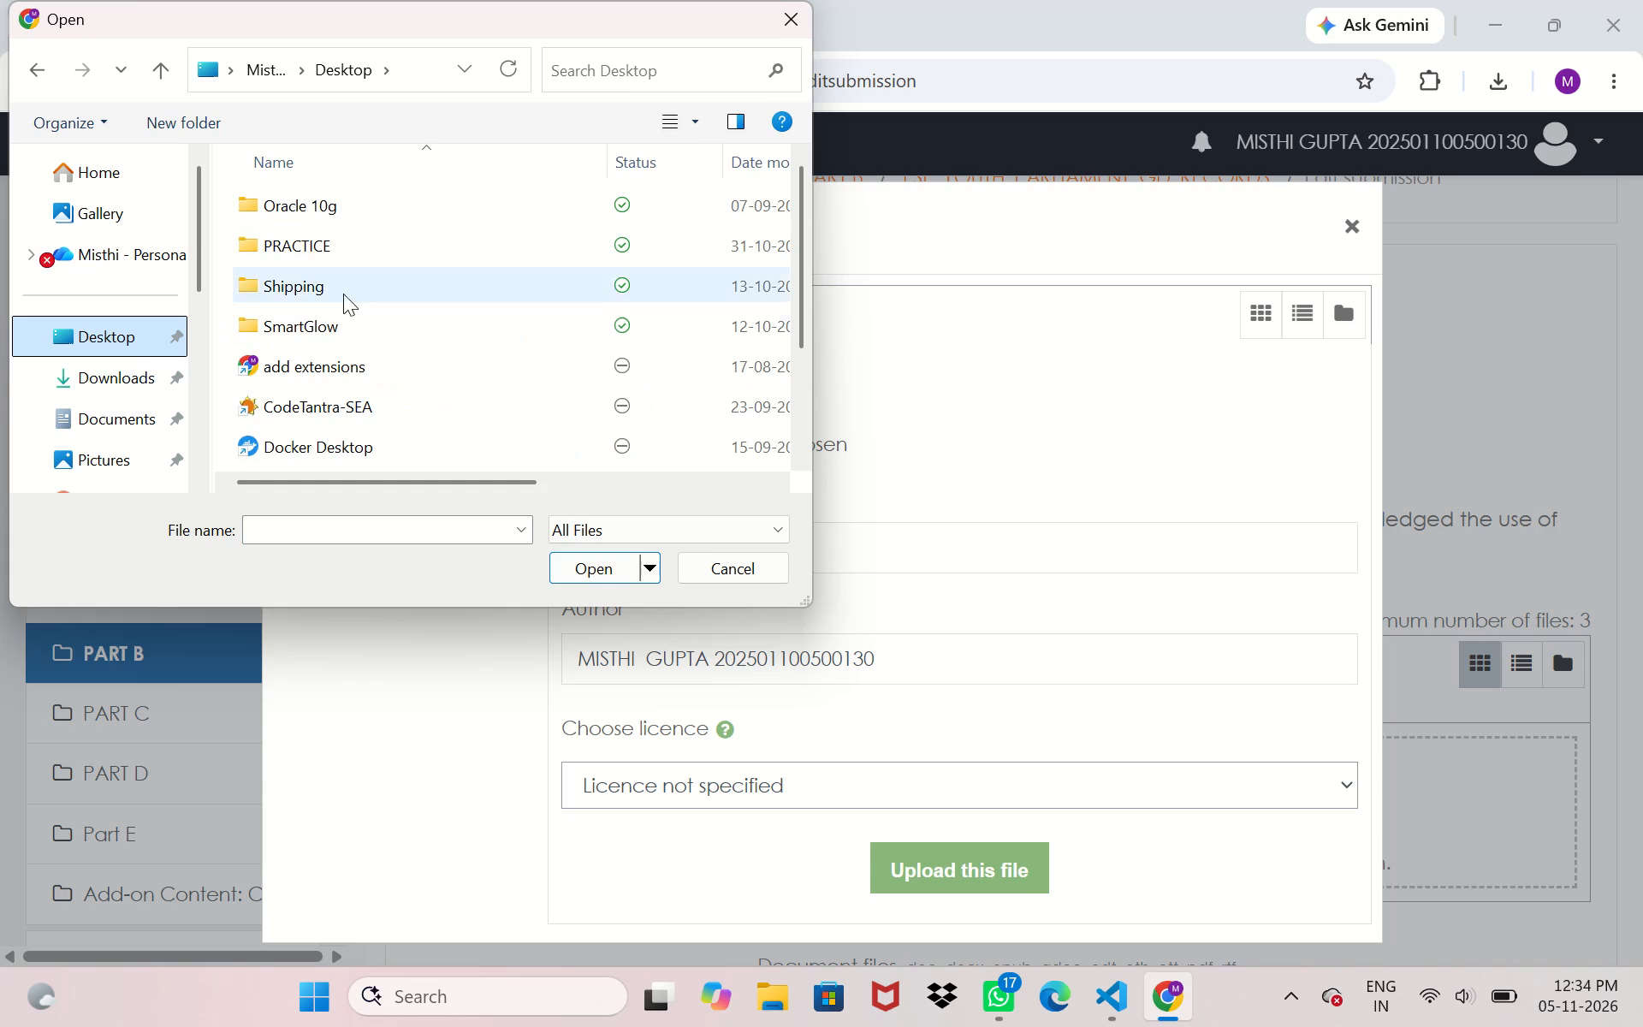
scroll(401, 405, down, 2)
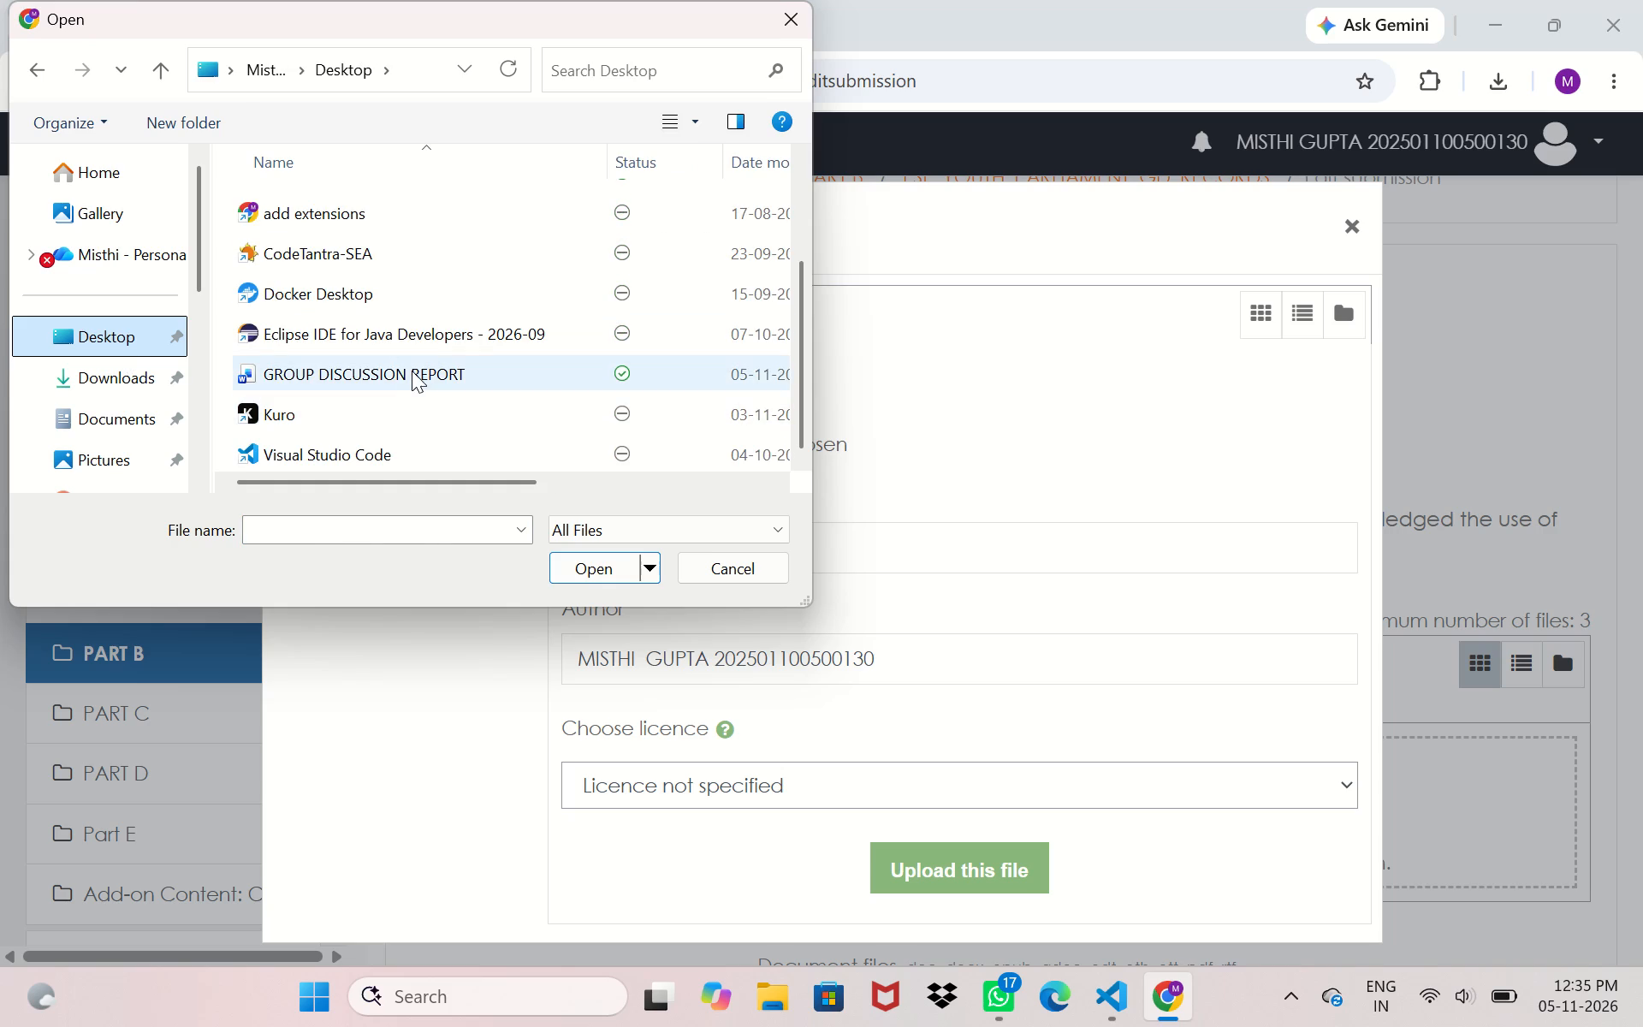
click(412, 371)
click(608, 562)
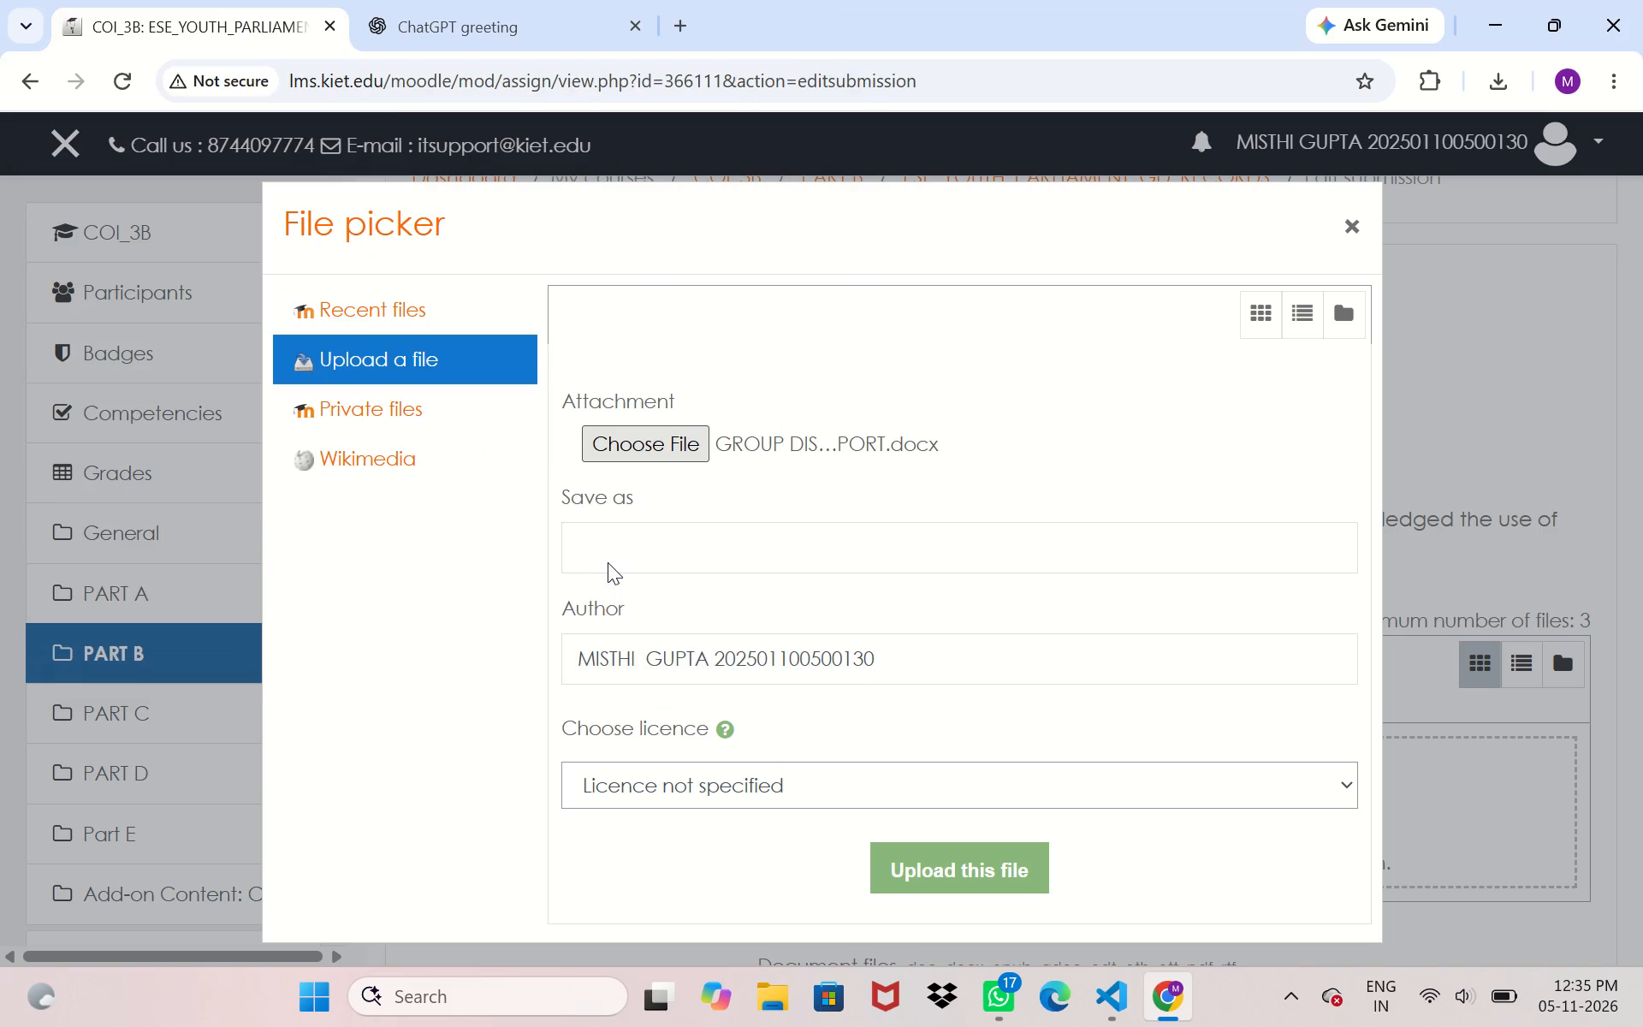
click(979, 883)
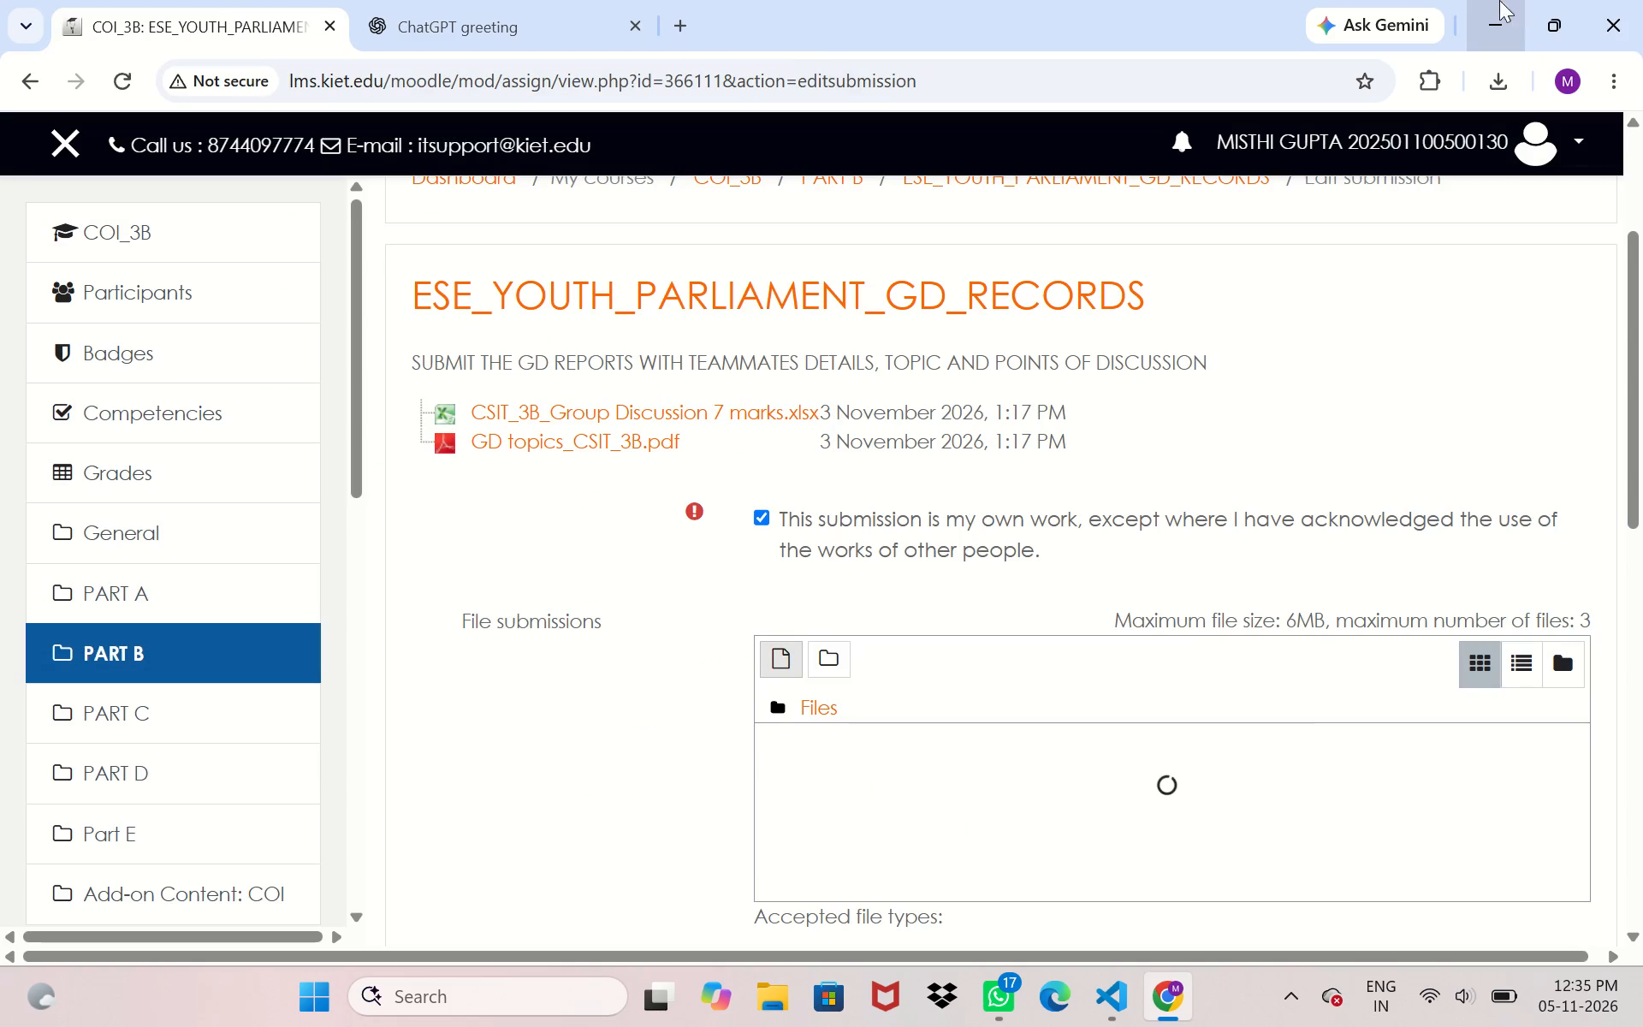
Save the assignment submission with the attached report and check its submission status.
scroll(1366, 388, down, 4)
scroll(1027, 276, up, 2)
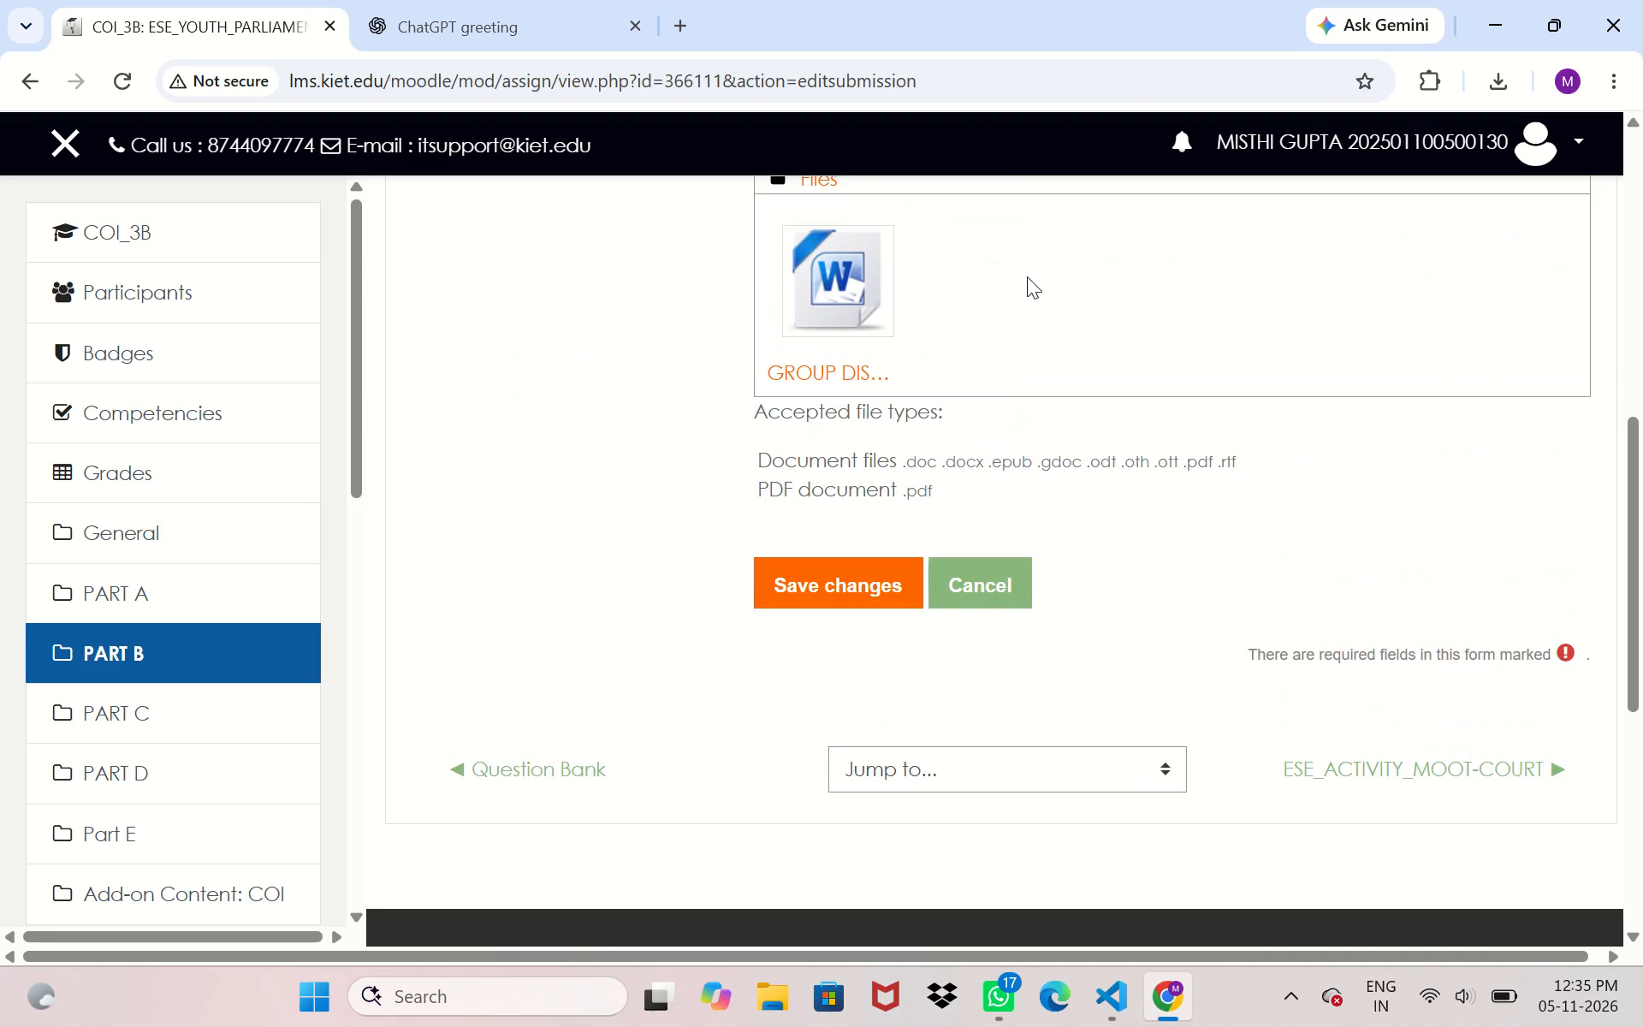
scroll(1027, 276, up, 1)
scroll(963, 443, up, 1)
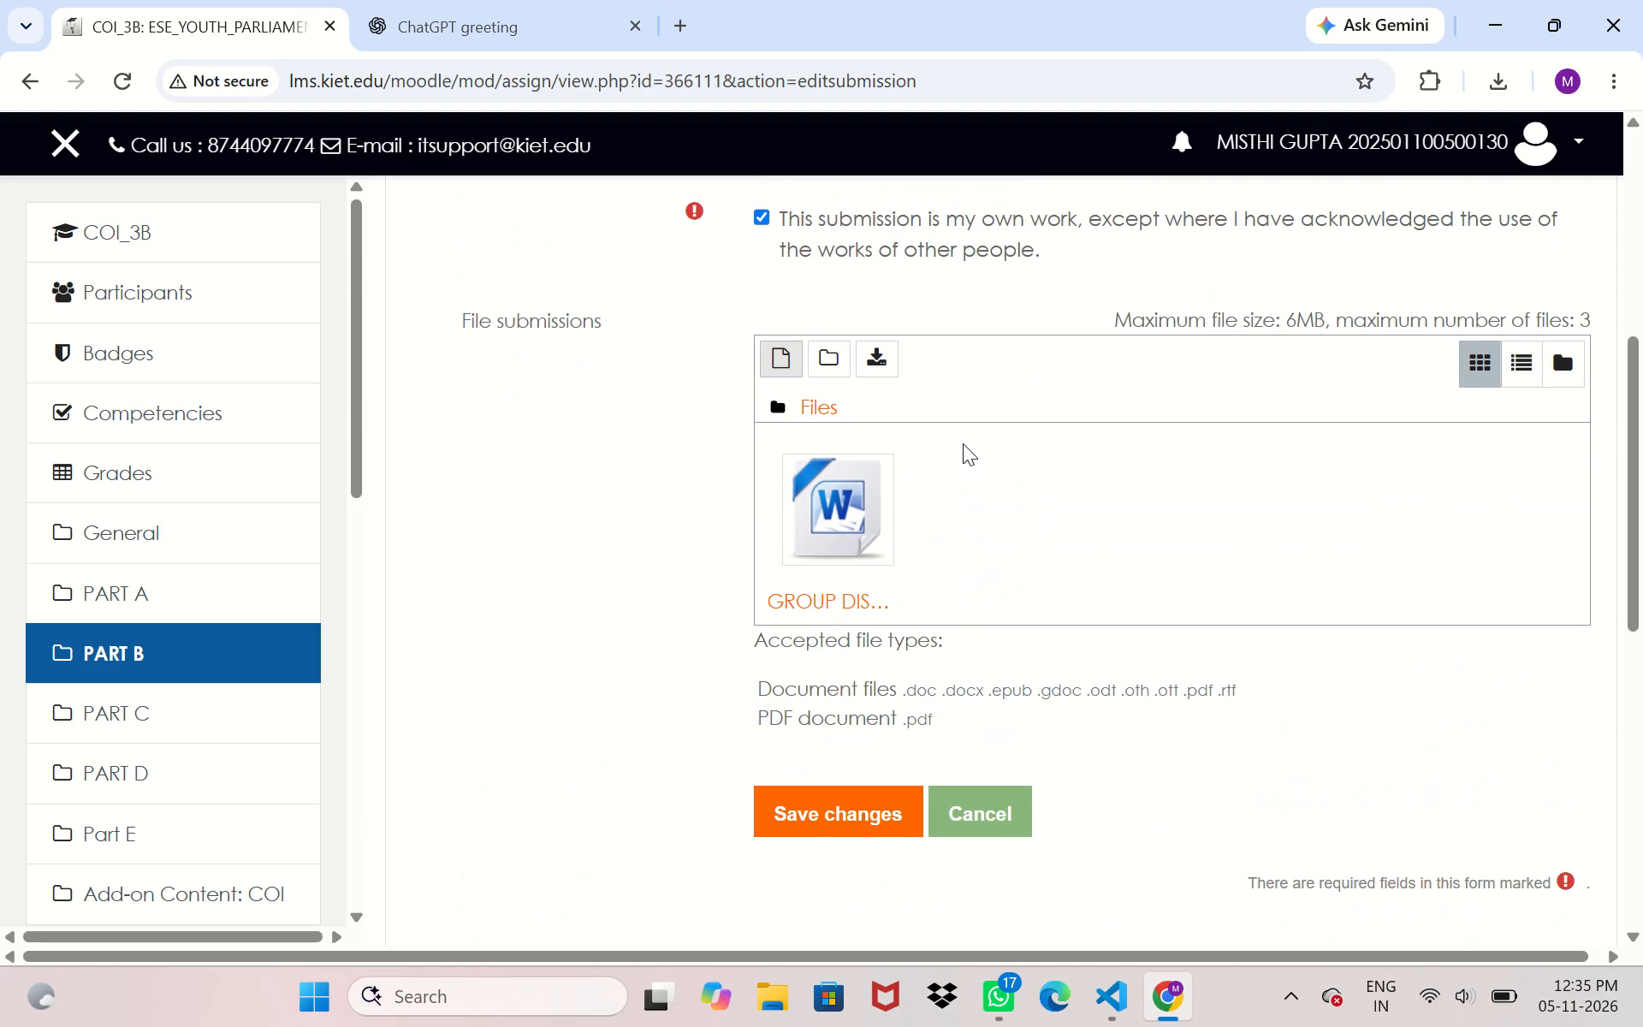
scroll(963, 443, up, 1)
click(875, 818)
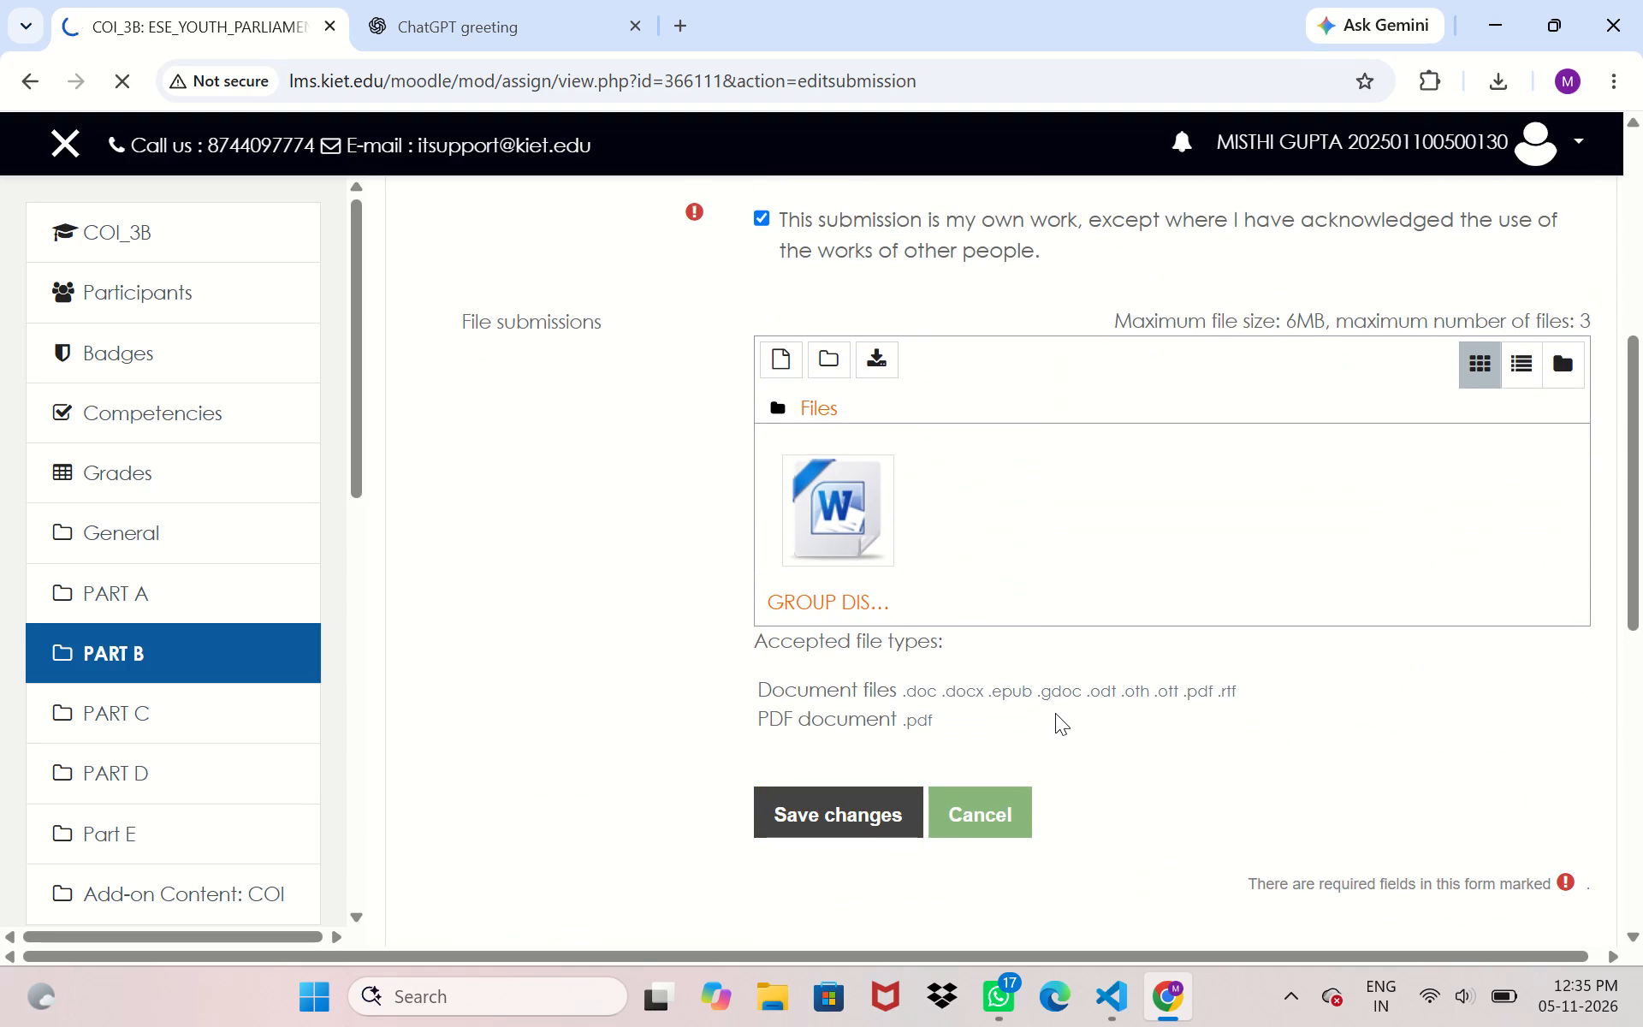
scroll(1055, 713, down, 6)
scroll(1055, 713, up, 1)
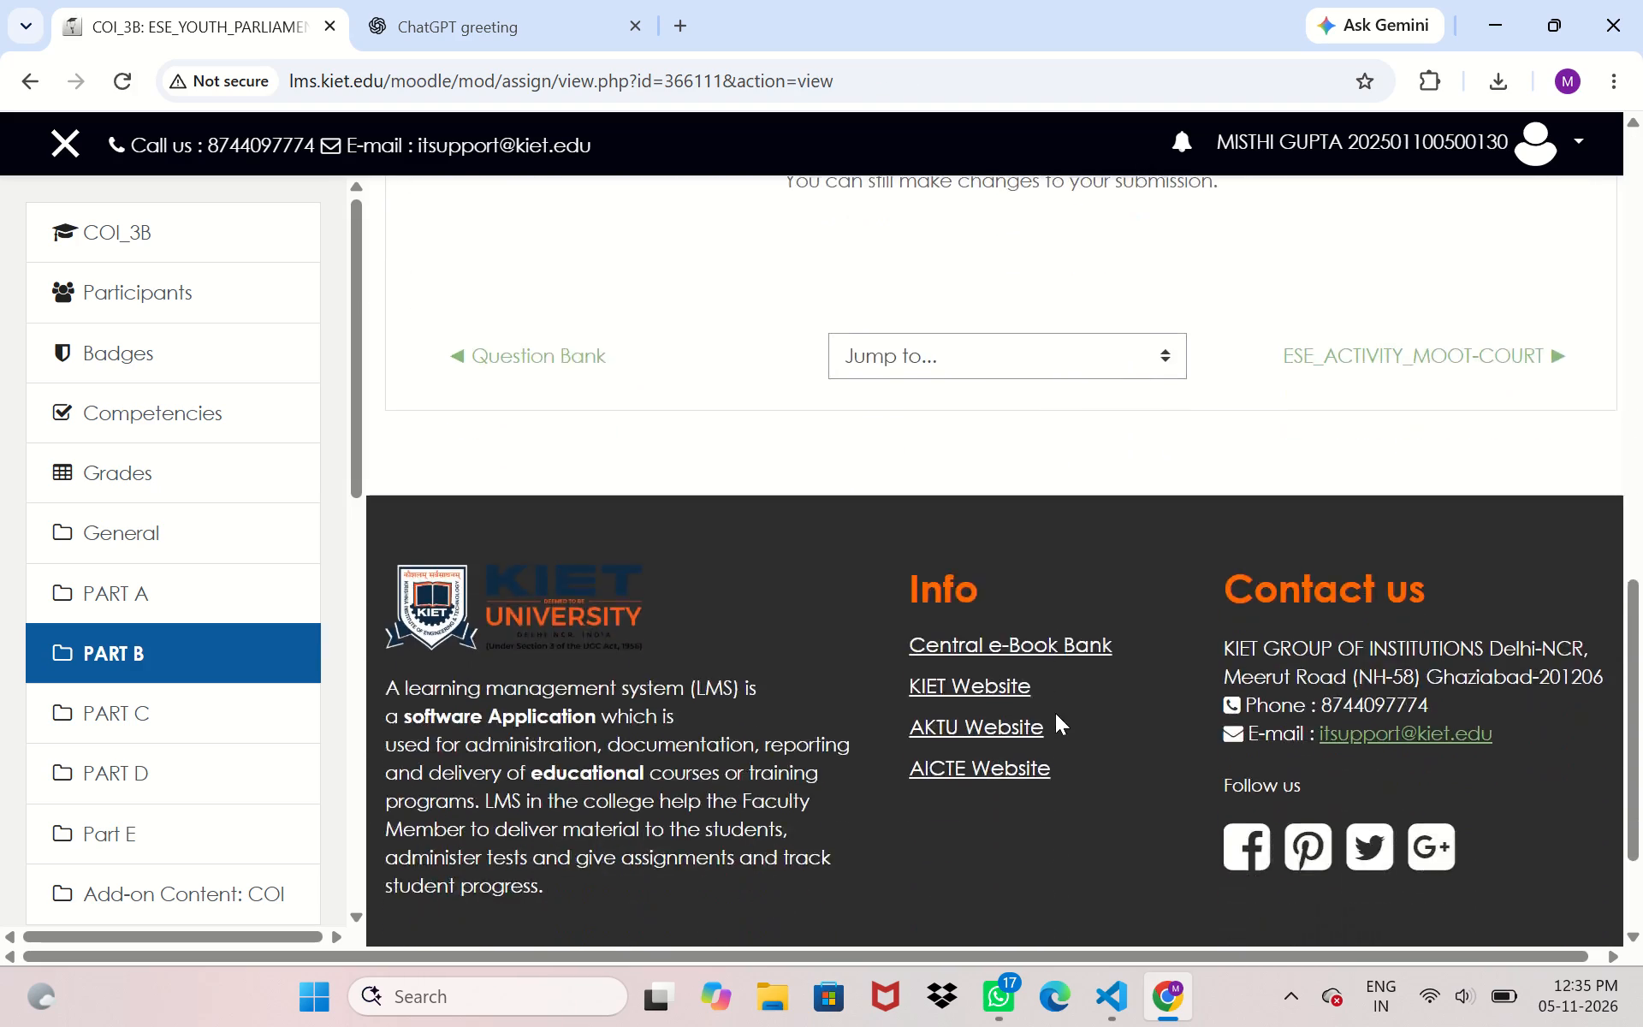
scroll(1055, 713, up, 6)
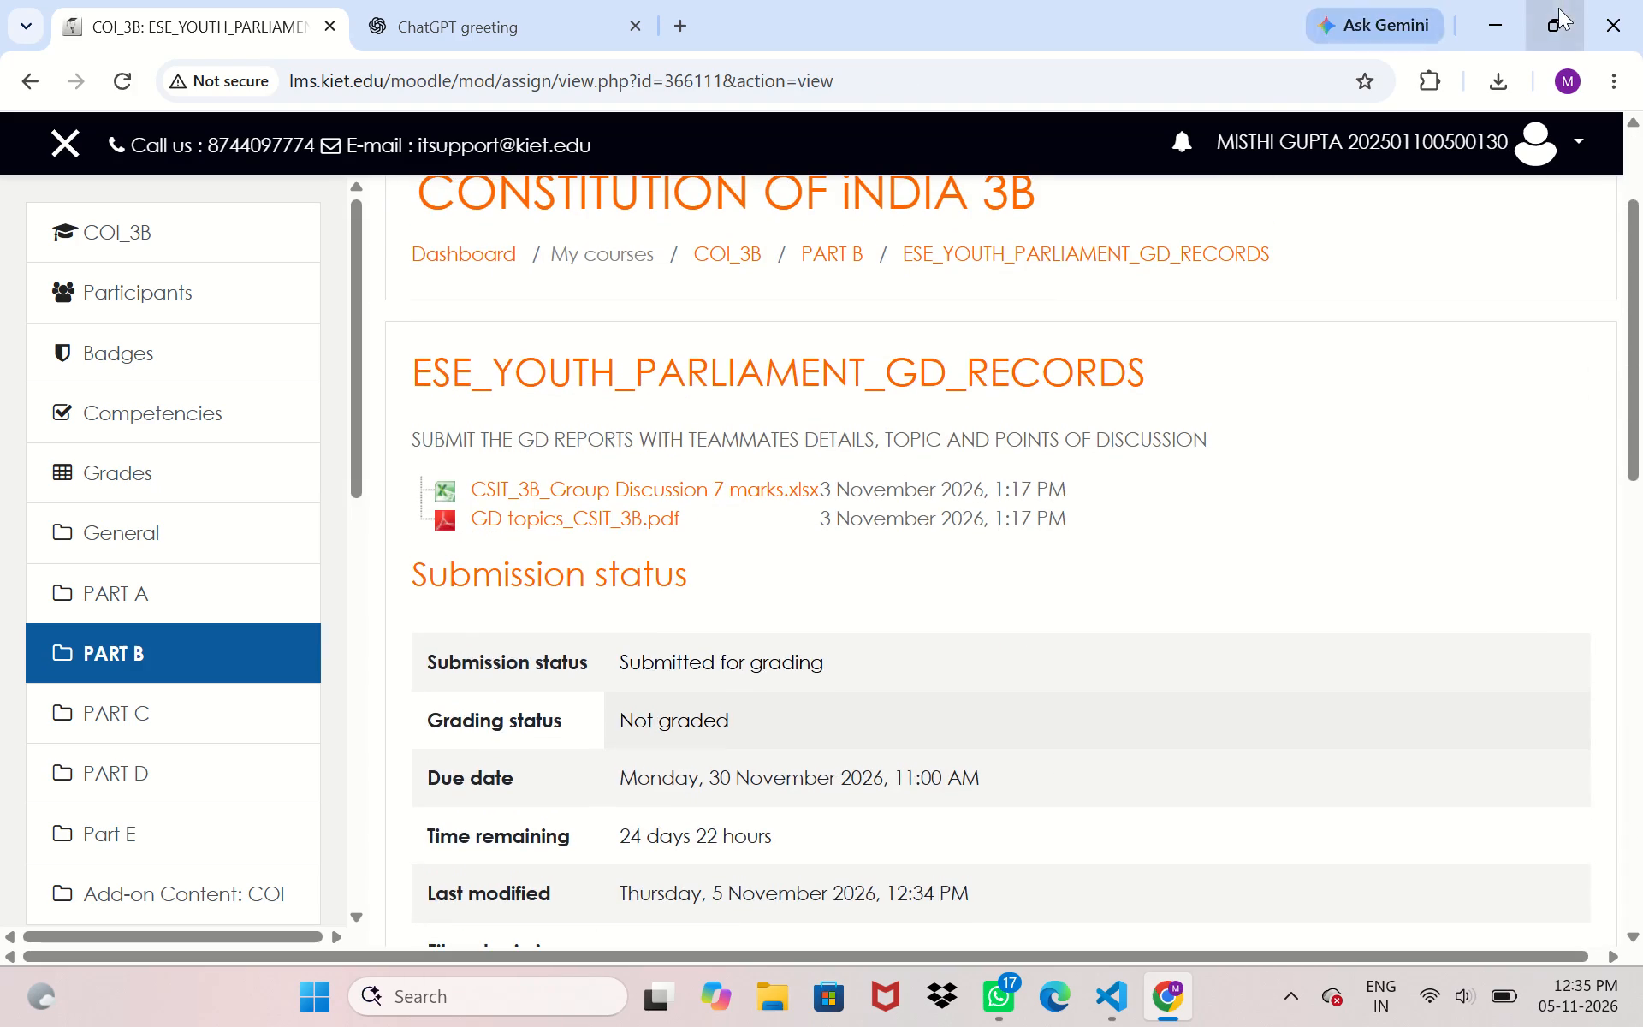